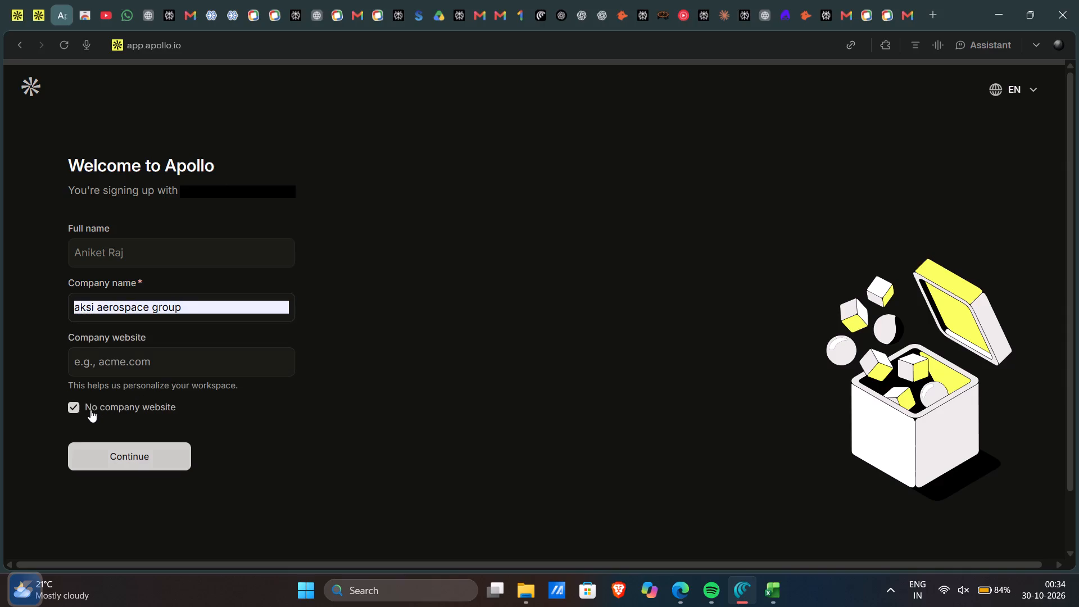
Submit the company details and answer the onboarding questions with Marketing as the role and Outbound as the intended use.
{"action": "left_click", "coordinate": [89, 455]}
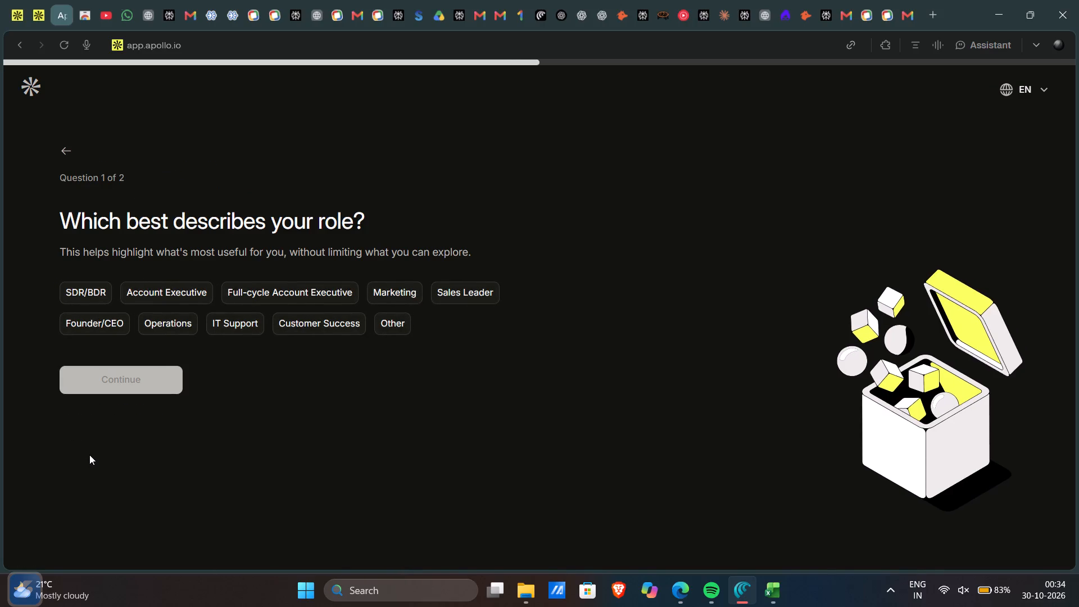
{"action": "left_click", "coordinate": [404, 295]}
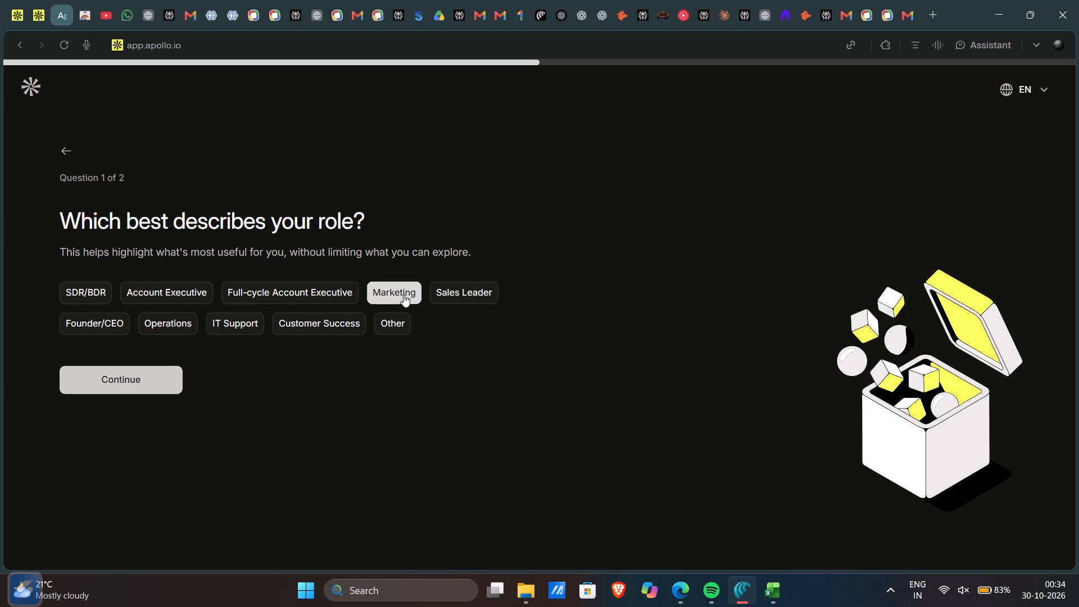
{"action": "left_click", "coordinate": [78, 375]}
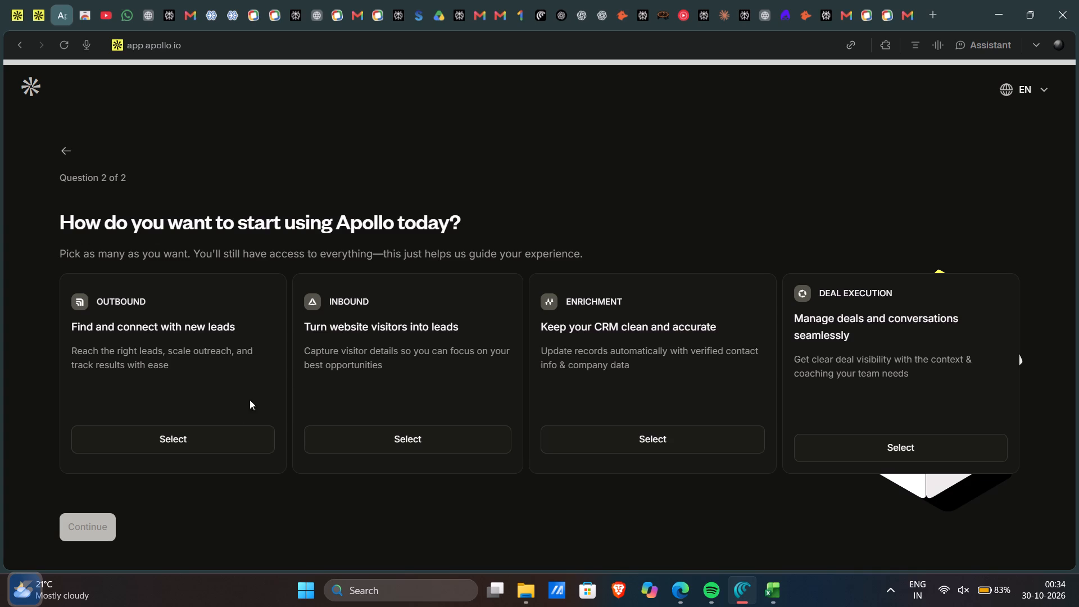
{"action": "left_click", "coordinate": [221, 429]}
{"action": "left_click", "coordinate": [76, 521]}
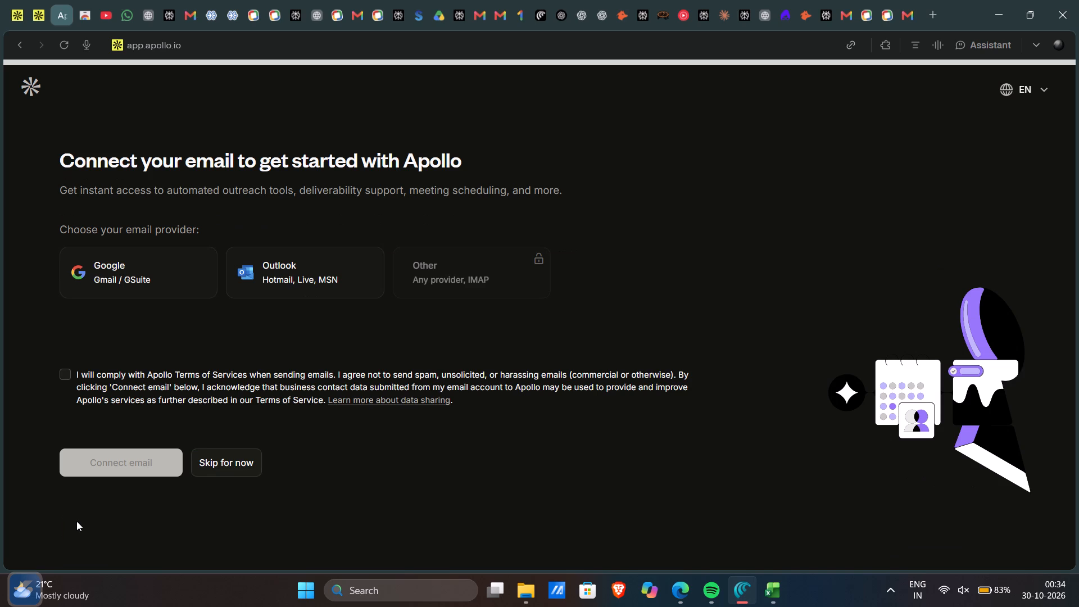
Agree to the email-sending terms of service and skip connecting an email account for now.
{"action": "left_click", "coordinate": [89, 383]}
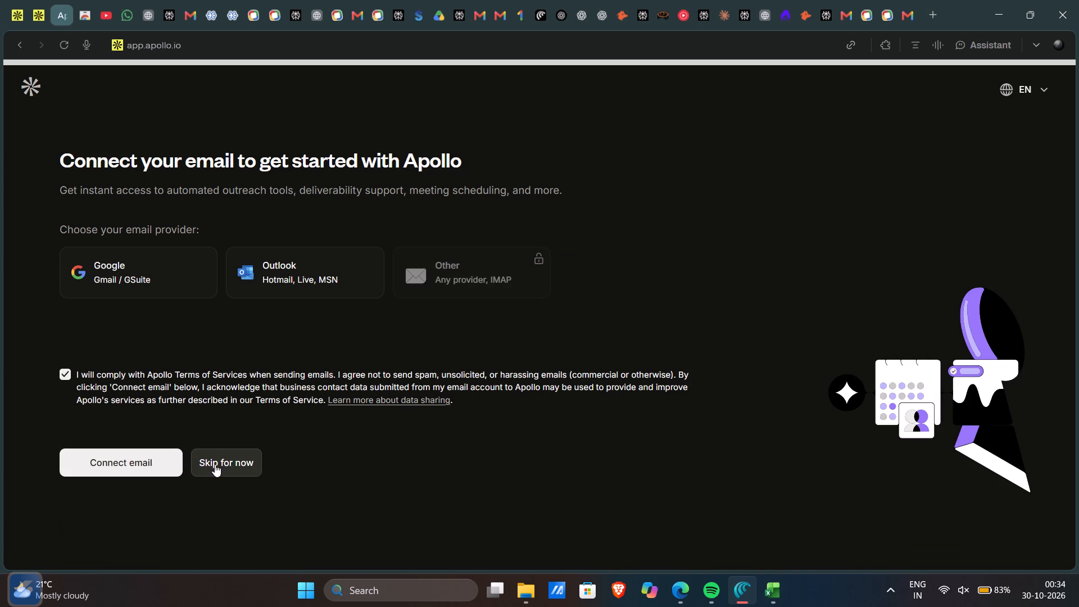
{"action": "left_click", "coordinate": [215, 460]}
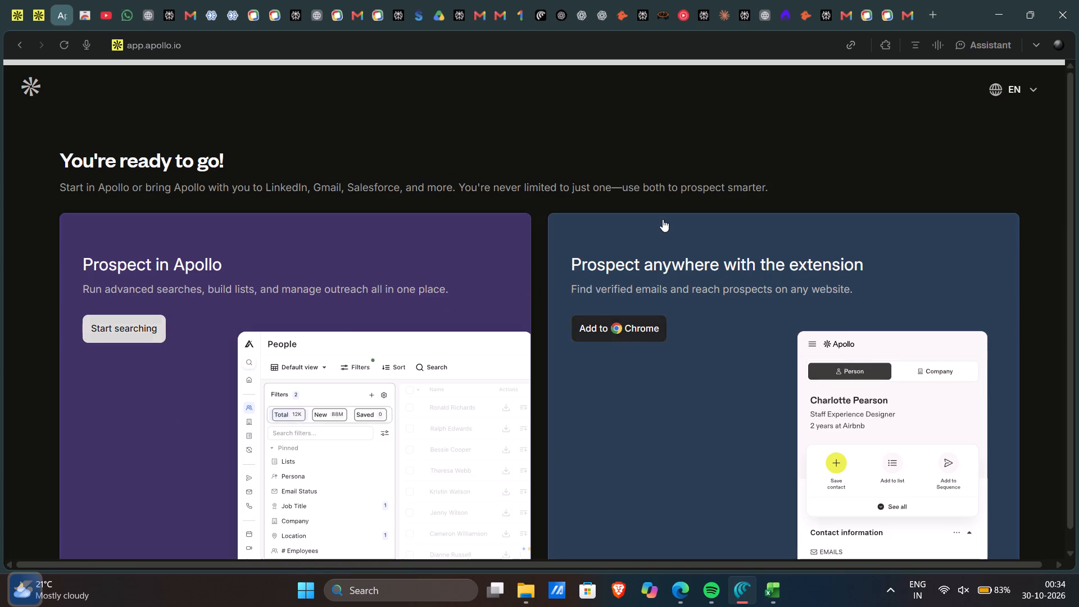
Finish the onboarding by choosing to start searching for prospects in Apollo.
{"action": "scroll", "coordinate": [659, 220], "scroll_direction": "down", "scroll_amount": 2}
{"action": "left_click", "coordinate": [193, 311]}
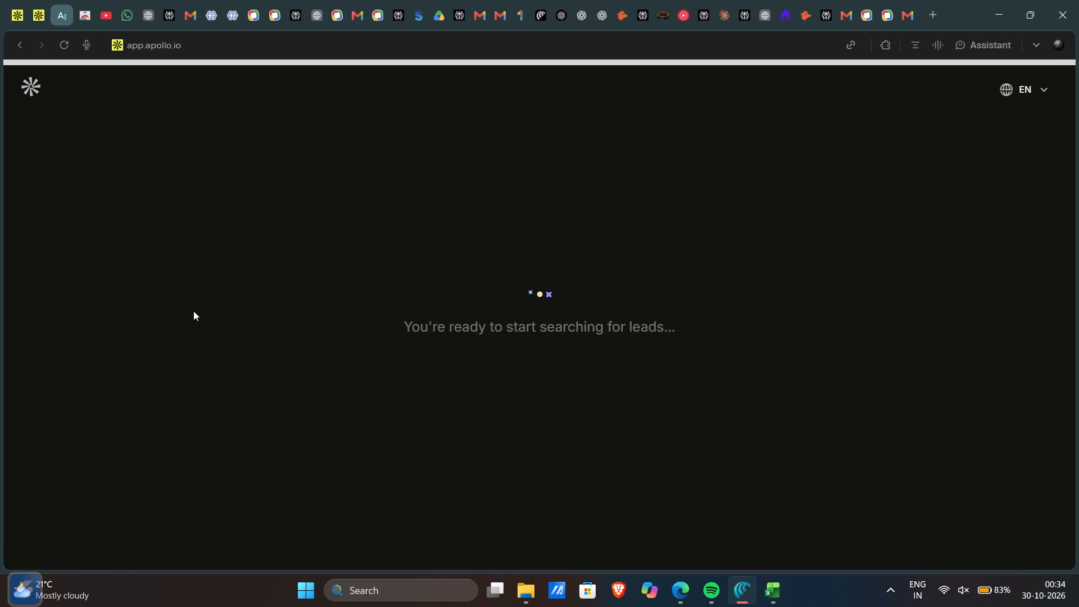
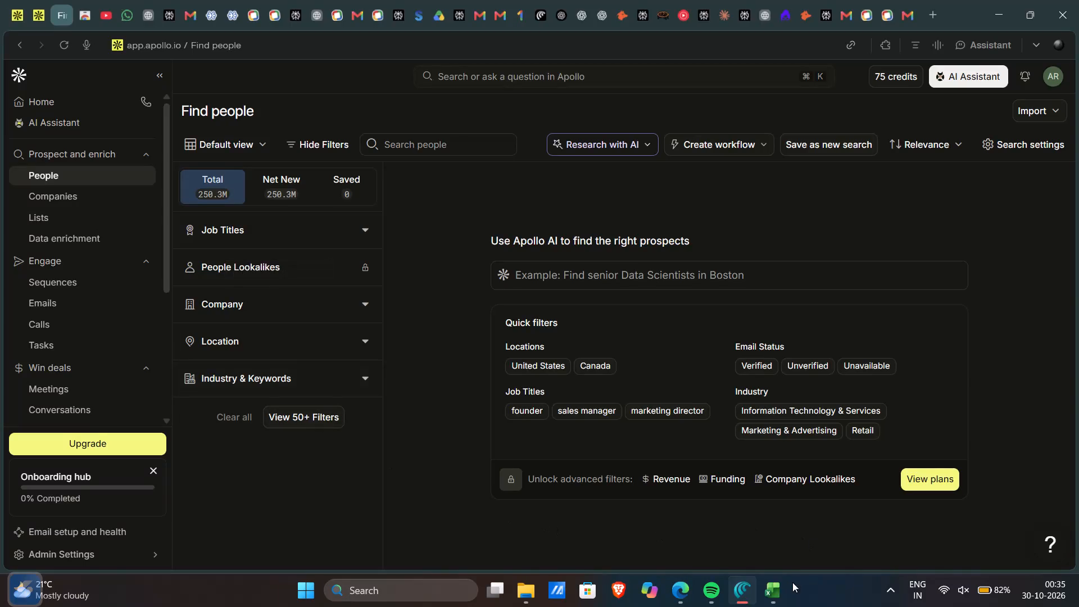
Switch to the Excel contacts workbook and copy the company name TotalEnergies Refining & Chemicals from the Europe sheet.
{"action": "left_click", "coordinate": [784, 592]}
{"action": "scroll", "coordinate": [504, 398], "scroll_direction": "down", "scroll_amount": 1}
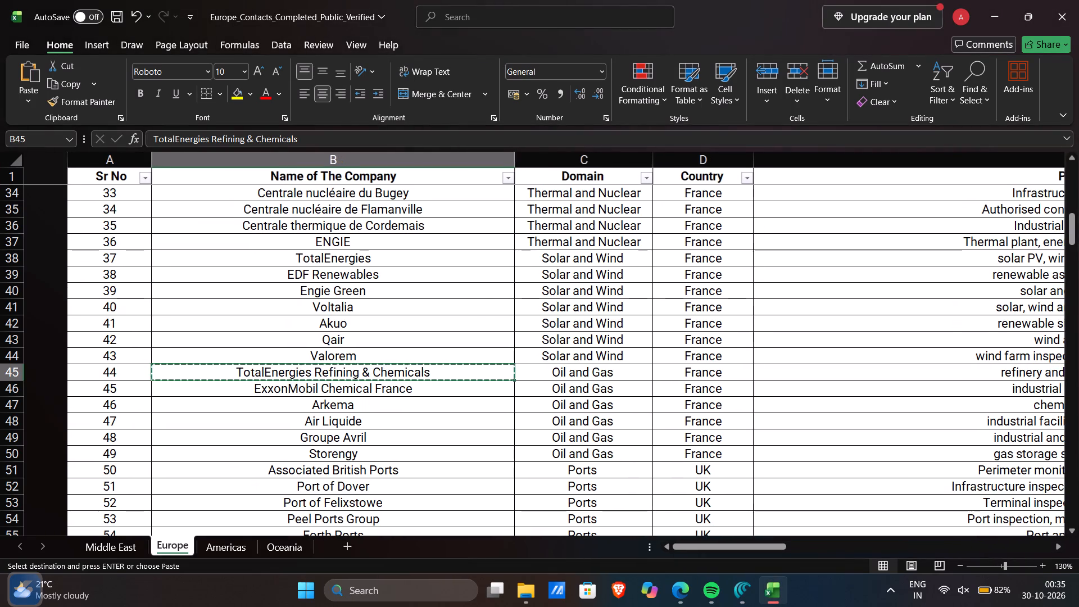
{"action": "scroll", "coordinate": [504, 398], "scroll_direction": "down", "scroll_amount": 1}
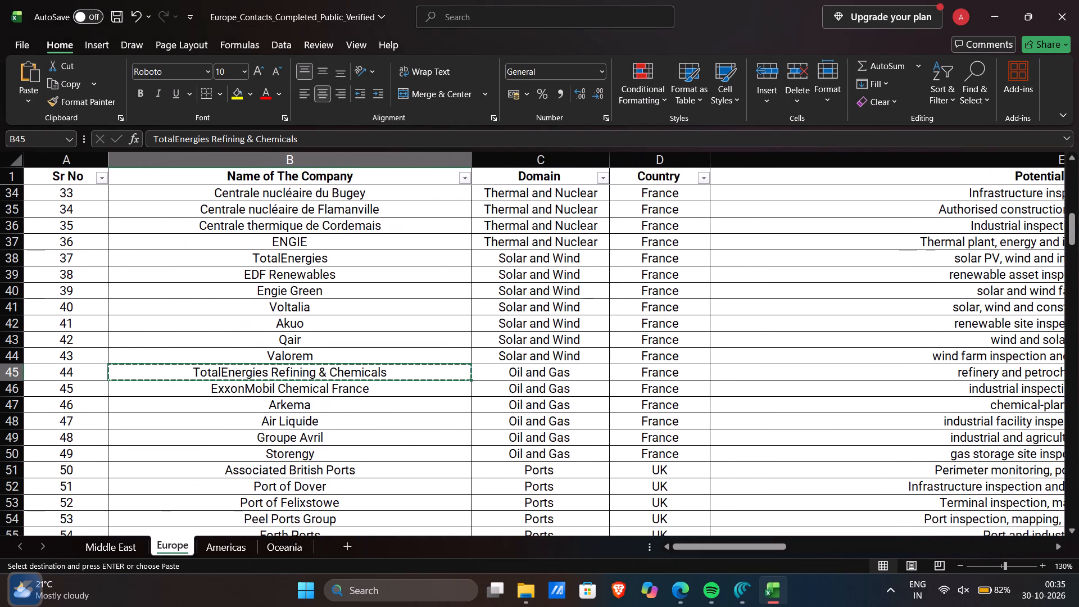
{"action": "scroll", "coordinate": [527, 366], "scroll_direction": "down", "scroll_amount": 1}
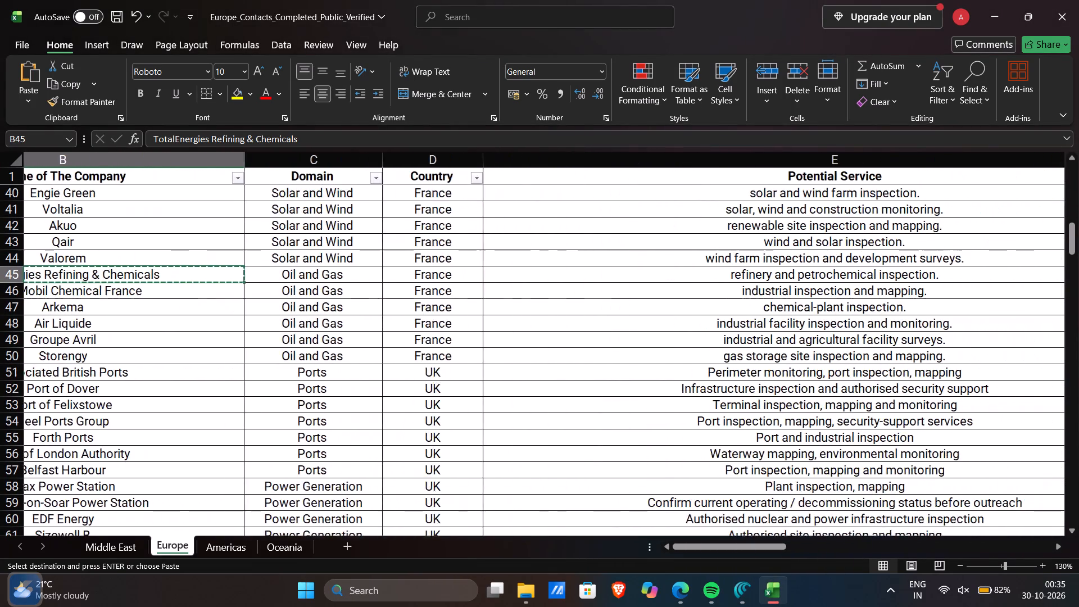
{"action": "scroll", "coordinate": [527, 366], "scroll_direction": "left", "scroll_amount": 1}
{"action": "scroll", "coordinate": [527, 366], "scroll_direction": "right", "scroll_amount": 2}
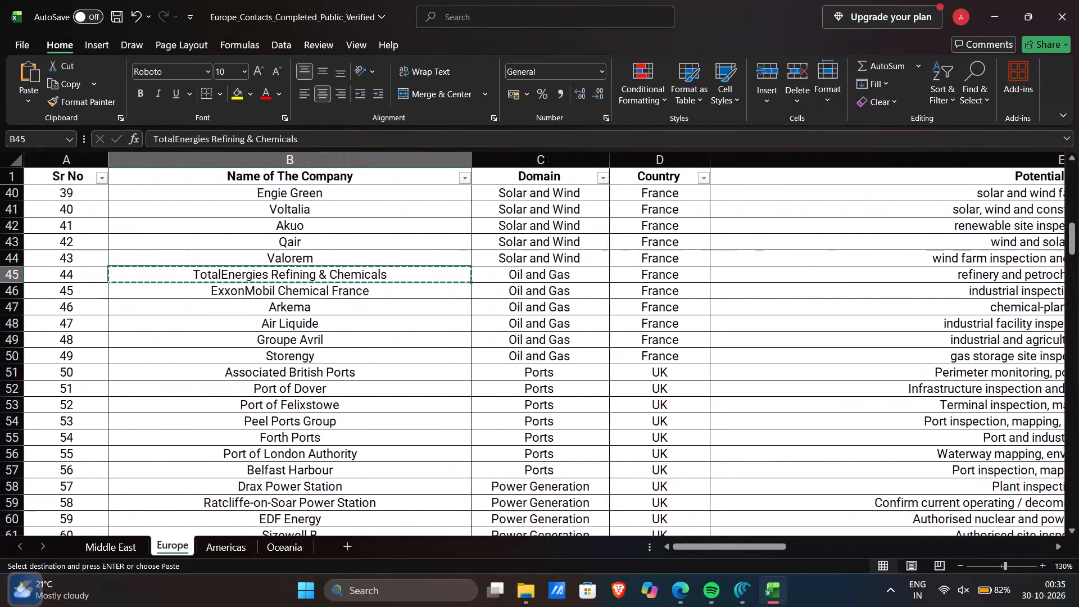
{"action": "key", "text": "ctrl+c"}
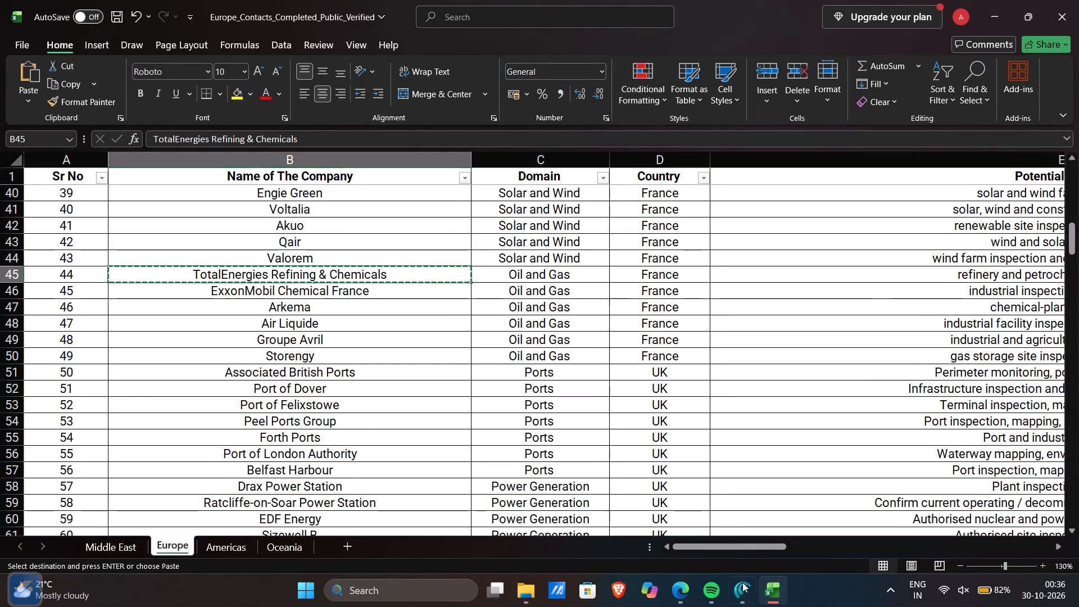
Return to Apollo in the browser and search for TotalEnergies Refining & Chemicals.
{"action": "left_click", "coordinate": [746, 602]}
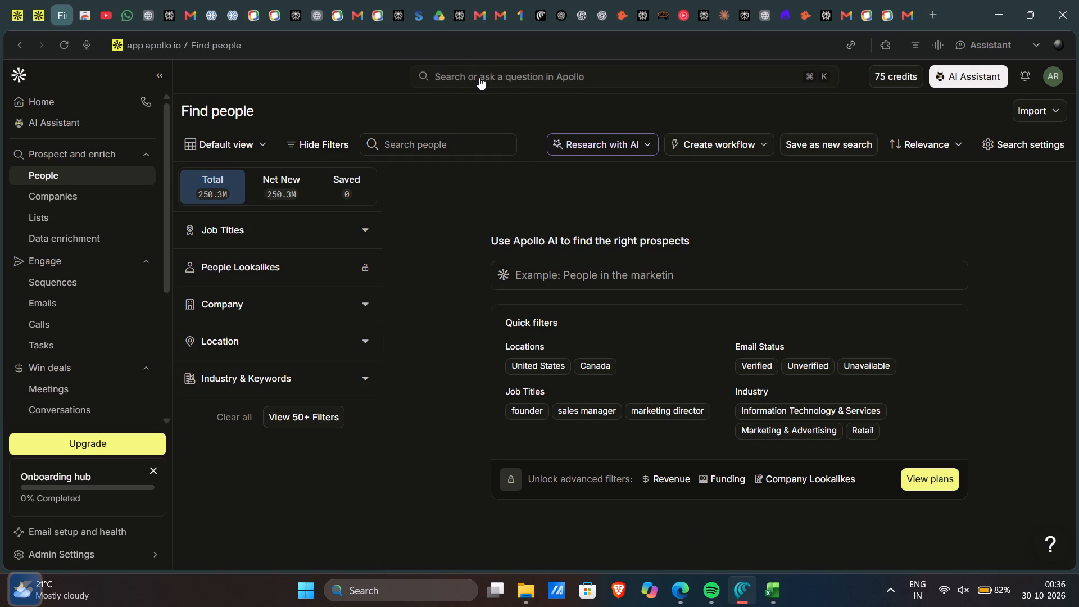
{"action": "left_click", "coordinate": [479, 77]}
{"action": "key", "text": "ctrl+v"}
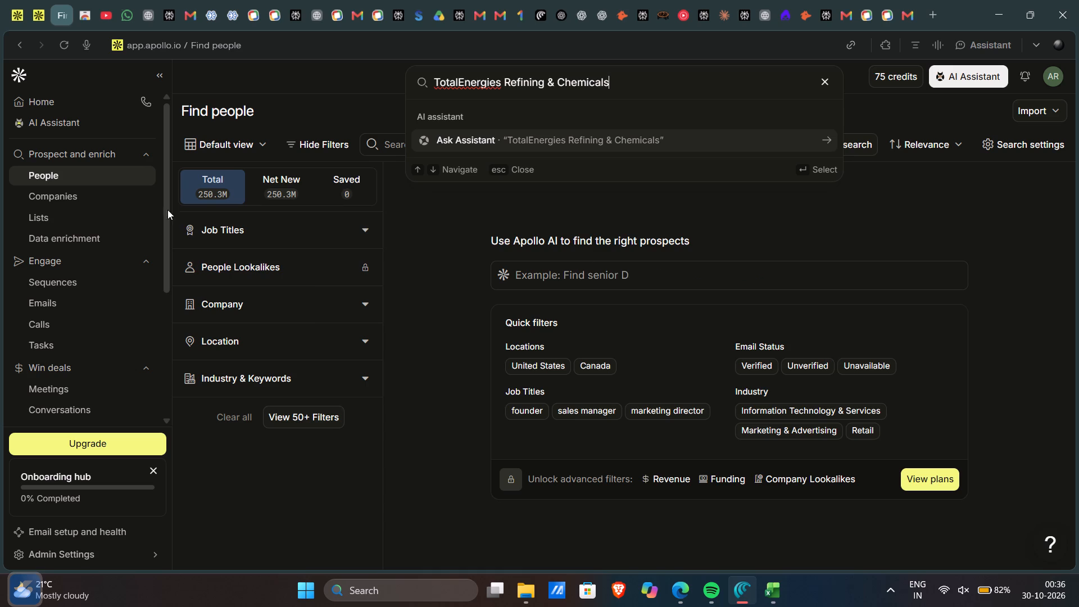
Open Apollo's Find companies page and repeat the search for TotalEnergies Refining & Chemicals.
{"action": "left_click", "coordinate": [140, 201]}
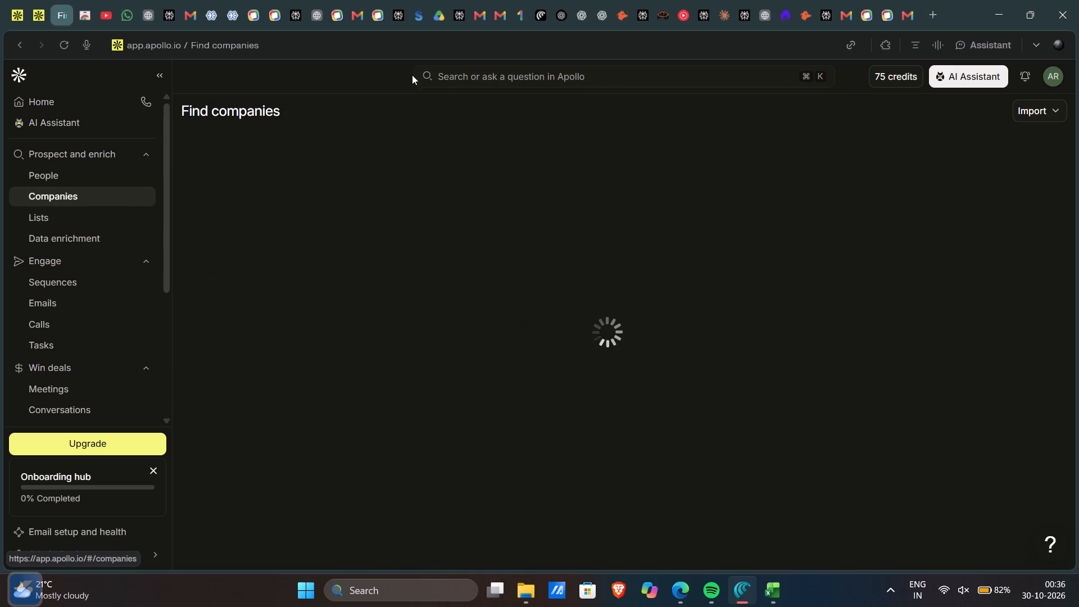
{"action": "left_click", "coordinate": [463, 83]}
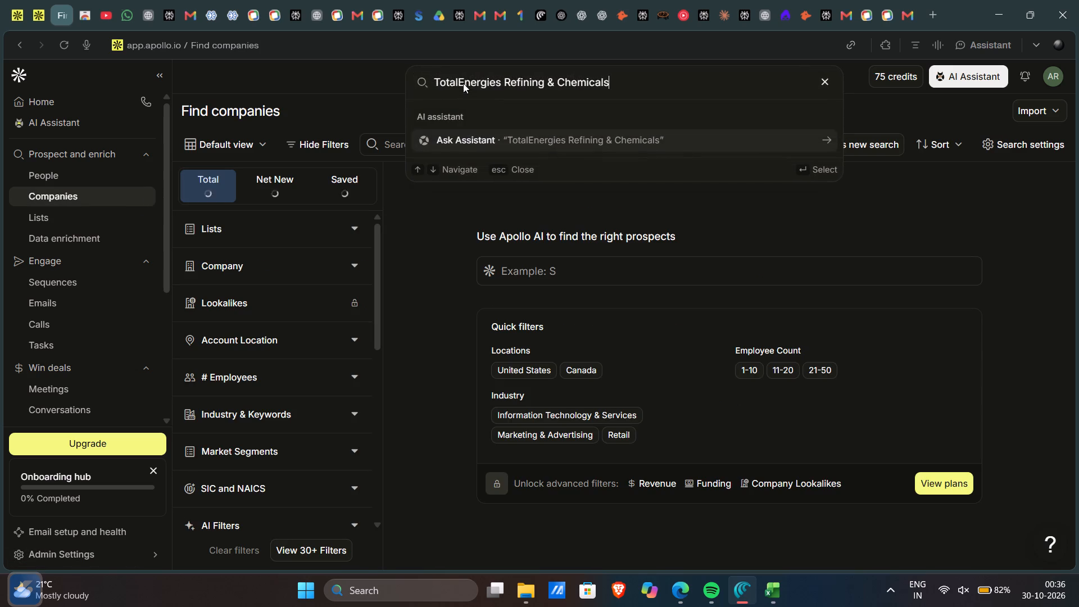
{"action": "key", "text": "ctrl+v"}
{"action": "key", "text": "BackSpace"}
{"action": "key", "text": "BackSpace"}
{"action": "key", "text": "BackSpace"}
{"action": "key", "text": "BackSpace"}
{"action": "key", "text": "BackSpace"}
{"action": "key", "text": "BackSpace"}
{"action": "key", "text": "BackSpace"}
{"action": "key", "text": "BackSpace"}
{"action": "key", "text": "BackSpace"}
{"action": "key", "text": "BackSpace"}
{"action": "key", "text": "BackSpace"}
{"action": "key", "text": "BackSpace"}
{"action": "key", "text": "BackSpace"}
{"action": "key", "text": "BackSpace"}
{"action": "key", "text": "BackSpace"}
{"action": "key", "text": "BackSpace"}
{"action": "key", "text": "BackSpace"}
{"action": "key", "text": "BackSpace"}
{"action": "key", "text": "BackSpace"}
{"action": "key", "text": "BackSpace"}
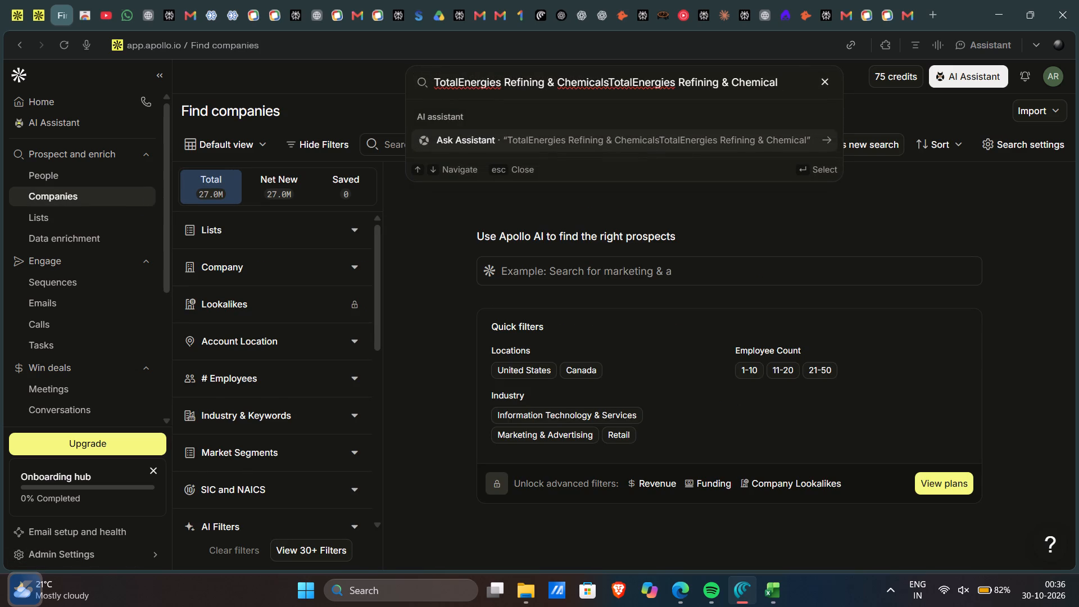
{"action": "key", "text": "BackSpace"}
{"action": "key", "text": "BackSpace"}
{"action": "key", "text": "BackSpace"}
{"action": "key", "text": "BackSpace"}
{"action": "key", "text": "BackSpace"}
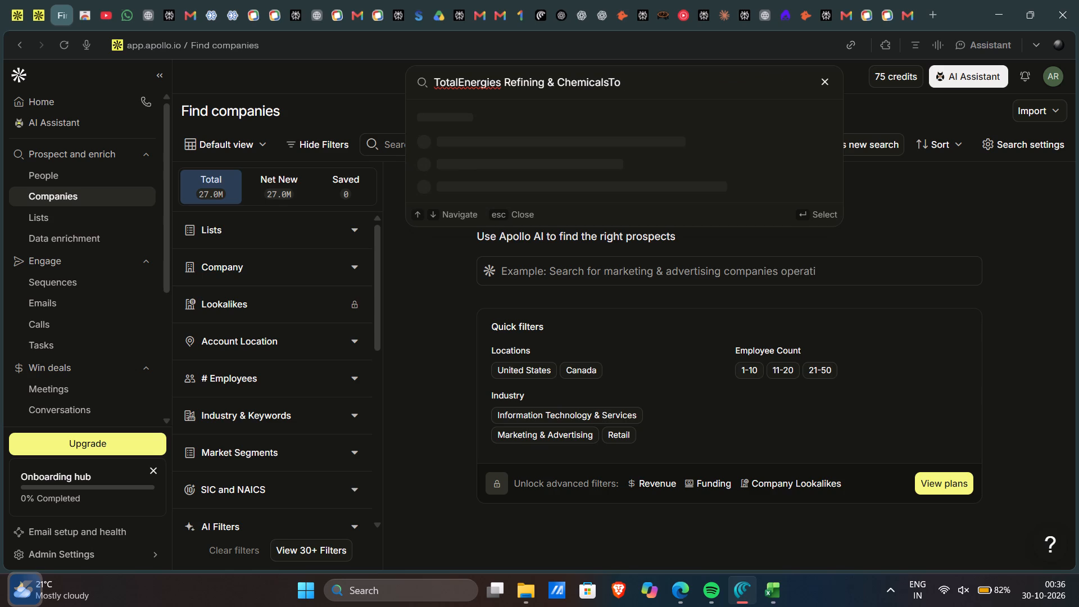
{"action": "key", "text": "BackSpace"}
{"action": "key", "text": "BackSpace"}
{"action": "key", "text": "Return"}
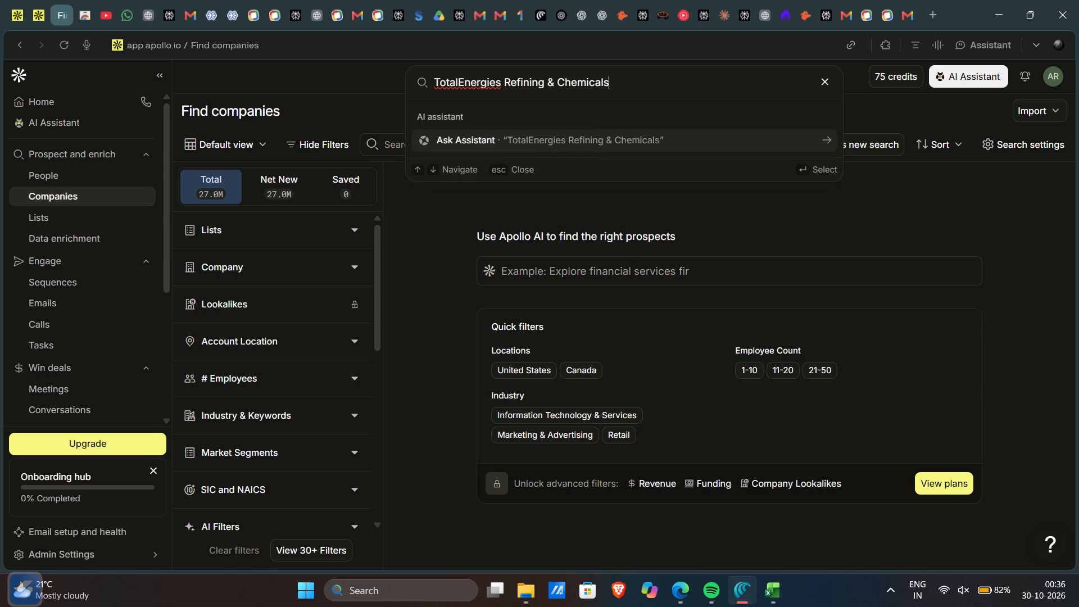
Switch to Excel, shrink its window, and copy the company name ExxonMobil Chemical France from the Europe sheet.
{"action": "left_click", "coordinate": [783, 585]}
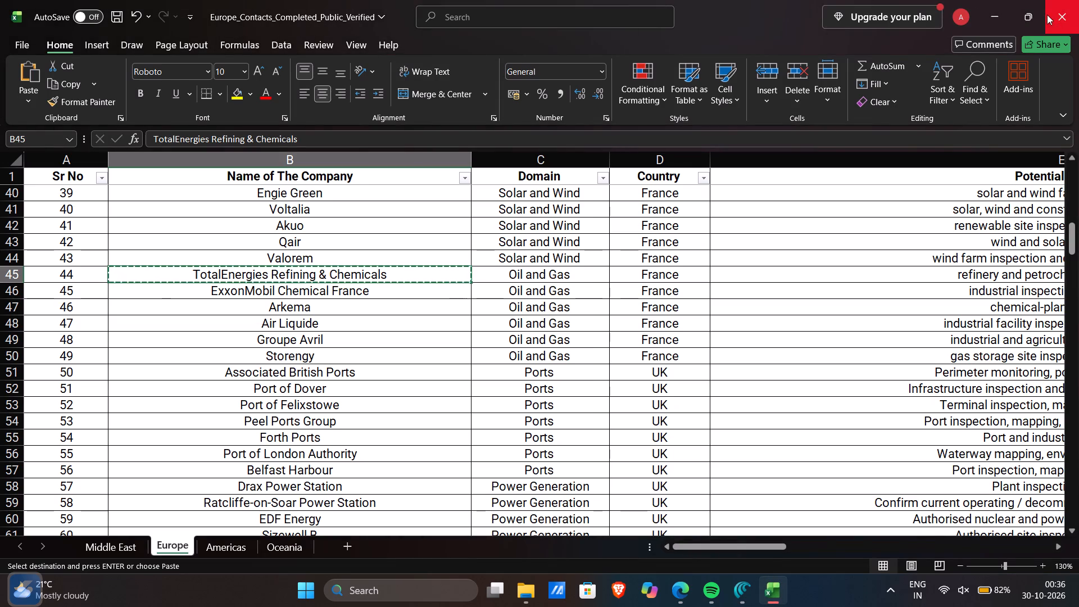
{"action": "left_click", "coordinate": [1039, 10]}
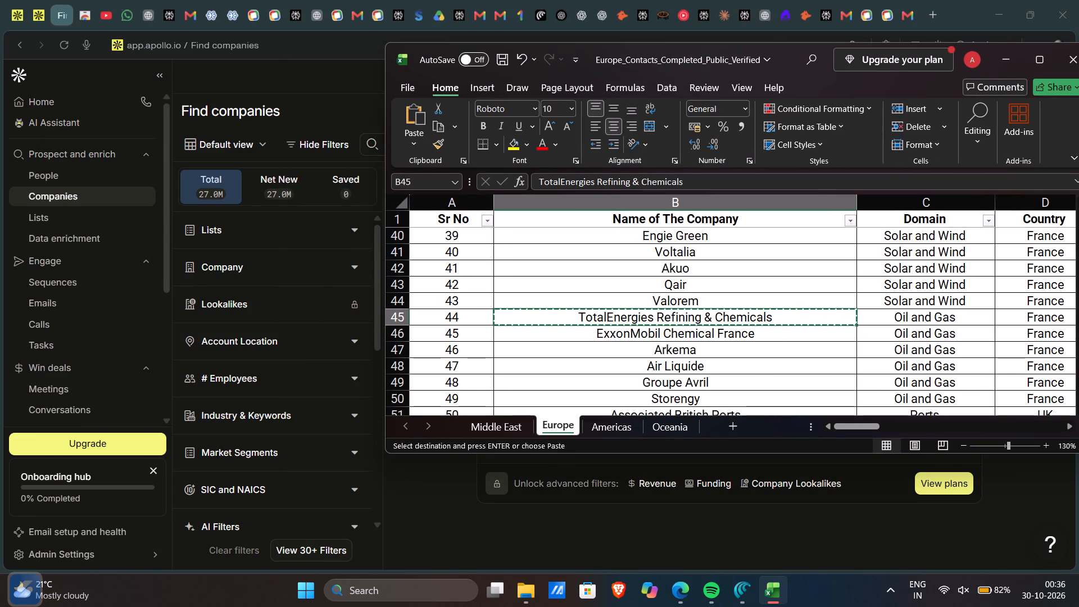
{"action": "left_click", "coordinate": [686, 333]}
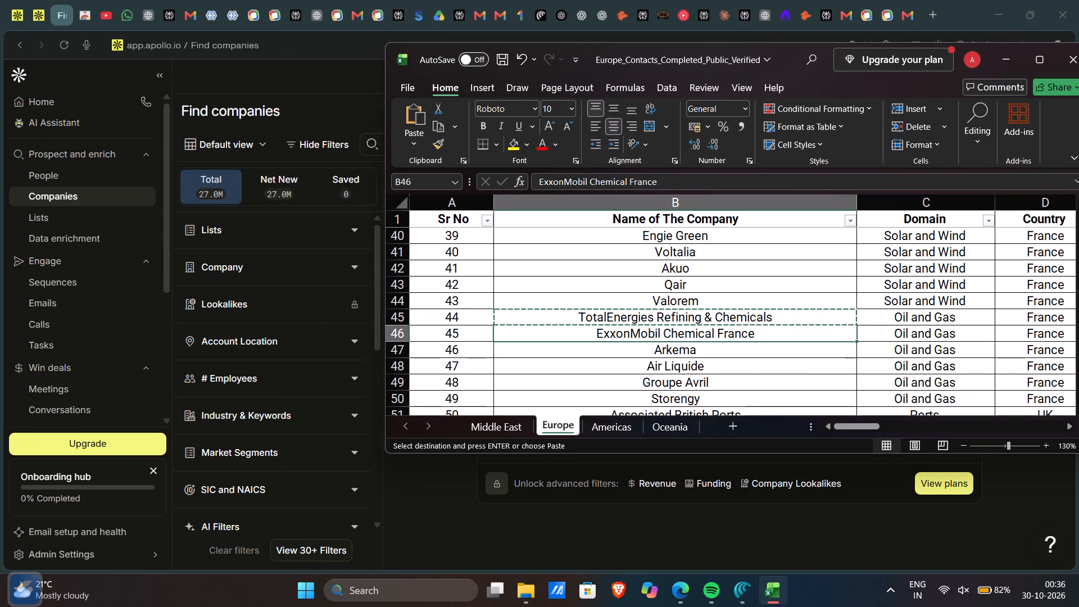
{"action": "key", "text": "ctrl+c"}
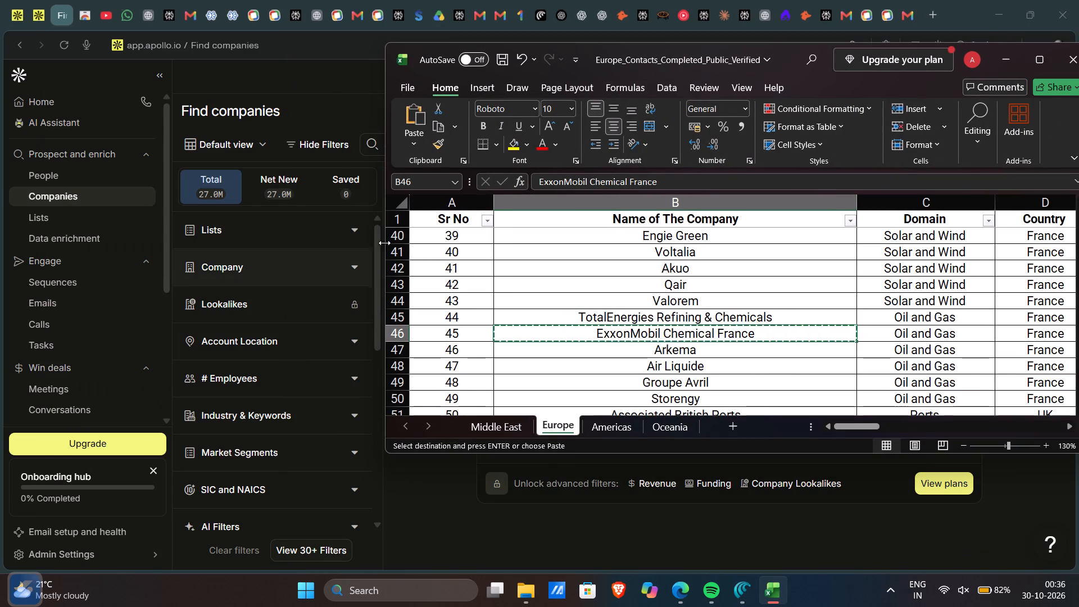
Switch back to Apollo and replace the search text with ExxonMobil Chemical France.
{"action": "left_click", "coordinate": [327, 93]}
{"action": "left_click", "coordinate": [548, 63]}
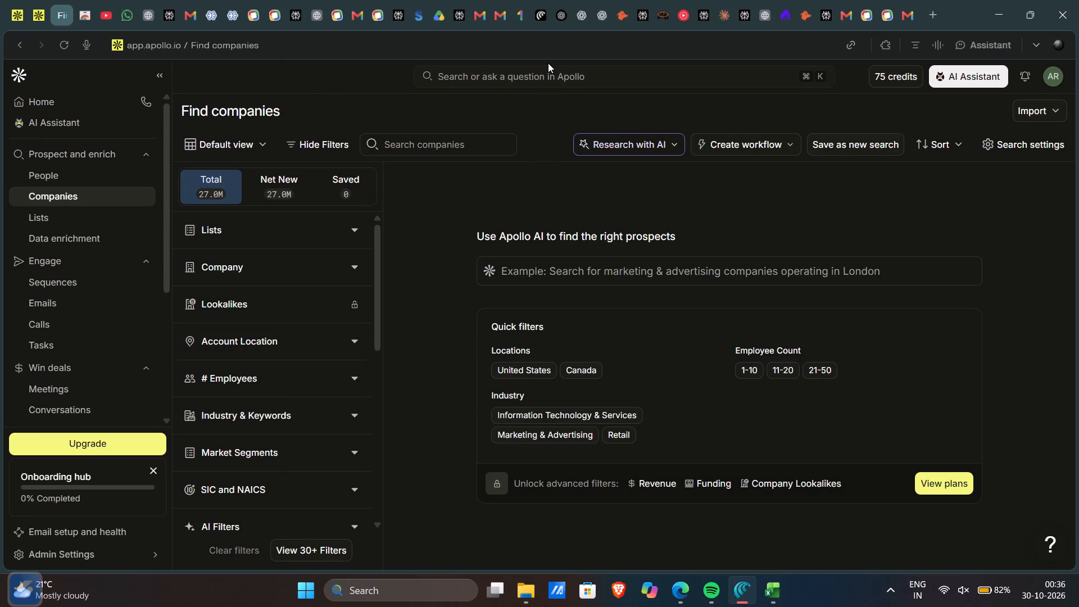
{"action": "left_click", "coordinate": [548, 63]}
{"action": "left_click", "coordinate": [548, 85]}
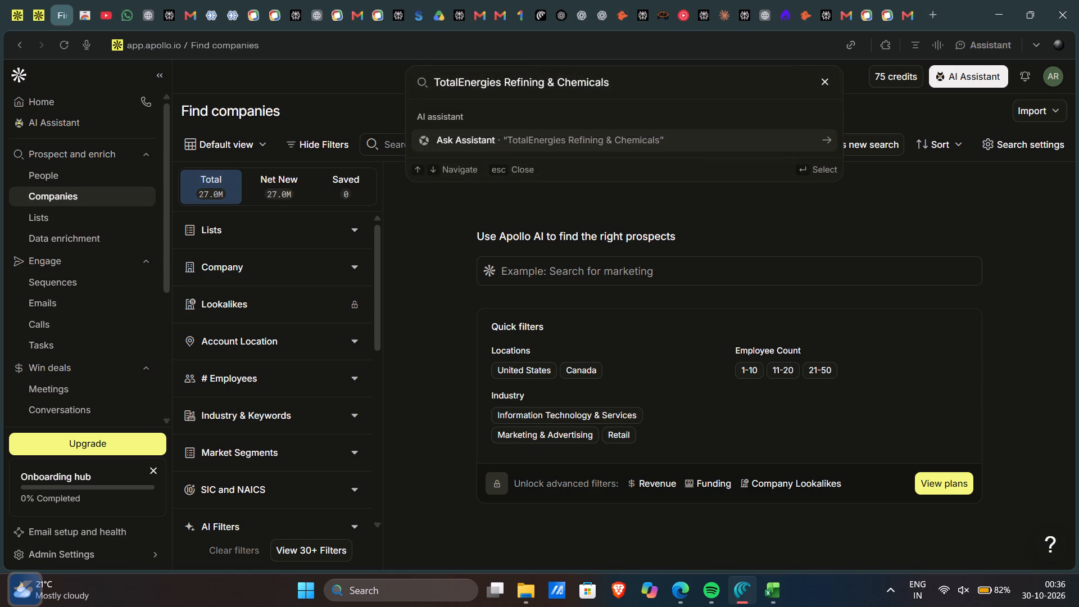
{"action": "key", "text": "ctrl+BackSpace"}
{"action": "key", "text": "ctrl+BackSpace"}
{"action": "key", "text": "ctrl+BackSpace"}
{"action": "key", "text": "ctrl+BackSpace"}
{"action": "key", "text": "ctrl+v"}
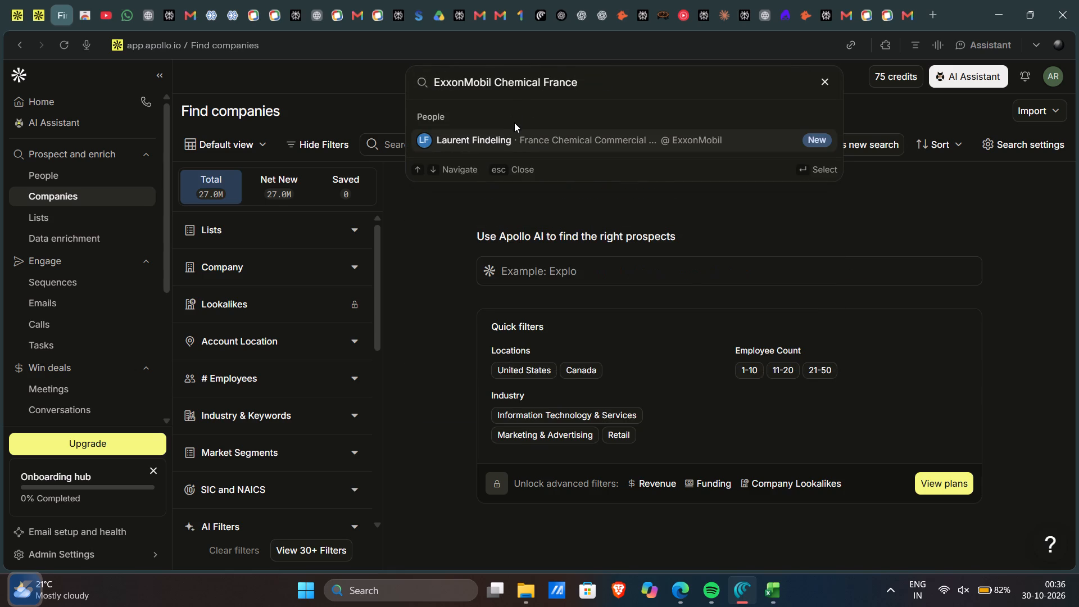
Open the profile of ExxonMobil's France Chemical Commercial Manager and access the contact's email.
{"action": "left_click", "coordinate": [521, 139]}
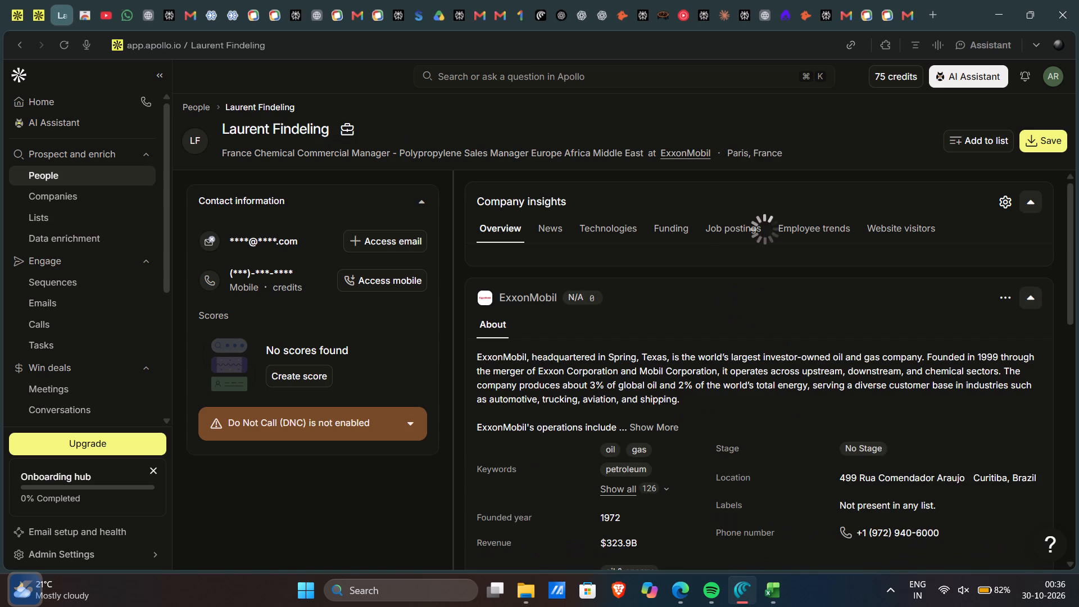
{"action": "left_click", "coordinate": [411, 230]}
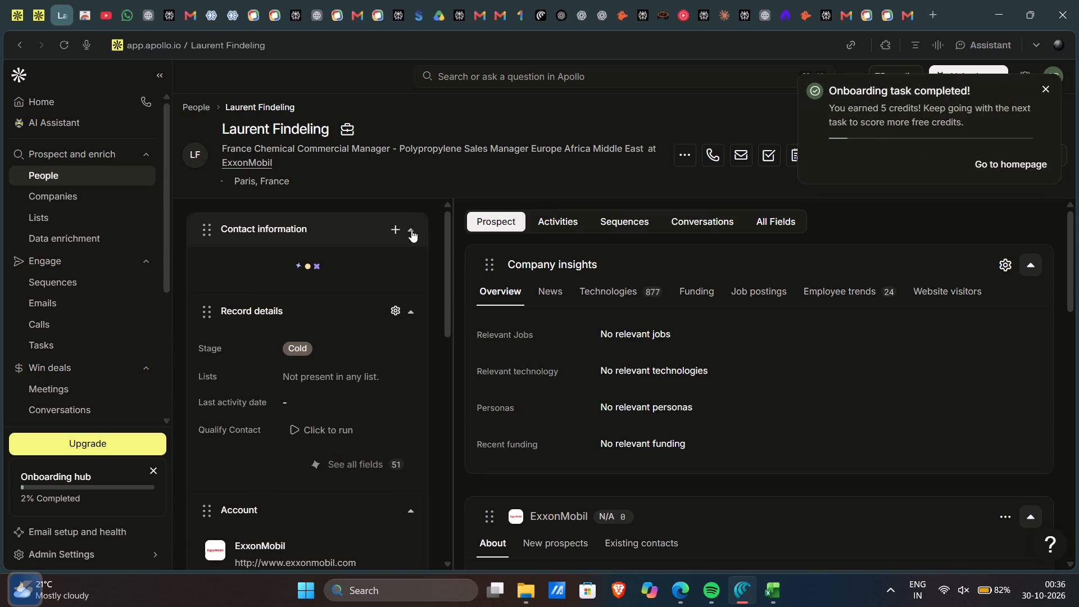
Search Apollo again for ExxonMobil Chemical France.
{"action": "left_click", "coordinate": [587, 68]}
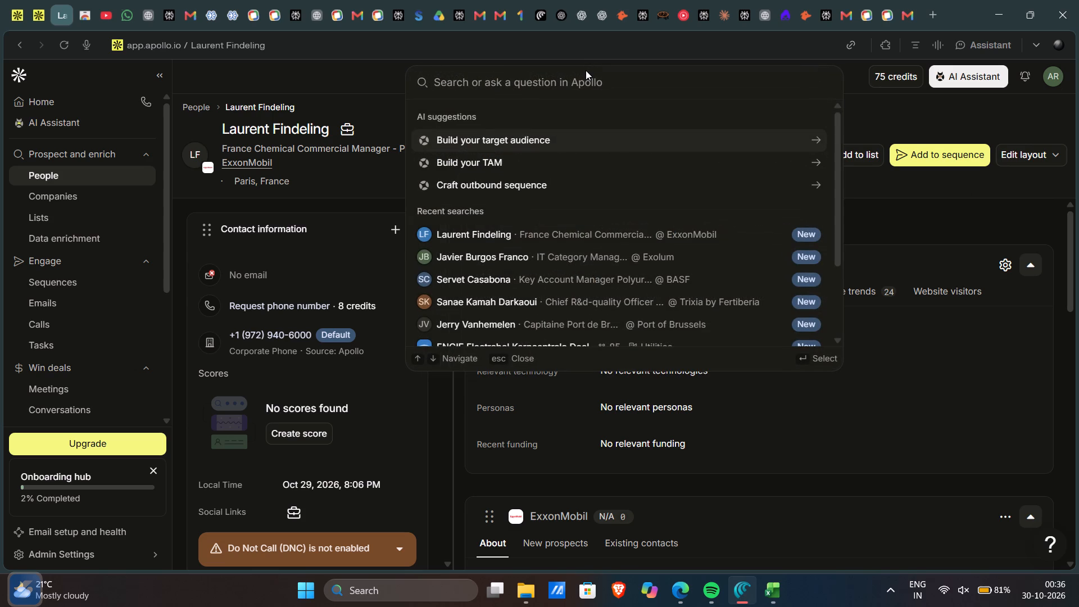
{"action": "key", "text": "ctrl+v"}
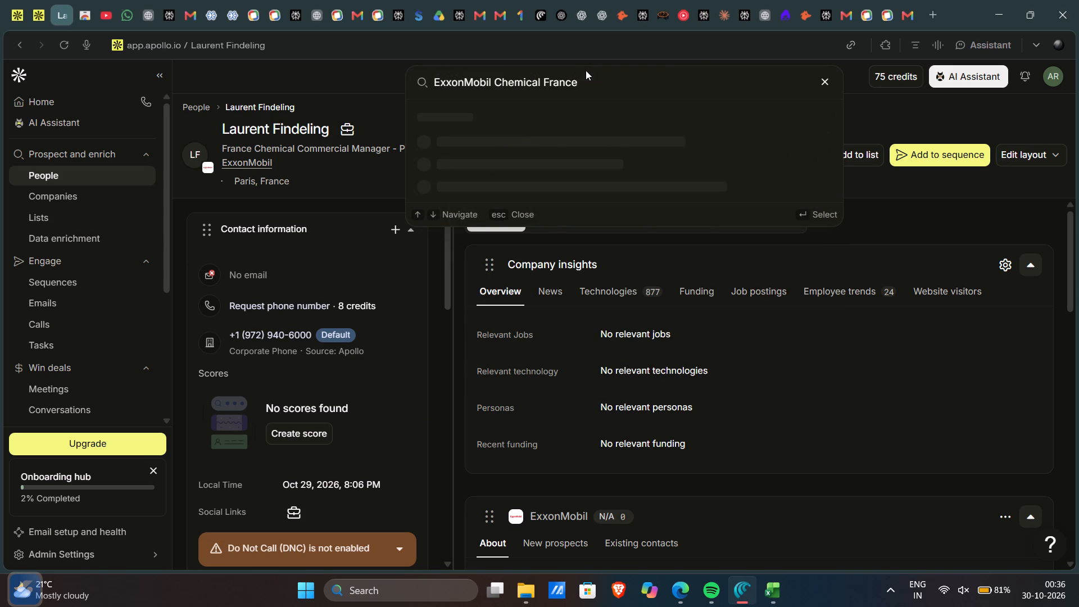
Switch to Excel and copy the company name Arkema from the Europe sheet.
{"action": "left_click", "coordinate": [771, 597]}
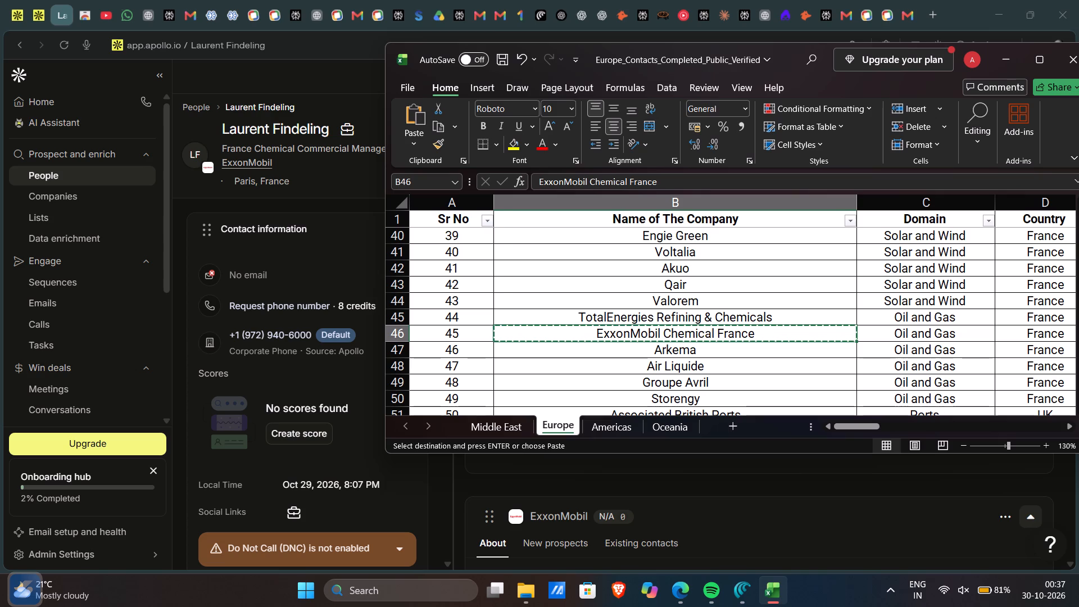
{"action": "left_click", "coordinate": [683, 356]}
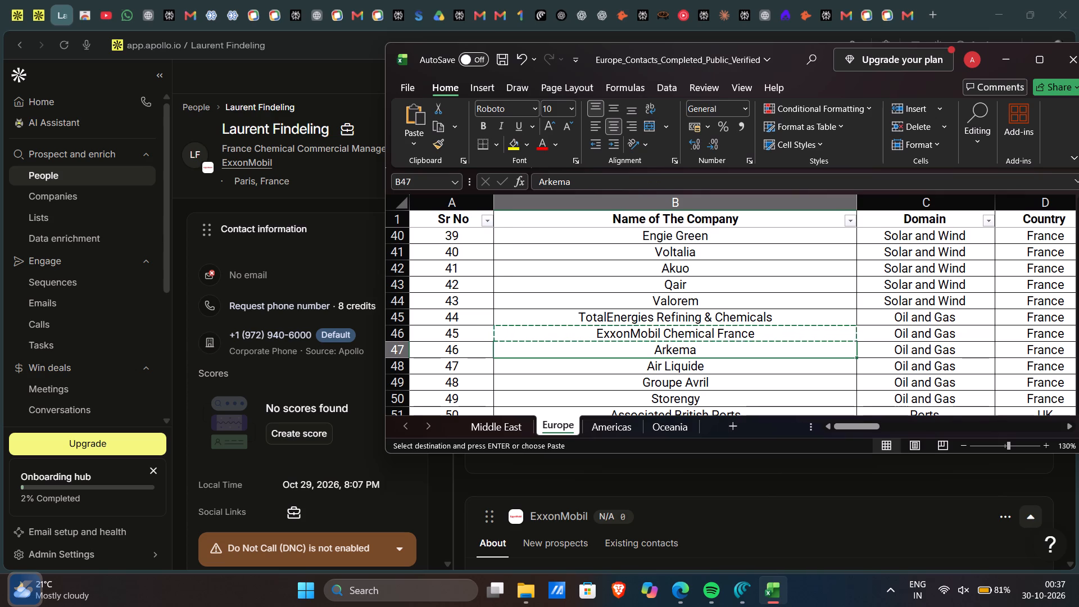
{"action": "key", "text": "ctrl+c"}
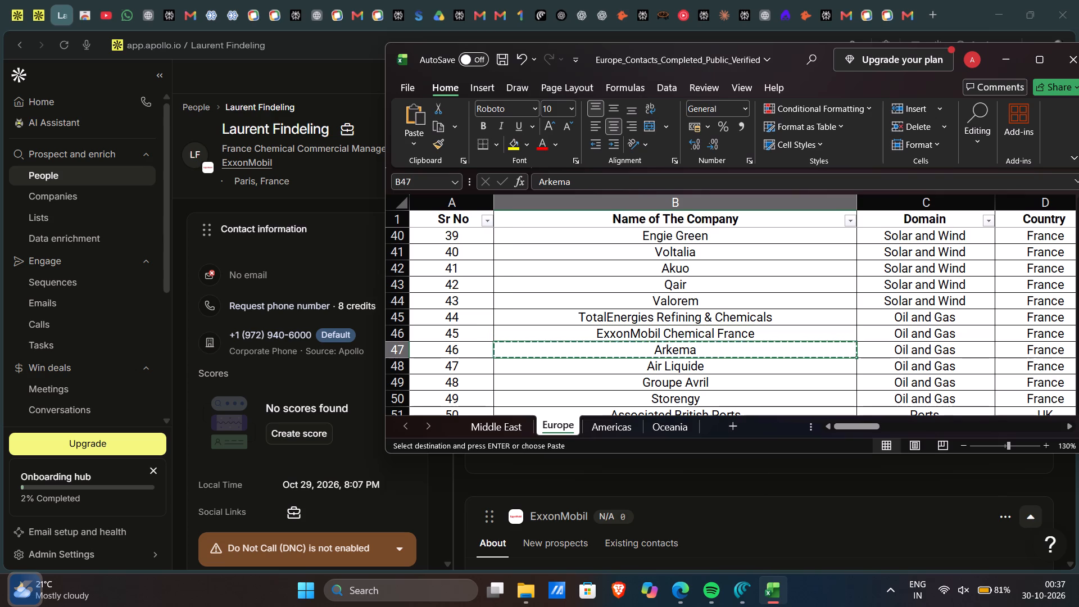
Switch back to Apollo, search for Arkema, and open the profile of the Arkema Terminal Consultancy owner.
{"action": "left_click", "coordinate": [296, 92]}
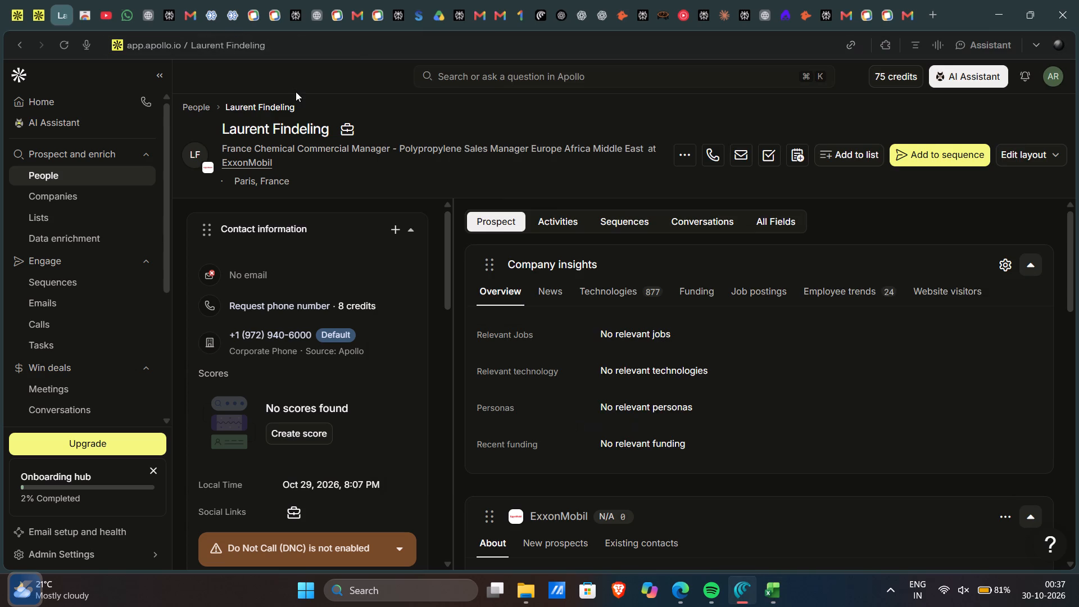
{"action": "left_click", "coordinate": [607, 92]}
{"action": "left_click", "coordinate": [604, 88]}
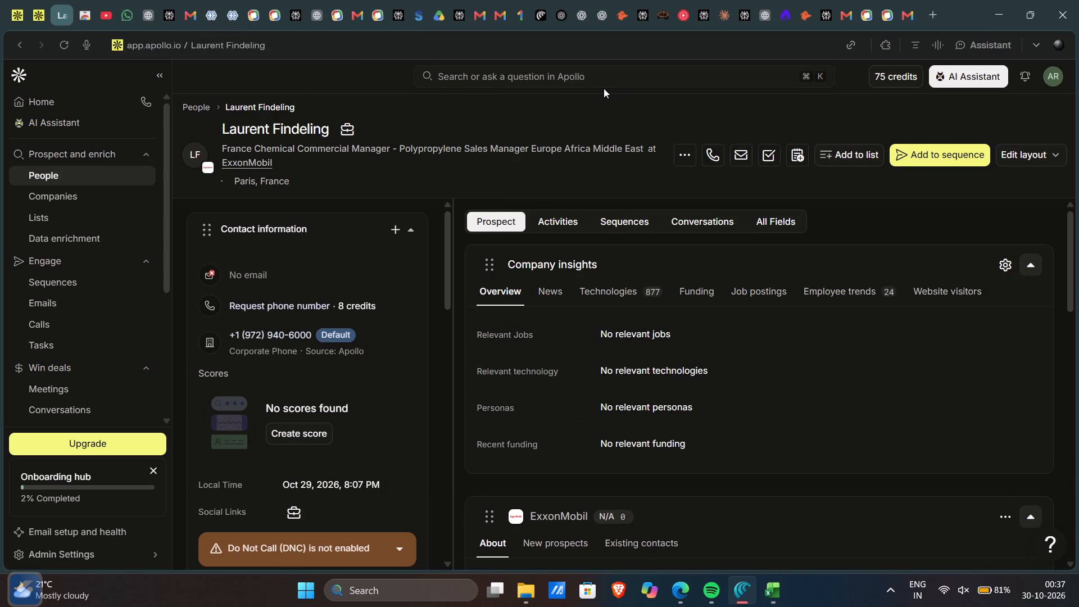
{"action": "left_click", "coordinate": [598, 81]}
{"action": "key", "text": "ctrl+BackSpace"}
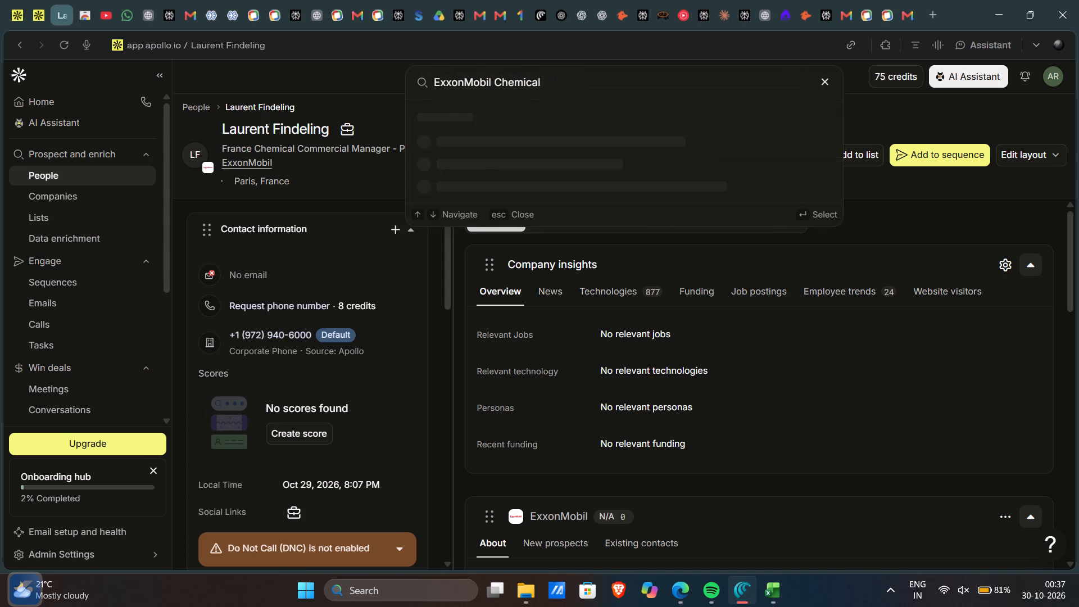
{"action": "key", "text": "ctrl+BackSpace"}
{"action": "key", "text": "ctrl+BackSpace"}
{"action": "key", "text": "ctrl+BackSpace"}
{"action": "key", "text": "ctrl+v"}
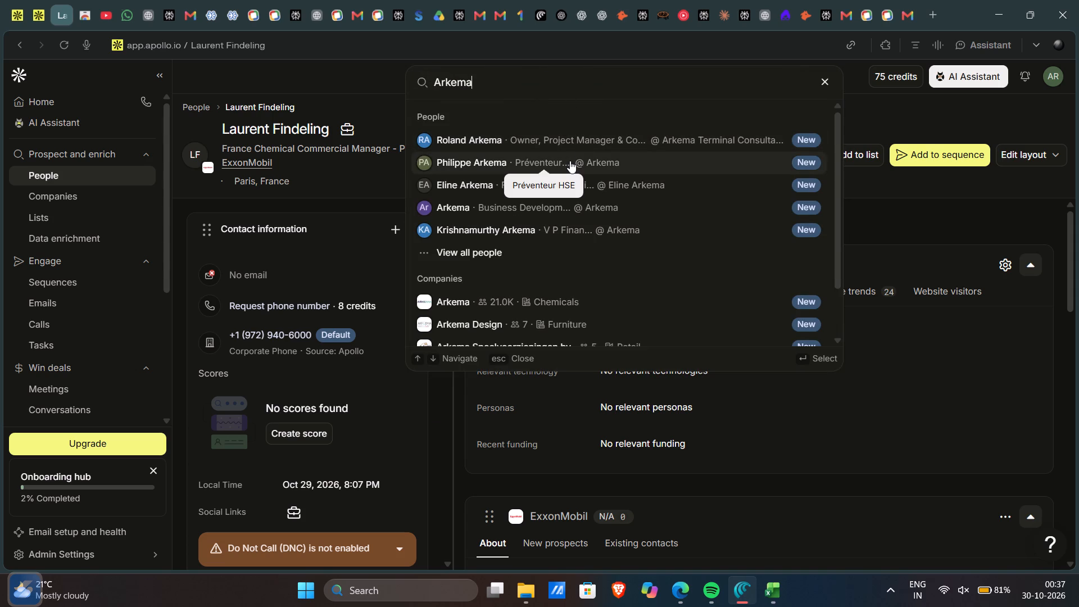
{"action": "left_click", "coordinate": [613, 133]}
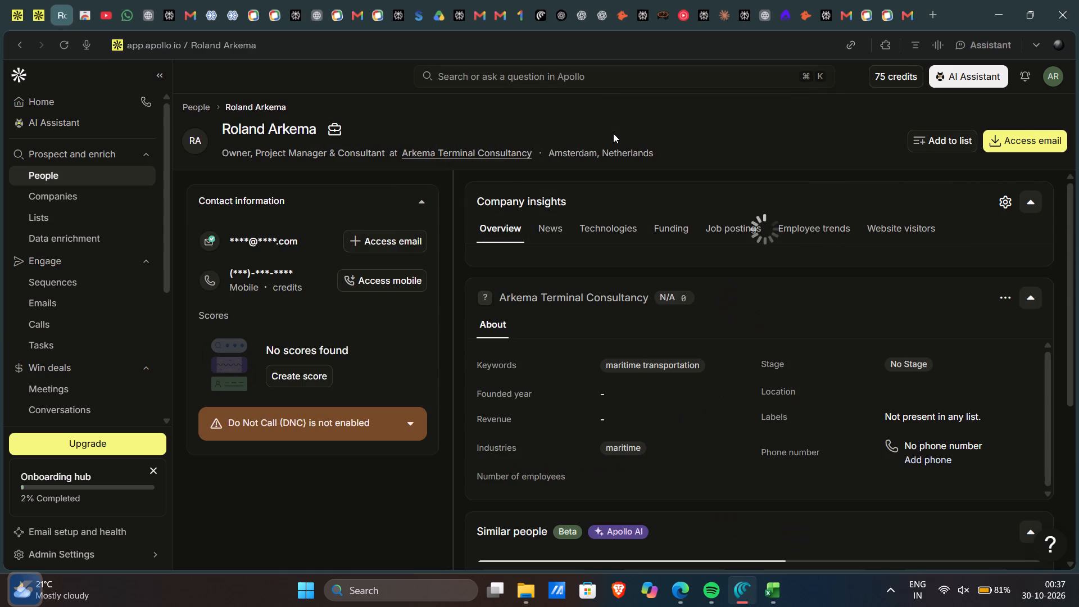
Search Apollo for "Arkema france" and open the profile of Arkema's Planificatrice Approvisionnement in France.
{"action": "left_click", "coordinate": [605, 72]}
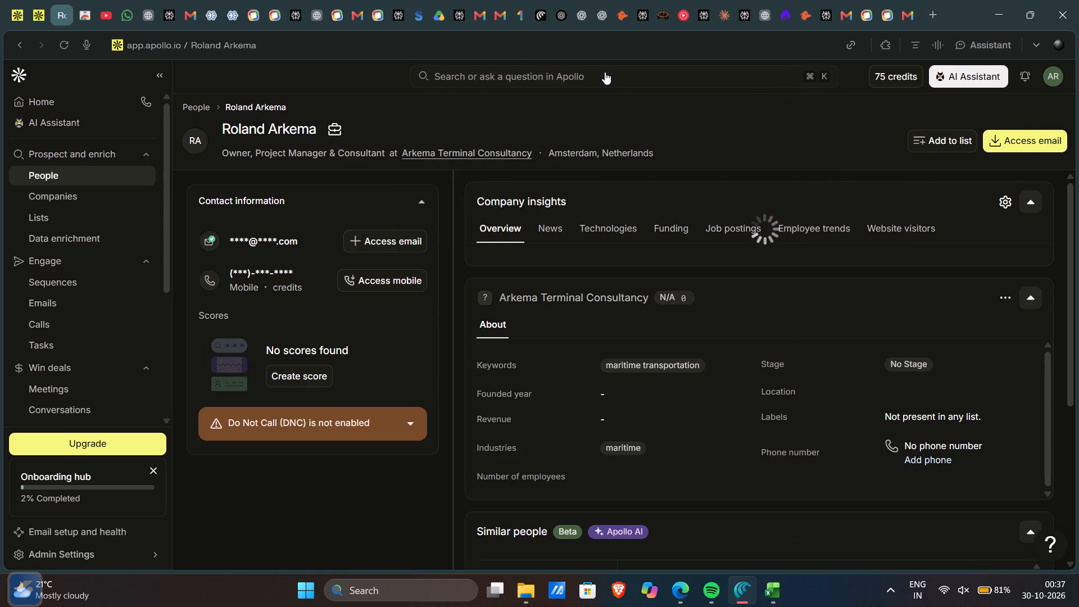
{"action": "key", "text": "ctrl+v"}
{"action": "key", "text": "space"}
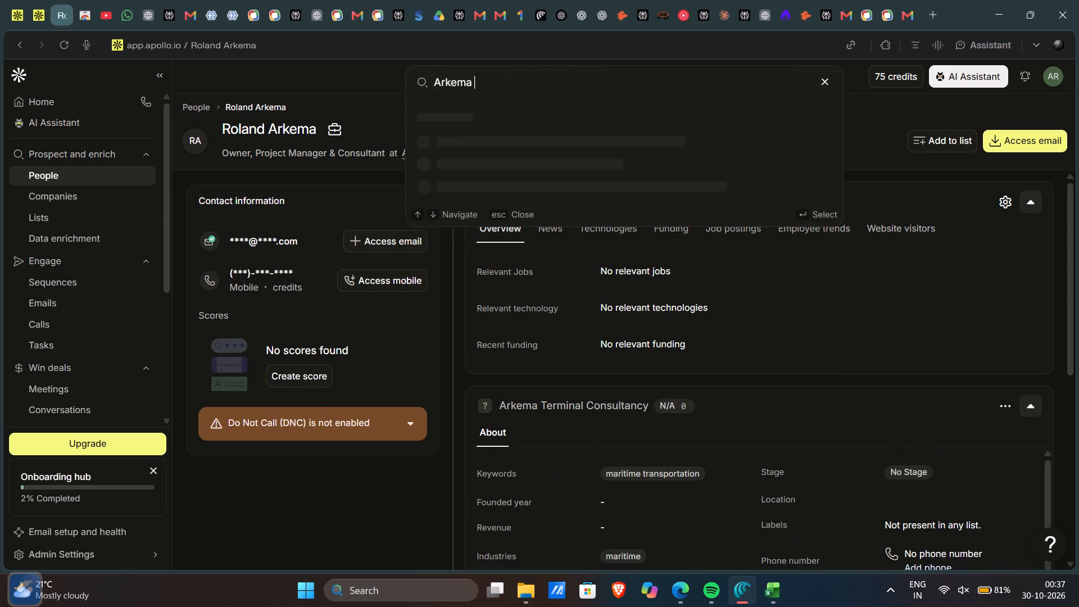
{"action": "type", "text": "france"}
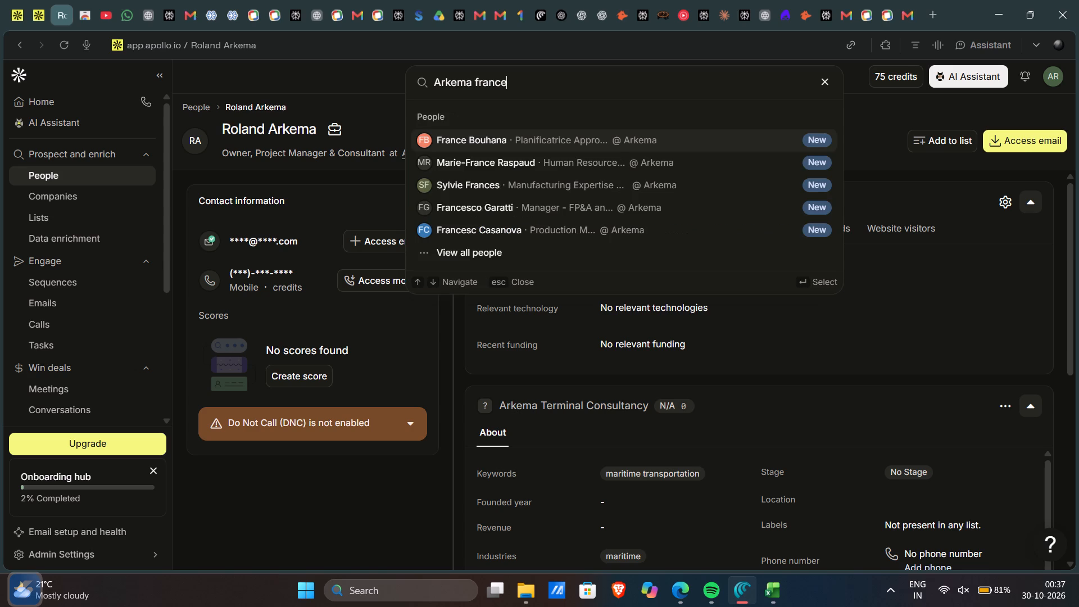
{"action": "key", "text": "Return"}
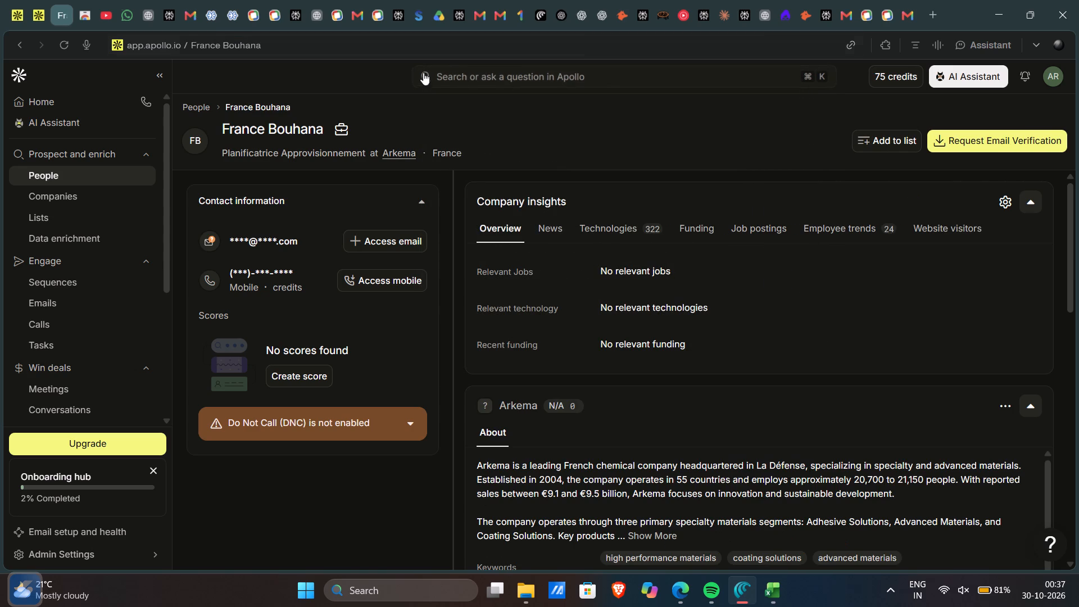
Reveal the email address of Arkema's Planificatrice Approvisionnement and copy it.
{"action": "left_click", "coordinate": [370, 252]}
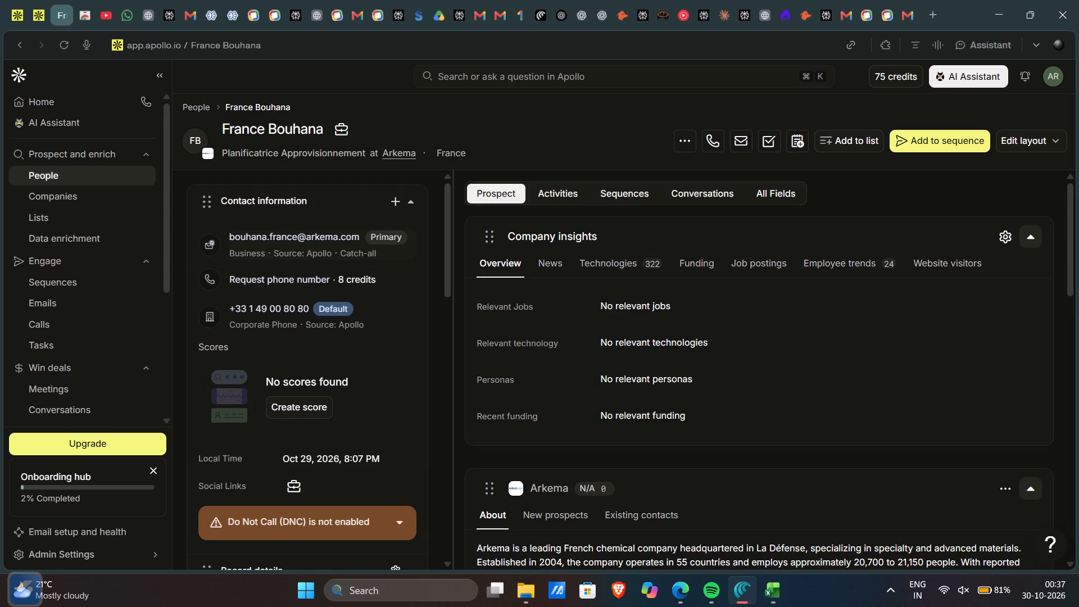
{"action": "left_click", "coordinate": [370, 252]}
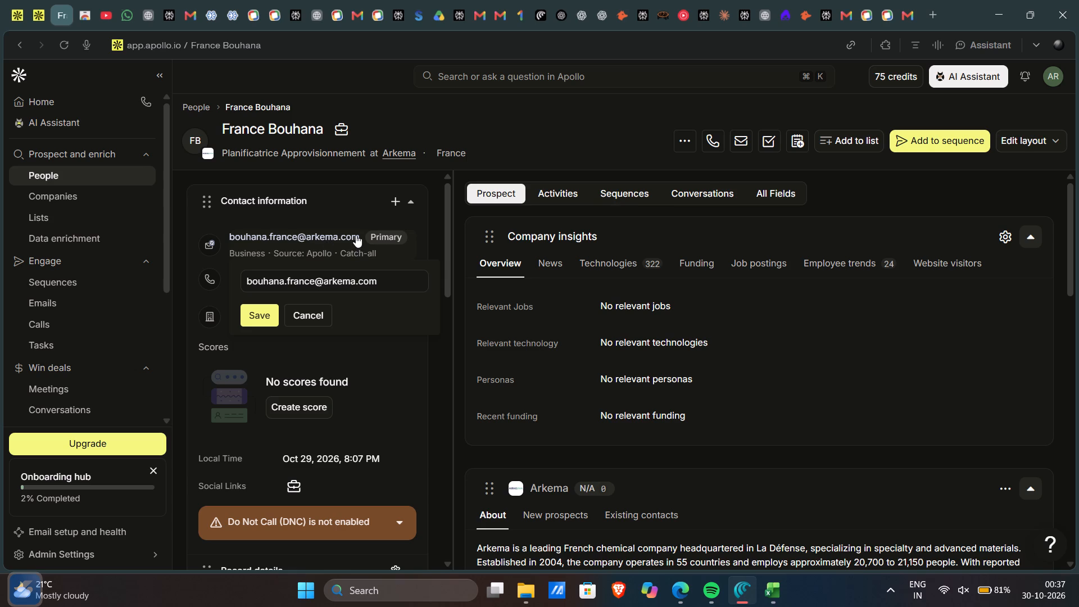
{"action": "left_click", "coordinate": [403, 374]}
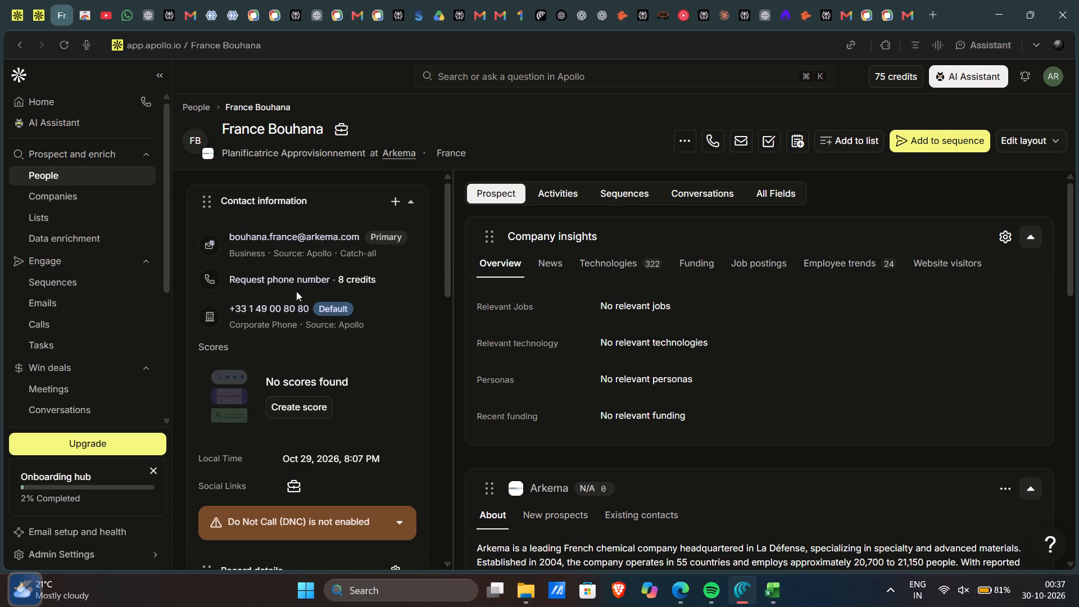
{"action": "left_click", "coordinate": [334, 248]}
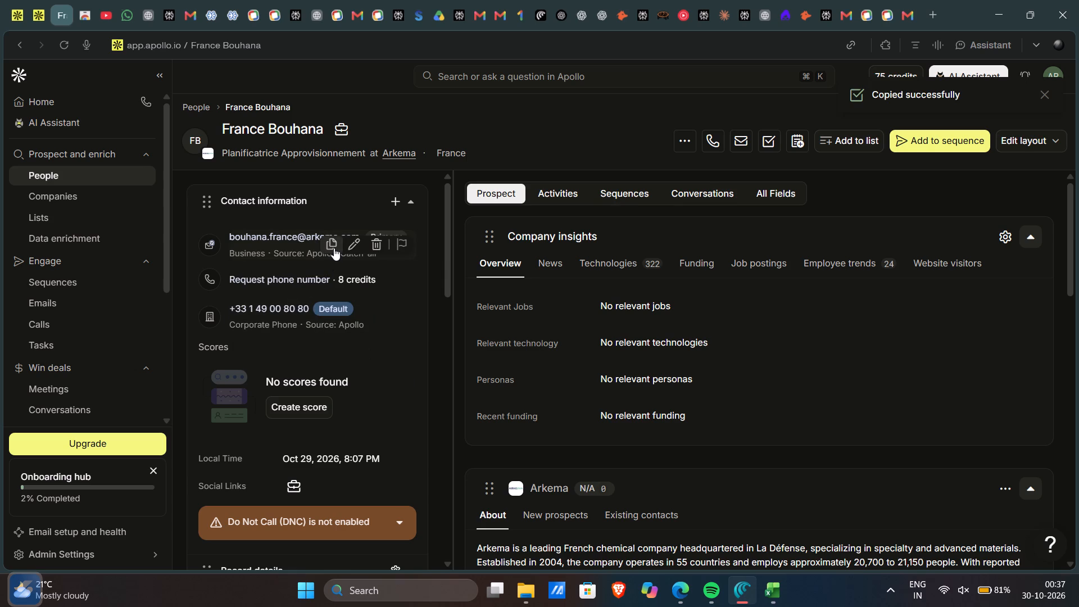
Switch to Excel and paste the copied address into the Email cell of the Arkema row on the Europe sheet.
{"action": "left_click", "coordinate": [764, 601]}
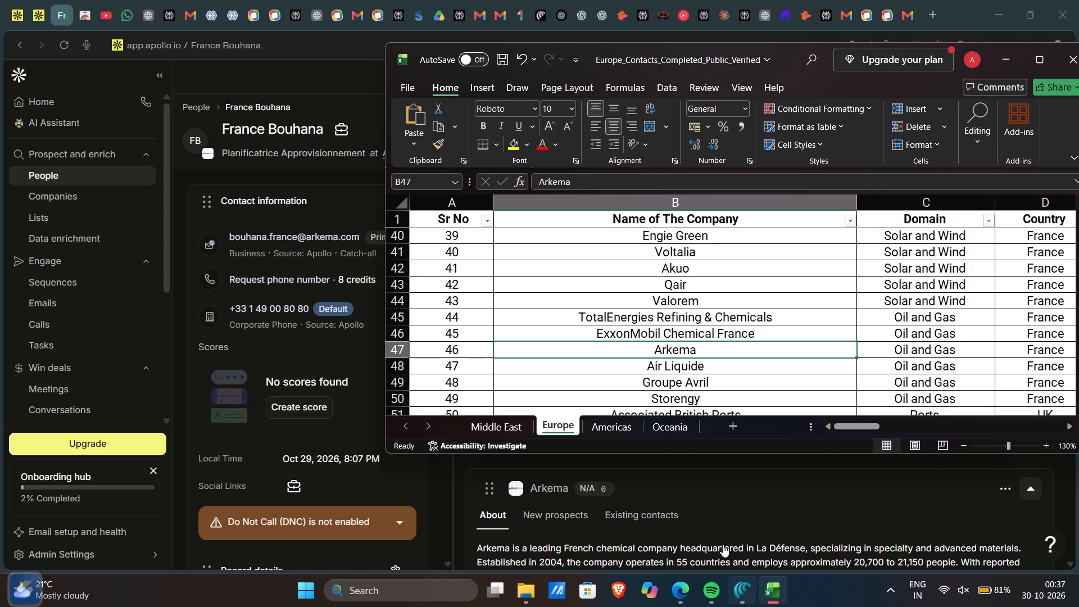
{"action": "left_click", "coordinate": [940, 357]}
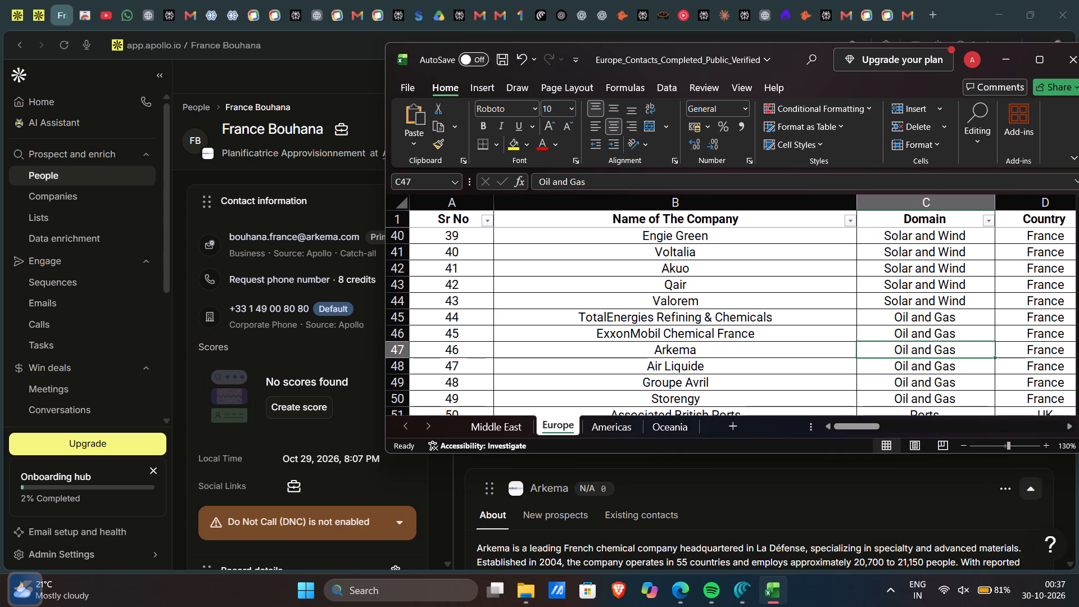
{"action": "left_click", "coordinate": [1032, 357]}
{"action": "scroll", "coordinate": [1032, 357], "scroll_direction": "left", "scroll_amount": 4}
{"action": "scroll", "coordinate": [1032, 357], "scroll_direction": "right", "scroll_amount": 1}
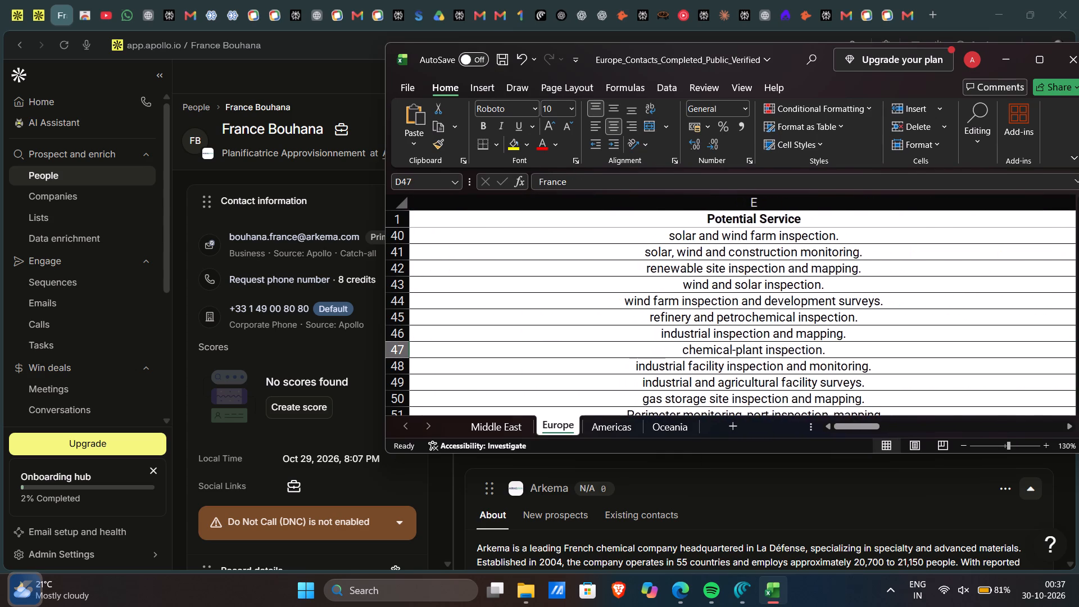
{"action": "scroll", "coordinate": [1032, 357], "scroll_direction": "right", "scroll_amount": 1}
{"action": "left_click", "coordinate": [919, 350]}
{"action": "scroll", "coordinate": [919, 350], "scroll_direction": "left", "scroll_amount": 3}
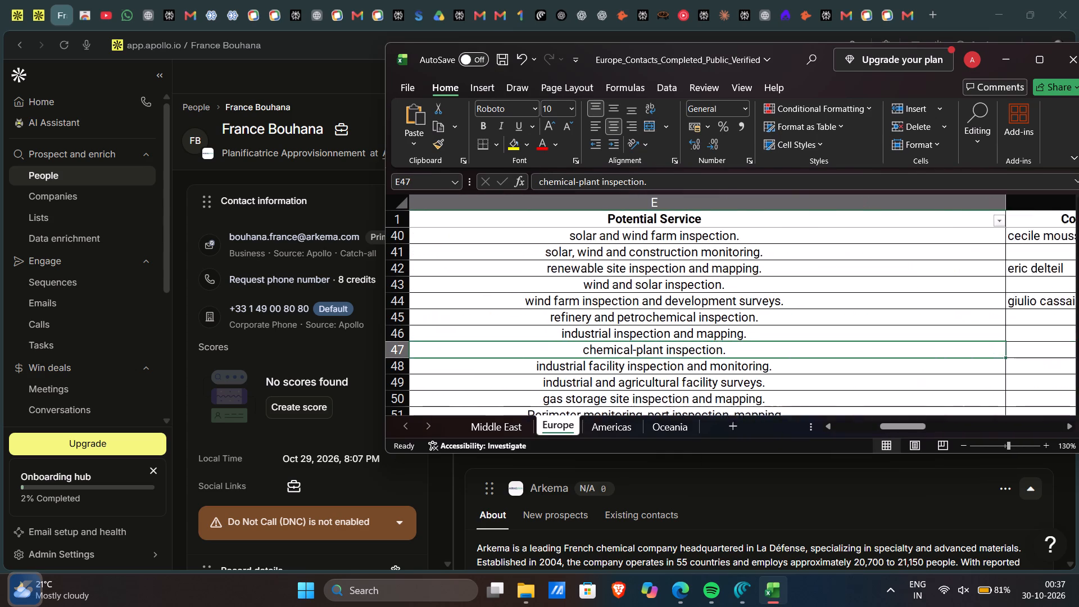
{"action": "scroll", "coordinate": [919, 350], "scroll_direction": "left", "scroll_amount": 3}
{"action": "left_click", "coordinate": [919, 350]}
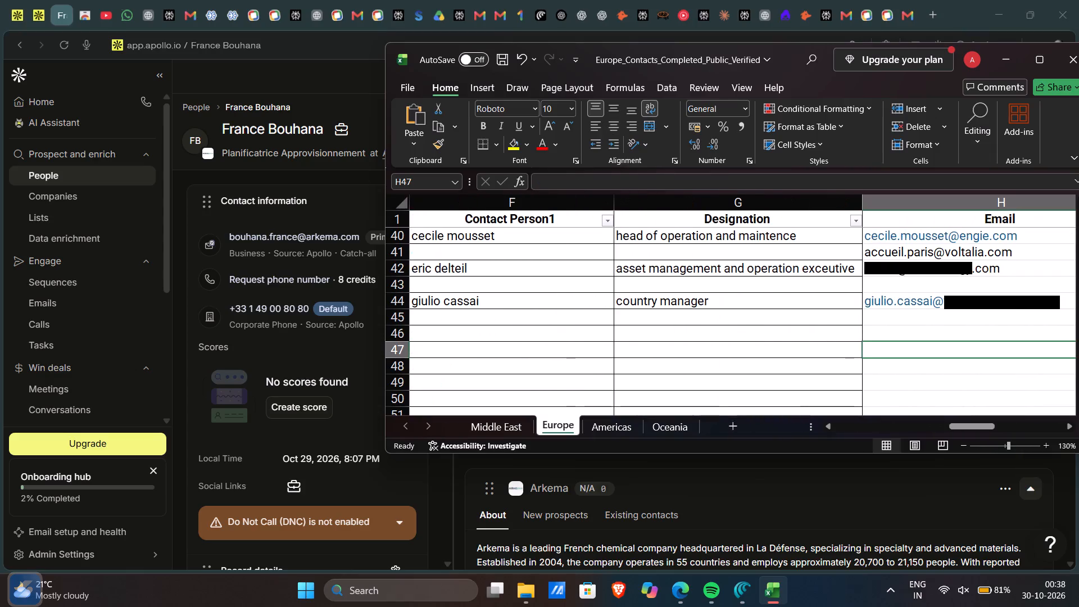
{"action": "key", "text": "ctrl+v"}
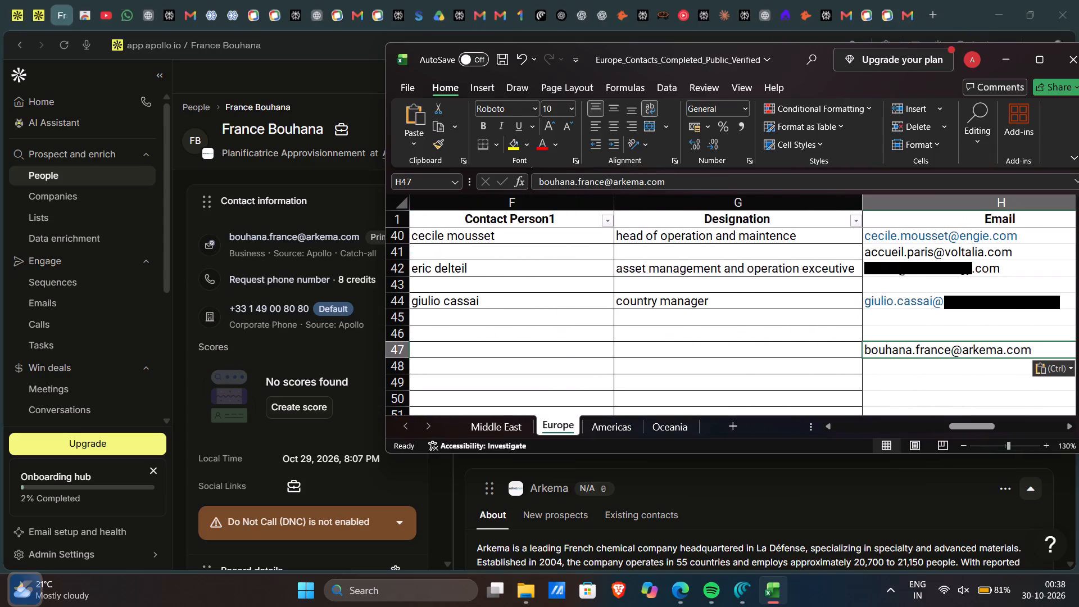
Enter "planificatrice approvisionnement" as the Designation in the Arkema row.
{"action": "left_click", "coordinate": [789, 353]}
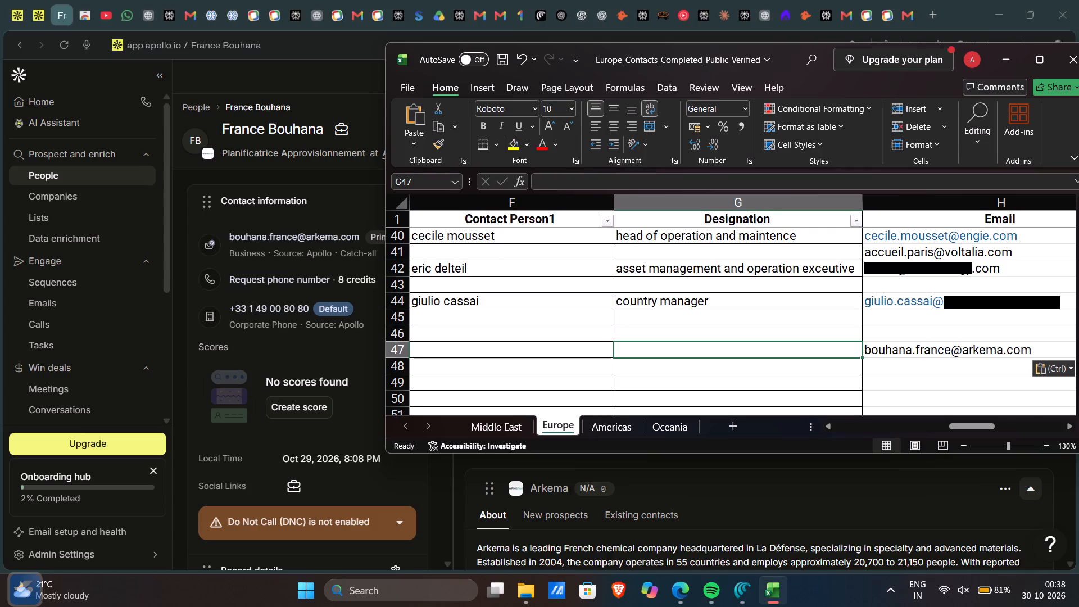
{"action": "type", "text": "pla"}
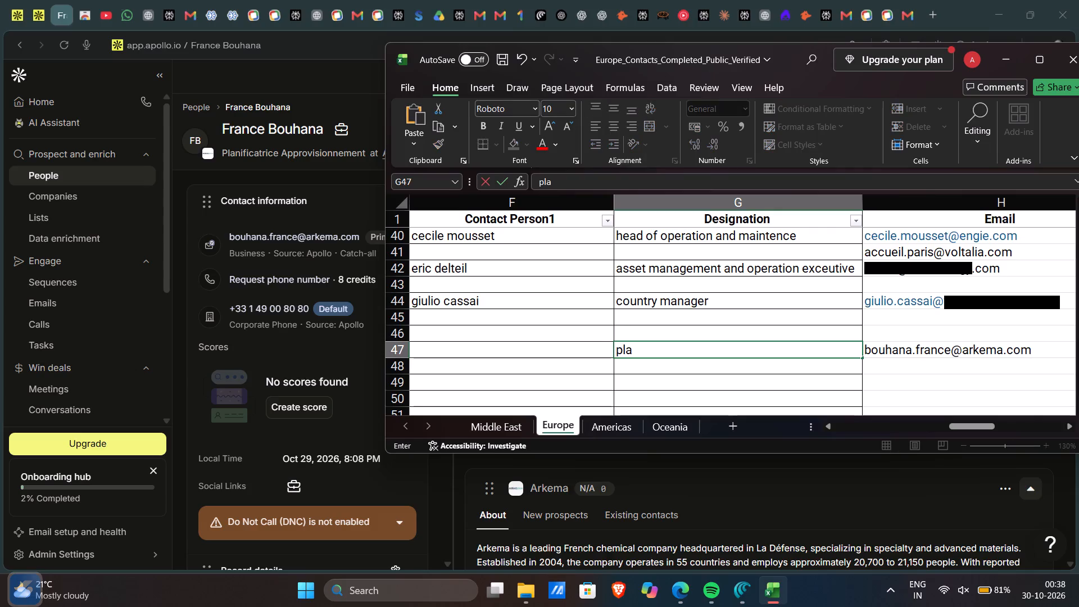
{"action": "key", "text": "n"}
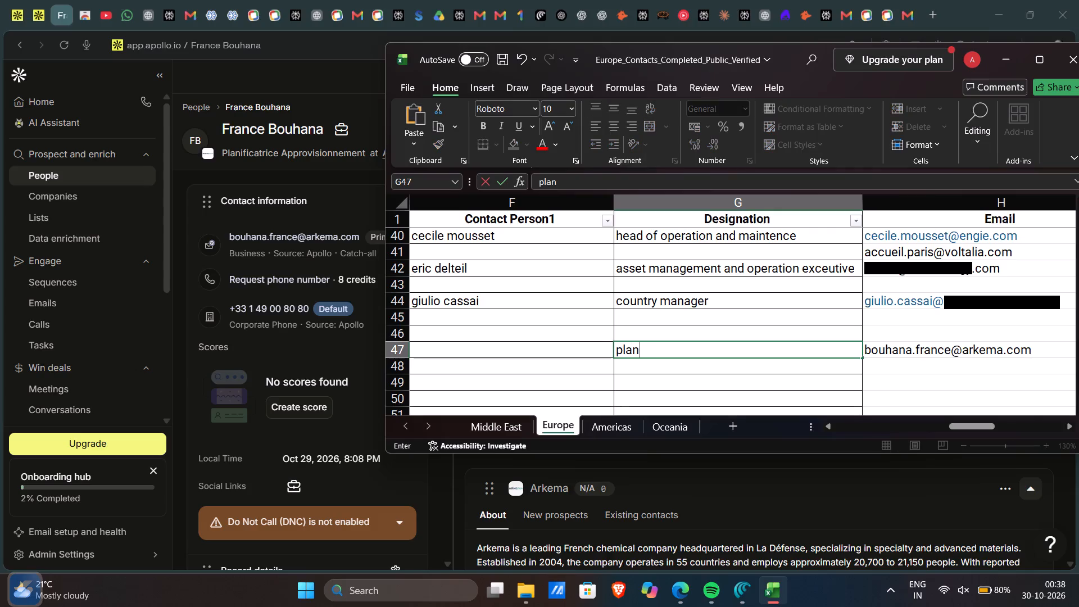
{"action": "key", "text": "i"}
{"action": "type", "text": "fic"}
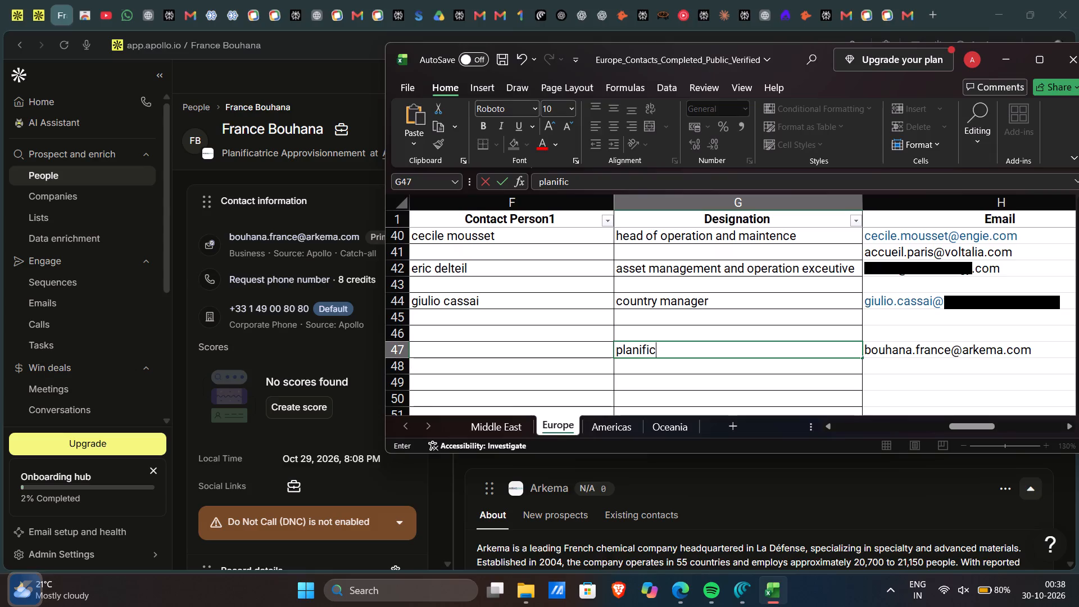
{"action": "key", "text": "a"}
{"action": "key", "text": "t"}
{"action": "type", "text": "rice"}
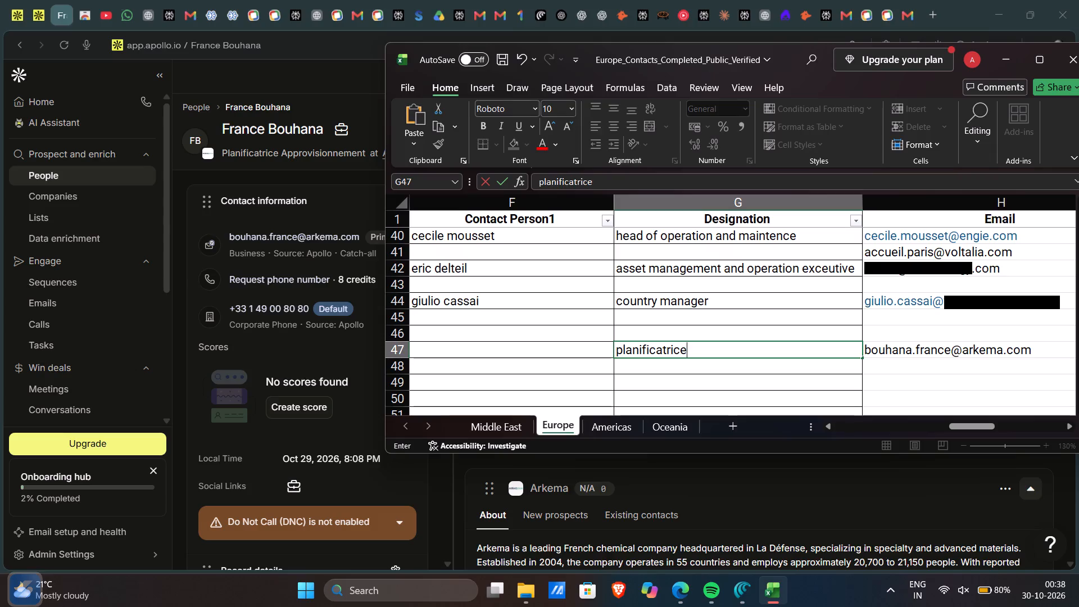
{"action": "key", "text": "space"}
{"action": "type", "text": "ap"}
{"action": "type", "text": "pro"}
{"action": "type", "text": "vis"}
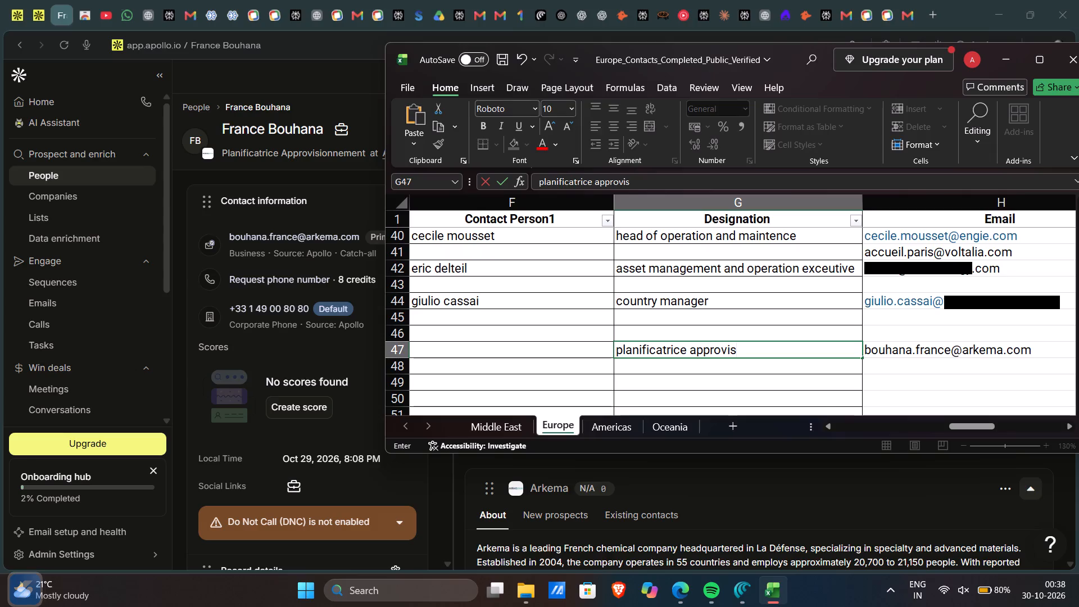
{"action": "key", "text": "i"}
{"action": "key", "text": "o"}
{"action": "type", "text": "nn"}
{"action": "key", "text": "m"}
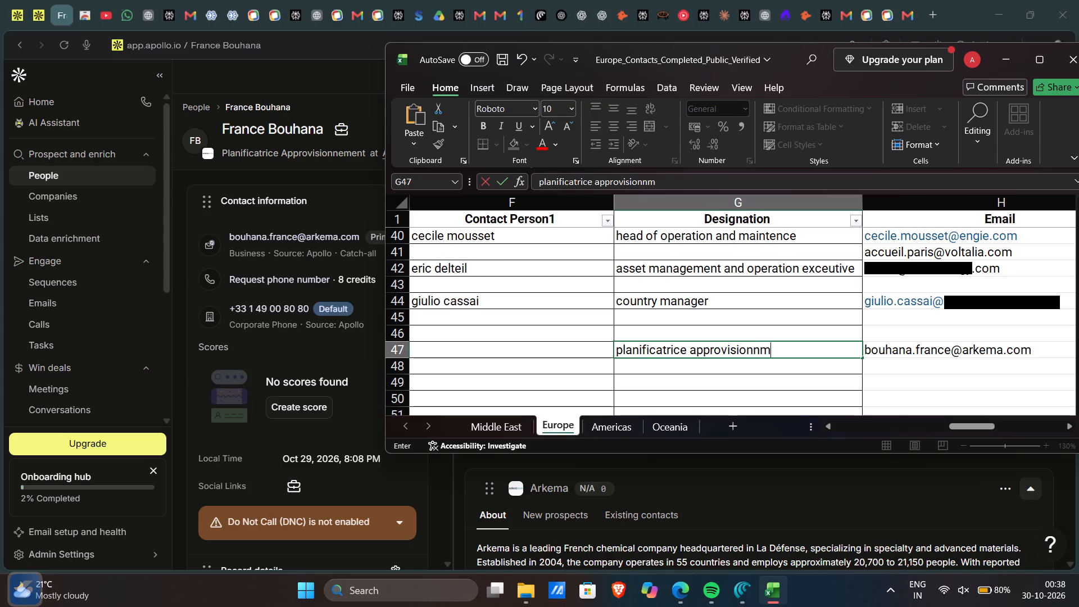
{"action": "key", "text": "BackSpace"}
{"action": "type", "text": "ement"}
Enter the name of Arkema's Planificatrice Approvisionnement in the Contact Person1 cell of the Arkema row.
{"action": "left_click", "coordinate": [578, 356]}
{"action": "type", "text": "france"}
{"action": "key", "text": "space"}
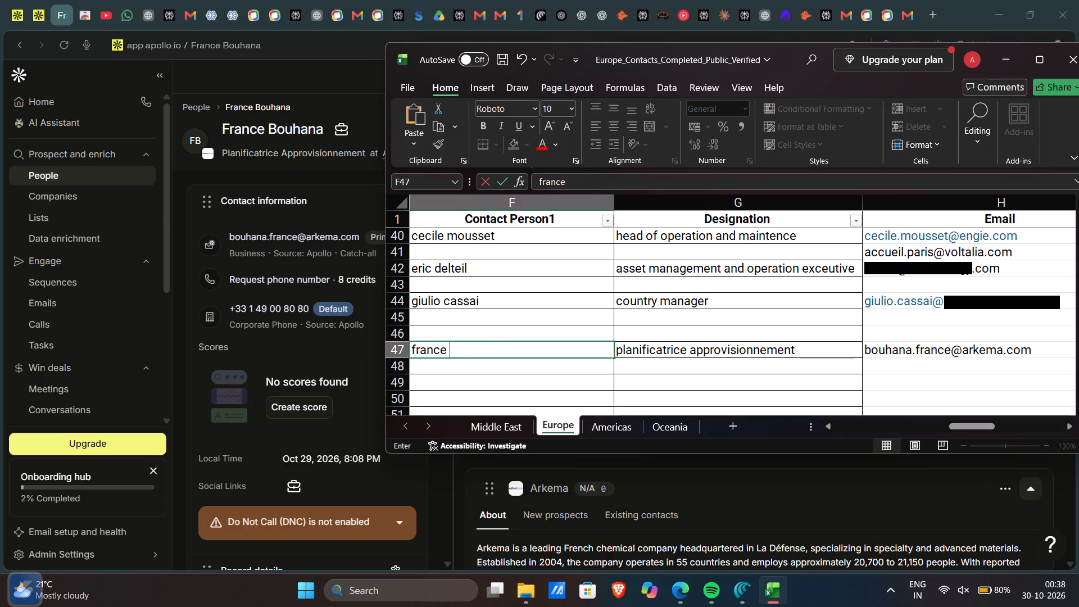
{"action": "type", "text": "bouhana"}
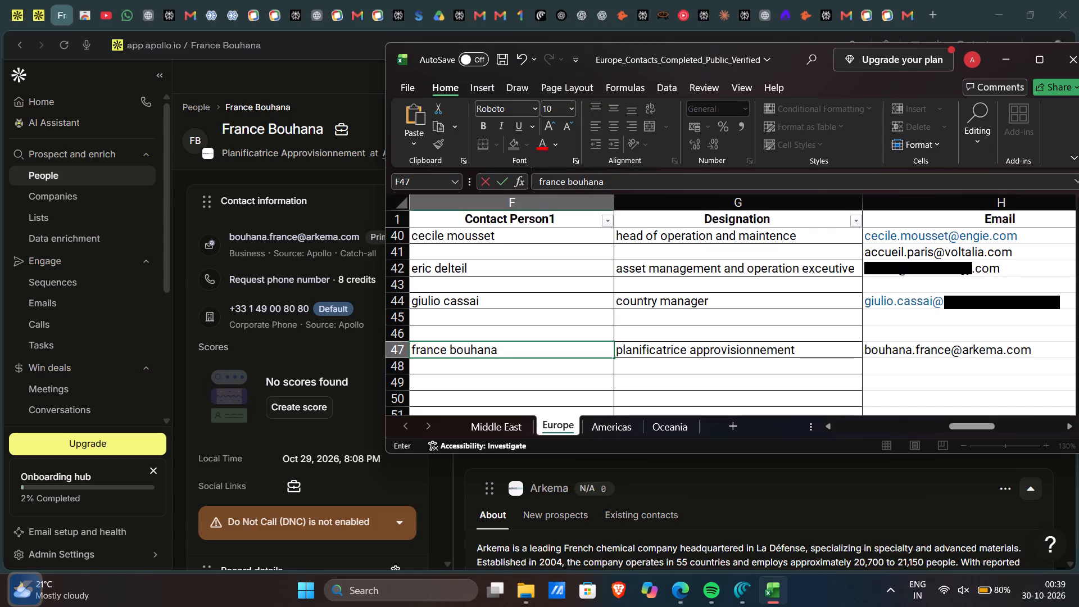
{"action": "scroll", "coordinate": [717, 329], "scroll_direction": "right", "scroll_amount": 1}
{"action": "scroll", "coordinate": [717, 329], "scroll_direction": "down", "scroll_amount": 1}
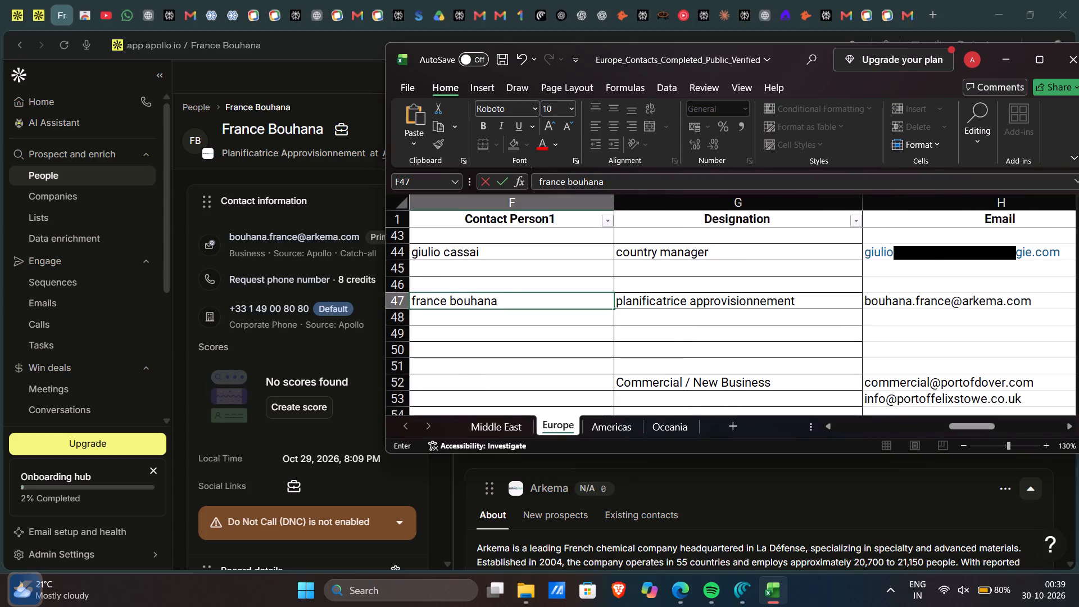
{"action": "scroll", "coordinate": [523, 320], "scroll_direction": "right", "scroll_amount": 4}
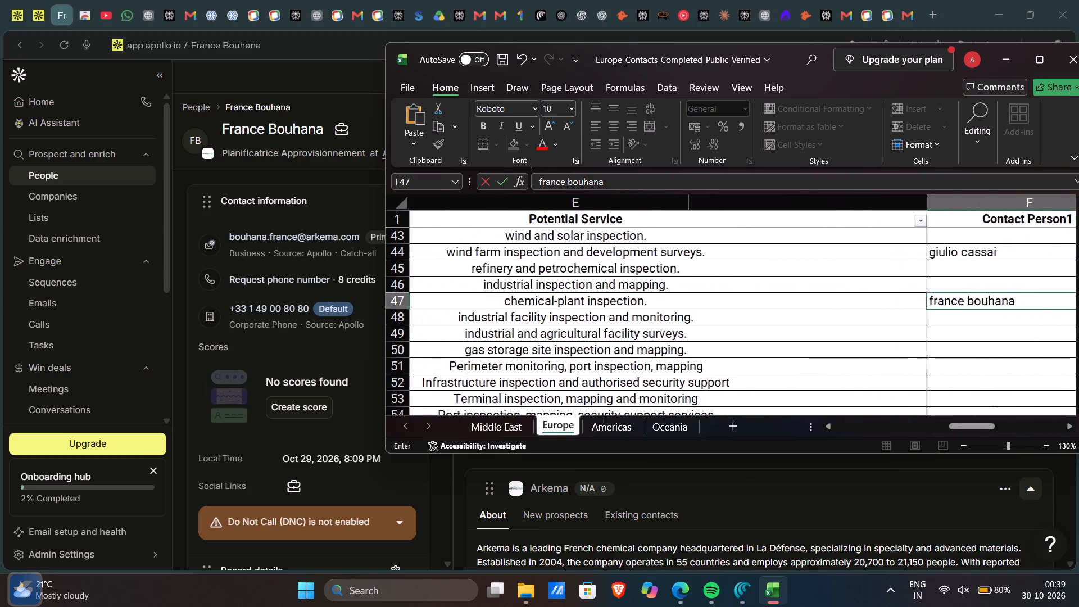
{"action": "scroll", "coordinate": [523, 320], "scroll_direction": "right", "scroll_amount": 1}
{"action": "scroll", "coordinate": [523, 320], "scroll_direction": "left", "scroll_amount": 2}
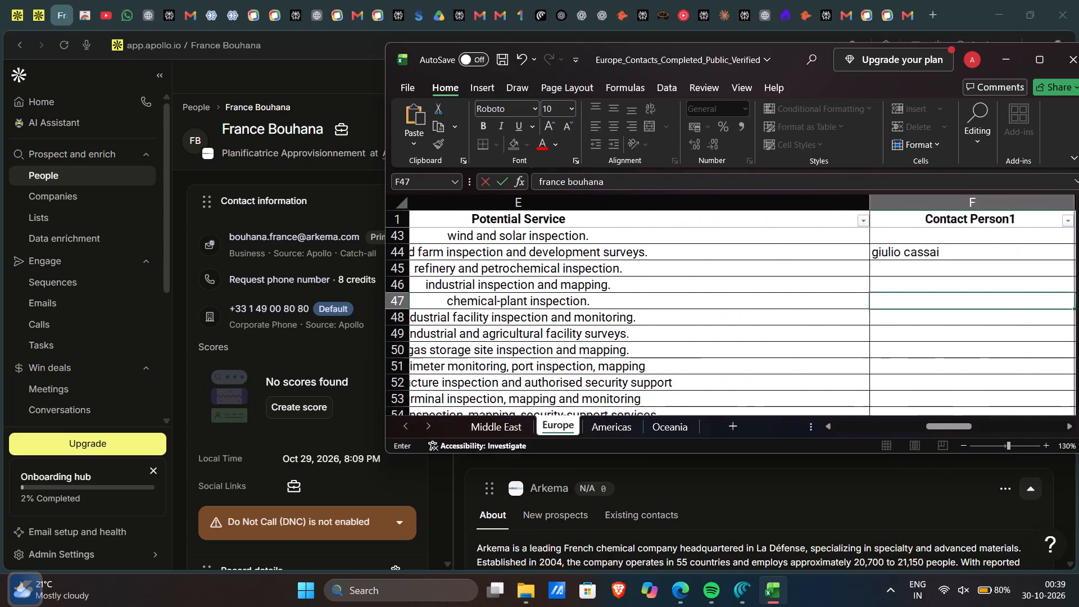
{"action": "scroll", "coordinate": [523, 320], "scroll_direction": "left", "scroll_amount": 1}
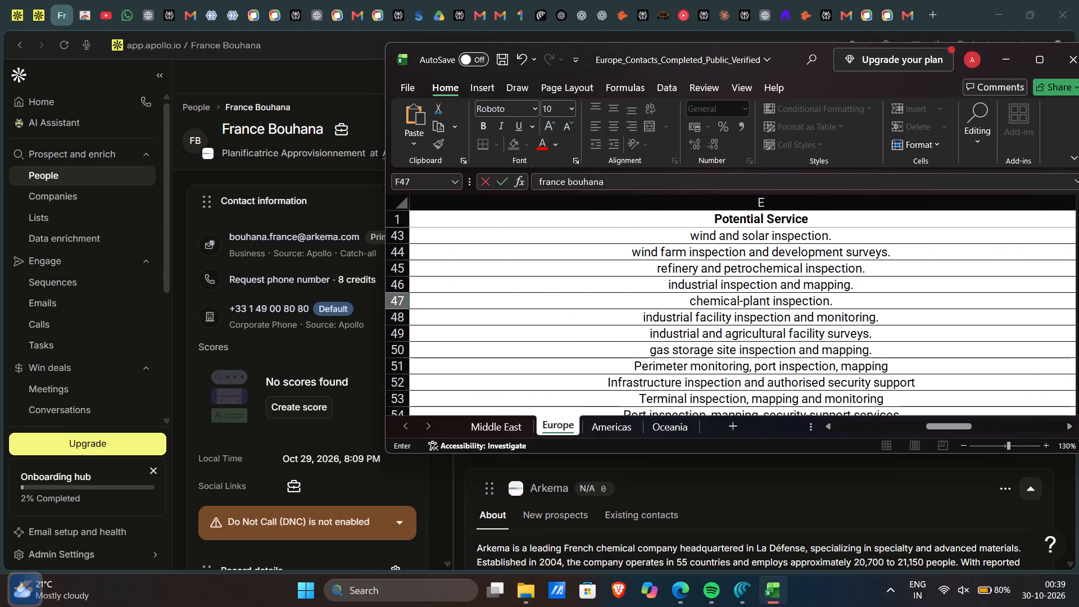
{"action": "left_click", "coordinate": [707, 305]}
Copy the company name Air Liquide from the Europe sheet.
{"action": "scroll", "coordinate": [707, 305], "scroll_direction": "left", "scroll_amount": 1}
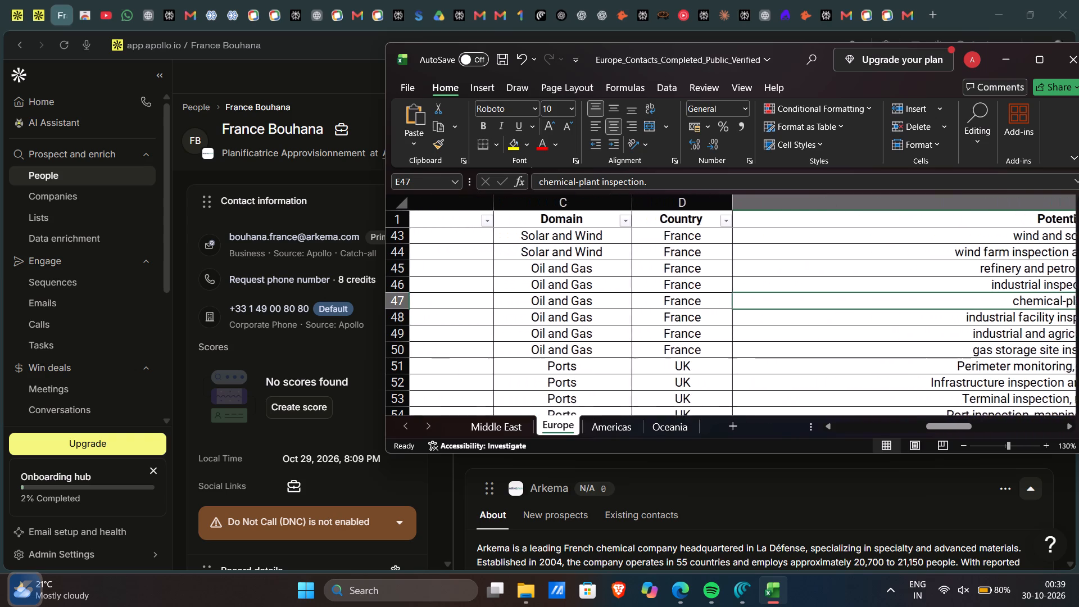
{"action": "left_click", "coordinate": [586, 303]}
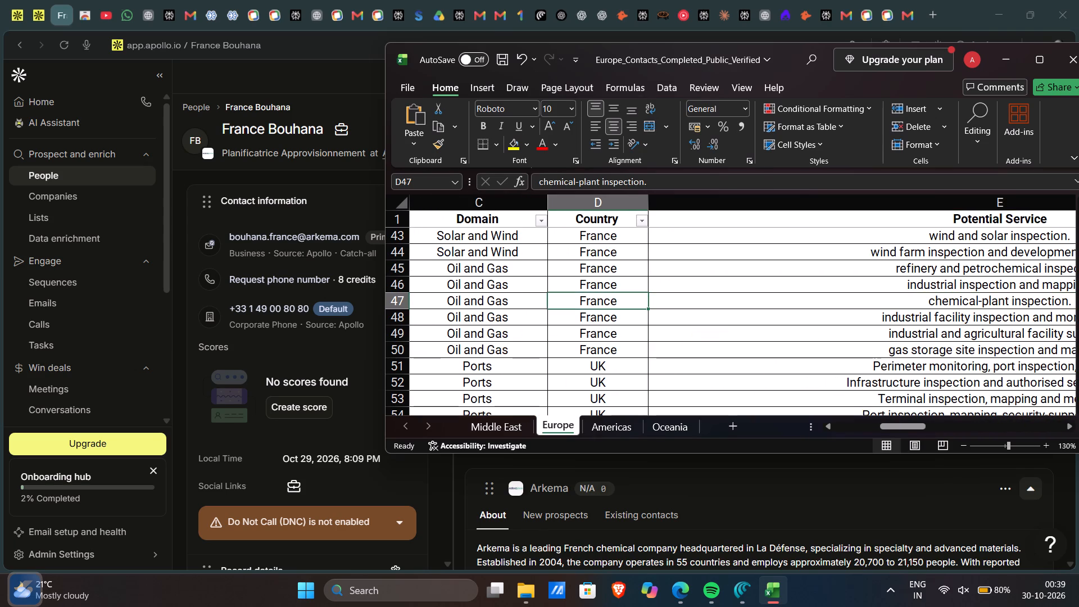
{"action": "left_click", "coordinate": [515, 306]}
{"action": "scroll", "coordinate": [515, 306], "scroll_direction": "right", "scroll_amount": 2}
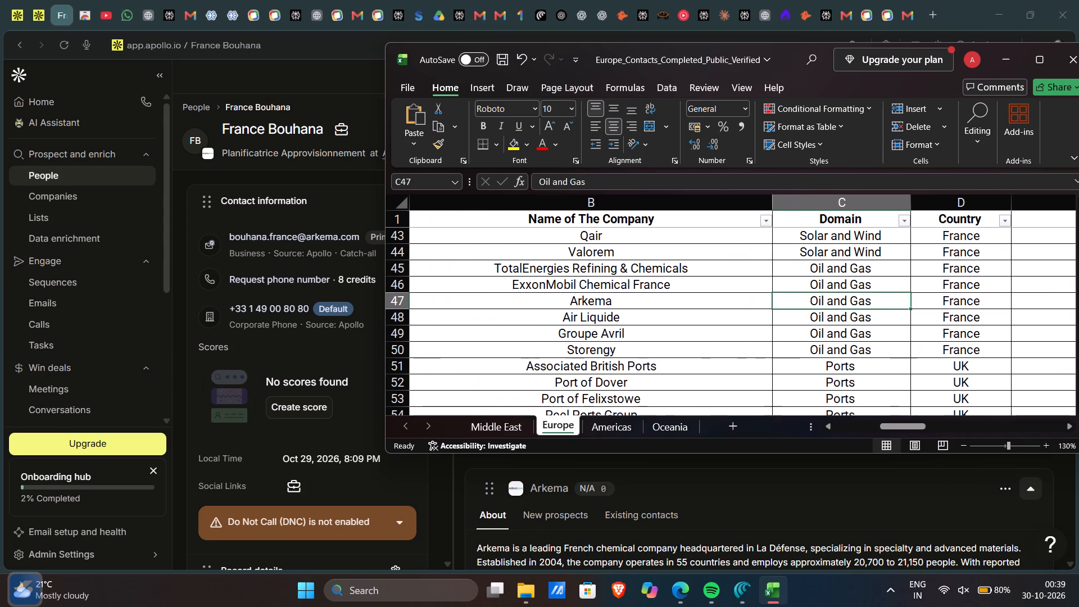
{"action": "left_click", "coordinate": [552, 315]}
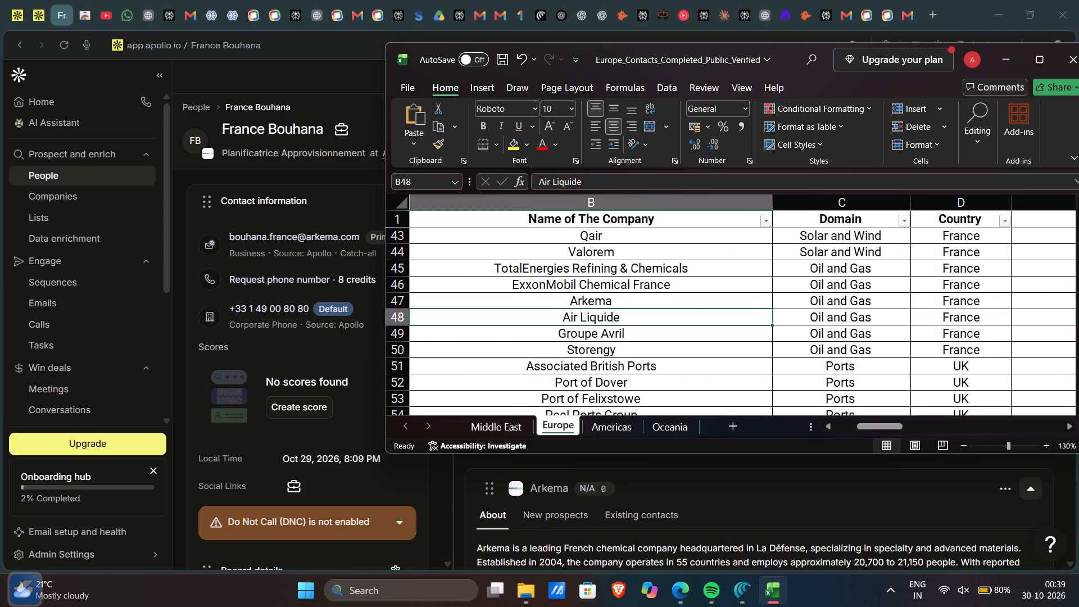
{"action": "key", "text": "ctrl+c"}
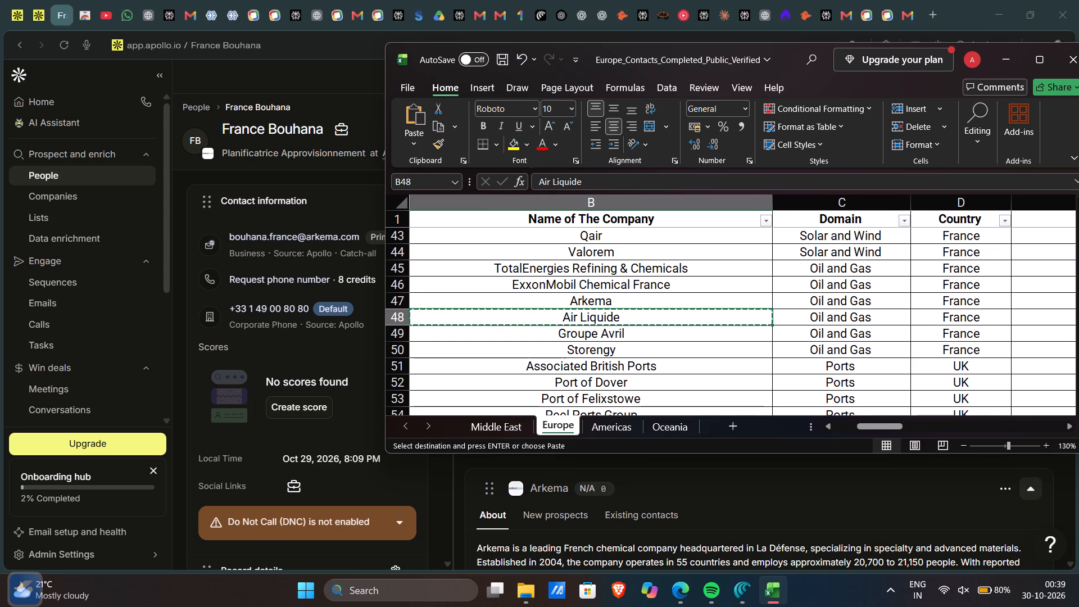
Switch back to Apollo, search for Air Liquide, and open the profile of the Mechanic at Air Liquide.
{"action": "left_click", "coordinate": [348, 90]}
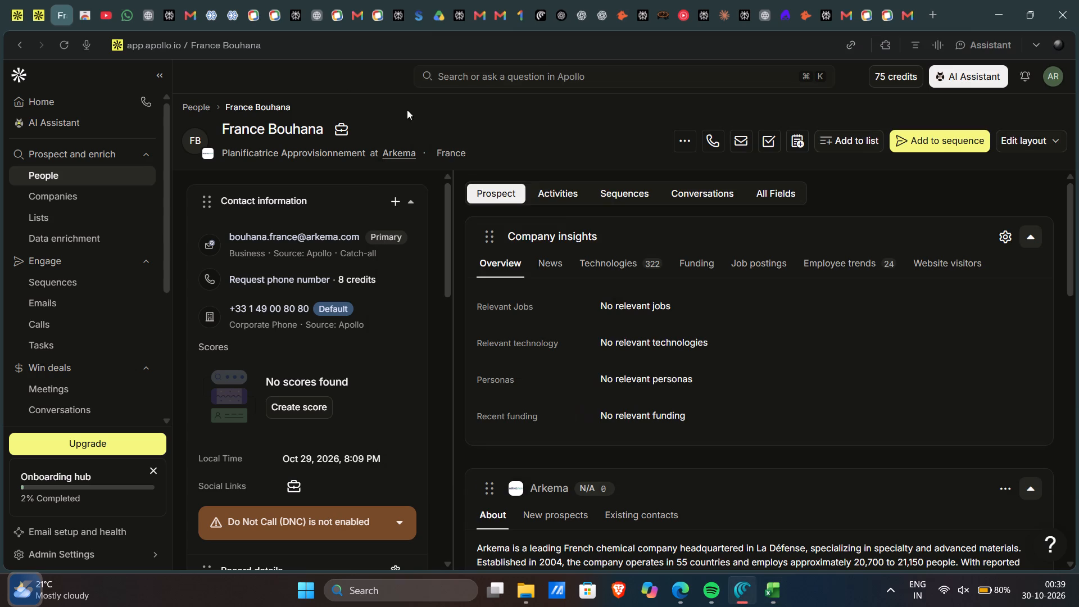
{"action": "left_click", "coordinate": [529, 68]}
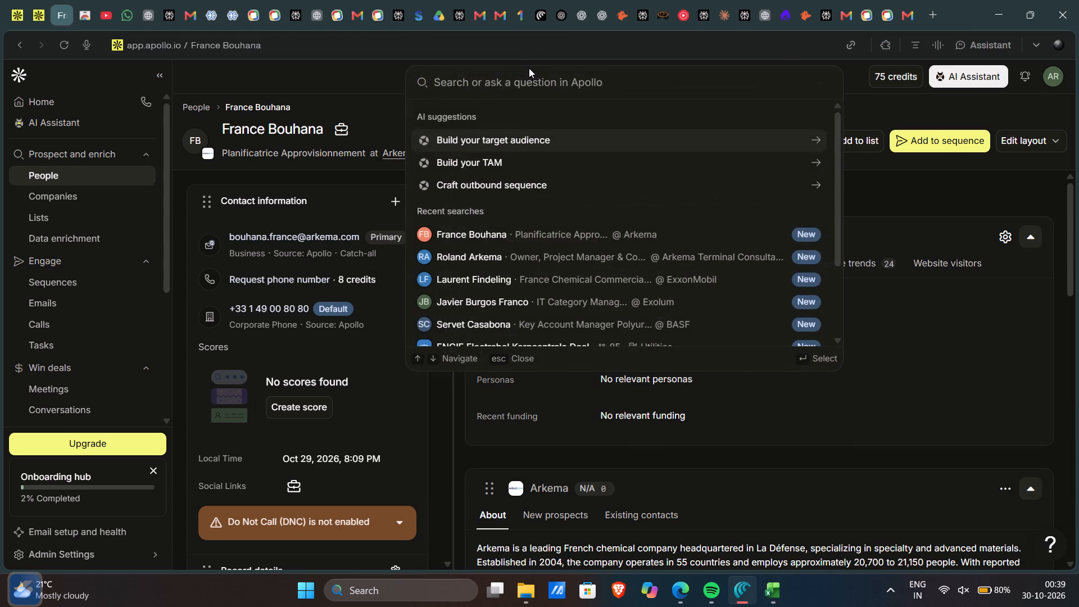
{"action": "key", "text": "ctrl+v"}
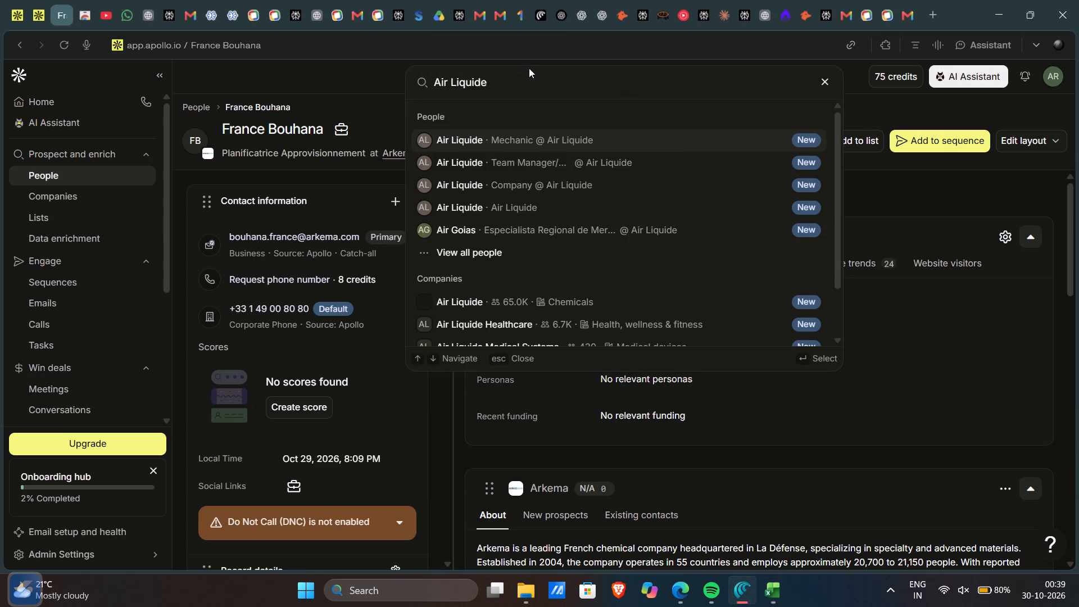
{"action": "left_click", "coordinate": [540, 130]}
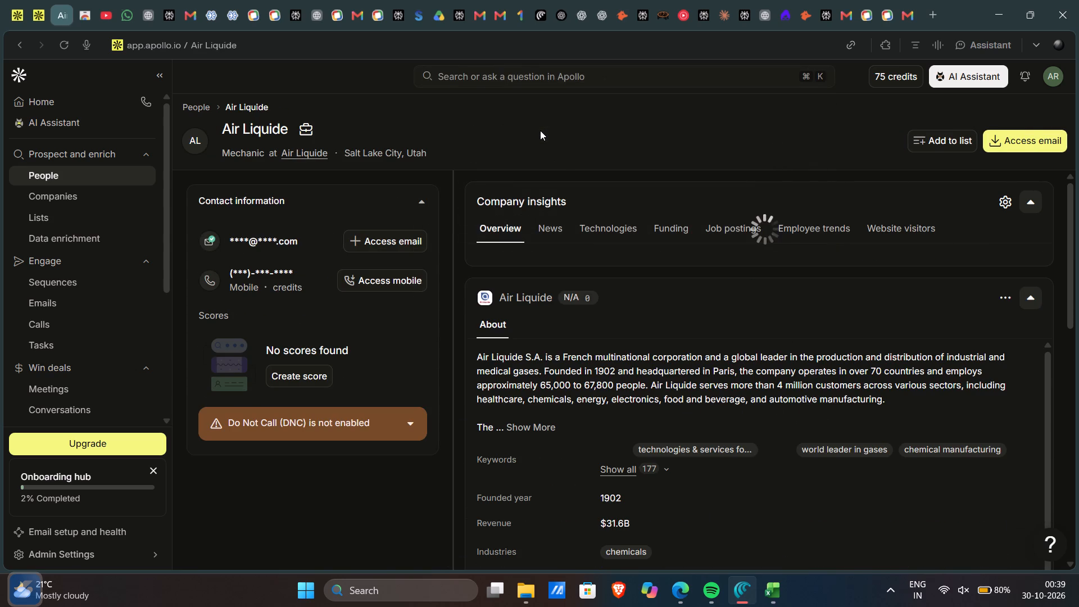
Search Apollo for "Air Liquide france" and open the profile of Air Liquide's Vice President of Business Development.
{"action": "left_click", "coordinate": [572, 74]}
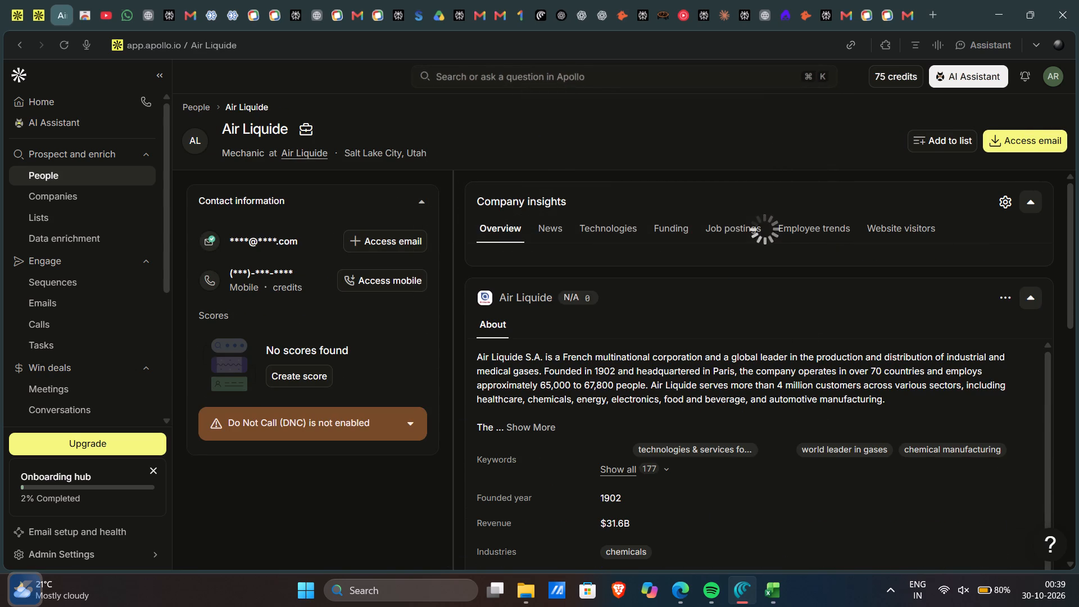
{"action": "key", "text": "ctrl+v"}
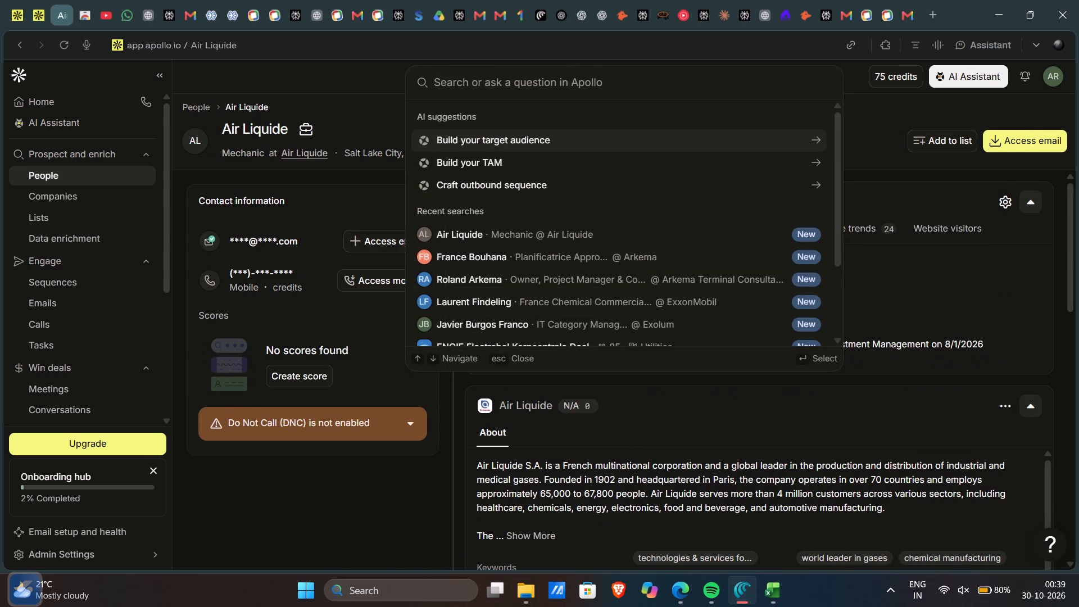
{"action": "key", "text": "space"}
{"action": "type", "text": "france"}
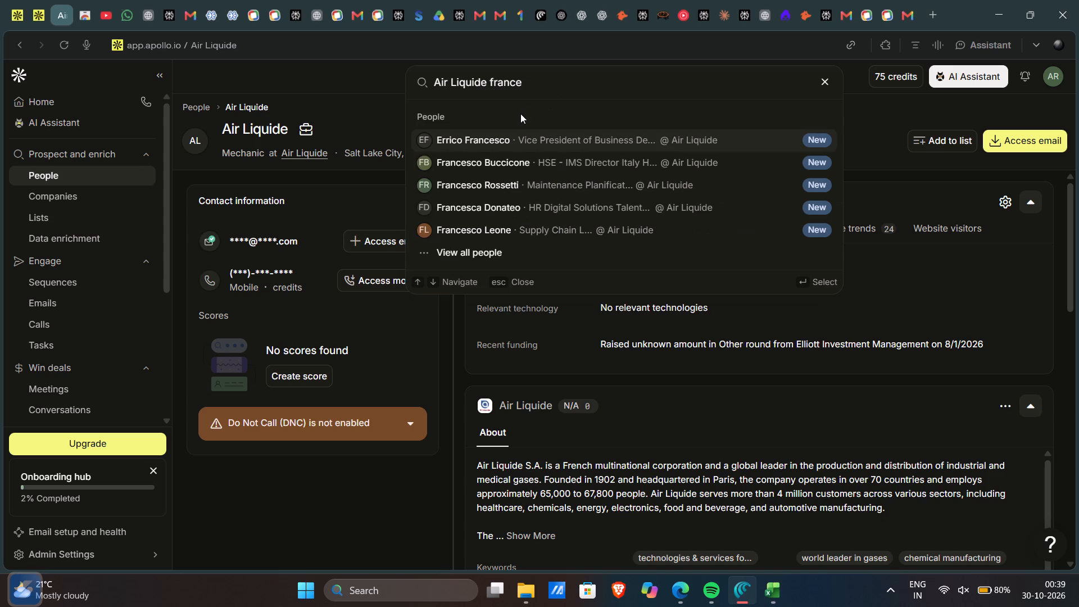
{"action": "left_click", "coordinate": [515, 142]}
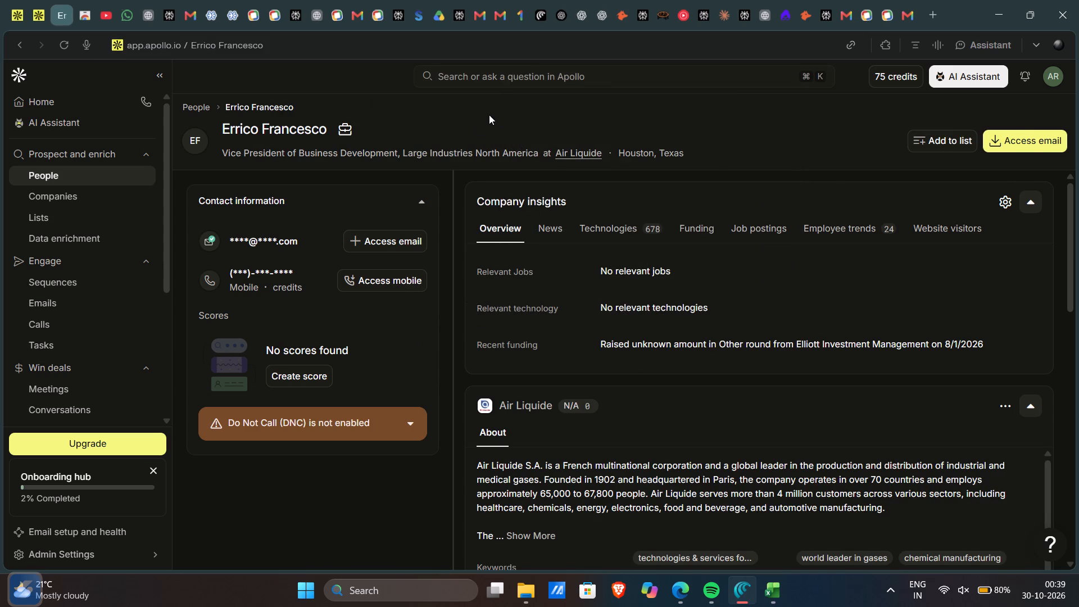
Search Apollo again for "Air Liquide france" and open the profile of Air Liquide's Maintenance Planification Manager.
{"action": "left_click", "coordinate": [552, 85]}
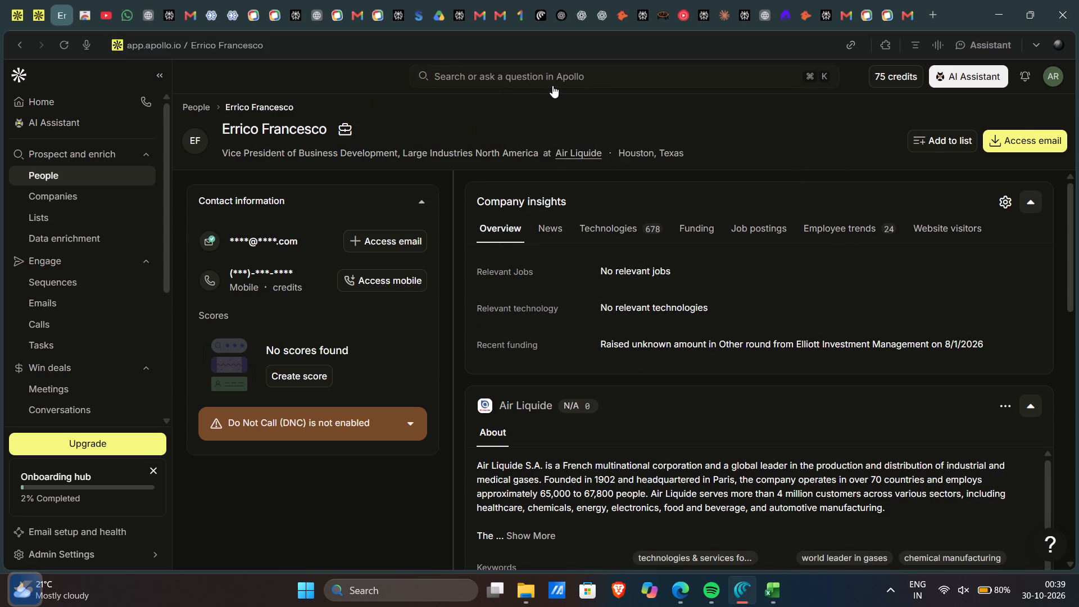
{"action": "key", "text": "ctrl+v"}
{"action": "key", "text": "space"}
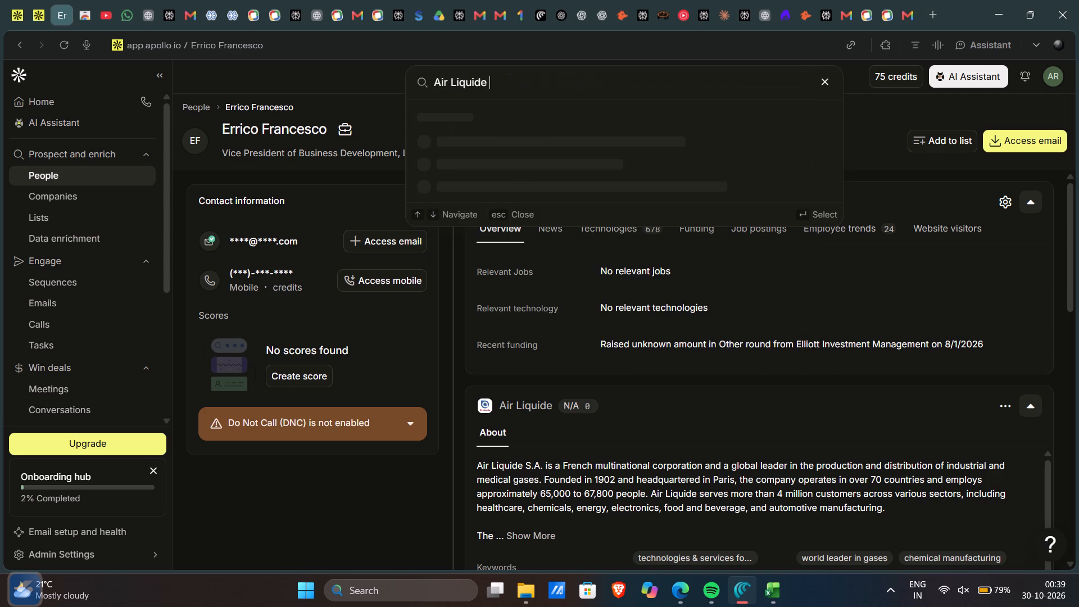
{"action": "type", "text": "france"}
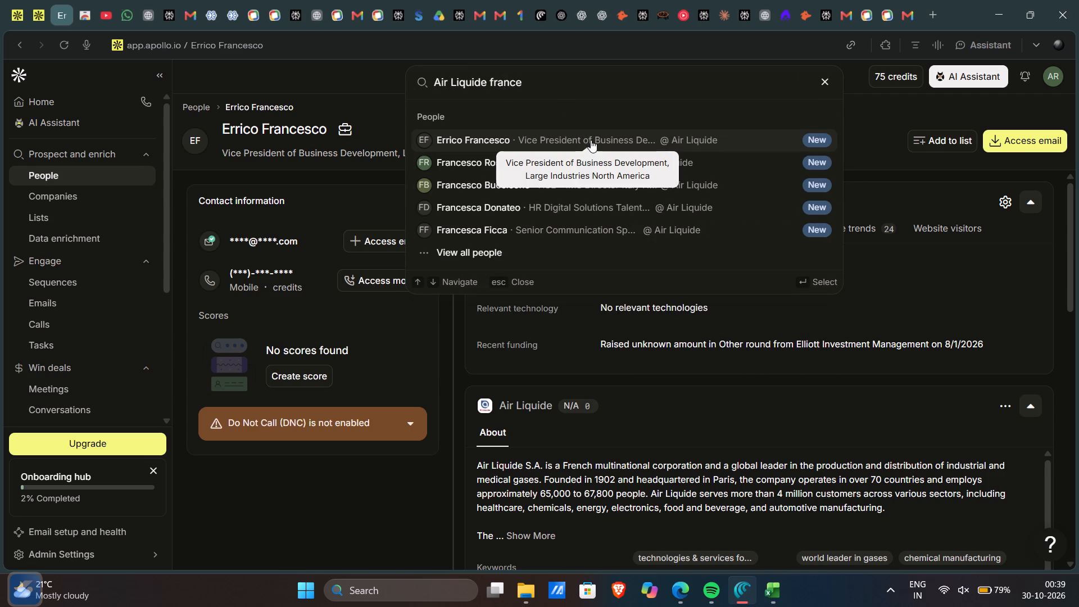
{"action": "left_click", "coordinate": [720, 162]}
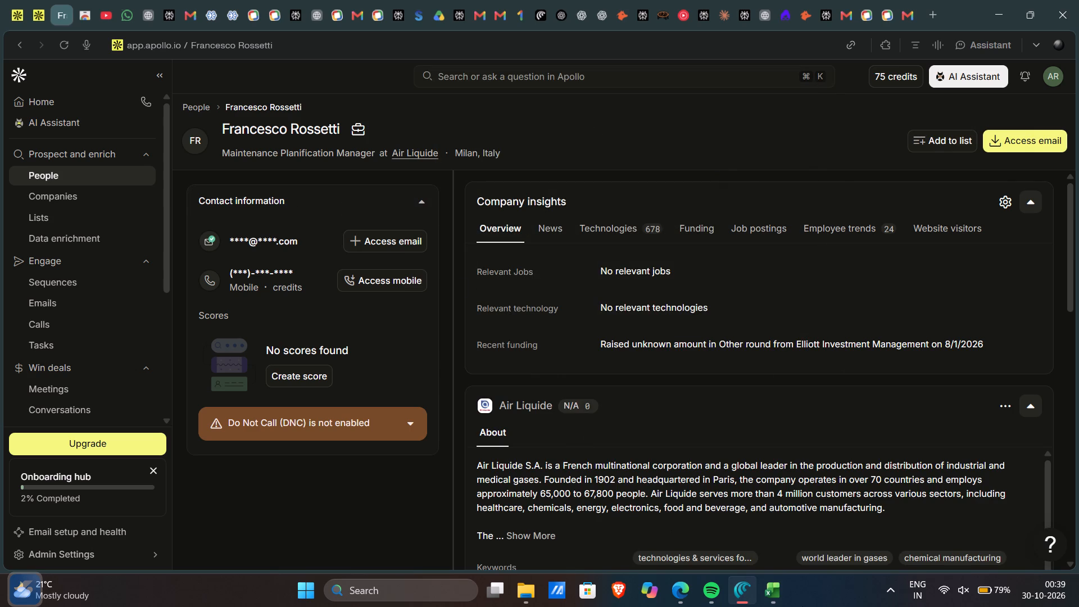
Switch to Excel and copy the company name Groupe Avril from the Europe sheet.
{"action": "left_click", "coordinate": [779, 596]}
{"action": "left_click", "coordinate": [594, 337]}
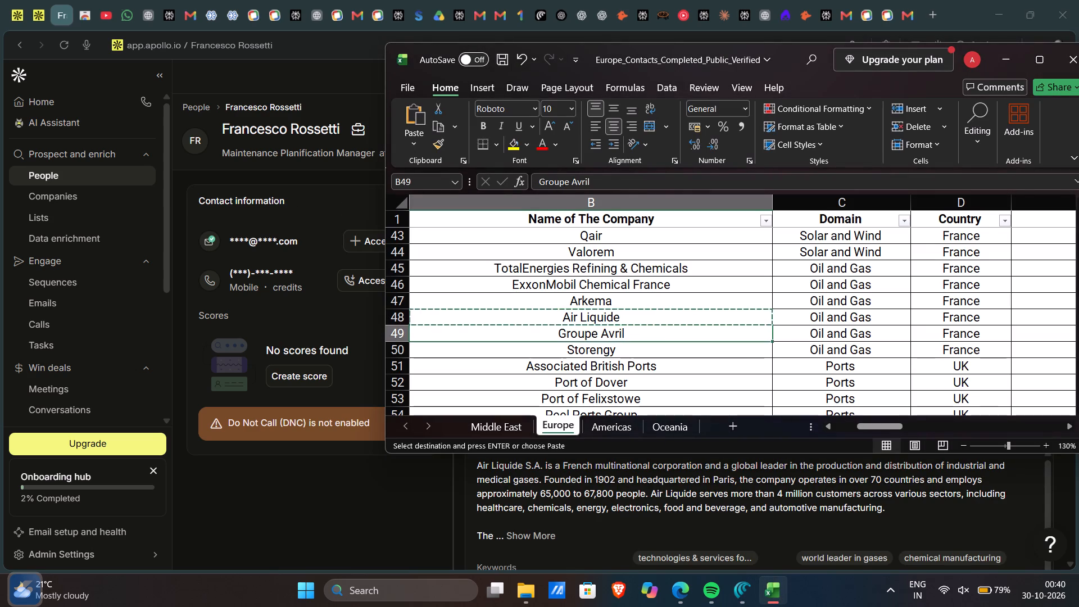
{"action": "key", "text": "ctrl+c"}
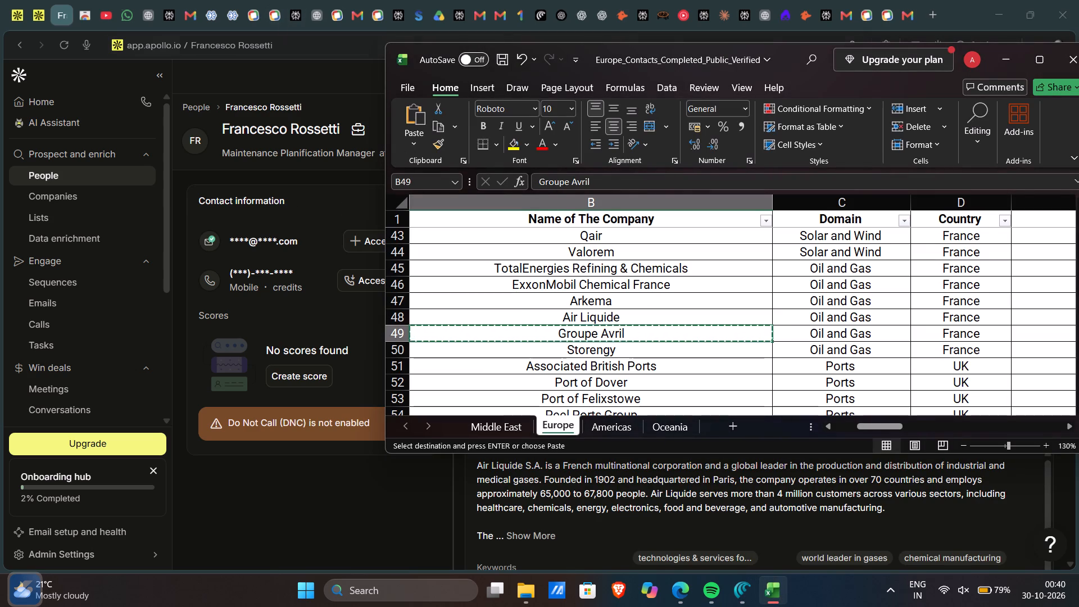
Switch back to Apollo, search for Groupe Avril, and open the Groupe Avril person profile listed as Employee at France Travail.
{"action": "left_click", "coordinate": [320, 93]}
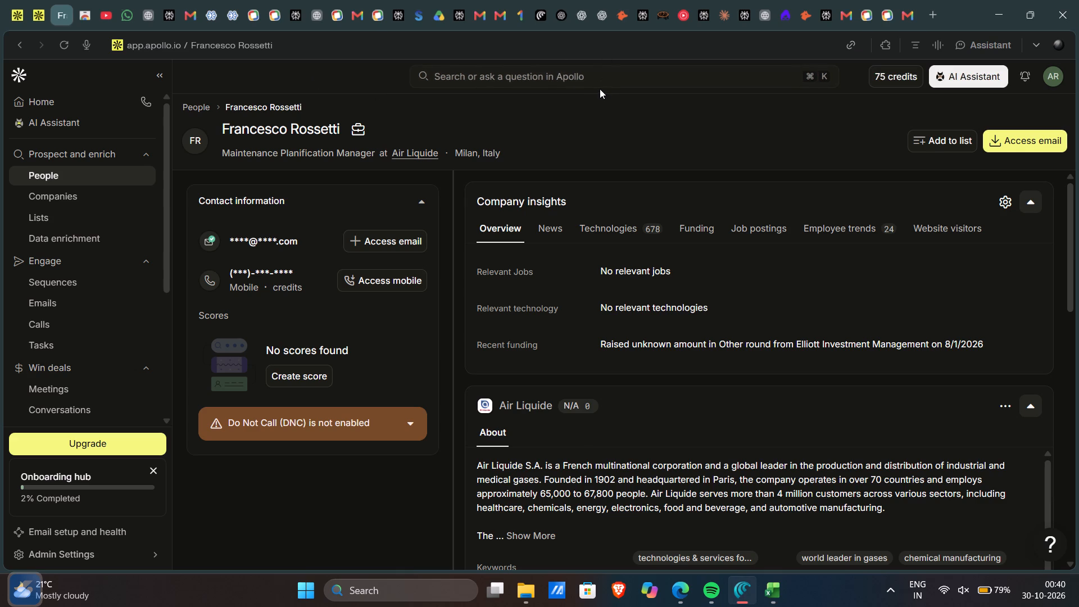
{"action": "left_click", "coordinate": [600, 89]}
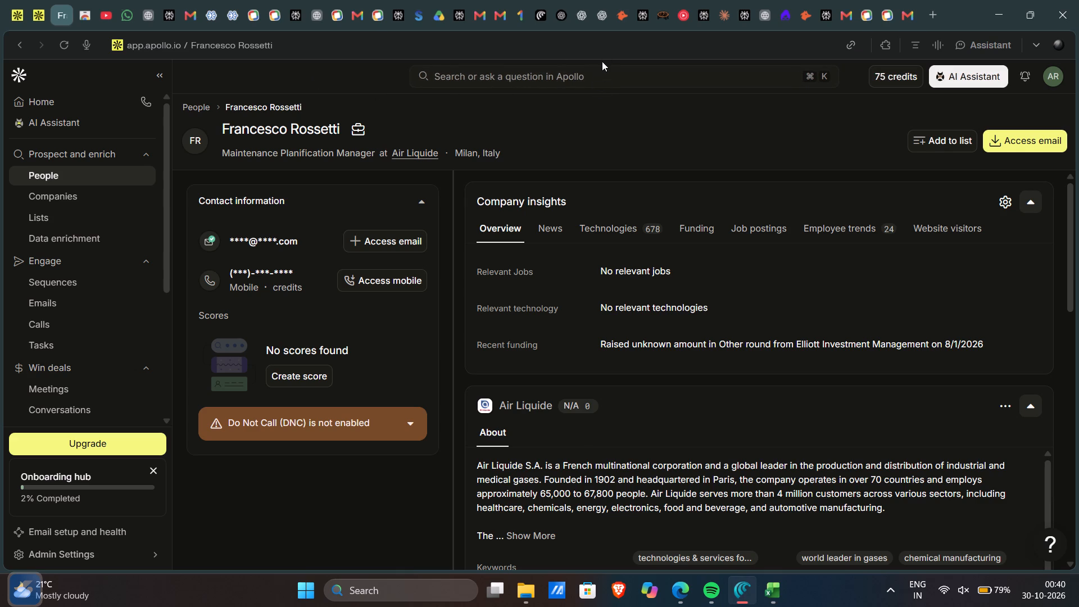
{"action": "left_click", "coordinate": [602, 60]}
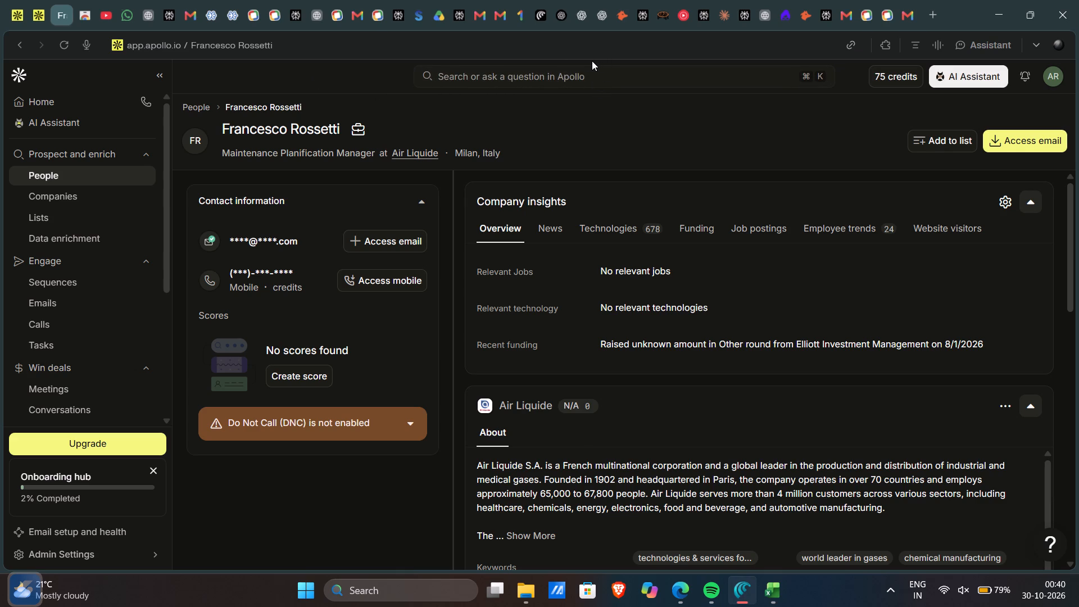
{"action": "left_click", "coordinate": [578, 78]}
{"action": "key", "text": "ctrl+v"}
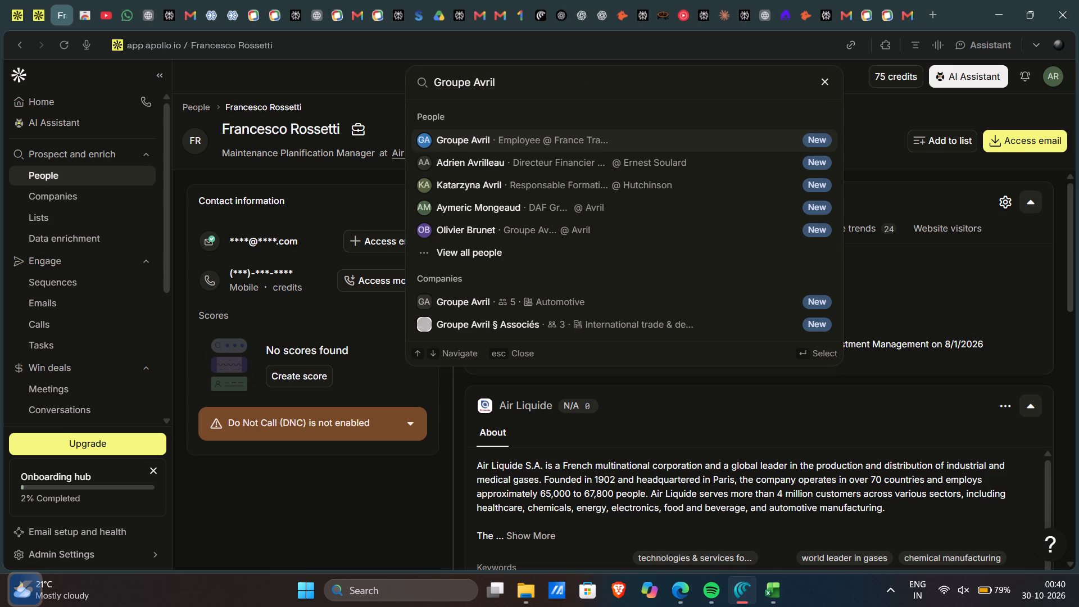
{"action": "left_click", "coordinate": [552, 132]}
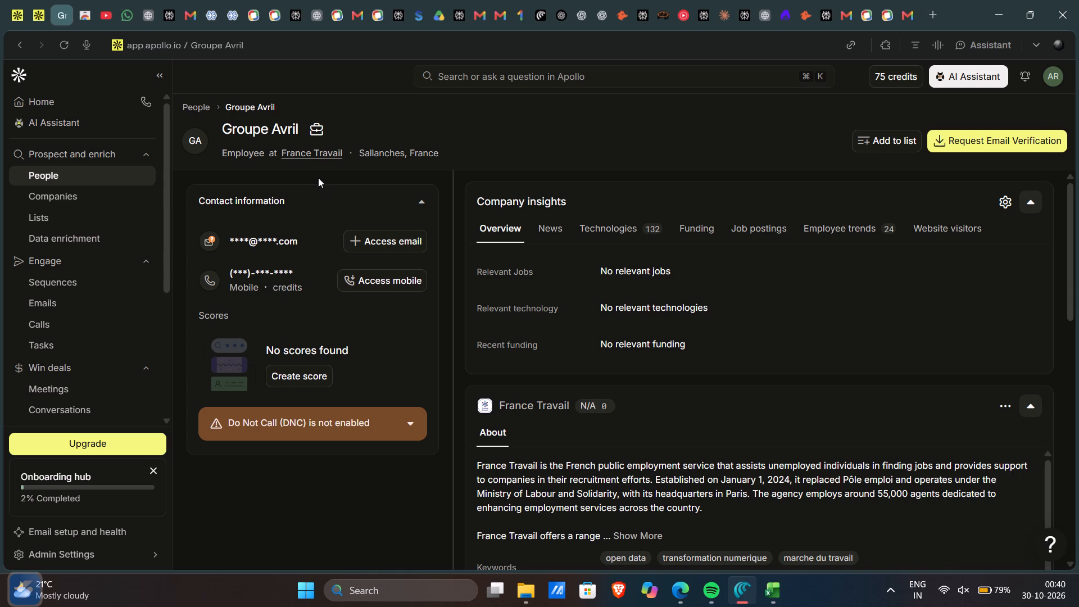
Search Apollo again for Groupe Avril and open the company page of the automotive Groupe Avril.
{"action": "left_click", "coordinate": [585, 82]}
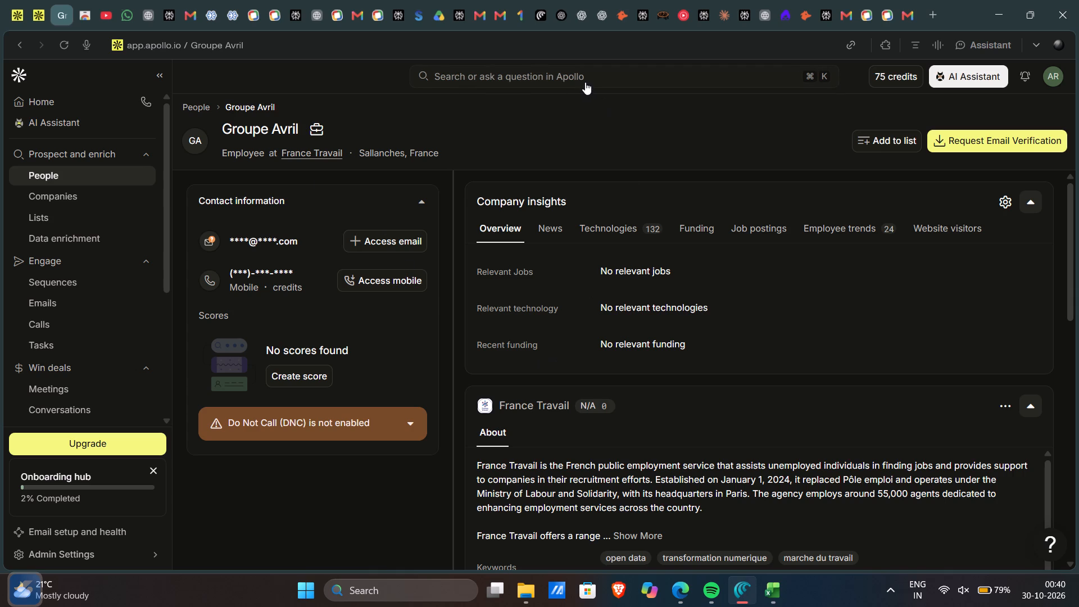
{"action": "key", "text": "ctrl+v"}
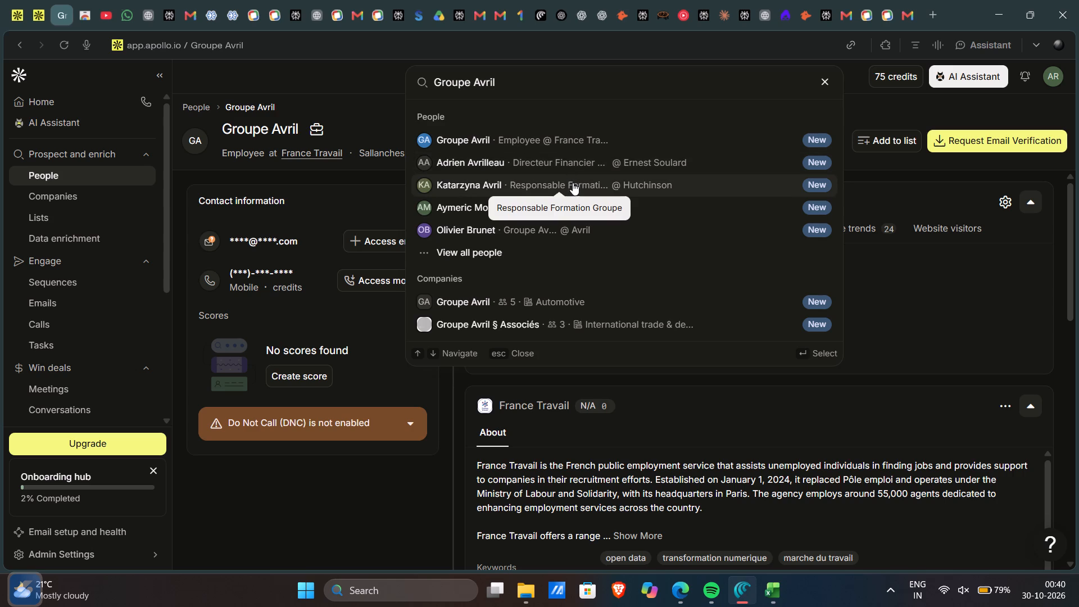
{"action": "left_click", "coordinate": [498, 303]}
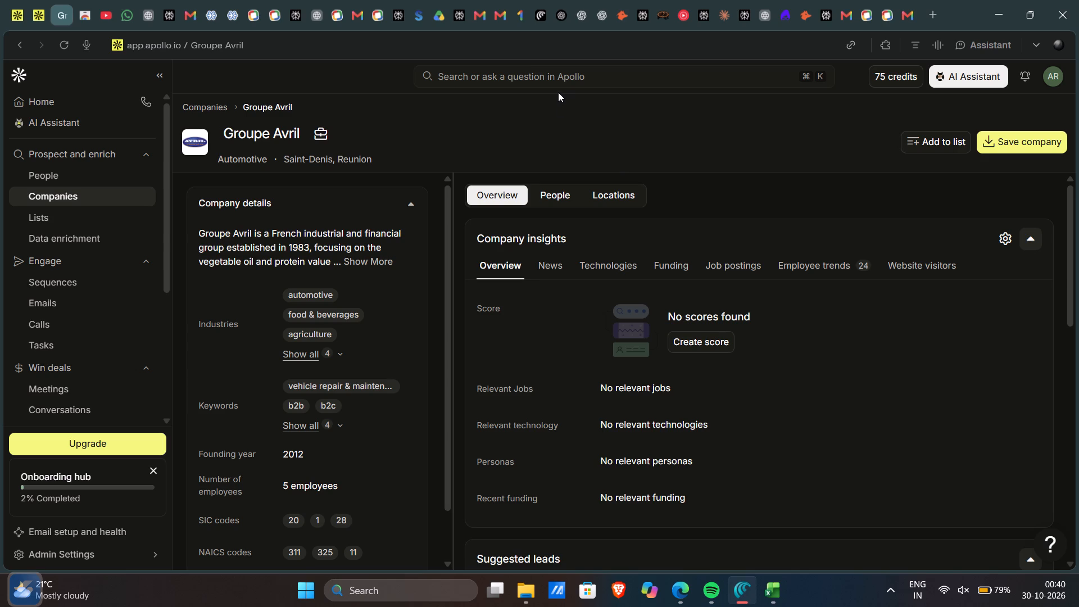
Search Apollo for "Groupe Avril france", open the Groupe Avril profile listed as Employee at France Travail, and reveal its email.
{"action": "left_click", "coordinate": [561, 76]}
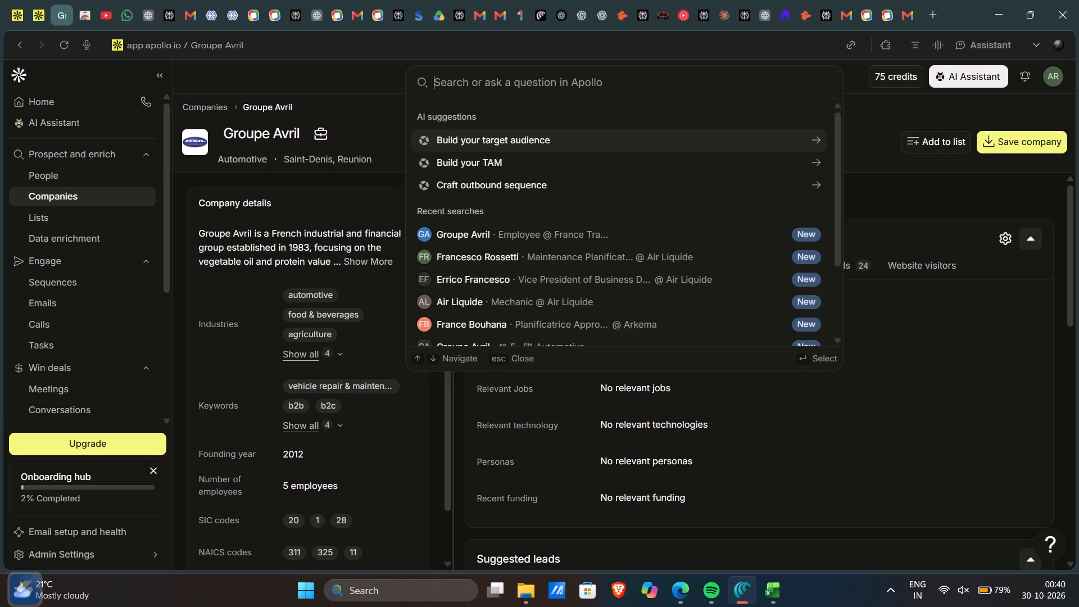
{"action": "key", "text": "ctrl+v"}
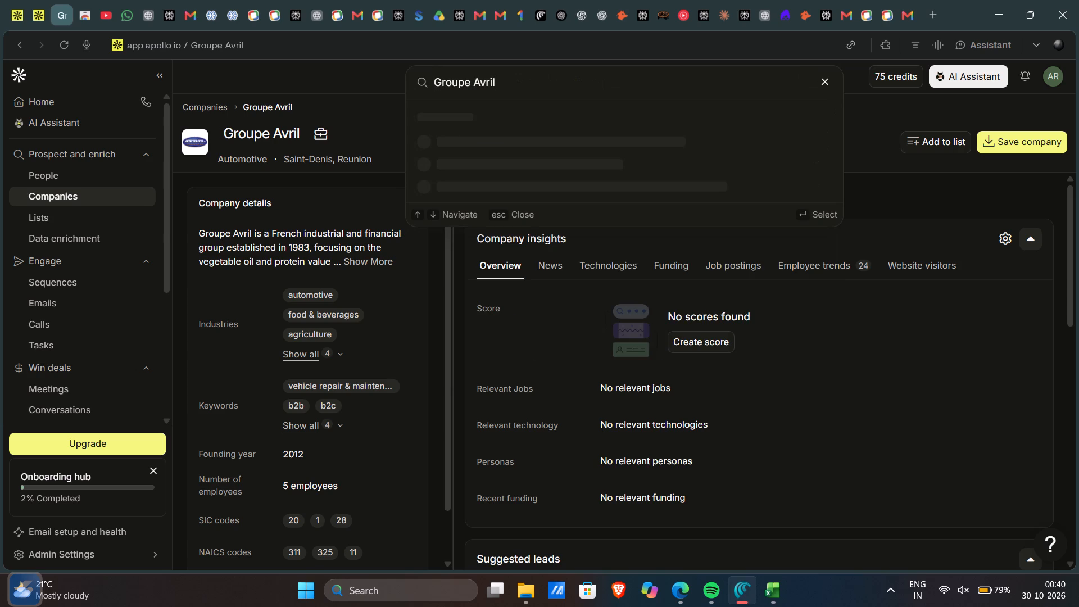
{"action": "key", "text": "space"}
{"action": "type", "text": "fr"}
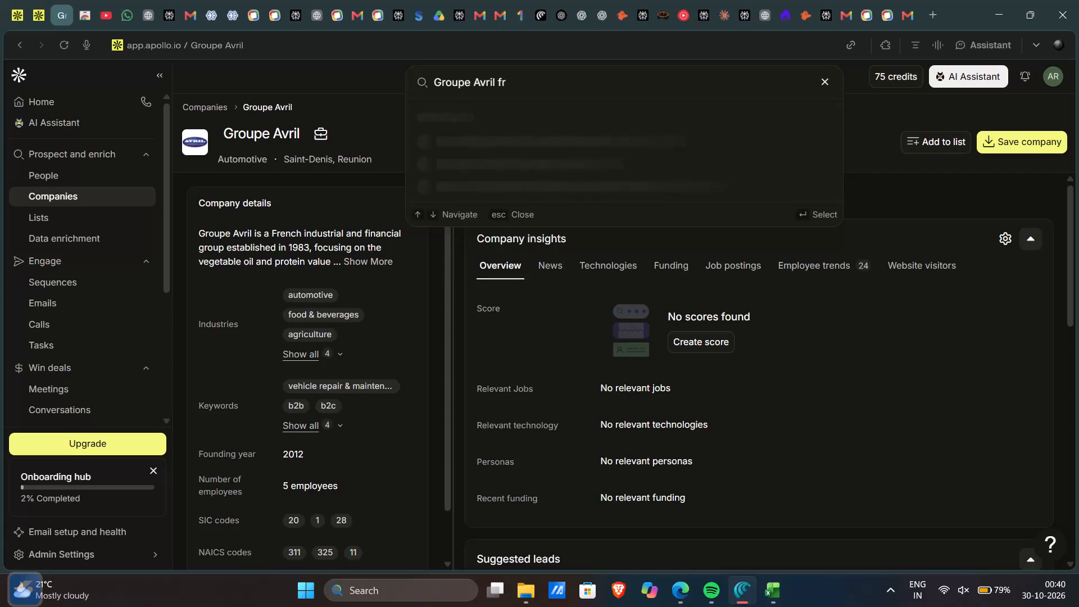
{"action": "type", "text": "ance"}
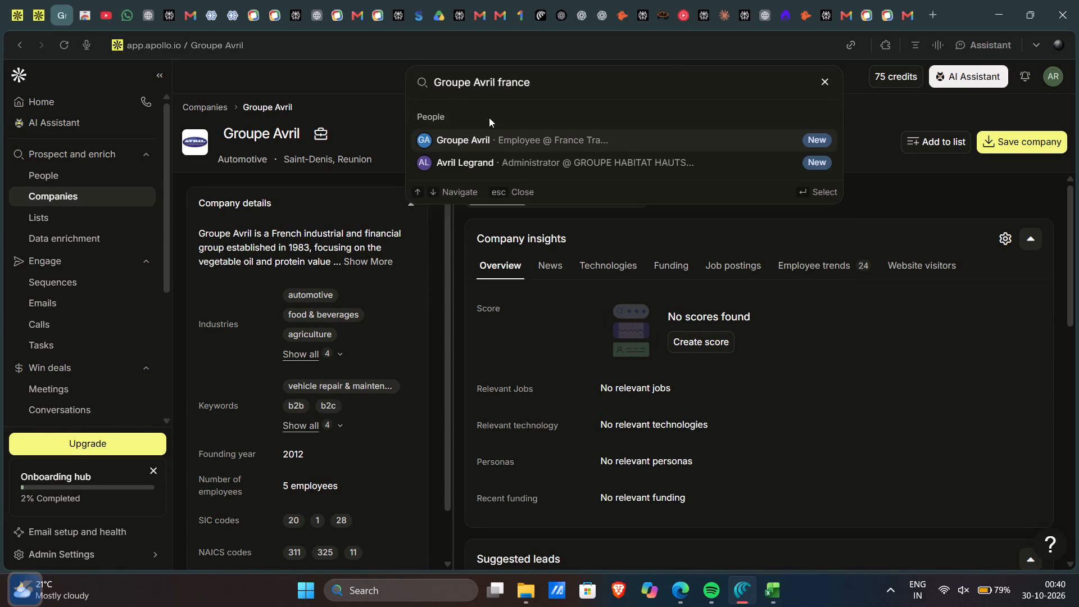
{"action": "left_click", "coordinate": [583, 146]}
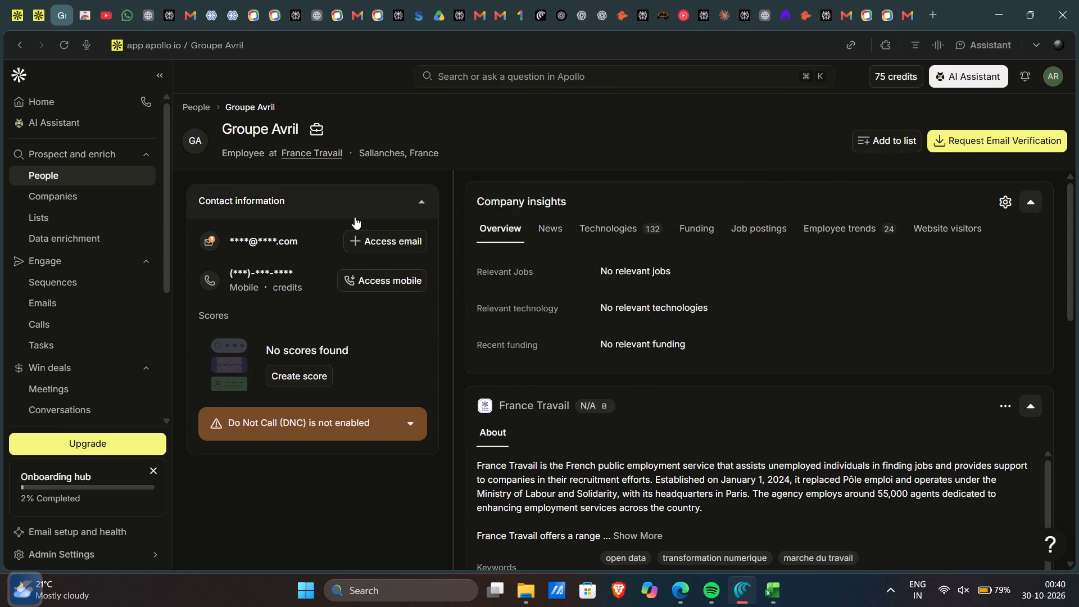
{"action": "left_click", "coordinate": [373, 235]}
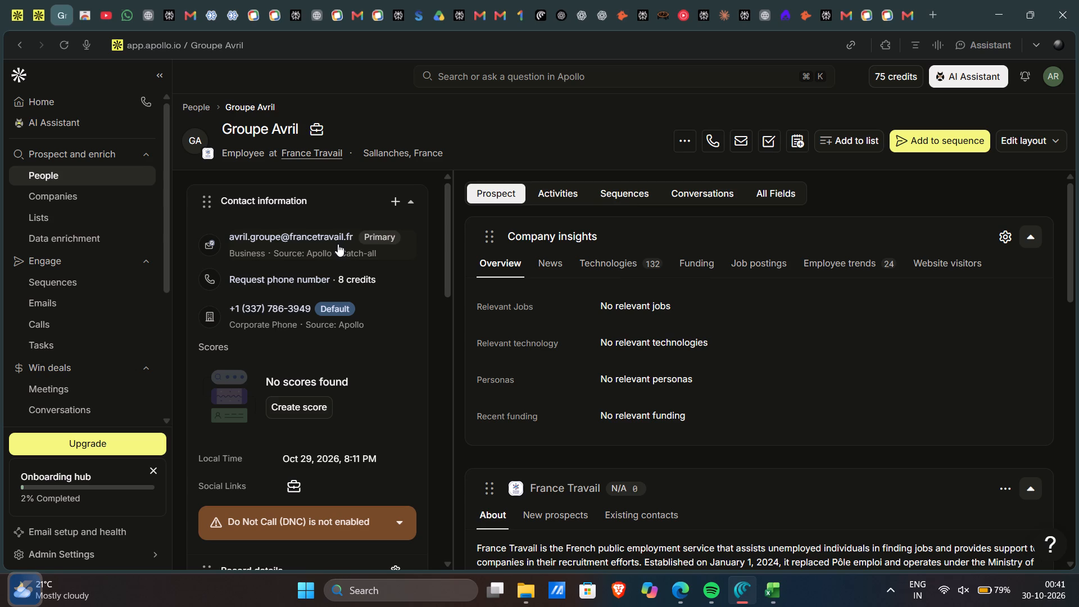
Switch to Excel and copy the company name Storengy from the Europe sheet.
{"action": "left_click", "coordinate": [460, 81]}
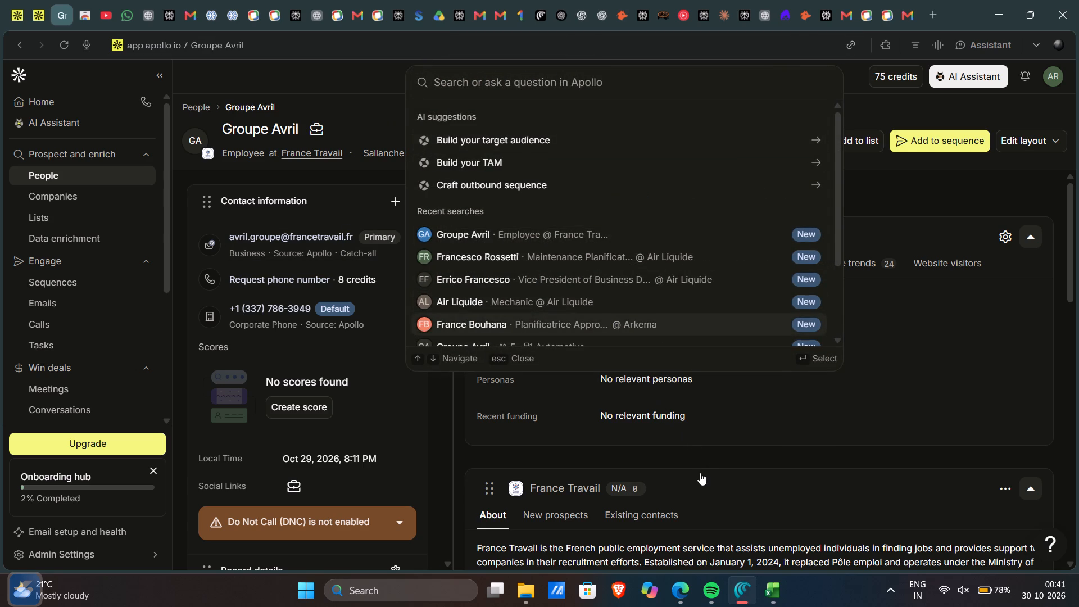
{"action": "left_click", "coordinate": [765, 603]}
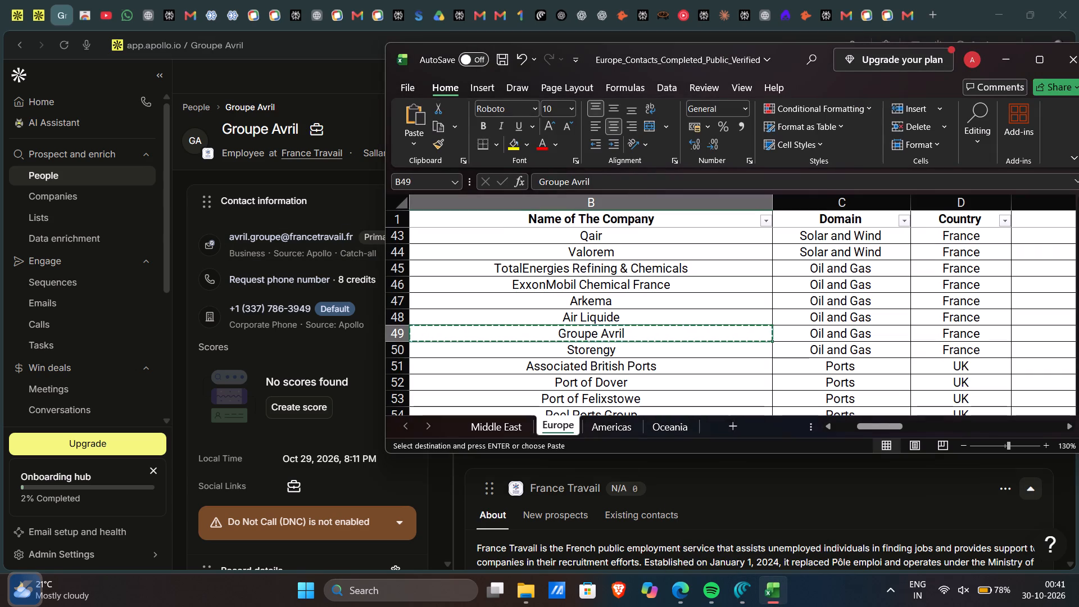
{"action": "left_click", "coordinate": [638, 359]}
{"action": "left_click", "coordinate": [641, 355]}
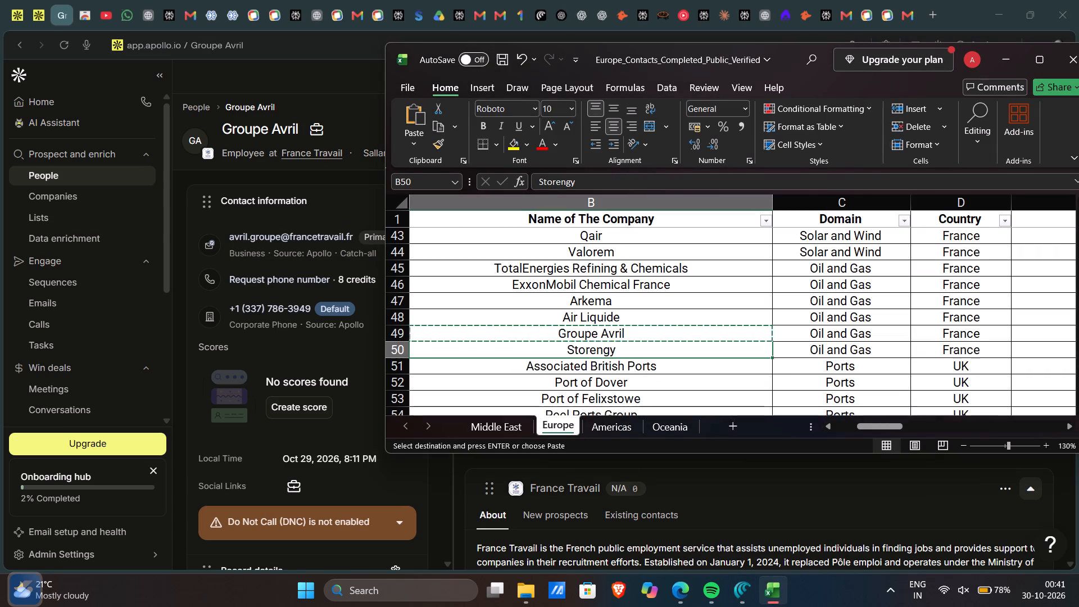
{"action": "key", "text": "ctrl+c"}
Switch back to Apollo, search for Storengy, and open the Storengy - ENGIE company page.
{"action": "left_click", "coordinate": [307, 91]}
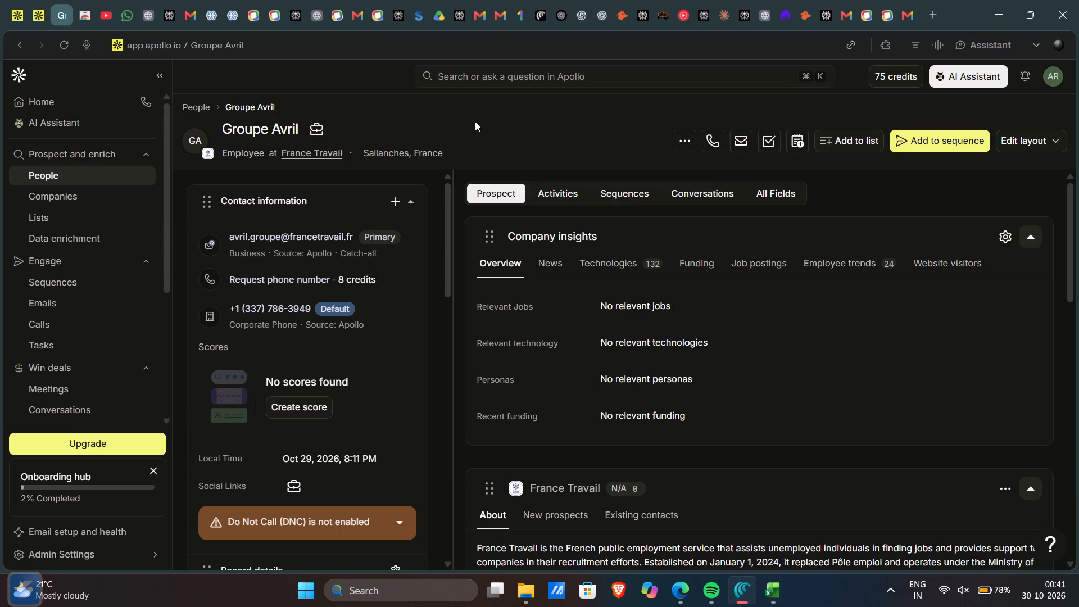
{"action": "left_click", "coordinate": [520, 79]}
{"action": "key", "text": "ctrl+c"}
{"action": "key", "text": "ctrl+v"}
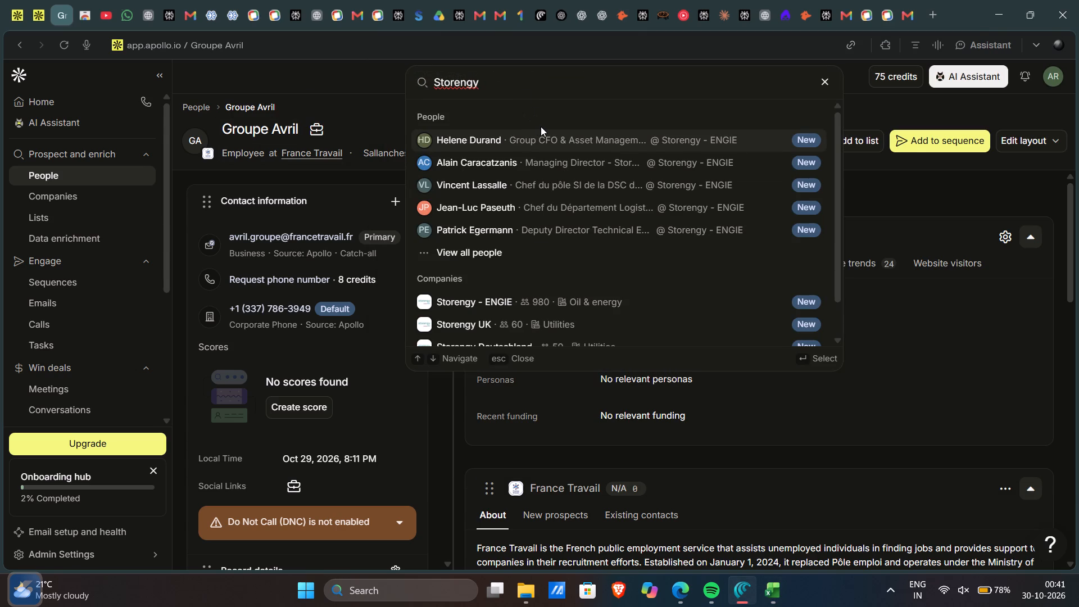
{"action": "left_click", "coordinate": [514, 305]}
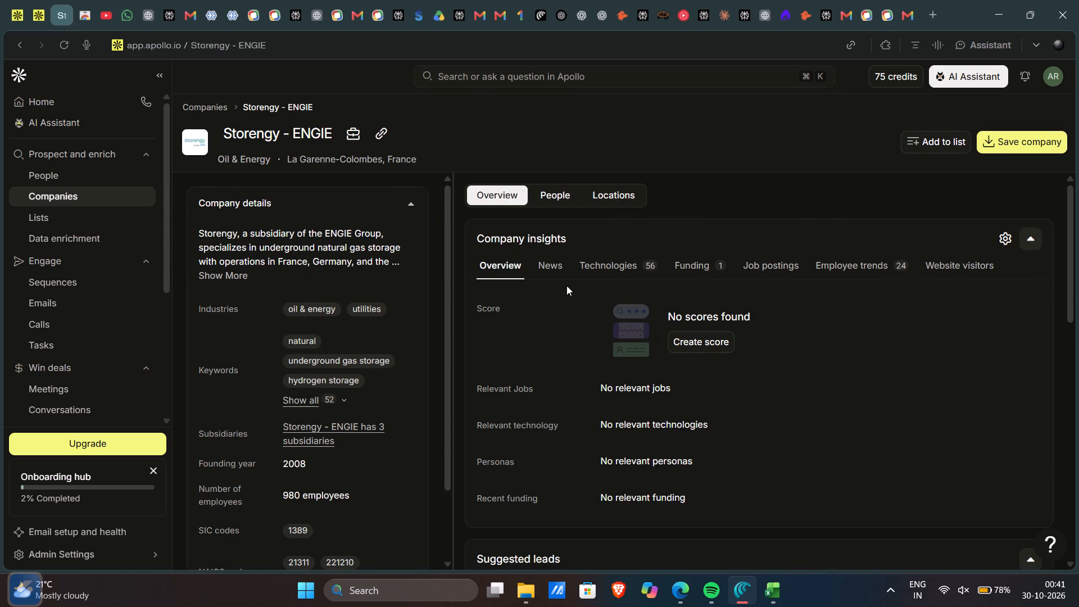
Browse the people listed under Storengy - ENGIE and open the profile of its Business Developer Green Gases.
{"action": "left_click", "coordinate": [552, 203]}
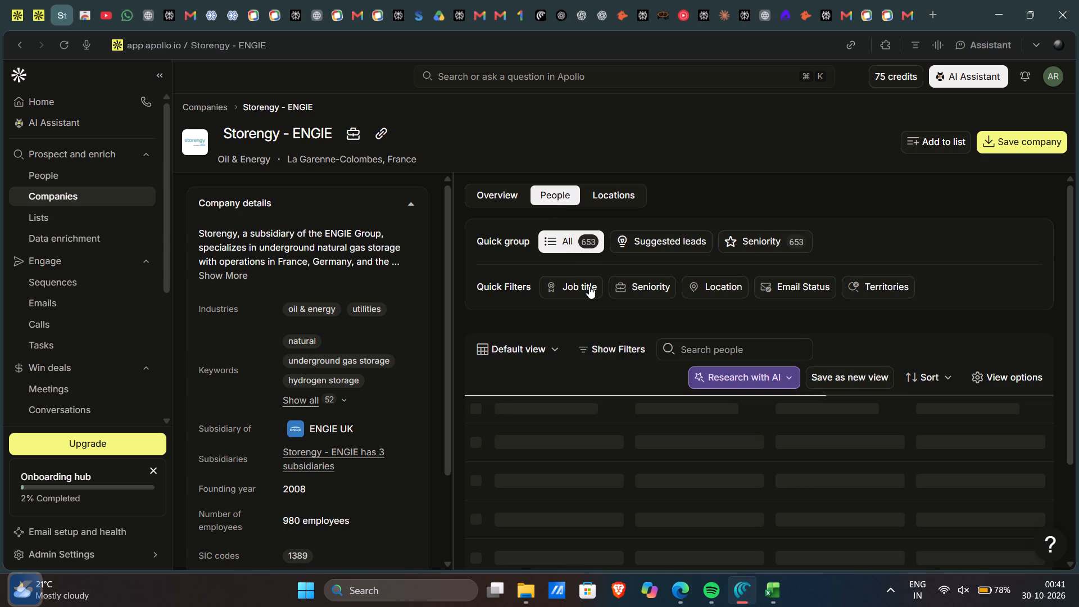
{"action": "scroll", "coordinate": [614, 351], "scroll_direction": "down", "scroll_amount": 2}
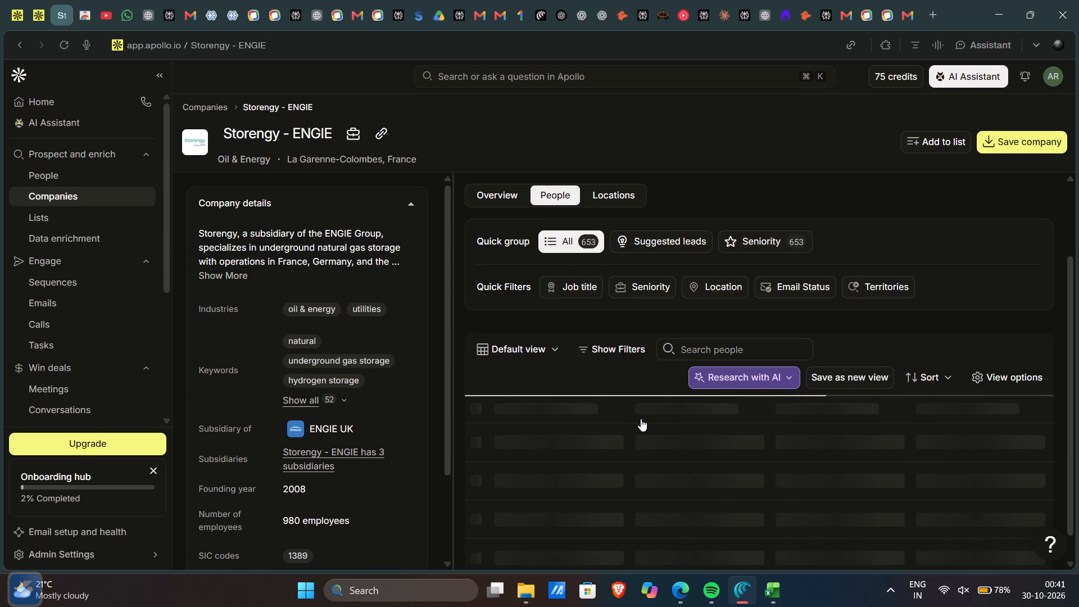
{"action": "scroll", "coordinate": [648, 433], "scroll_direction": "down", "scroll_amount": 1}
{"action": "scroll", "coordinate": [648, 433], "scroll_direction": "up", "scroll_amount": 1}
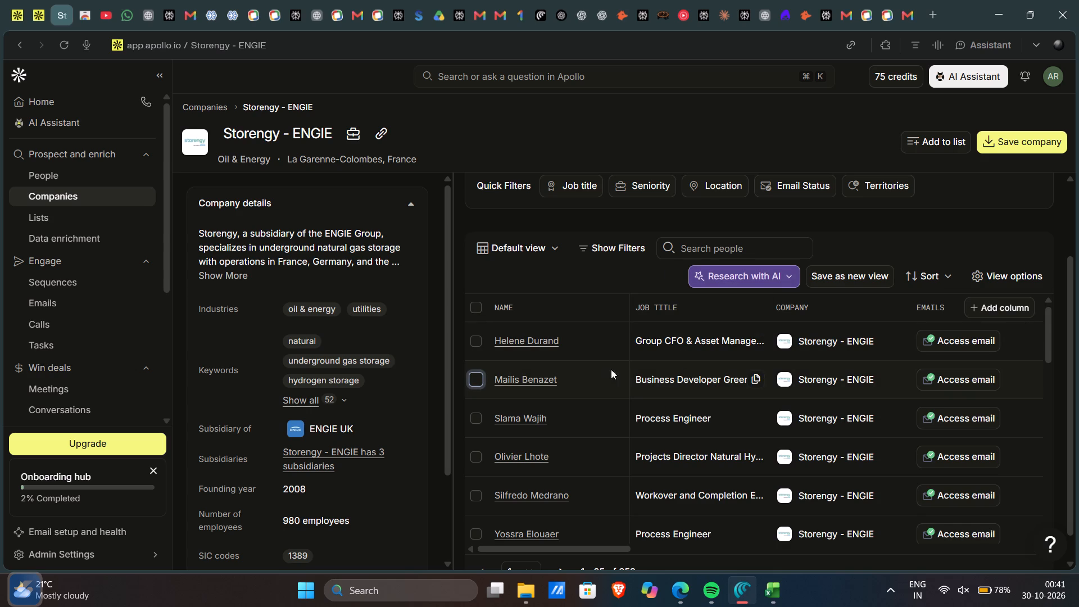
{"action": "left_click", "coordinate": [544, 374]}
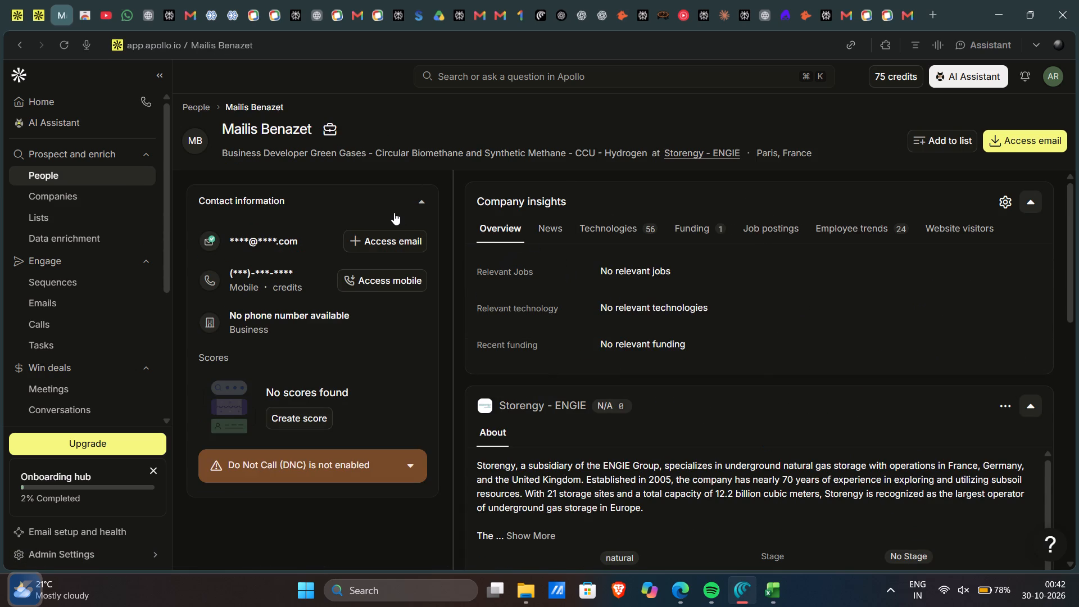
Reveal the Storengy business developer's email address and copy it.
{"action": "left_click", "coordinate": [389, 244]}
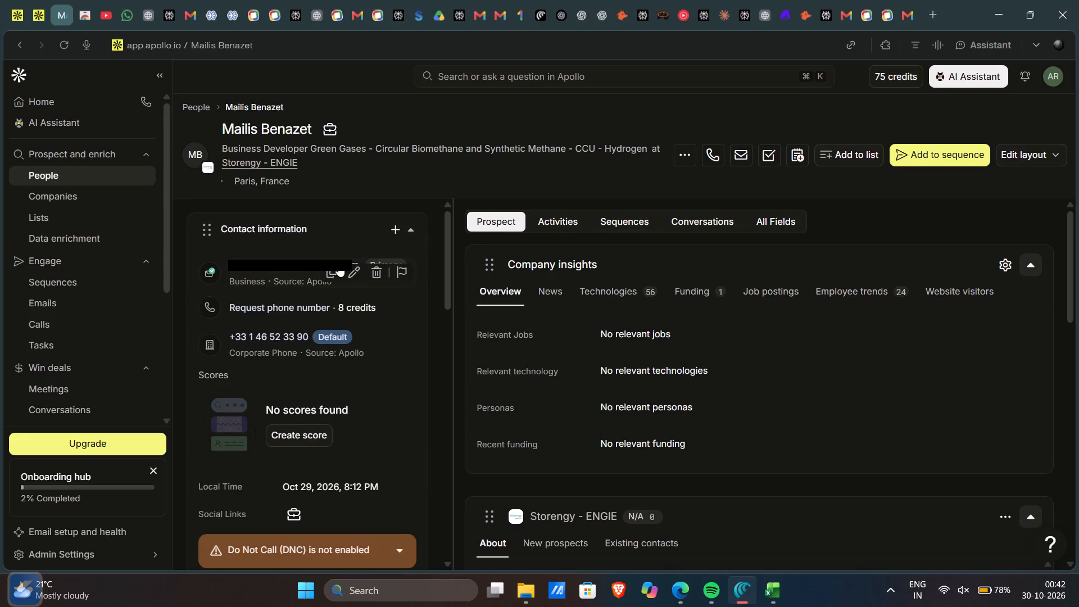
{"action": "left_click", "coordinate": [330, 266]}
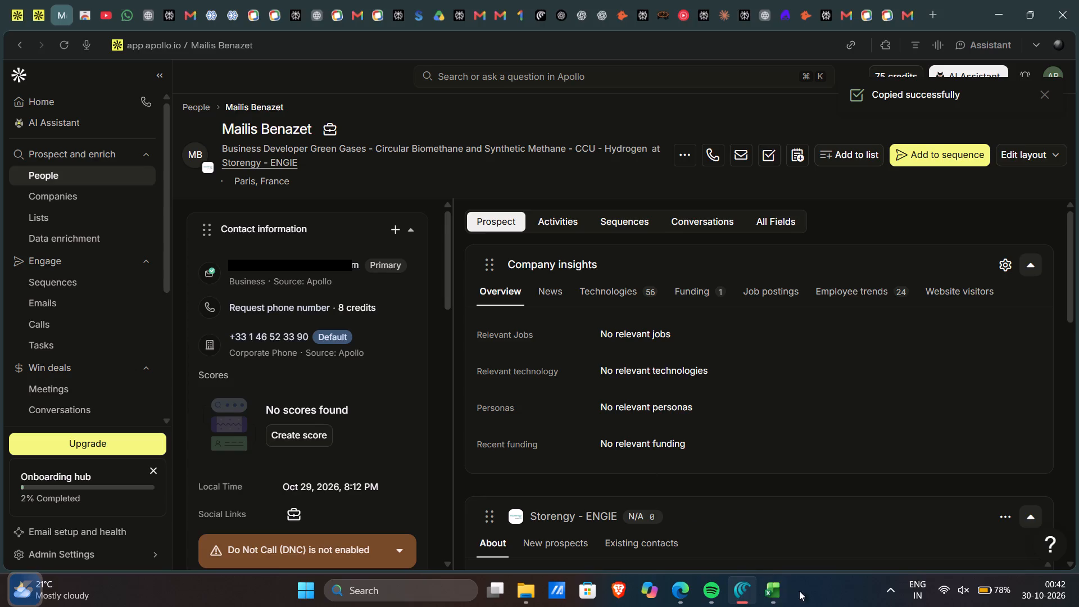
Switch to Excel and paste the copied email address into the Email cell of the Storengy row, H50.
{"action": "left_click", "coordinate": [780, 587]}
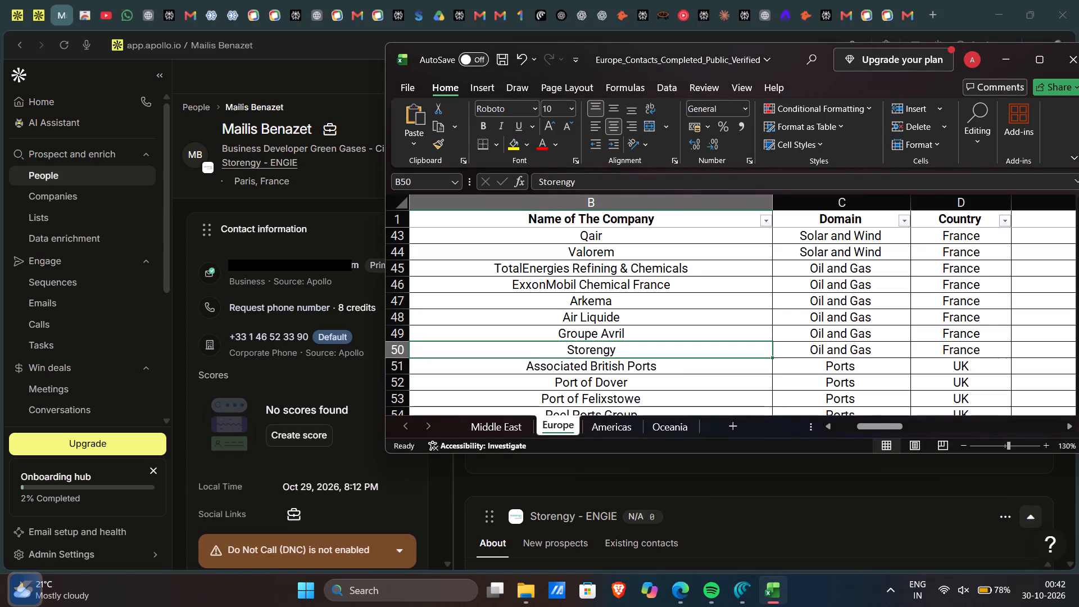
{"action": "left_click", "coordinate": [838, 349]}
{"action": "left_click", "coordinate": [978, 352]}
{"action": "scroll", "coordinate": [978, 352], "scroll_direction": "left", "scroll_amount": 3}
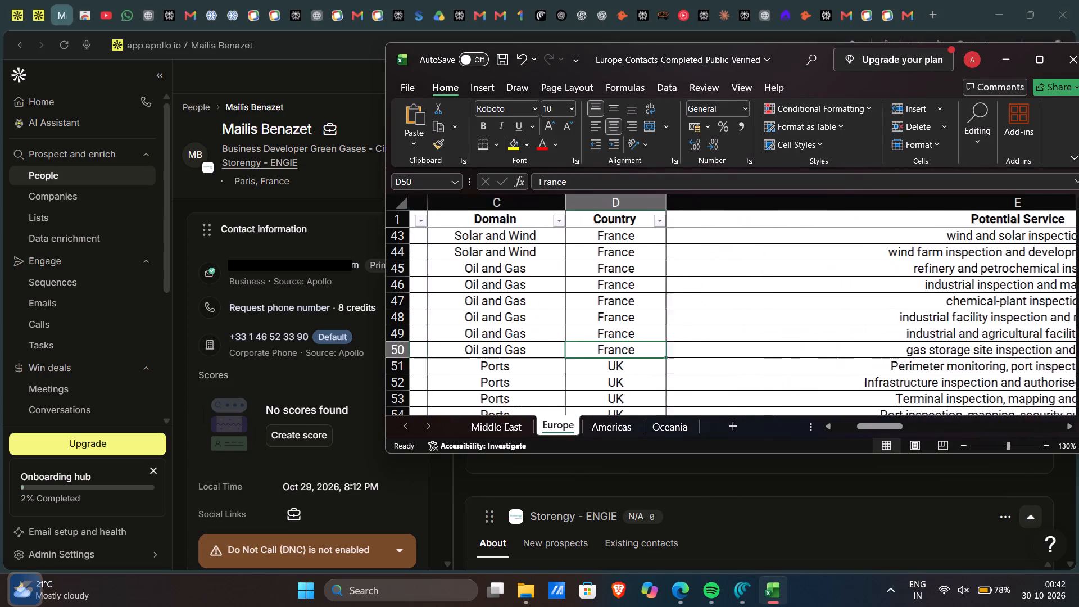
{"action": "left_click", "coordinate": [978, 352]}
{"action": "scroll", "coordinate": [978, 352], "scroll_direction": "left", "scroll_amount": 3}
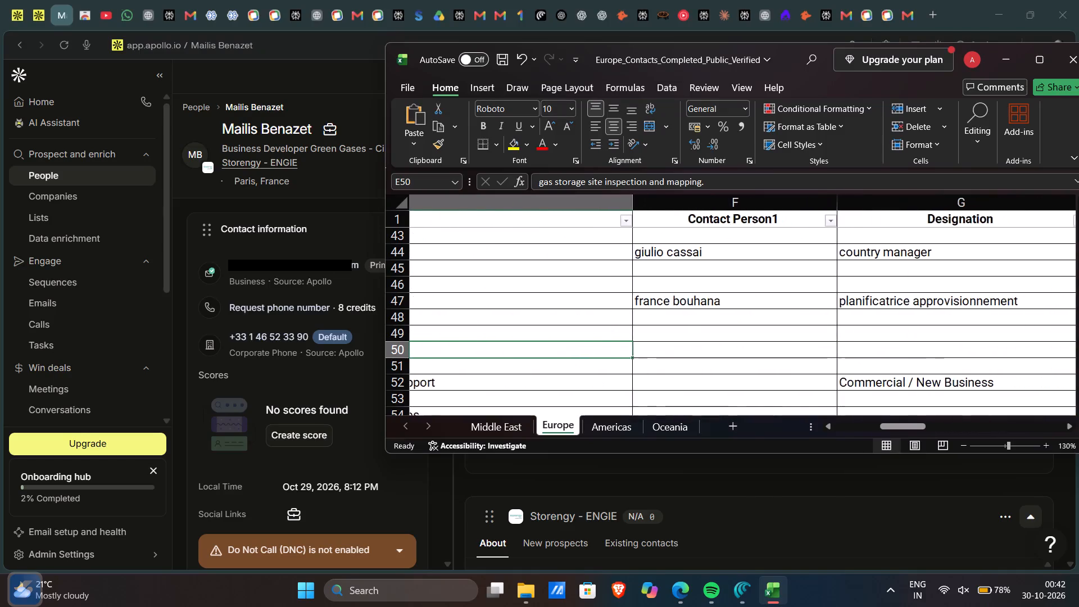
{"action": "scroll", "coordinate": [919, 363], "scroll_direction": "right", "scroll_amount": 1}
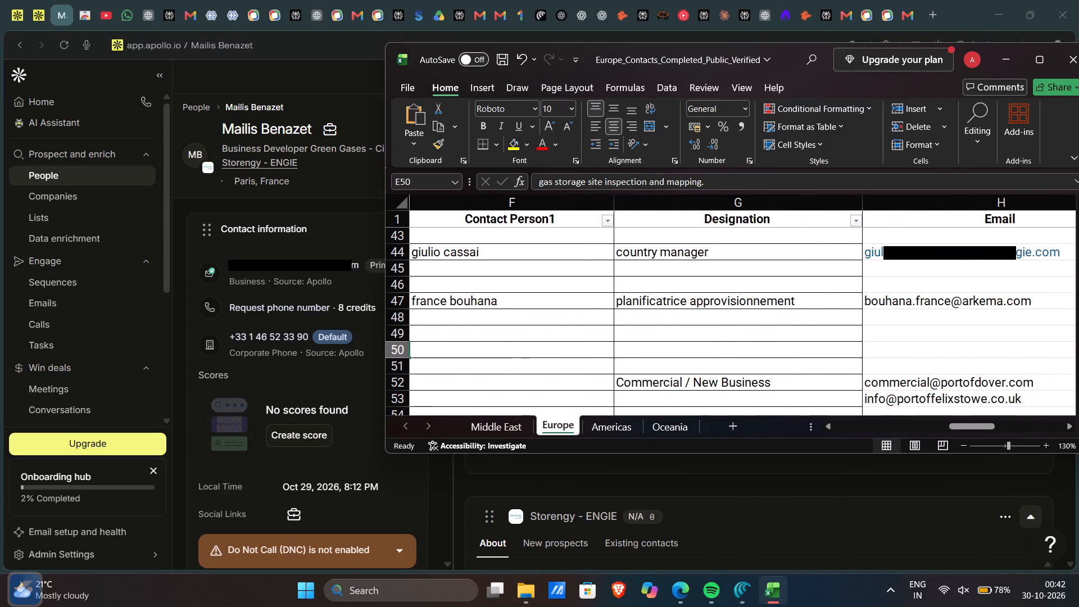
{"action": "scroll", "coordinate": [842, 372], "scroll_direction": "right", "scroll_amount": 2}
{"action": "scroll", "coordinate": [728, 356], "scroll_direction": "right", "scroll_amount": 2}
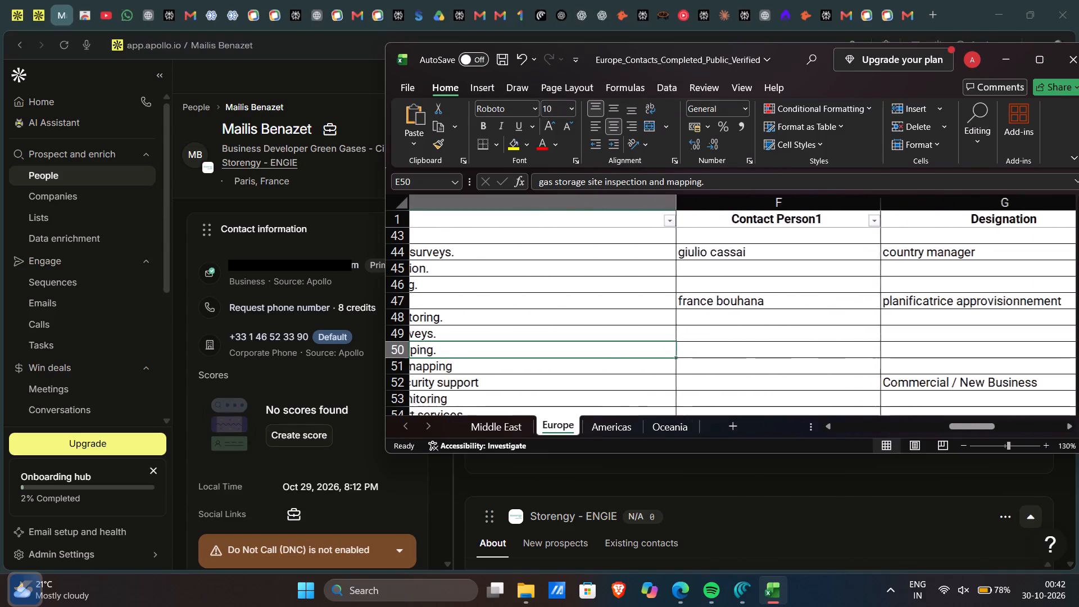
{"action": "left_click", "coordinate": [582, 348]}
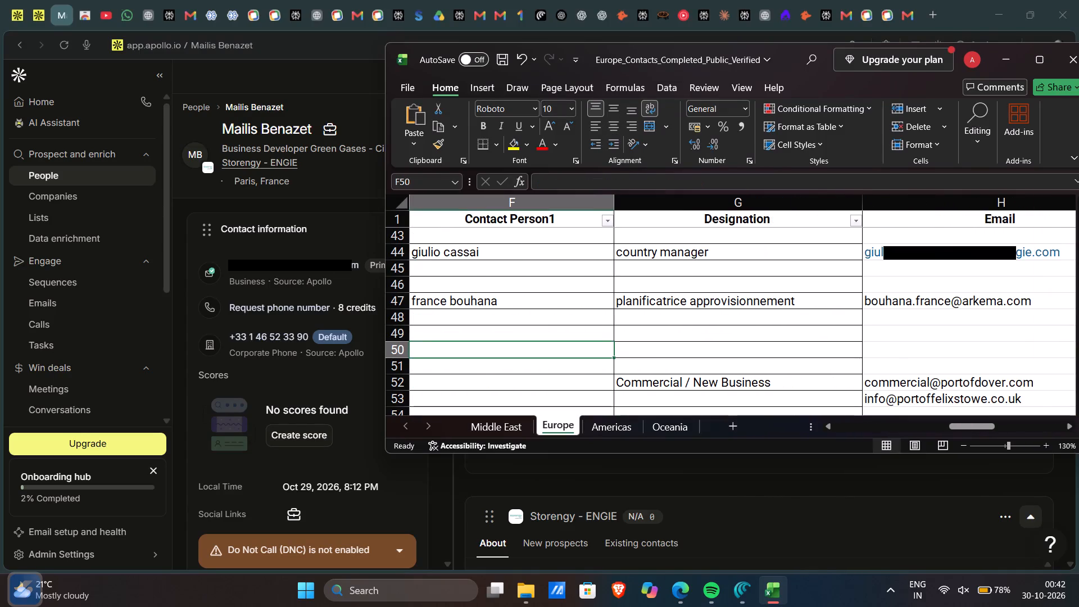
{"action": "left_click", "coordinate": [711, 350]}
{"action": "left_click", "coordinate": [890, 352]}
{"action": "key", "text": "ctrl+v"}
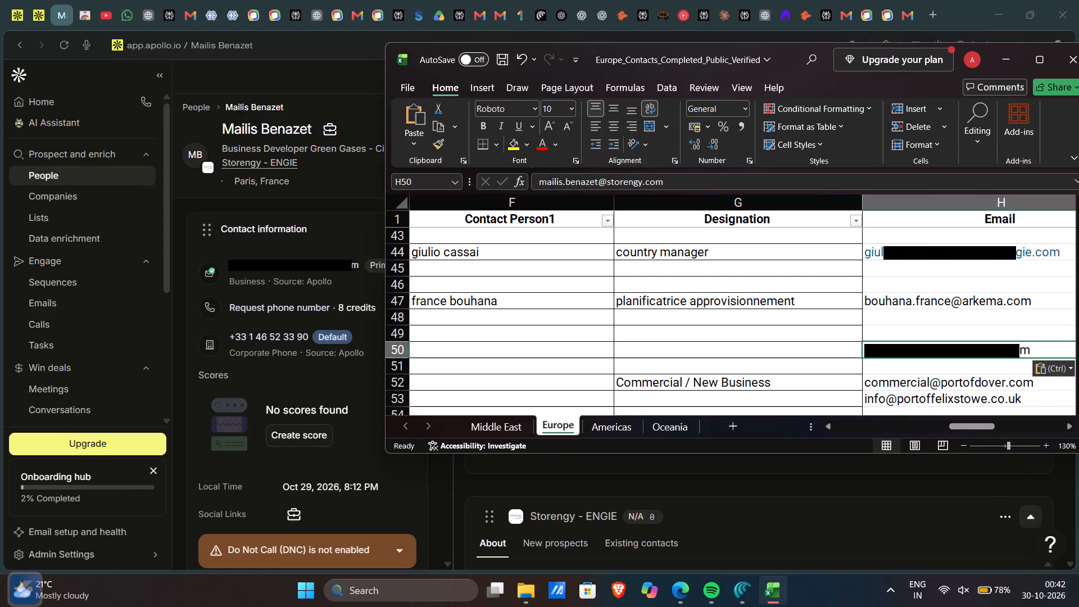
Enter "buisness developer" as the designation in the Storengy row, cell G50.
{"action": "left_click", "coordinate": [742, 348]}
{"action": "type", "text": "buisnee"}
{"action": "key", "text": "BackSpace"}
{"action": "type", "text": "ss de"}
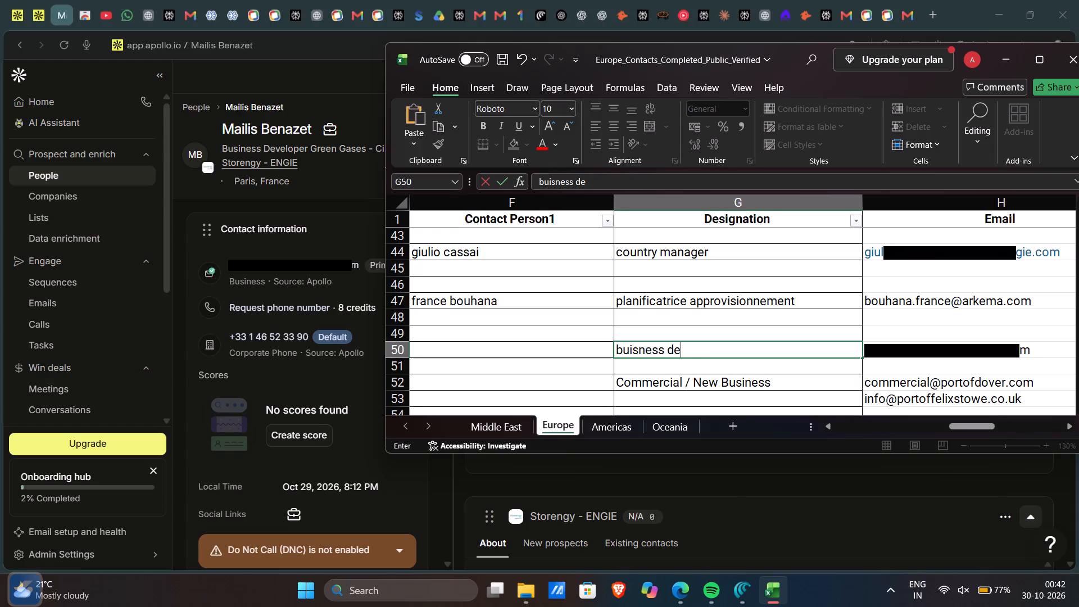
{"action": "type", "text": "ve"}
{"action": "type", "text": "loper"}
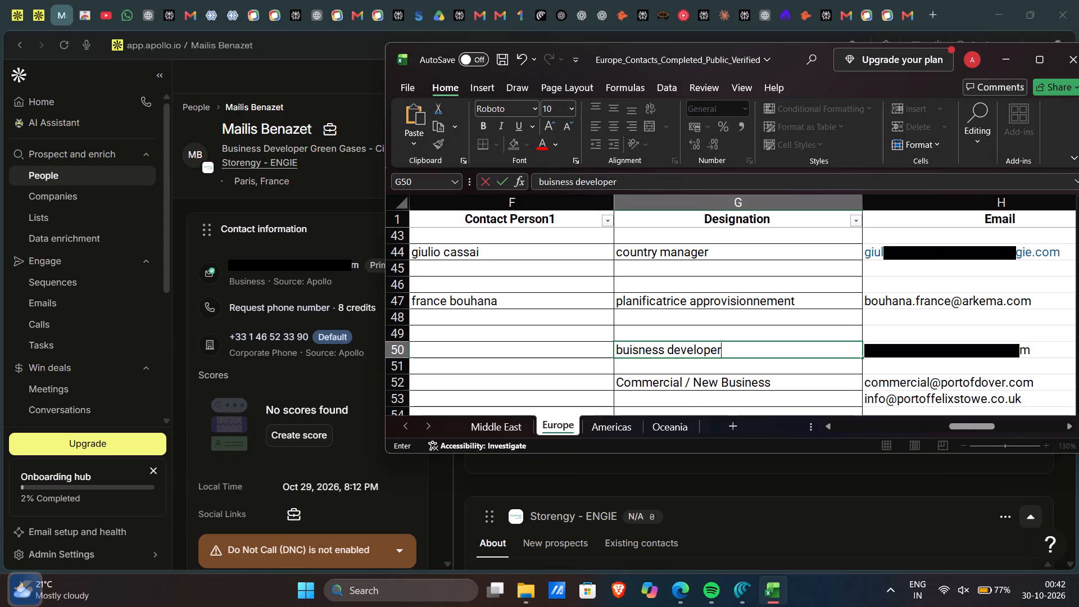
{"action": "left_click", "coordinate": [526, 364]}
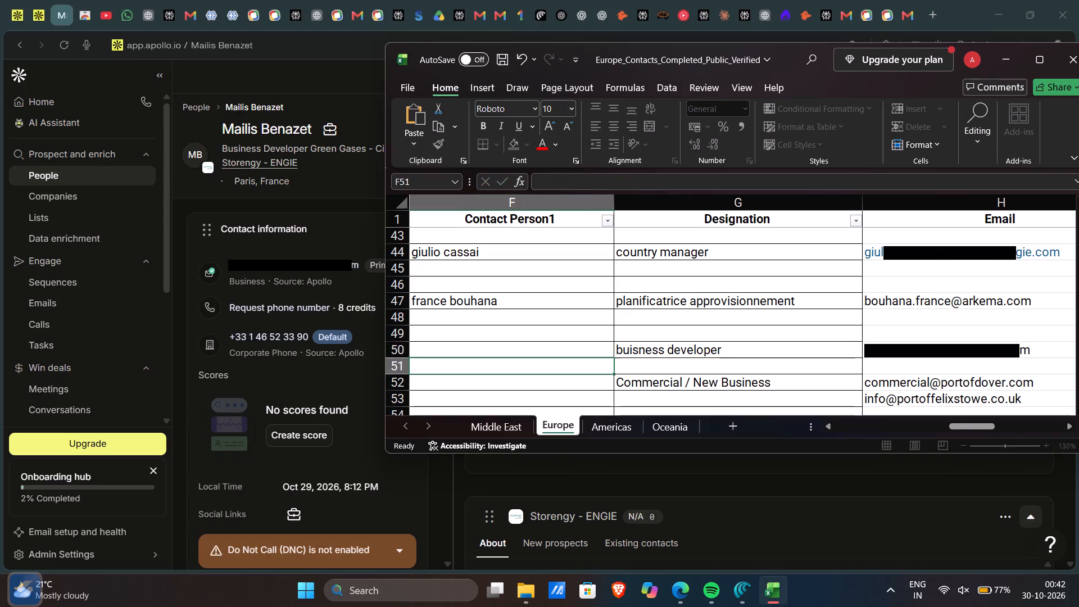
Enter the Storengy business developer's name, as shown on the Apollo profile, under Contact Person1 in cell F50.
{"action": "left_click", "coordinate": [543, 351]}
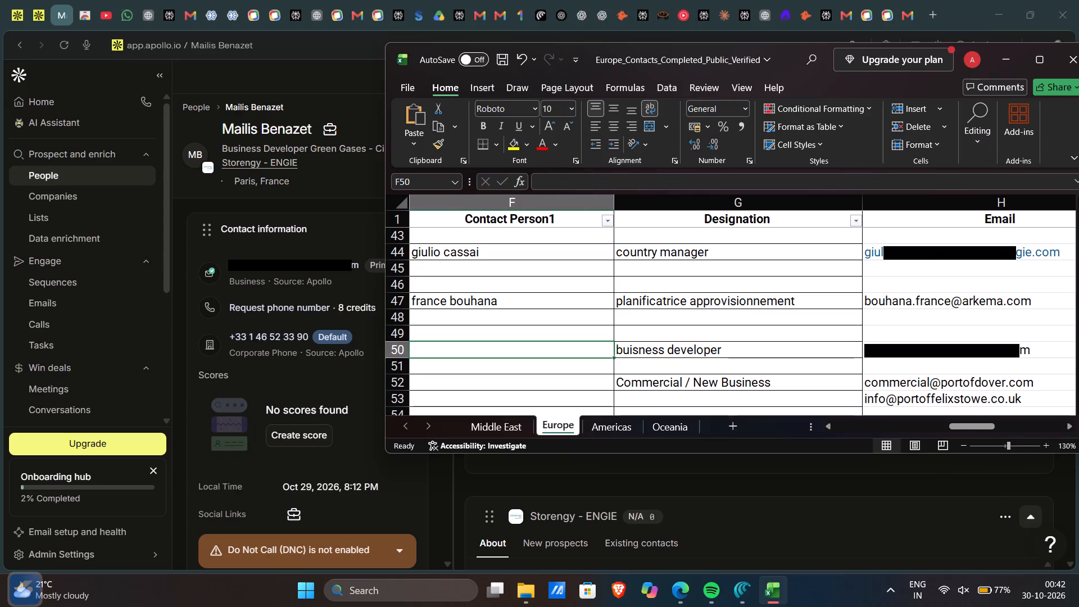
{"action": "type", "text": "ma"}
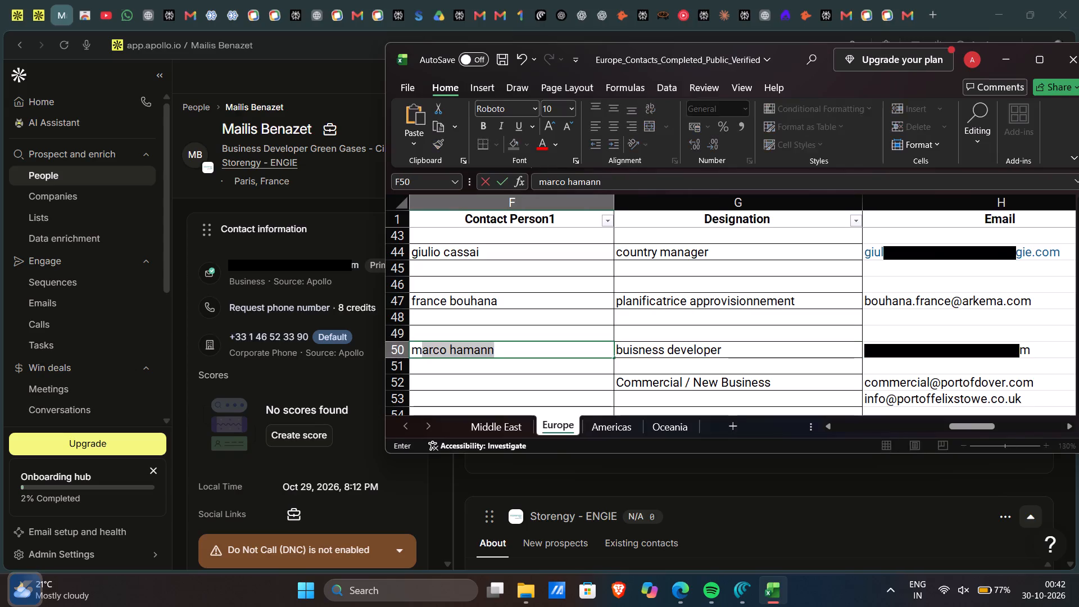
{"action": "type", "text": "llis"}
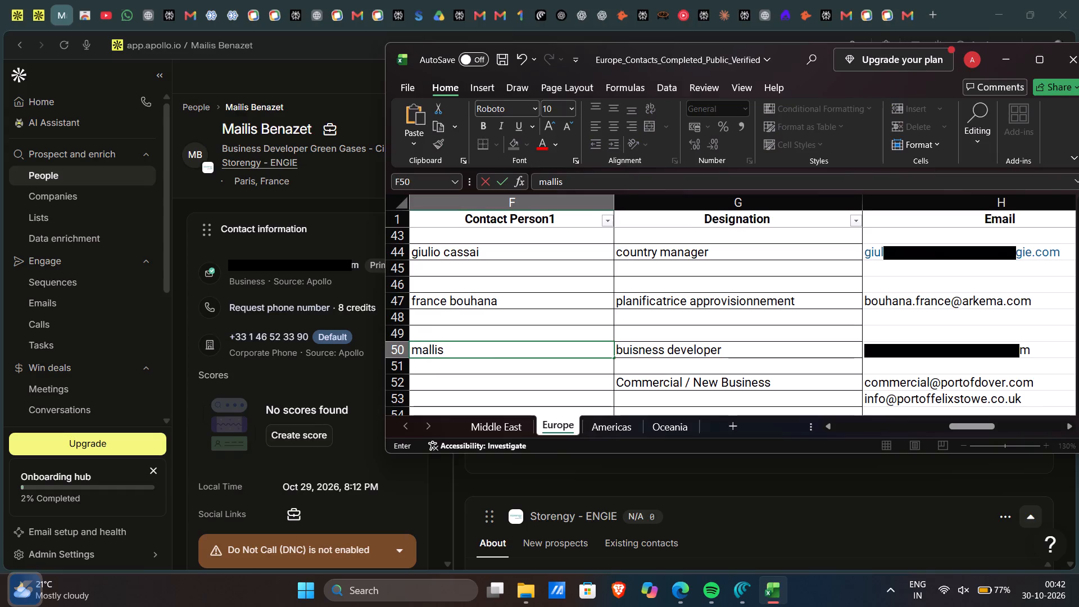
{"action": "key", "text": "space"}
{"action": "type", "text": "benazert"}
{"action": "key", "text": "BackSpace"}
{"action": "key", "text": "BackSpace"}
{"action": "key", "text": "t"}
Copy the company name Associated British Ports from row 51 of the Europe sheet.
{"action": "scroll", "coordinate": [574, 355], "scroll_direction": "right", "scroll_amount": 2}
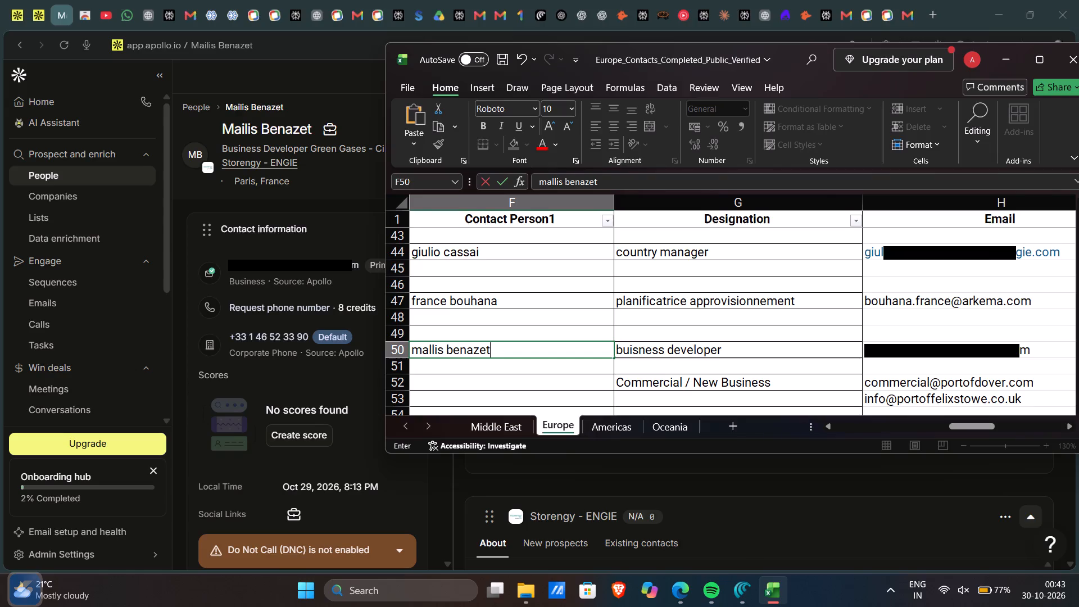
{"action": "scroll", "coordinate": [574, 355], "scroll_direction": "right", "scroll_amount": 1}
{"action": "scroll", "coordinate": [582, 301], "scroll_direction": "right", "scroll_amount": 3}
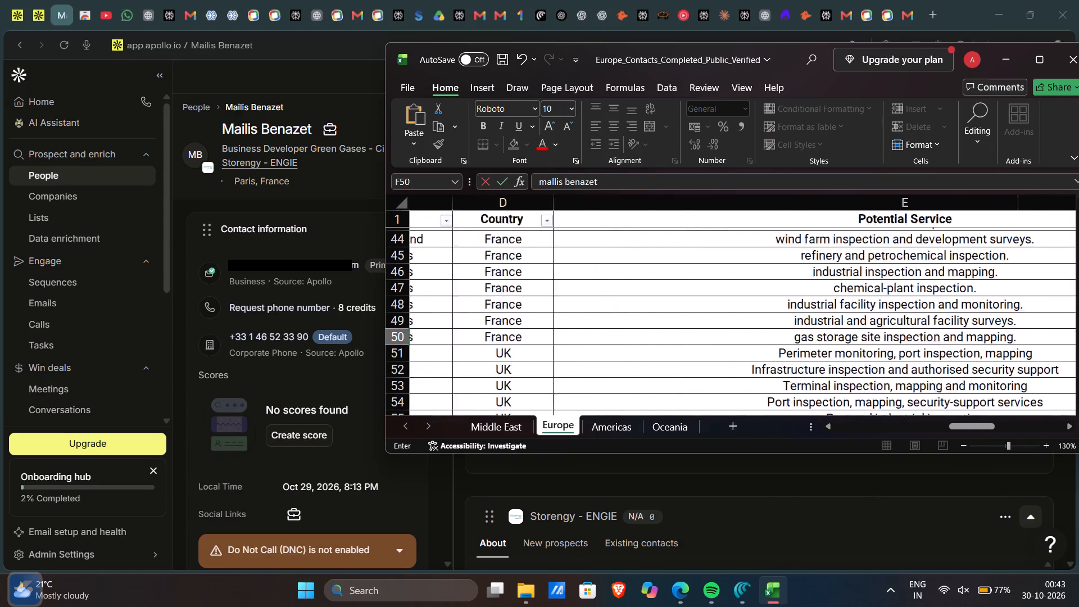
{"action": "scroll", "coordinate": [582, 301], "scroll_direction": "right", "scroll_amount": 3}
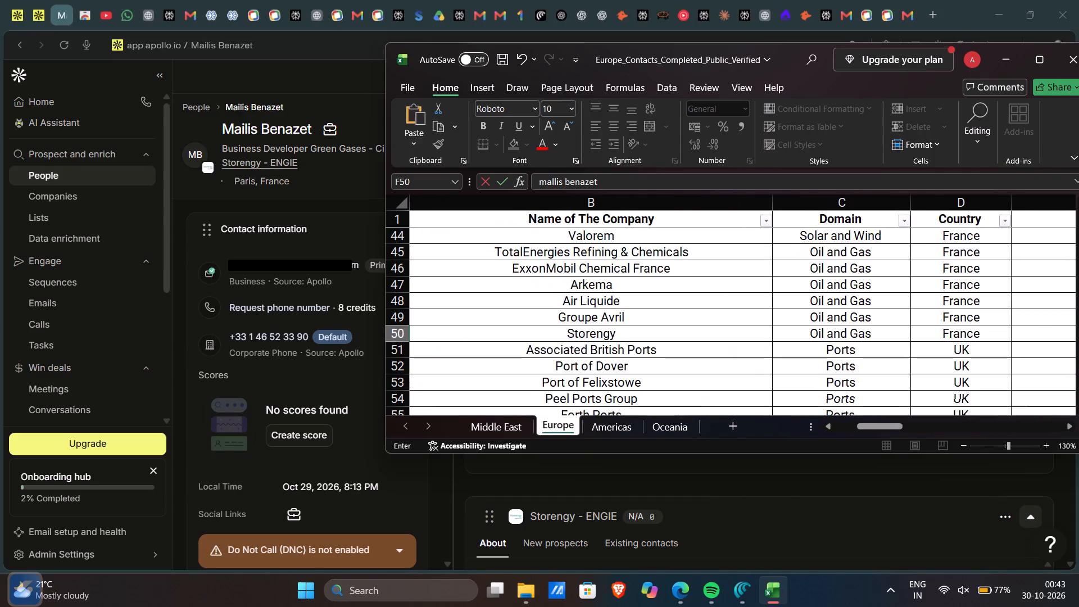
{"action": "left_click", "coordinate": [581, 350]}
{"action": "key", "text": "ctrl+c"}
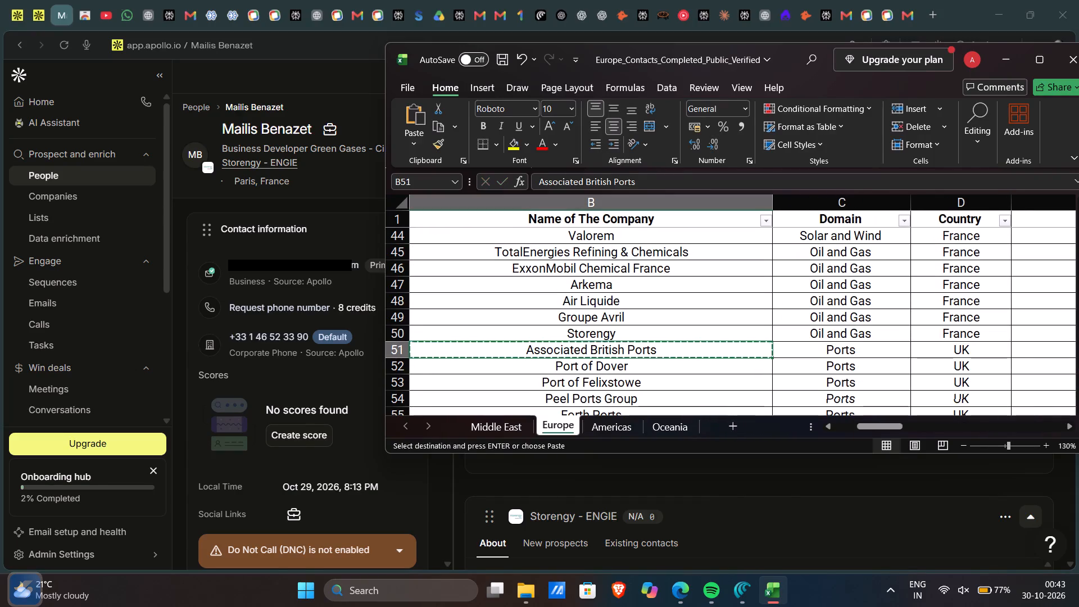
Switch to Apollo, search for Associated British Ports, open the person whose job title is Associated British Ports, and request their email.
{"action": "left_click", "coordinate": [297, 63]}
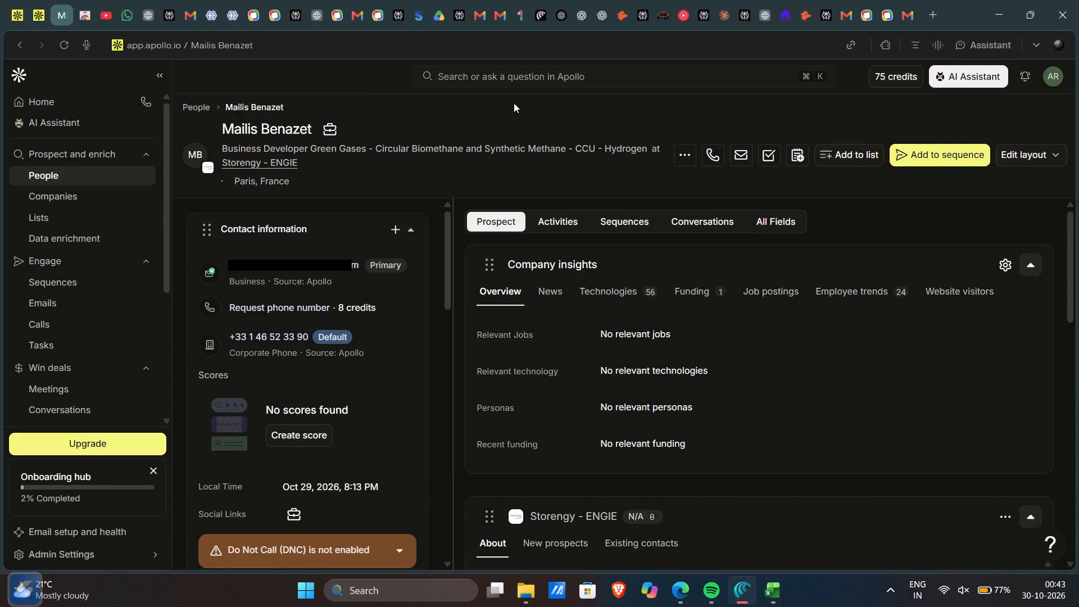
{"action": "left_click", "coordinate": [524, 83]}
{"action": "key", "text": "ctrl+v"}
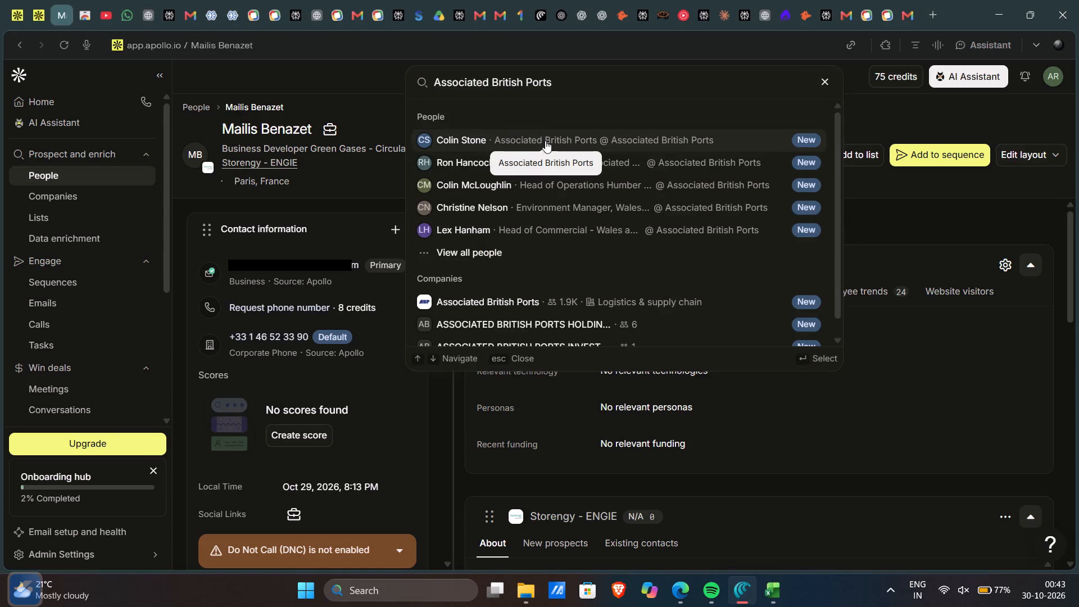
{"action": "left_click", "coordinate": [547, 139]}
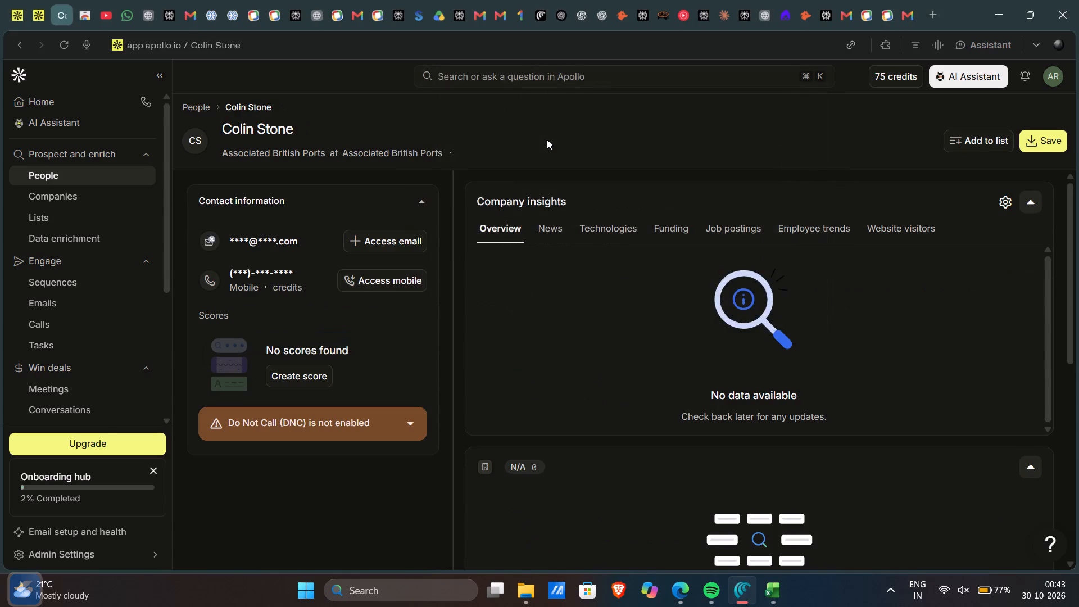
{"action": "left_click", "coordinate": [392, 234]}
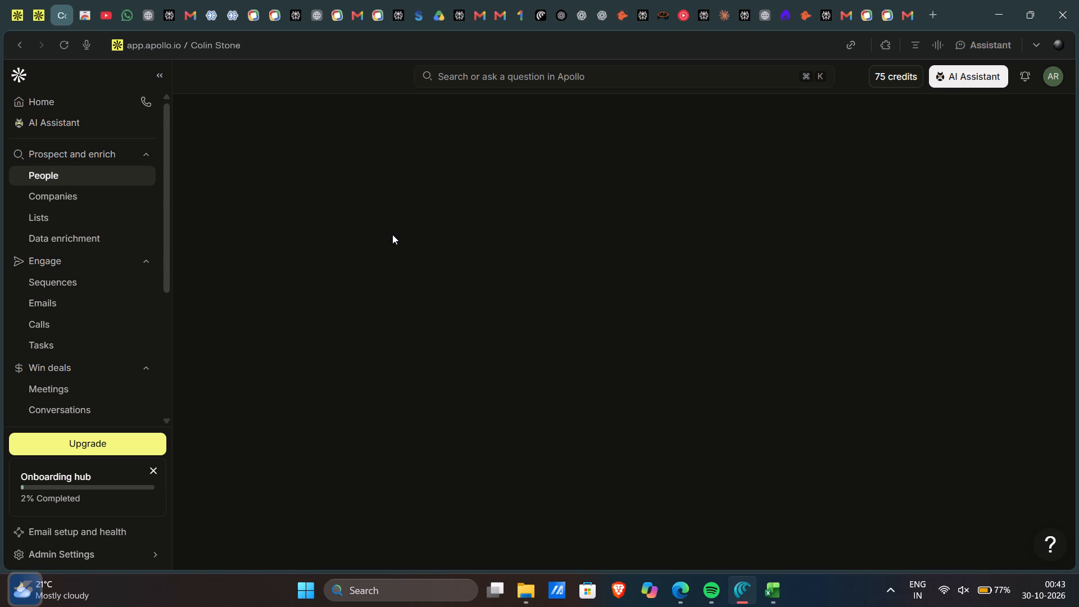
Search Apollo for Associated British Ports again and open the profile of its Port Ambassador.
{"action": "left_click", "coordinate": [510, 88]}
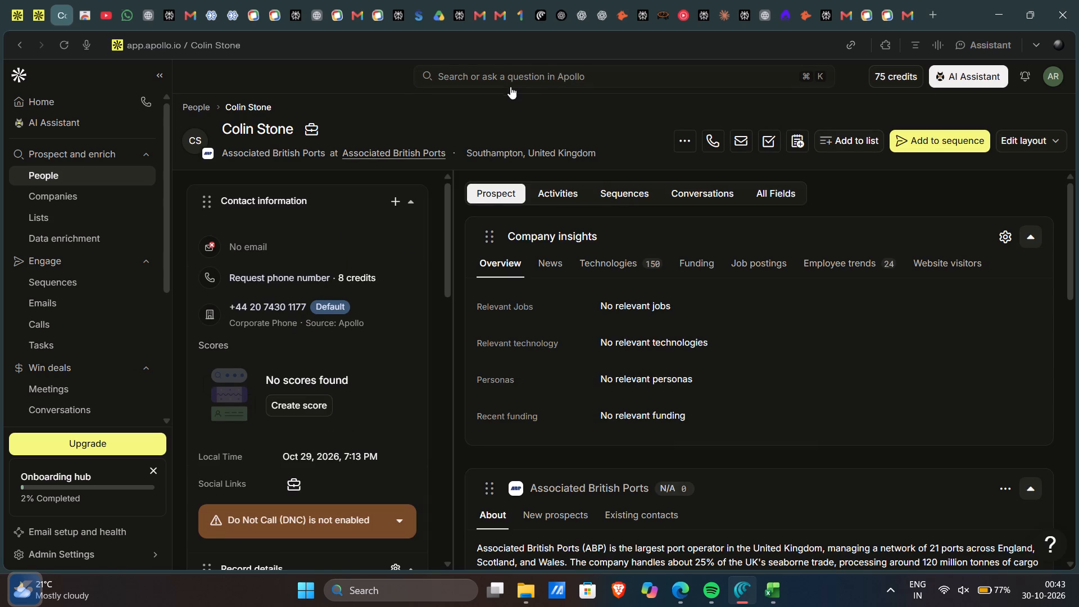
{"action": "left_click", "coordinate": [506, 88]}
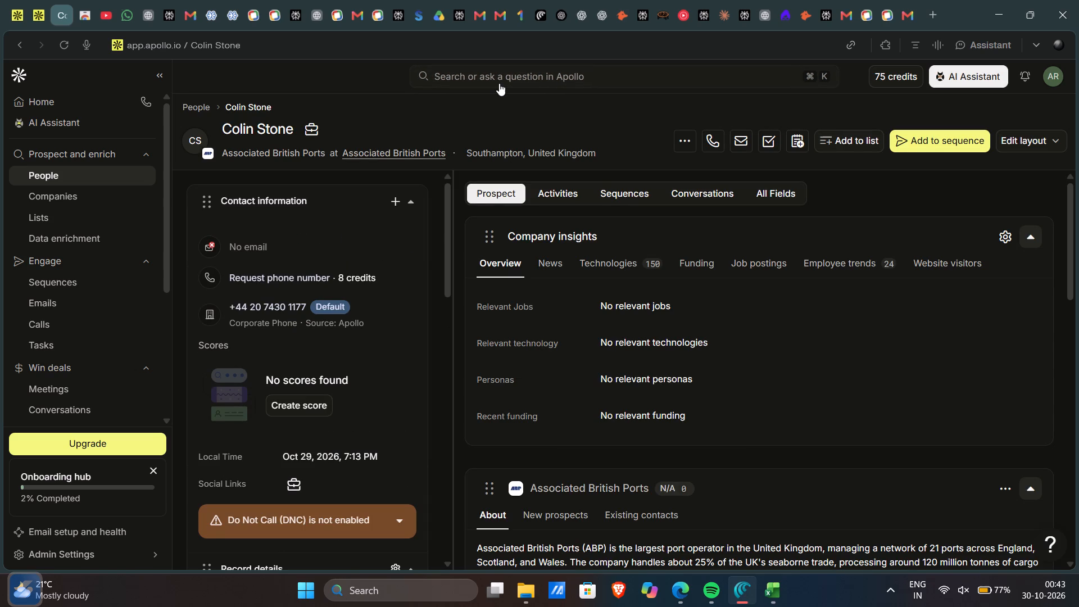
{"action": "left_click", "coordinate": [499, 83]}
{"action": "key", "text": "ctrl+v"}
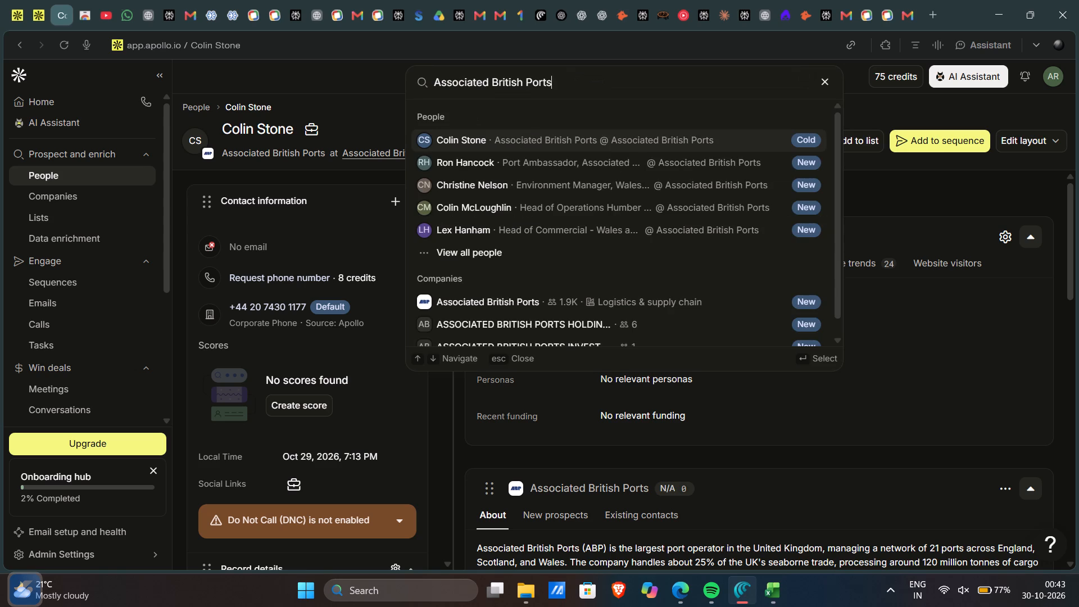
{"action": "left_click", "coordinate": [489, 168]}
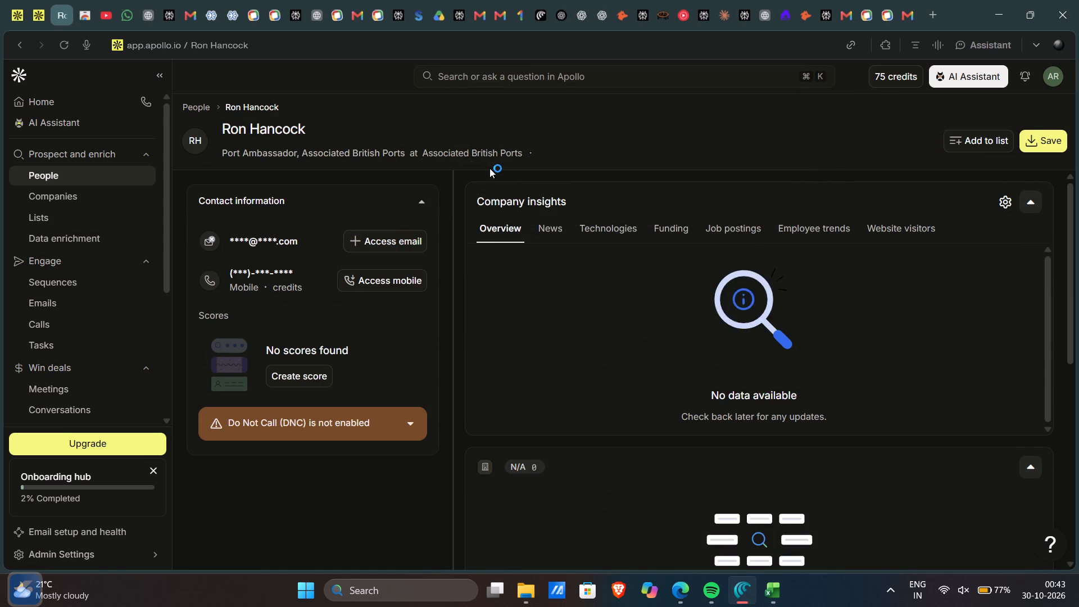
{"action": "left_click", "coordinate": [396, 229]}
{"action": "left_click", "coordinate": [396, 238]}
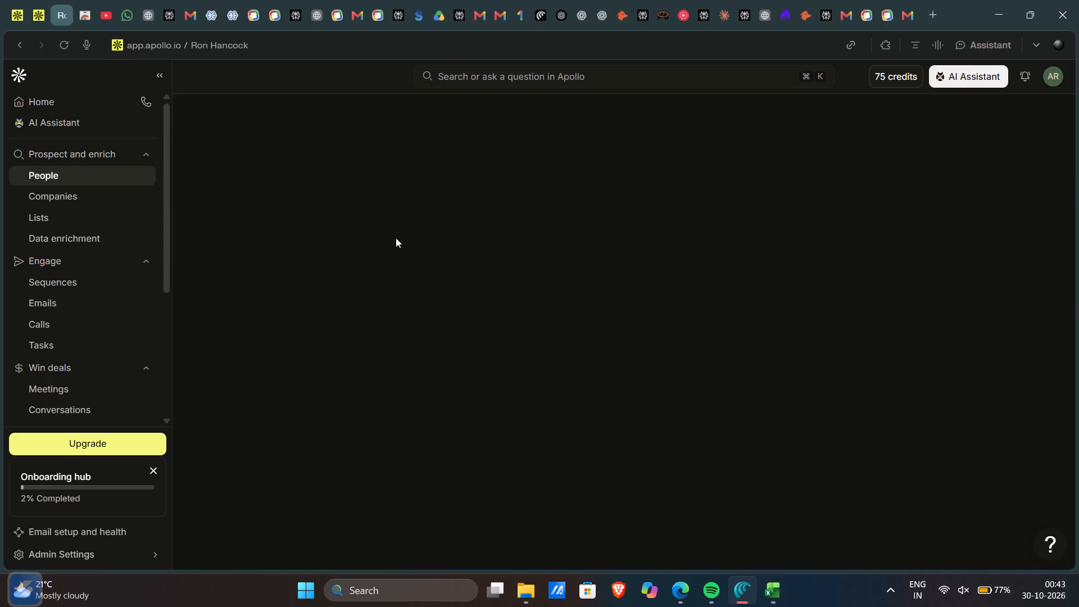
{"action": "left_click", "coordinate": [333, 265]}
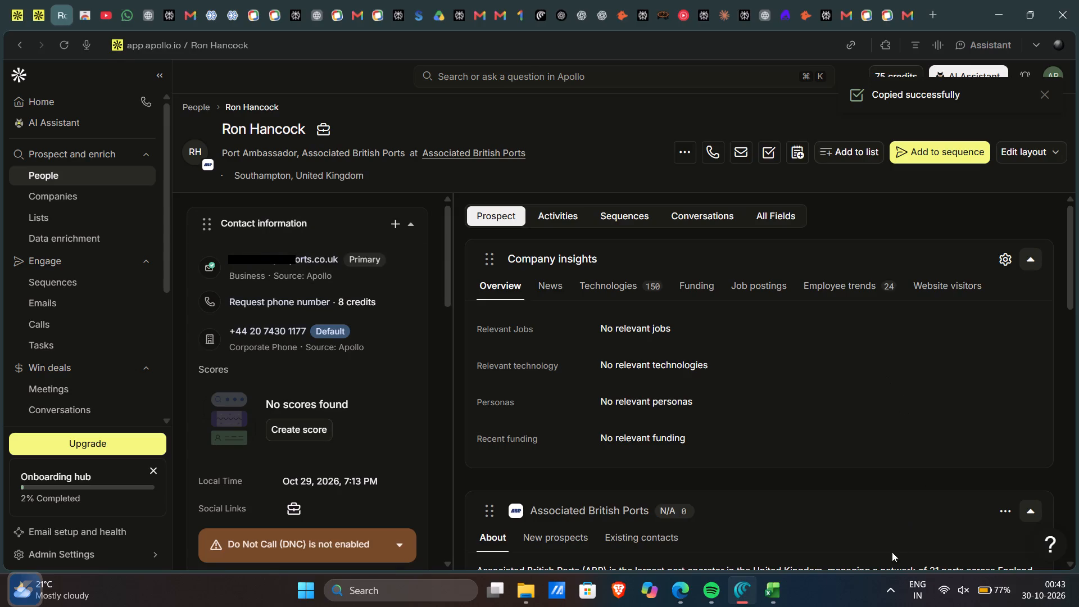
Switch to Excel and paste the copied address into the Email column of Associated British Ports' row 51.
{"action": "left_click", "coordinate": [785, 587]}
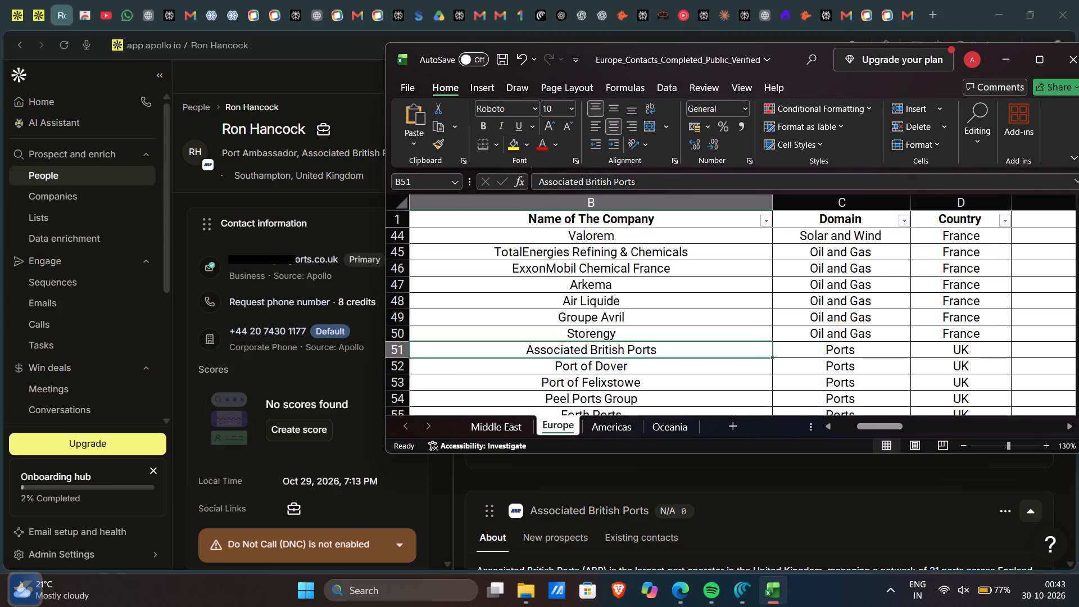
{"action": "left_click", "coordinate": [823, 352]}
{"action": "scroll", "coordinate": [823, 352], "scroll_direction": "left", "scroll_amount": 1}
{"action": "left_click", "coordinate": [941, 354]}
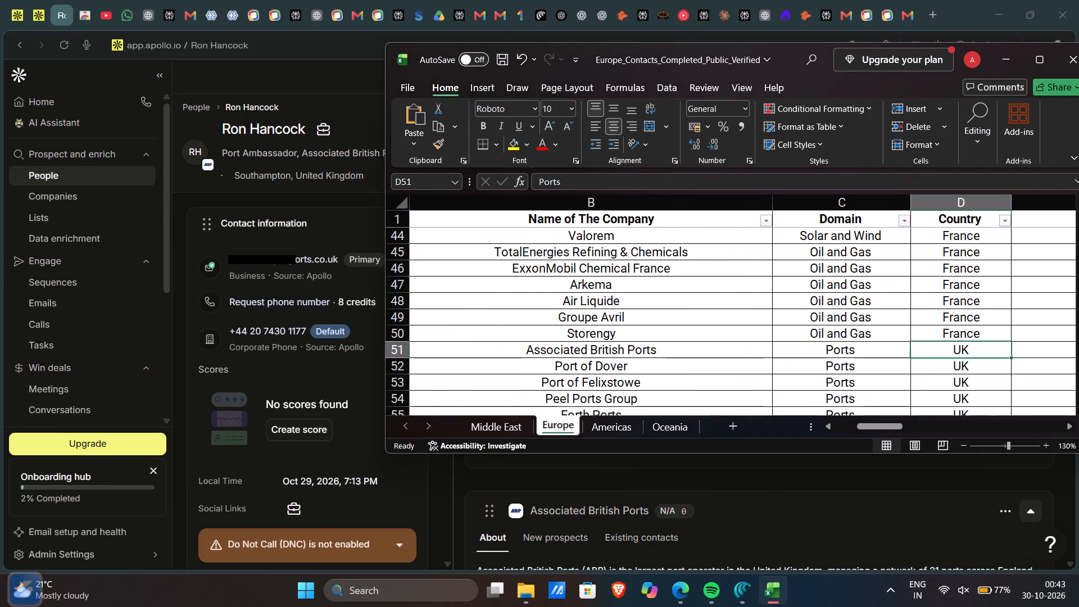
{"action": "scroll", "coordinate": [941, 354], "scroll_direction": "left", "scroll_amount": 2}
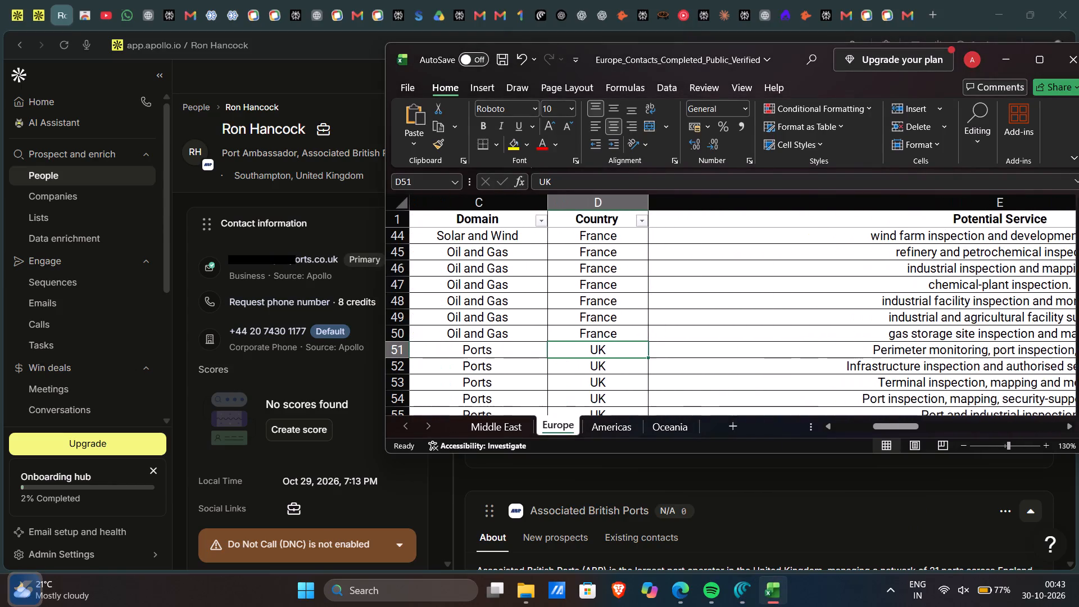
{"action": "left_click", "coordinate": [896, 354]}
{"action": "scroll", "coordinate": [896, 354], "scroll_direction": "left", "scroll_amount": 4}
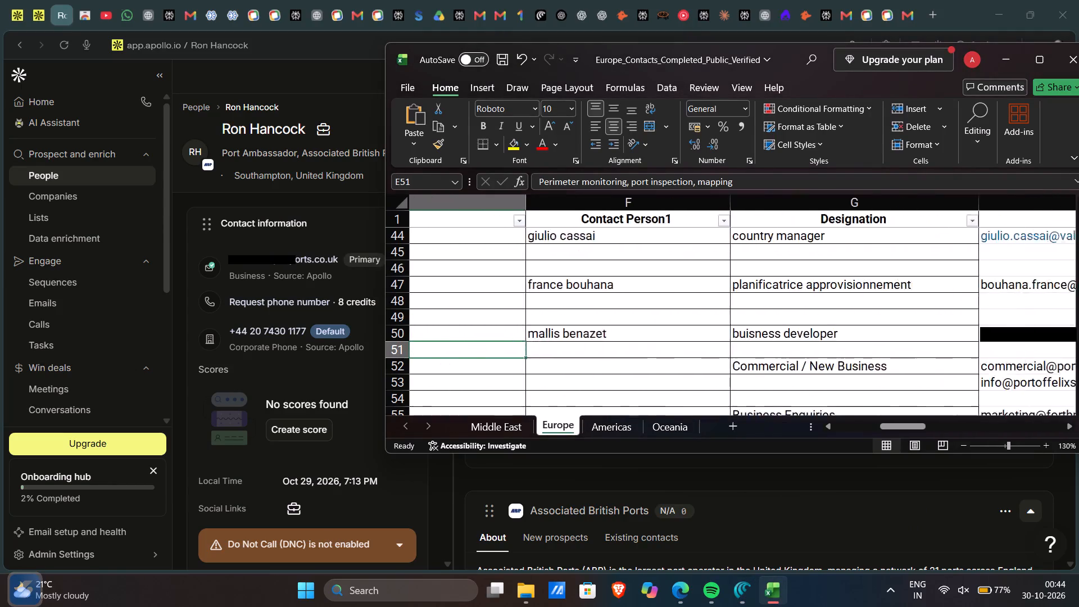
{"action": "scroll", "coordinate": [896, 354], "scroll_direction": "right", "scroll_amount": 1}
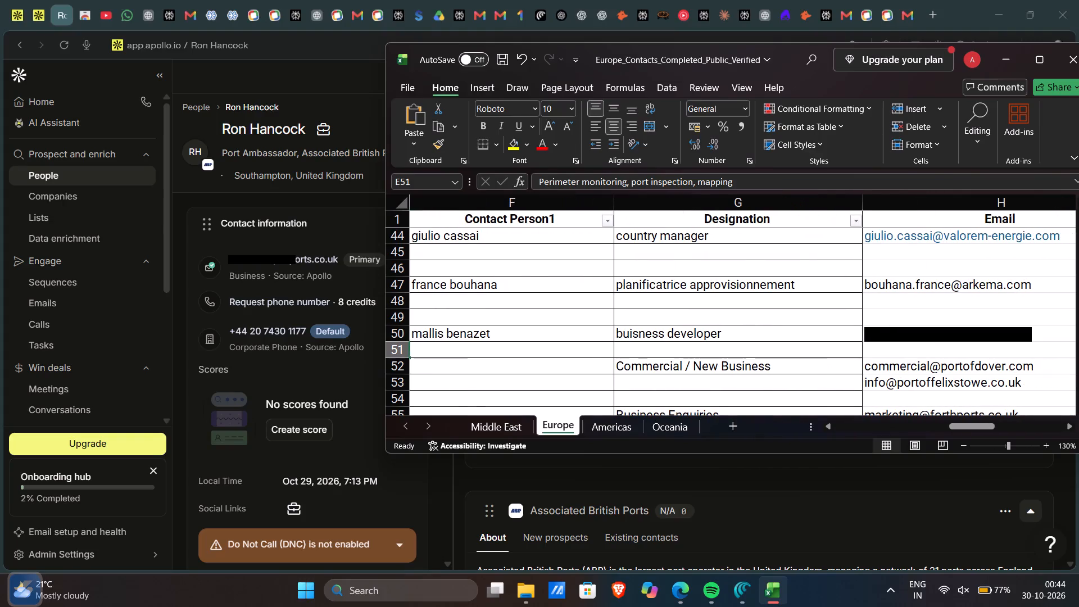
{"action": "left_click", "coordinate": [912, 350]}
{"action": "key", "text": "ctrl+v"}
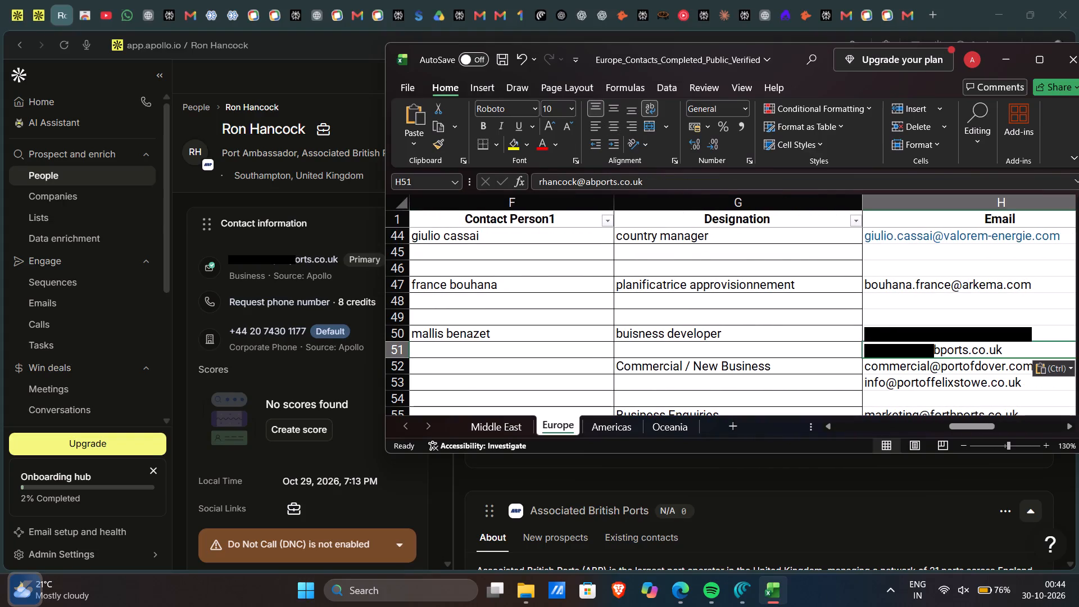
Enter "port ambassdor" as the Designation in row 51.
{"action": "left_click", "coordinate": [768, 352]}
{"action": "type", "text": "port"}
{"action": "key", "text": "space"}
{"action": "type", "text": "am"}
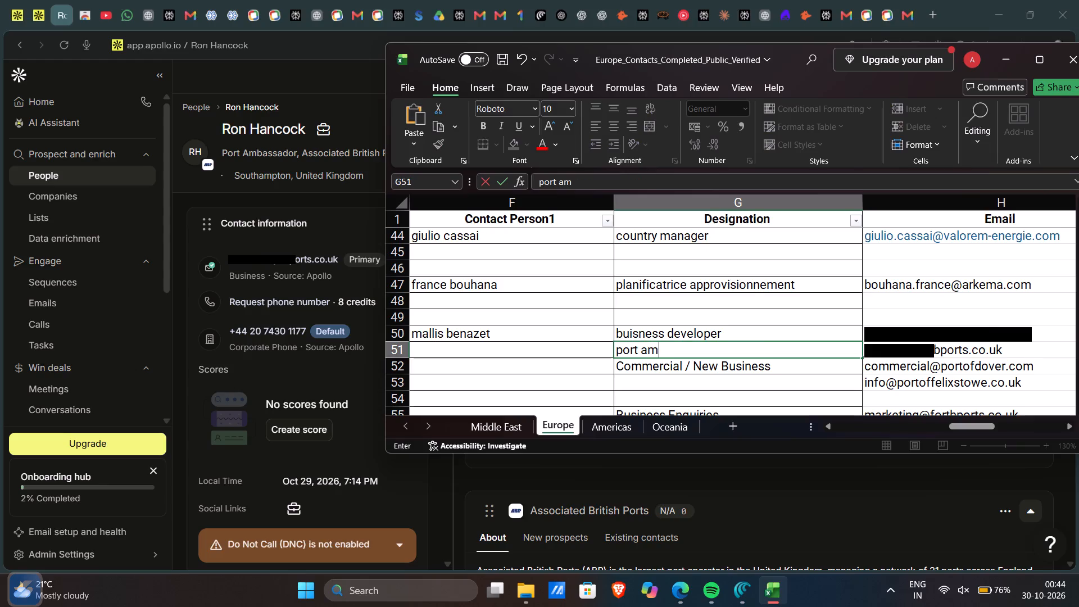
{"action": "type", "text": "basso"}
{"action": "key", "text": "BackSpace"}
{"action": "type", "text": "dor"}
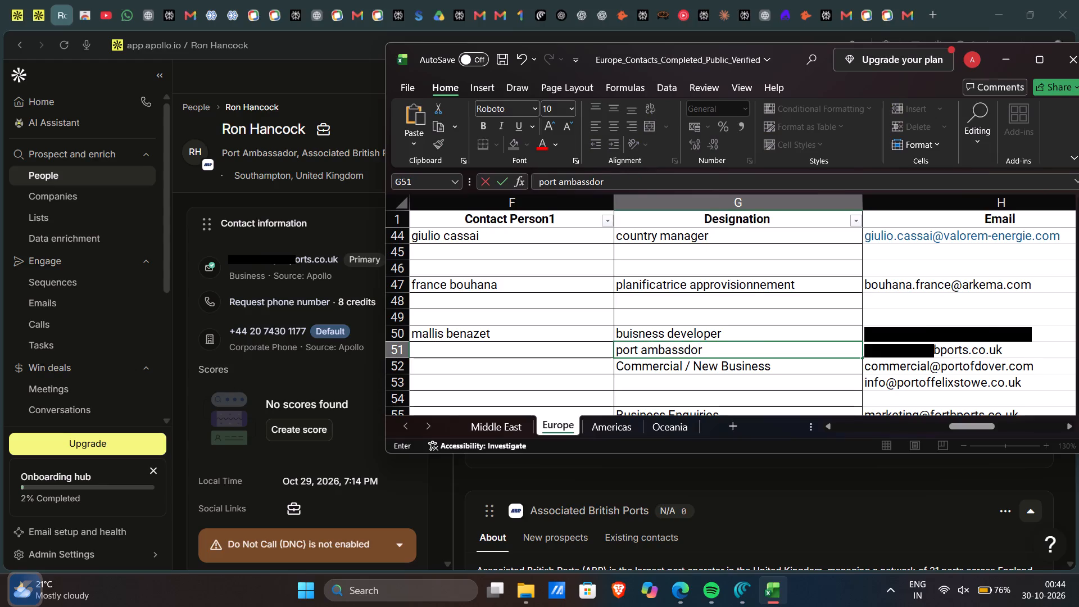
Enter the port ambassador's name as Contact Person1 in row 51.
{"action": "left_click", "coordinate": [516, 352]}
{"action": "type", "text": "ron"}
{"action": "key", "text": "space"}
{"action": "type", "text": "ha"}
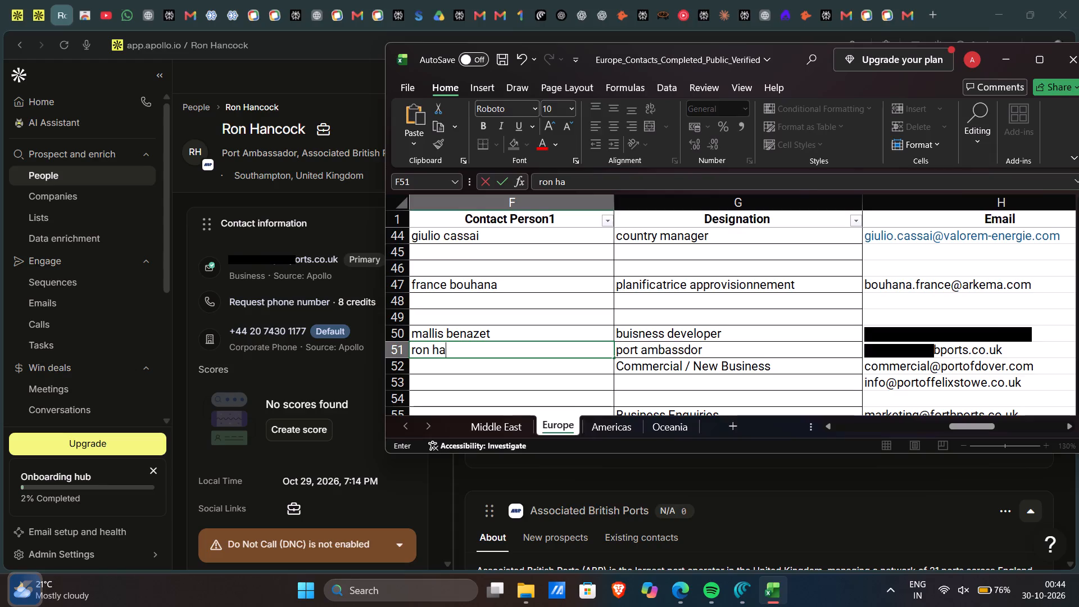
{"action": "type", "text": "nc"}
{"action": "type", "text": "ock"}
{"action": "scroll", "coordinate": [687, 374], "scroll_direction": "right", "scroll_amount": 3}
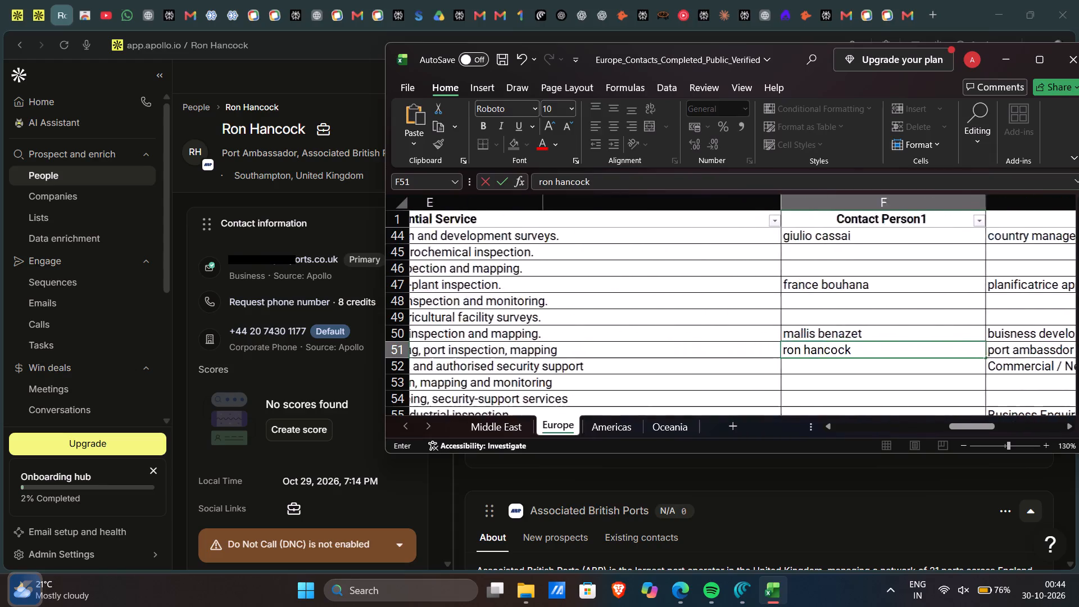
{"action": "left_click", "coordinate": [679, 368]}
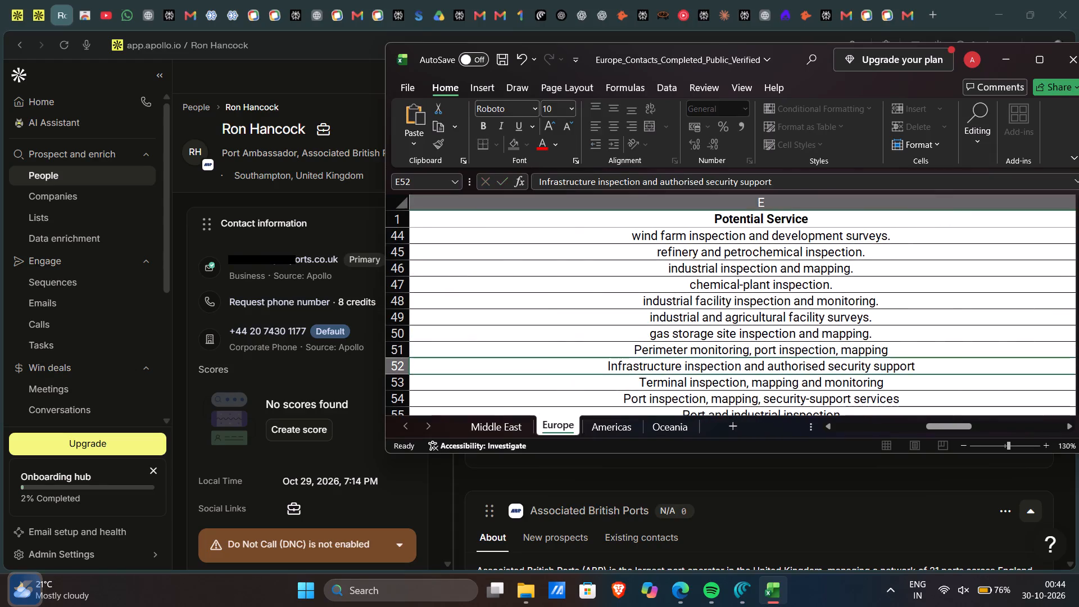
Look across the Europe sheet's company details, Contact Person1, Designation and Email columns for rows 50 to 60.
{"action": "scroll", "coordinate": [679, 368], "scroll_direction": "right", "scroll_amount": 1}
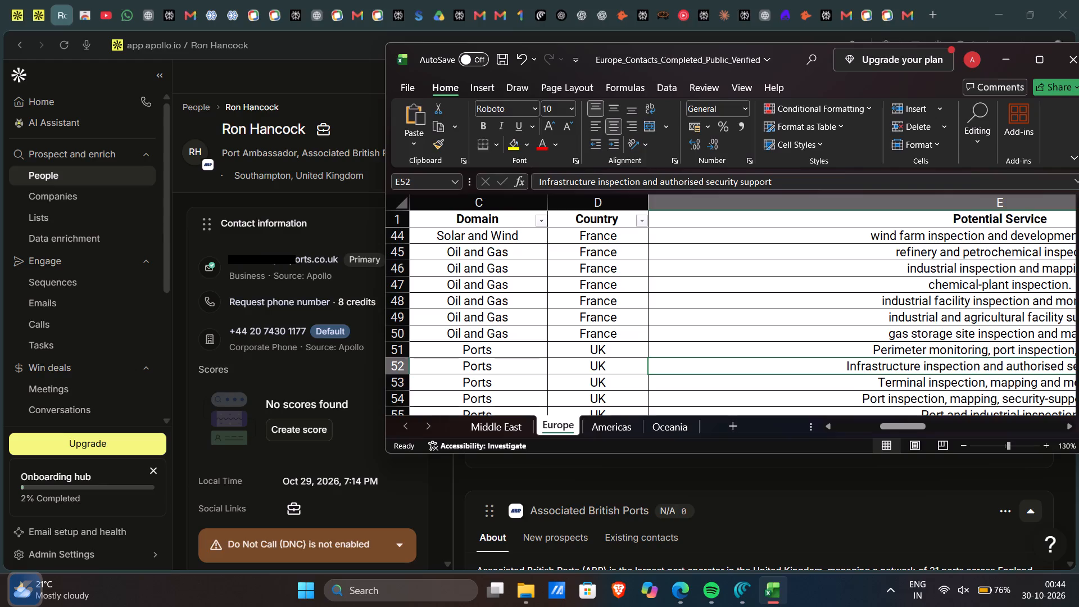
{"action": "left_click", "coordinate": [610, 364]}
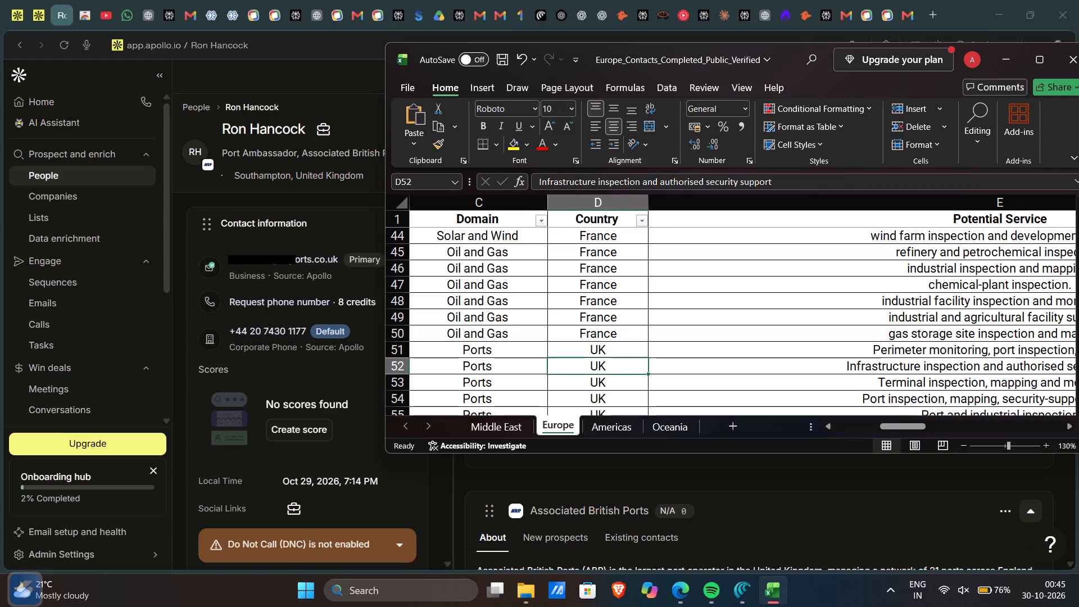
{"action": "scroll", "coordinate": [610, 364], "scroll_direction": "right", "scroll_amount": 2}
{"action": "scroll", "coordinate": [610, 364], "scroll_direction": "left", "scroll_amount": 1}
{"action": "scroll", "coordinate": [610, 364], "scroll_direction": "right", "scroll_amount": 1}
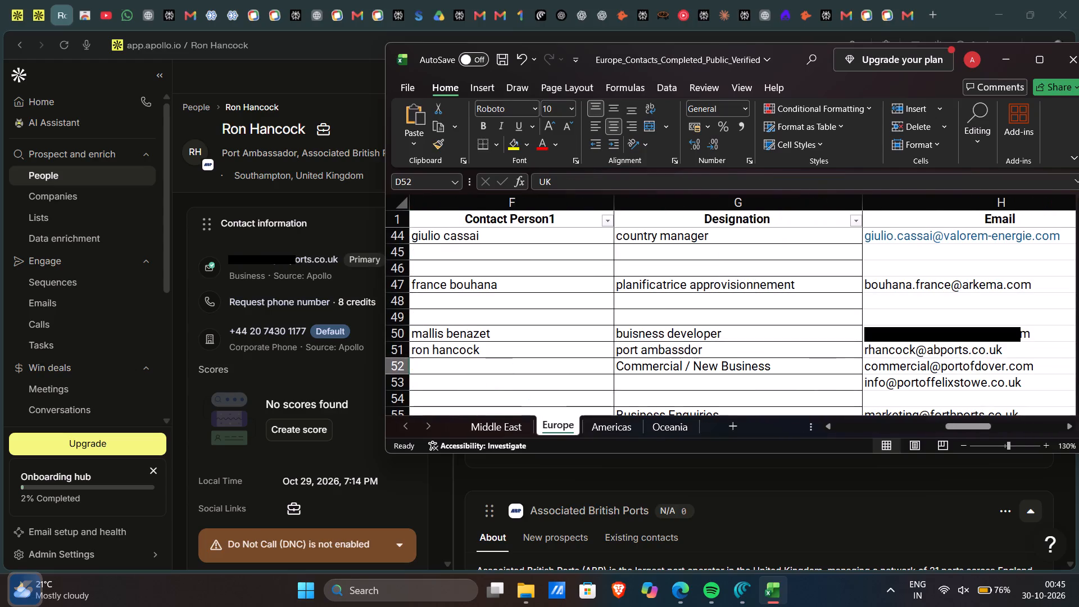
{"action": "scroll", "coordinate": [650, 372], "scroll_direction": "right", "scroll_amount": 1}
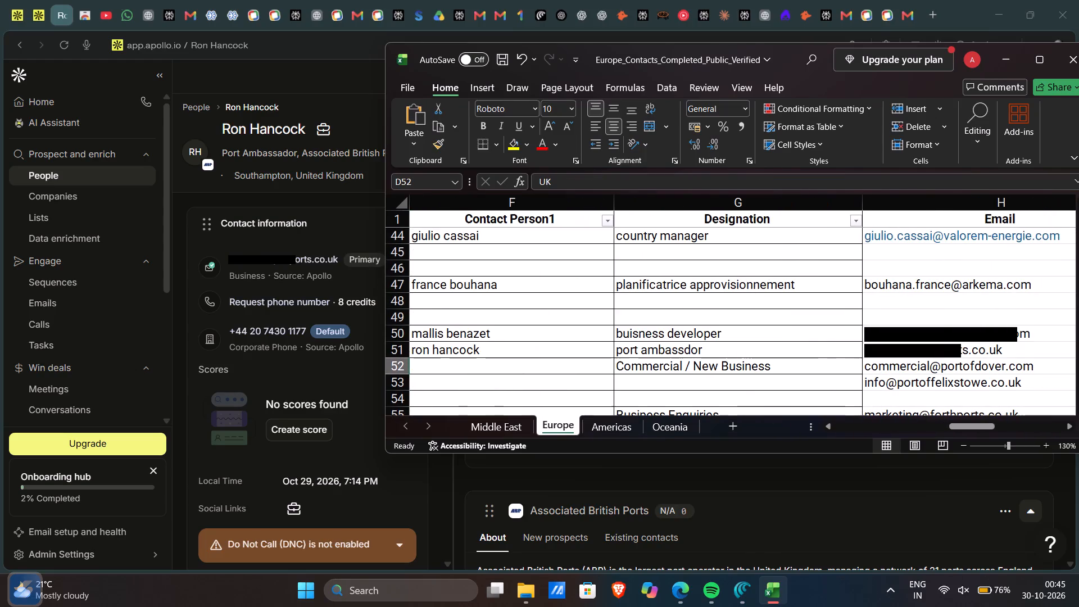
{"action": "left_click", "coordinate": [580, 366]}
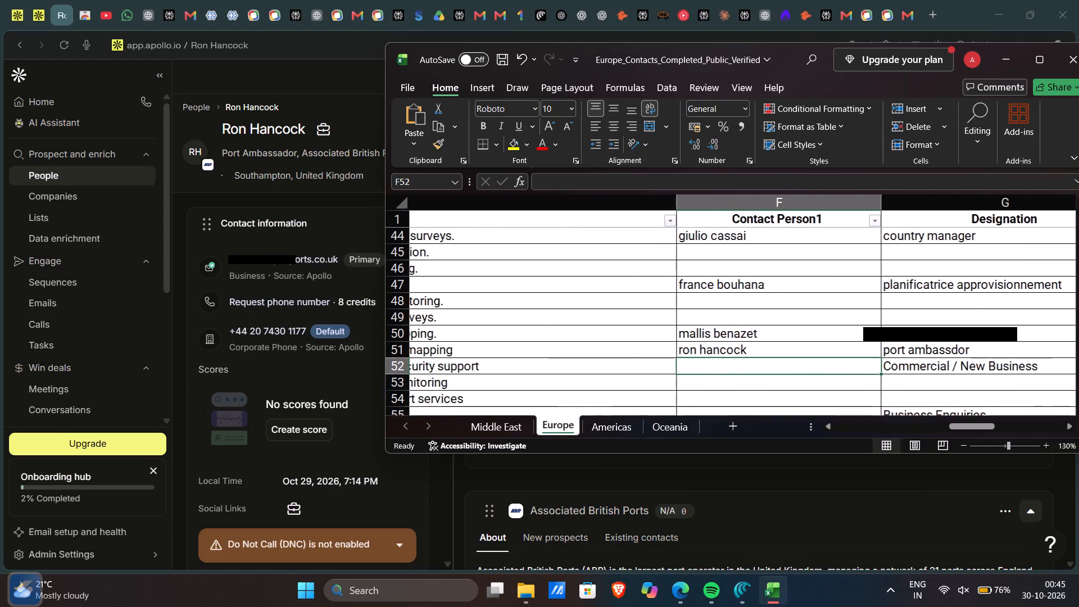
{"action": "scroll", "coordinate": [580, 366], "scroll_direction": "right", "scroll_amount": 2}
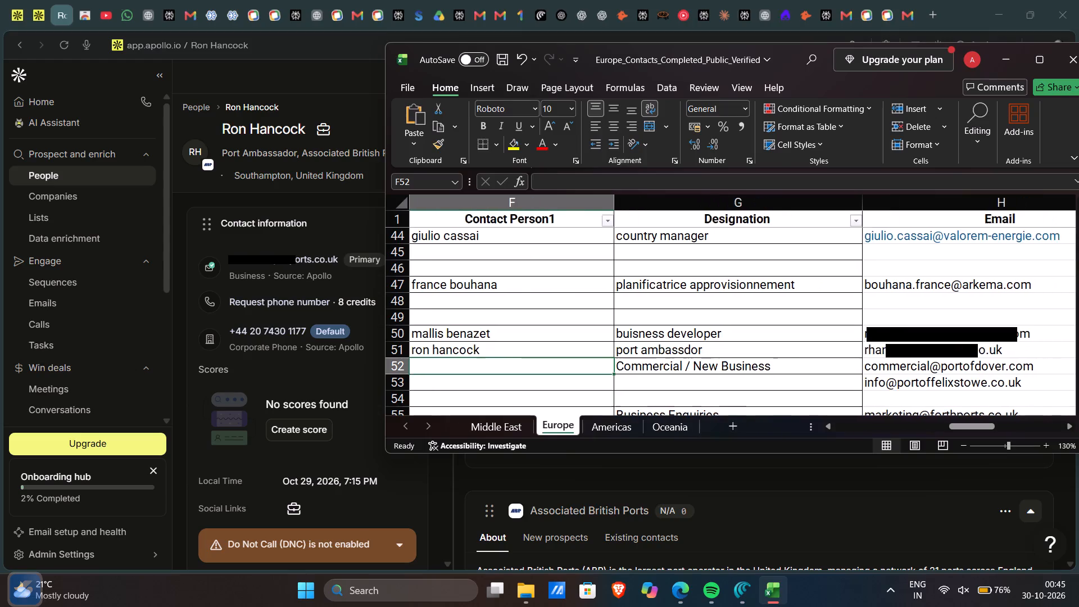
{"action": "scroll", "coordinate": [580, 366], "scroll_direction": "right", "scroll_amount": 1}
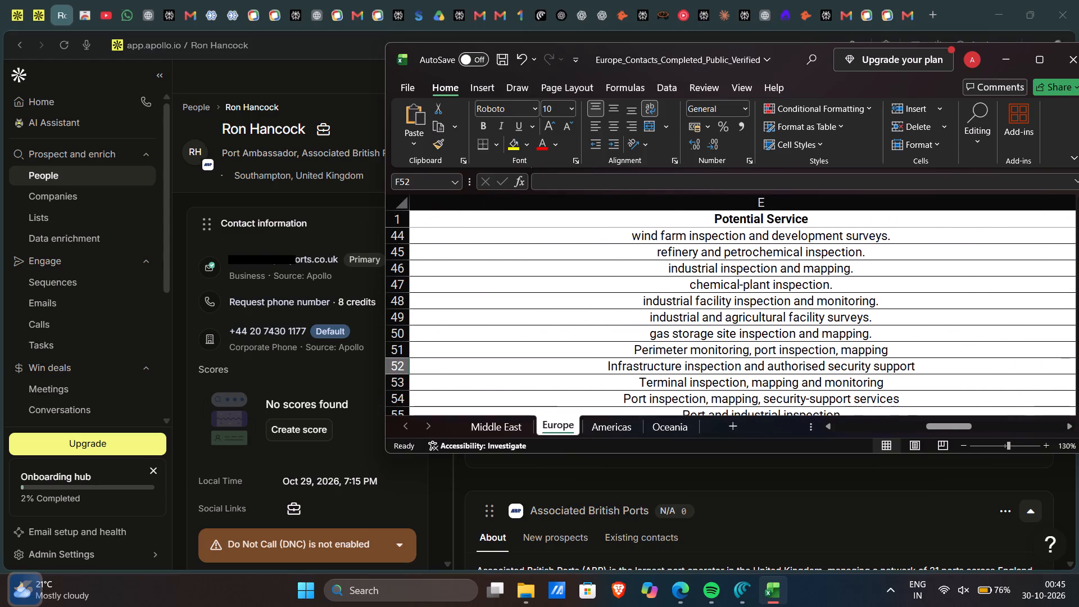
{"action": "scroll", "coordinate": [582, 384], "scroll_direction": "left", "scroll_amount": 1}
{"action": "scroll", "coordinate": [582, 384], "scroll_direction": "right", "scroll_amount": 1}
{"action": "scroll", "coordinate": [705, 369], "scroll_direction": "left", "scroll_amount": 1}
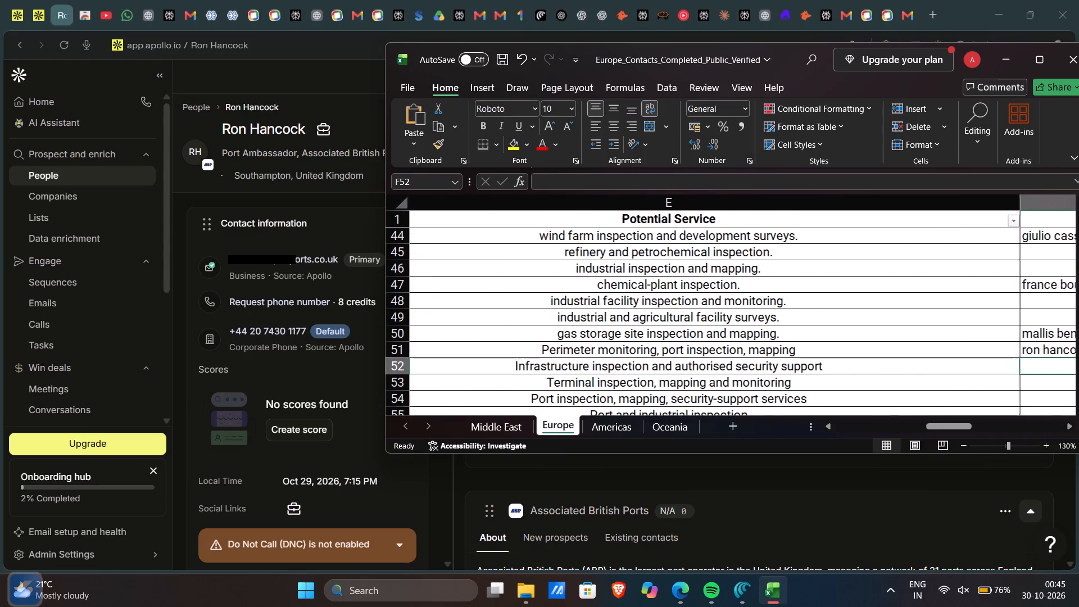
{"action": "scroll", "coordinate": [705, 369], "scroll_direction": "left", "scroll_amount": 1}
{"action": "scroll", "coordinate": [766, 359], "scroll_direction": "left", "scroll_amount": 1}
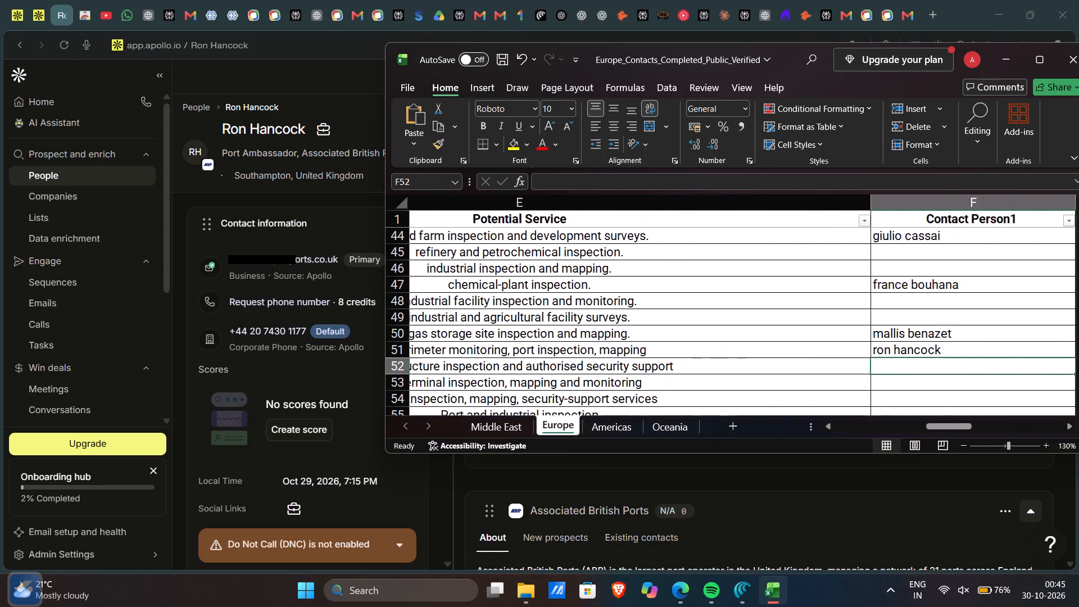
{"action": "scroll", "coordinate": [869, 339], "scroll_direction": "left", "scroll_amount": 2}
{"action": "scroll", "coordinate": [869, 339], "scroll_direction": "right", "scroll_amount": 1}
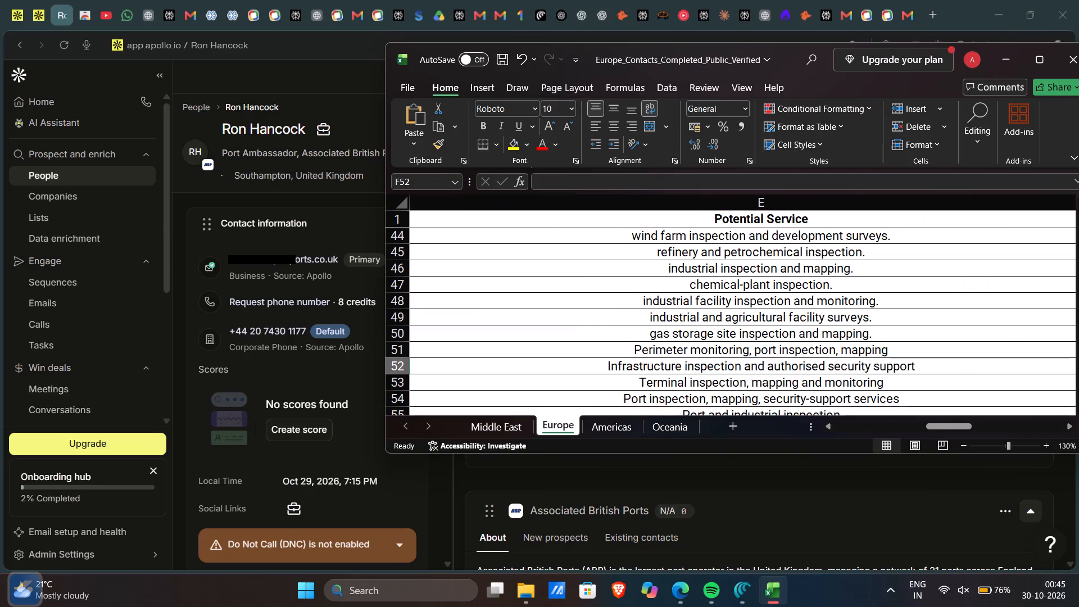
{"action": "scroll", "coordinate": [838, 354], "scroll_direction": "left", "scroll_amount": 2}
{"action": "scroll", "coordinate": [838, 354], "scroll_direction": "right", "scroll_amount": 2}
{"action": "scroll", "coordinate": [612, 387], "scroll_direction": "right", "scroll_amount": 2}
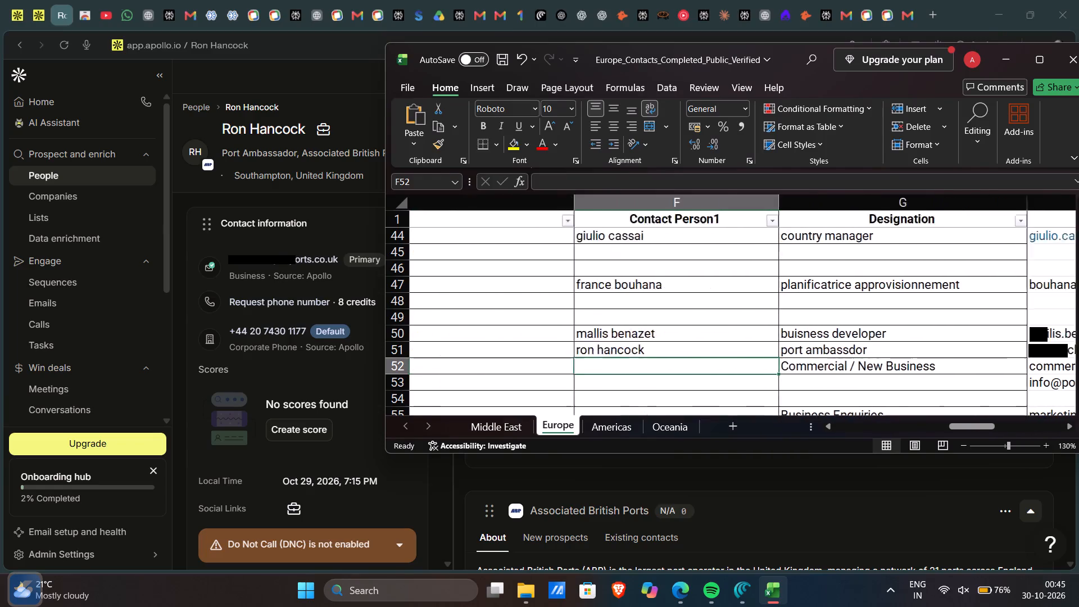
{"action": "scroll", "coordinate": [612, 387], "scroll_direction": "right", "scroll_amount": 2}
{"action": "scroll", "coordinate": [583, 370], "scroll_direction": "left", "scroll_amount": 2}
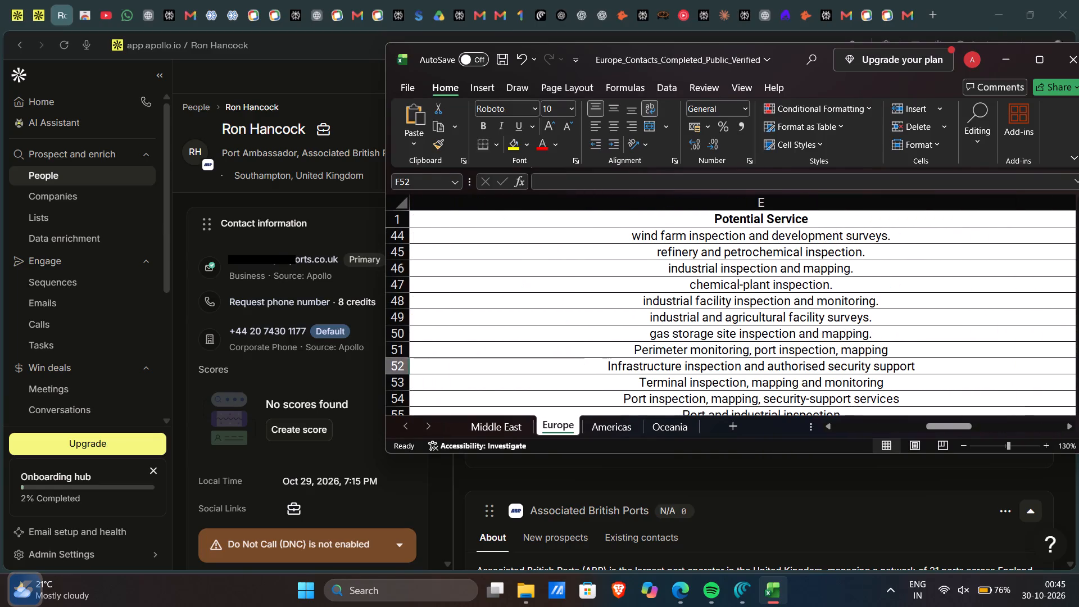
{"action": "scroll", "coordinate": [801, 340], "scroll_direction": "left", "scroll_amount": 2}
{"action": "scroll", "coordinate": [801, 340], "scroll_direction": "right", "scroll_amount": 1}
{"action": "scroll", "coordinate": [471, 359], "scroll_direction": "right", "scroll_amount": 2}
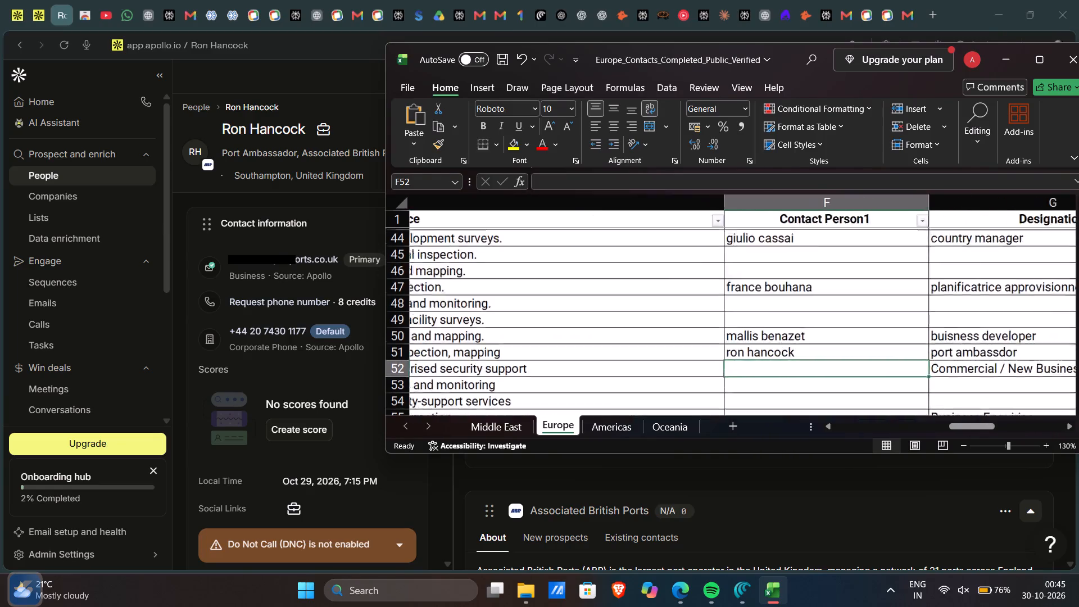
{"action": "scroll", "coordinate": [471, 359], "scroll_direction": "right", "scroll_amount": 5}
{"action": "scroll", "coordinate": [471, 359], "scroll_direction": "down", "scroll_amount": 1}
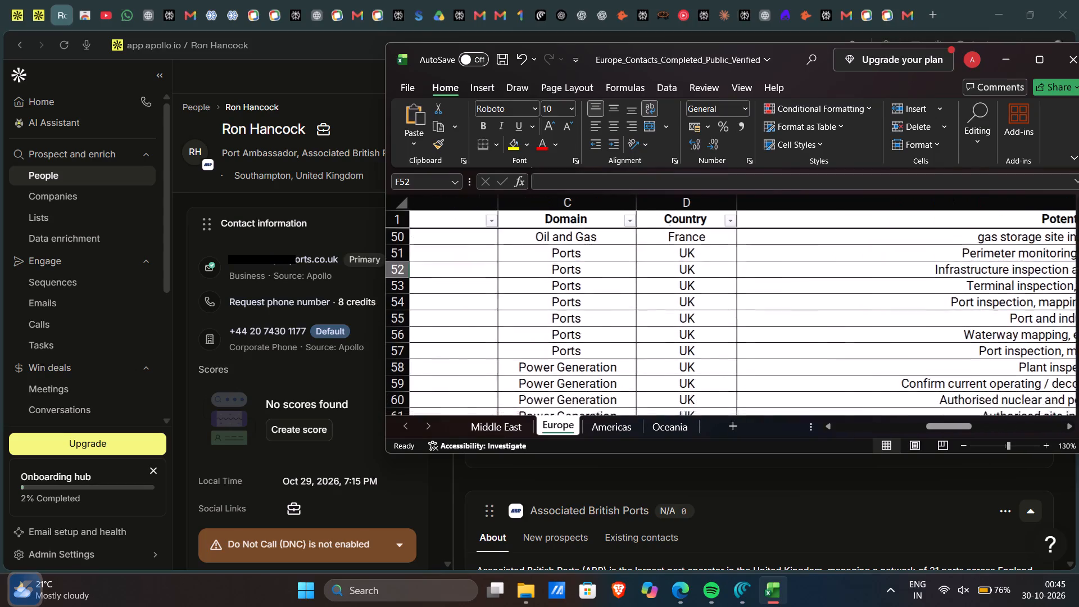
{"action": "scroll", "coordinate": [471, 359], "scroll_direction": "left", "scroll_amount": 2}
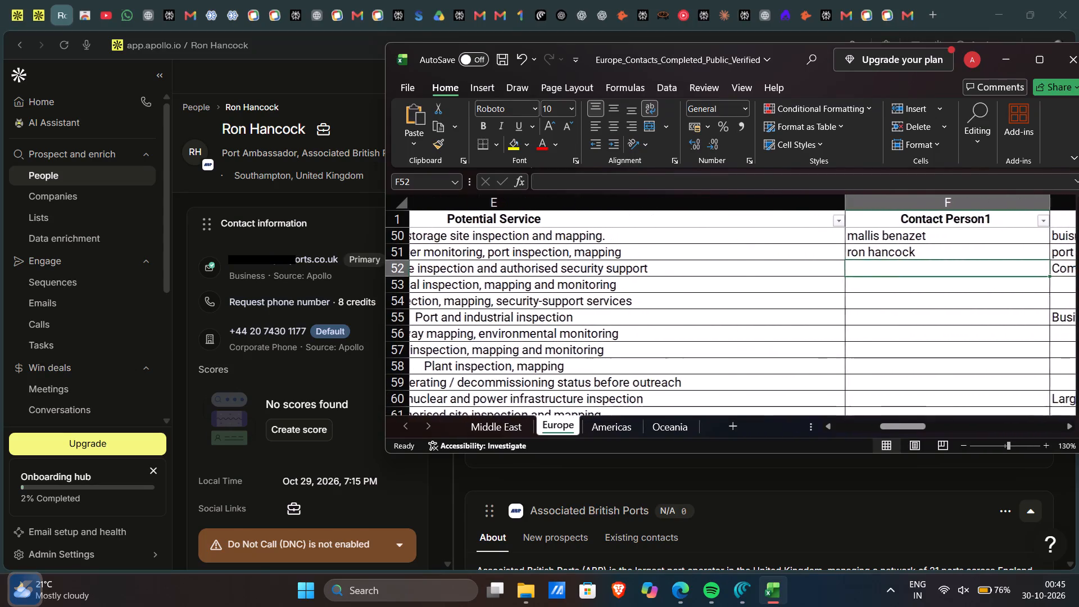
{"action": "scroll", "coordinate": [628, 351], "scroll_direction": "left", "scroll_amount": 1}
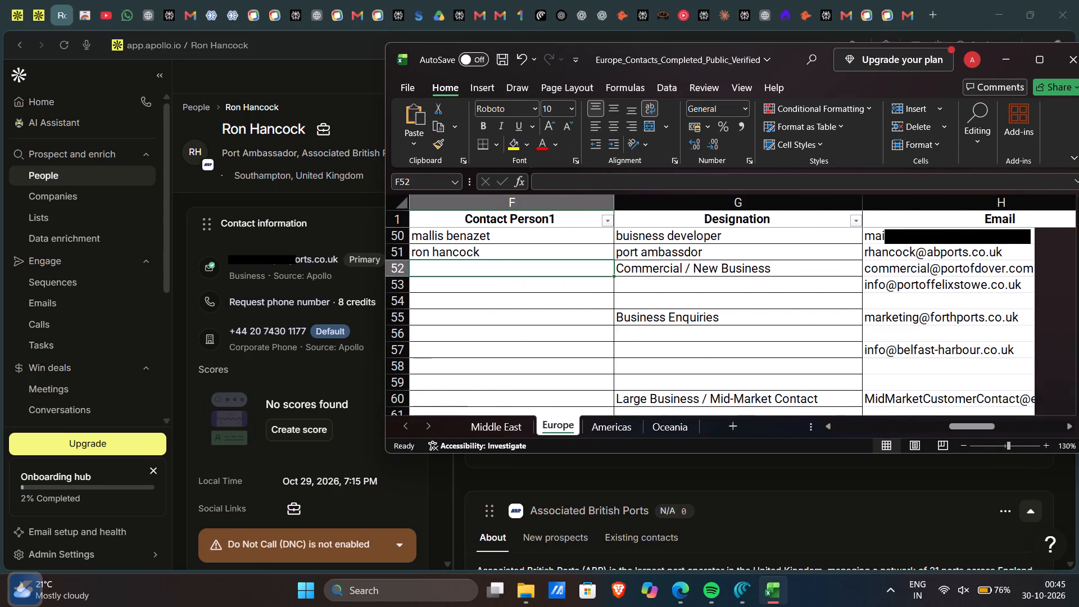
{"action": "scroll", "coordinate": [598, 295], "scroll_direction": "right", "scroll_amount": 2}
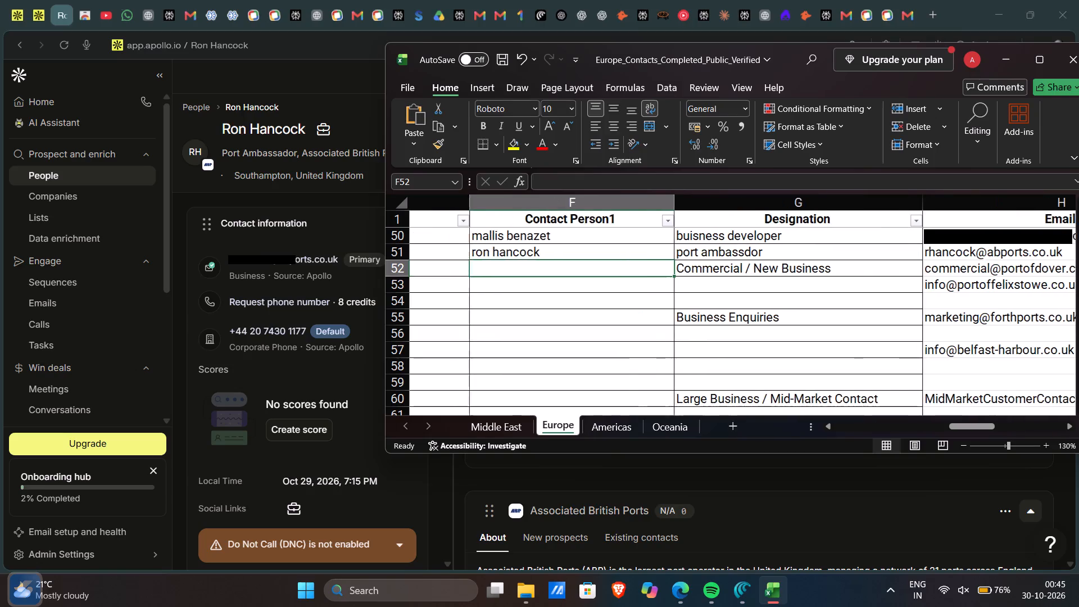
Copy the company name "Port of Felixstowe" from row 53 of the Europe sheet.
{"action": "scroll", "coordinate": [582, 293], "scroll_direction": "right", "scroll_amount": 4}
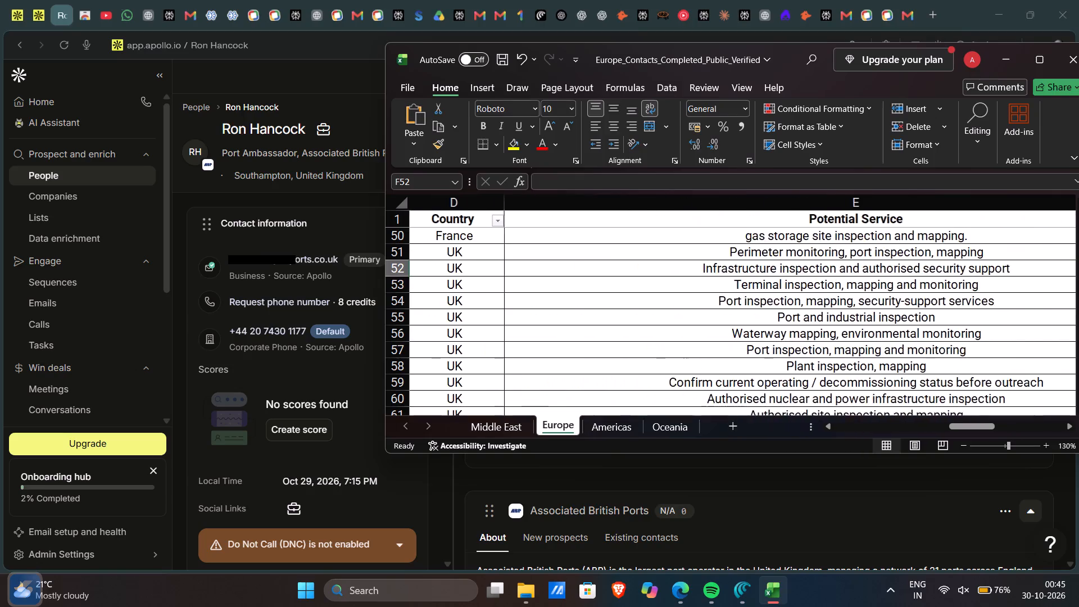
{"action": "scroll", "coordinate": [582, 293], "scroll_direction": "right", "scroll_amount": 1}
{"action": "scroll", "coordinate": [582, 293], "scroll_direction": "up", "scroll_amount": 1}
{"action": "scroll", "coordinate": [582, 293], "scroll_direction": "down", "scroll_amount": 1}
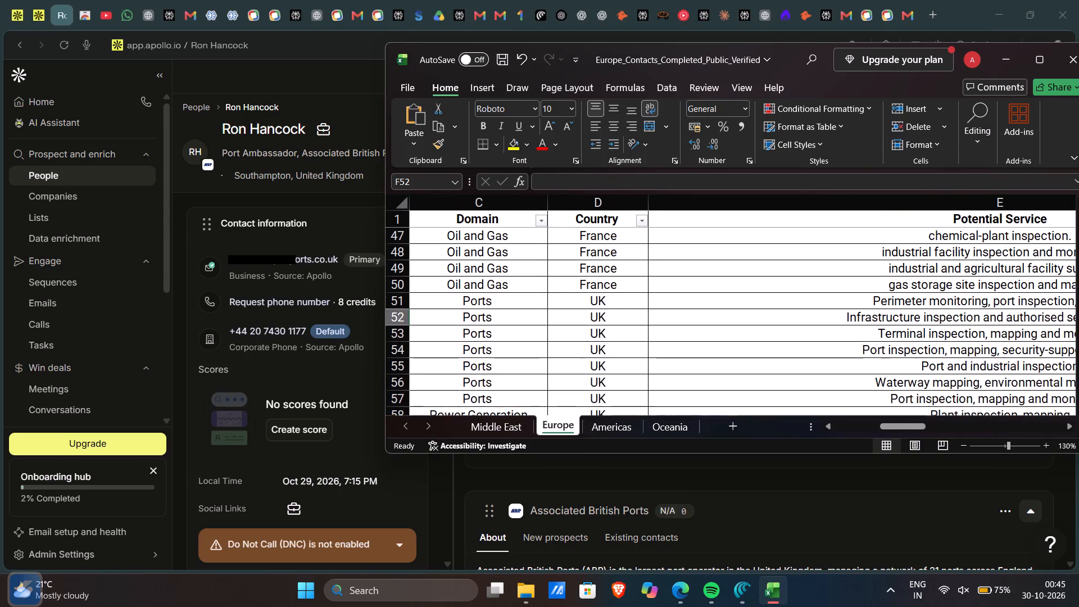
{"action": "left_click", "coordinate": [469, 318]}
{"action": "scroll", "coordinate": [469, 318], "scroll_direction": "right", "scroll_amount": 3}
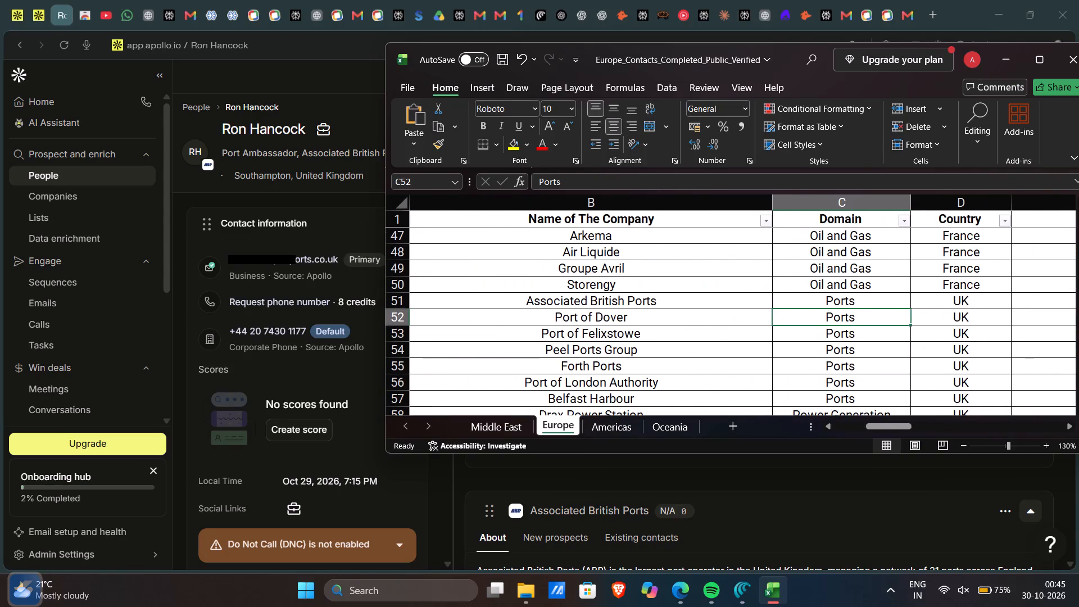
{"action": "left_click", "coordinate": [519, 334]}
{"action": "key", "text": "ctrl+c"}
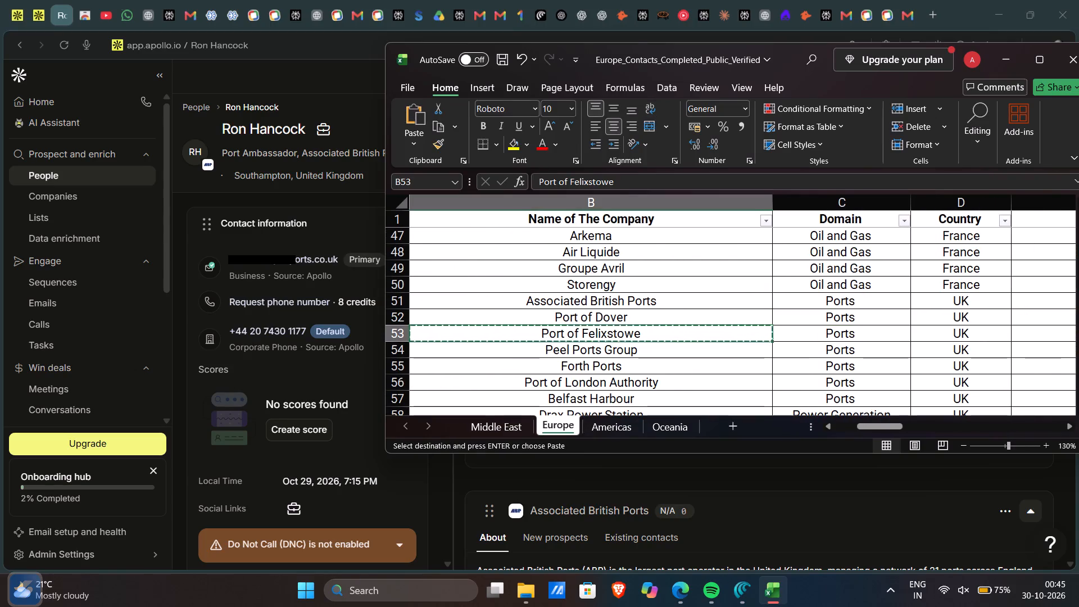
{"action": "key", "text": "Escape"}
{"action": "key", "text": "ctrl+v"}
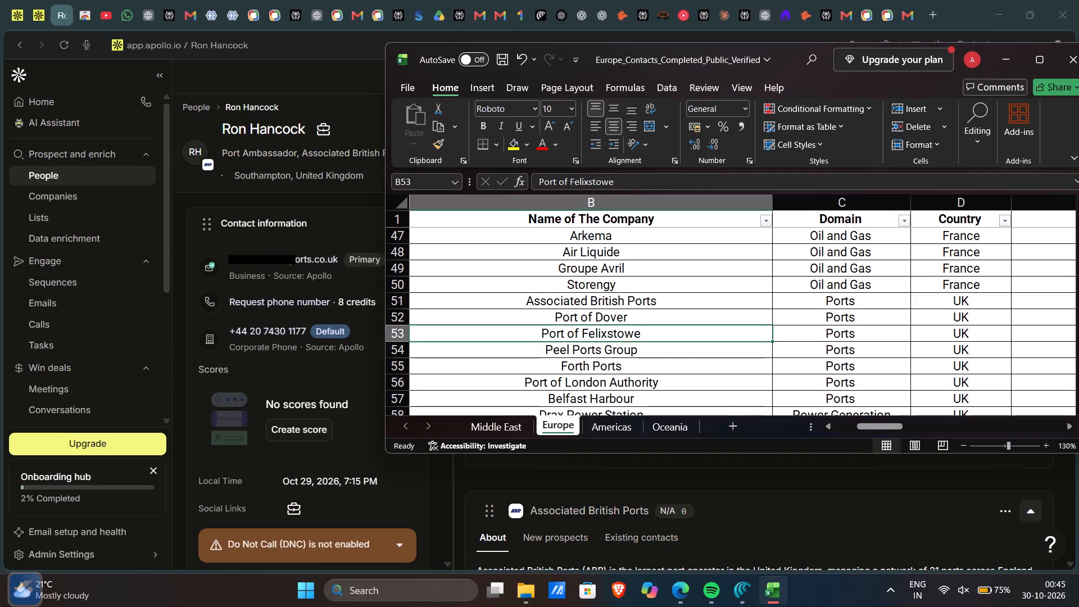
{"action": "left_click", "coordinate": [538, 331]}
{"action": "left_click", "coordinate": [577, 341]}
{"action": "left_click", "coordinate": [590, 341]}
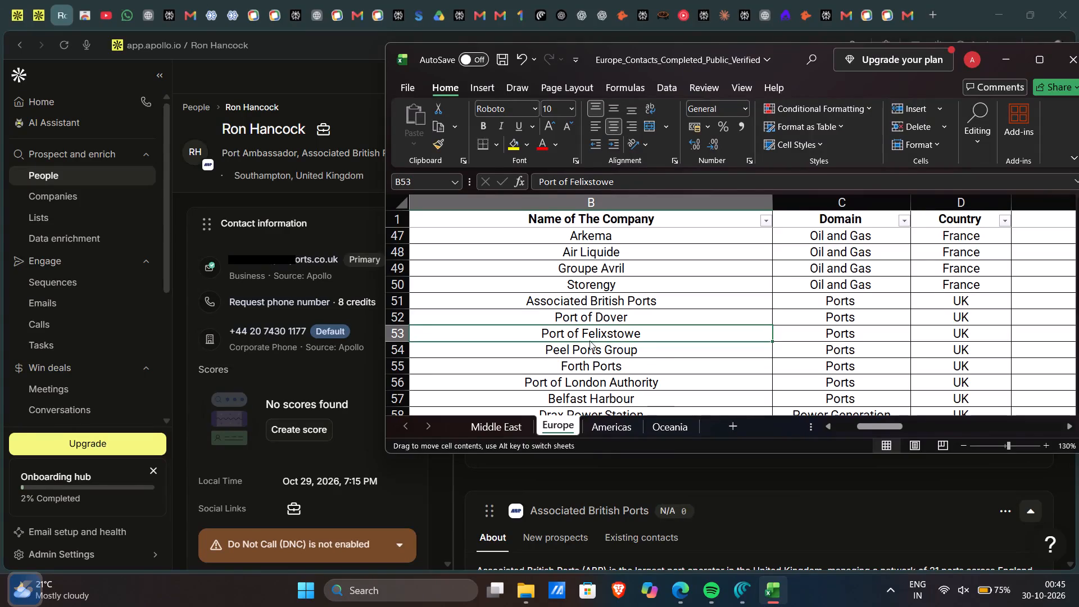
{"action": "left_click", "coordinate": [597, 350]}
{"action": "left_click", "coordinate": [625, 334]}
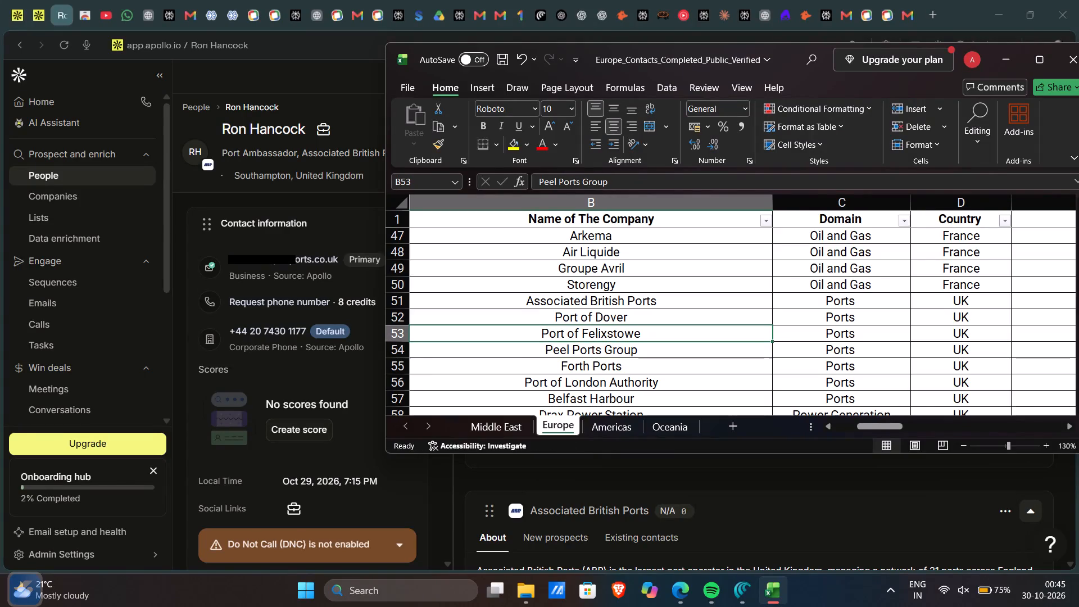
{"action": "key", "text": "ctrl+c"}
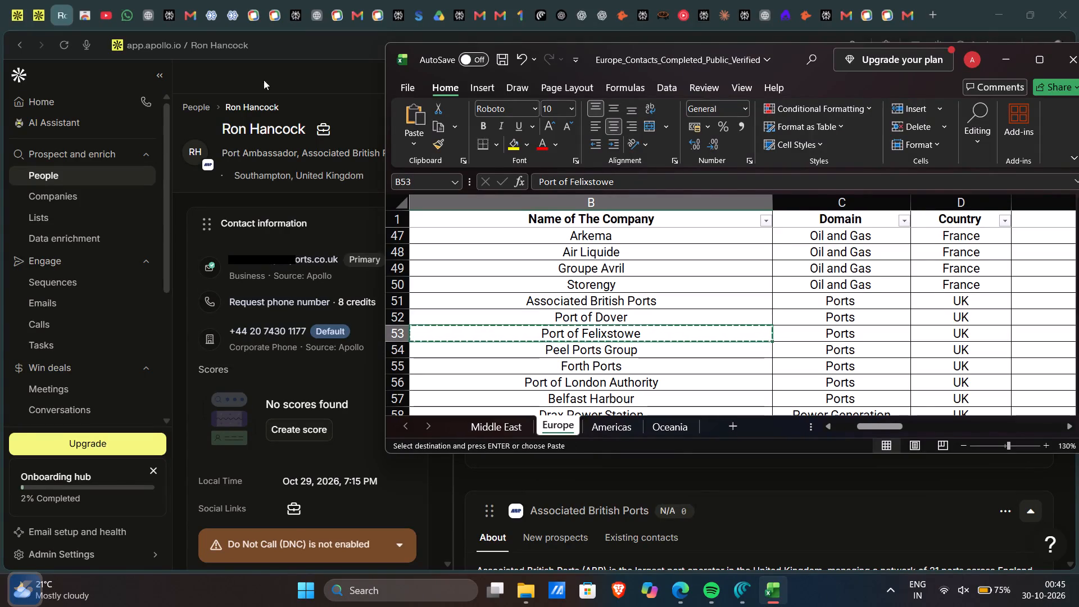
Switch to Apollo in the browser and search for the copied name "Port of Felixstowe".
{"action": "left_click", "coordinate": [299, 89]}
{"action": "left_click", "coordinate": [608, 81]}
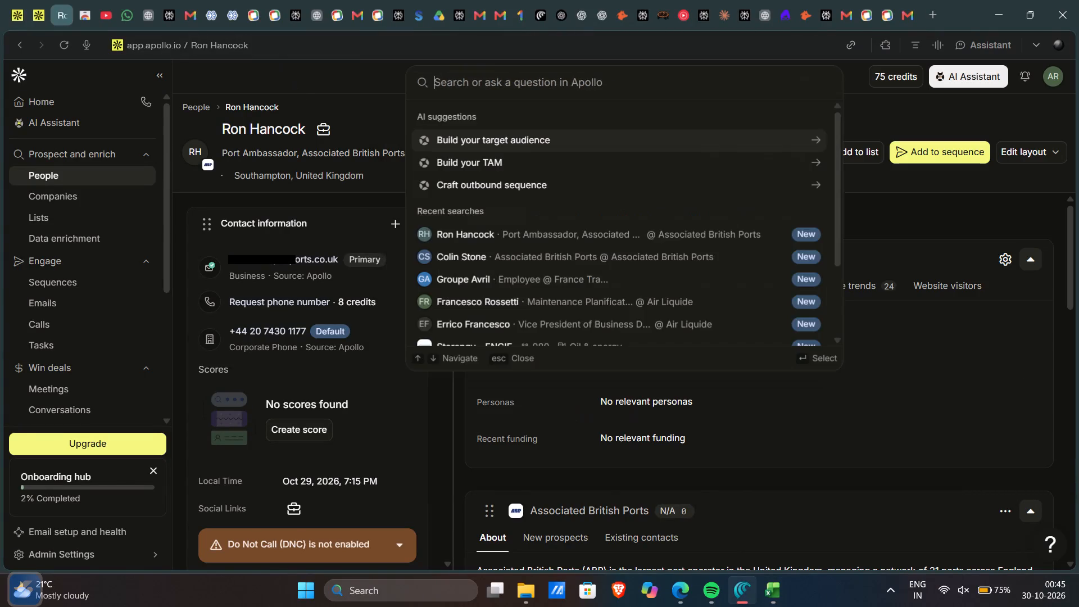
{"action": "key", "text": "ctrl+v"}
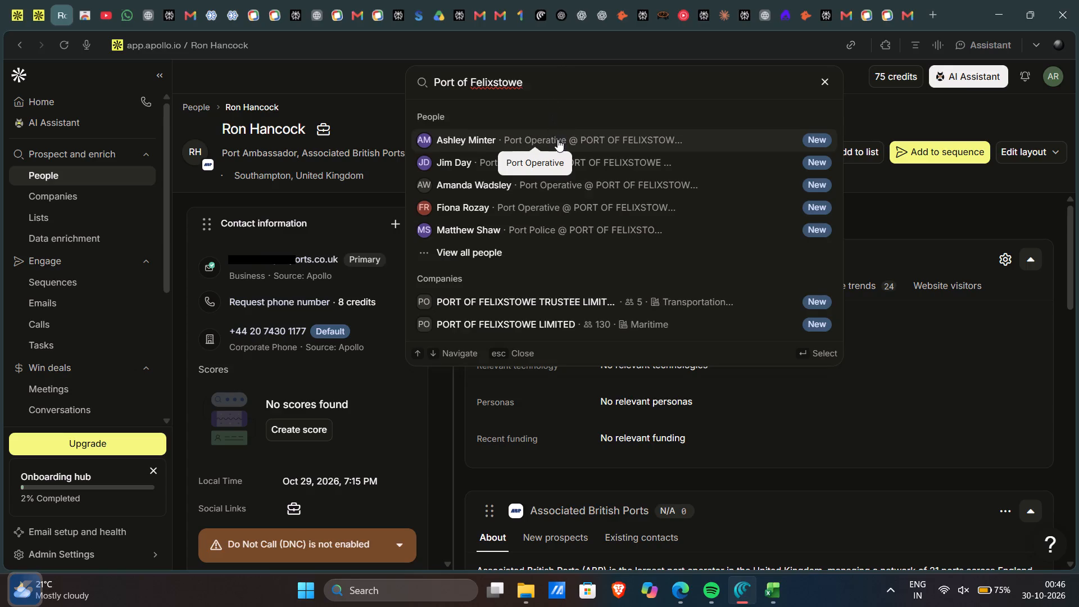
Open the profile of the first Port Operative at Port of Felixstowe, reveal the business email and copy it.
{"action": "left_click", "coordinate": [667, 135]}
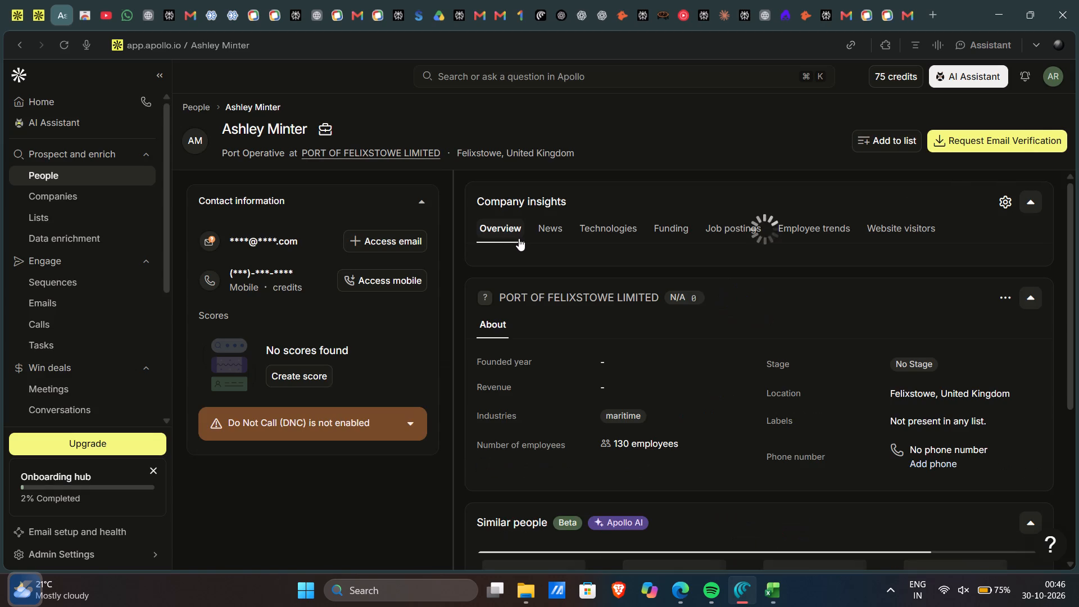
{"action": "left_click", "coordinate": [396, 235]}
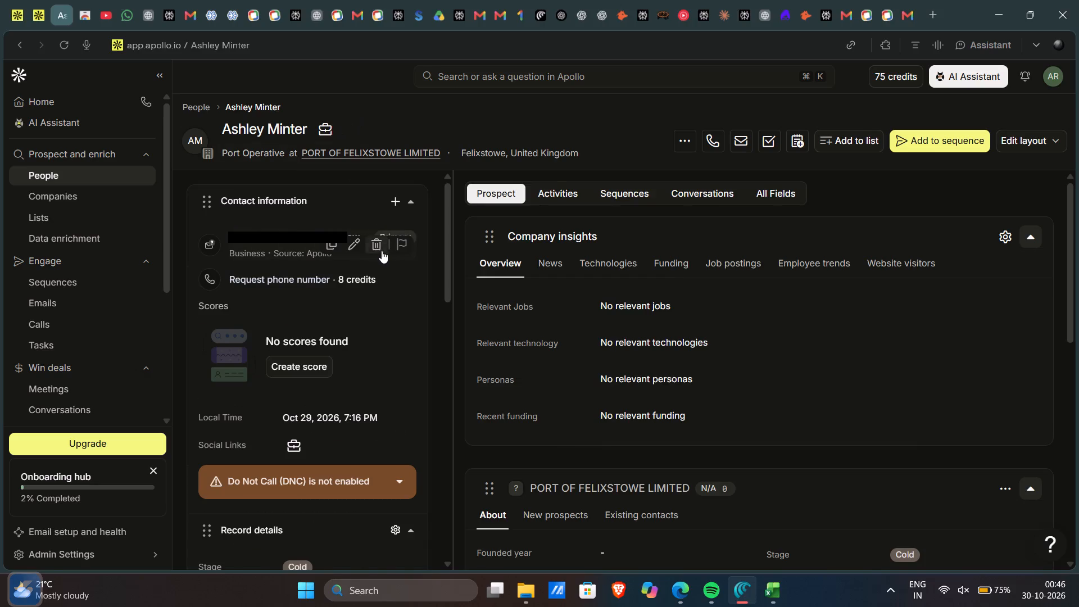
{"action": "left_click", "coordinate": [341, 241]}
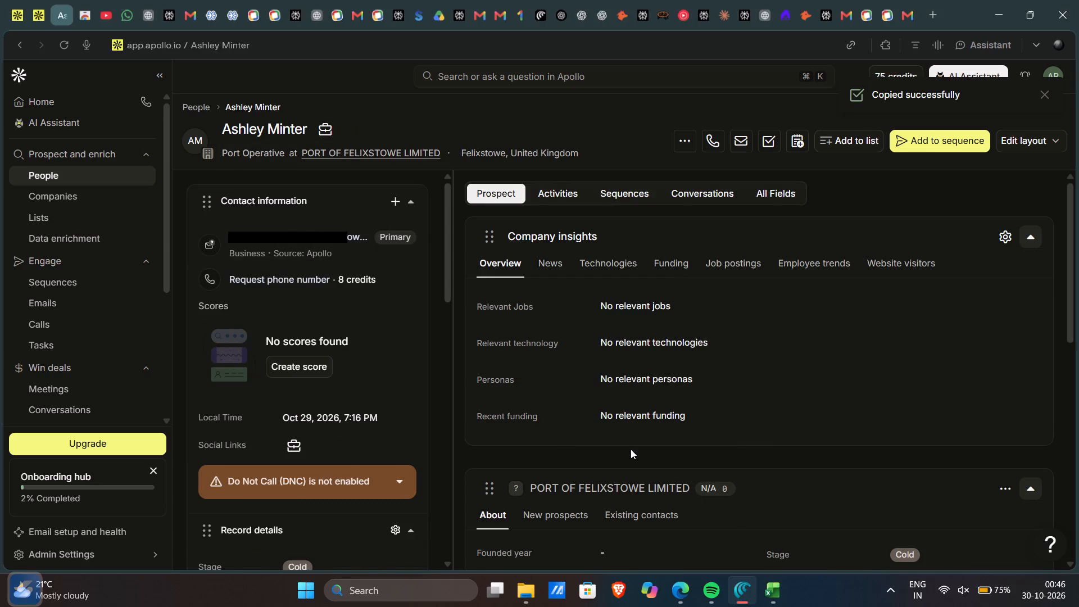
Switch to Excel and replace the Email entry in Port of Felixstowe's row 53 with the copied address.
{"action": "left_click", "coordinate": [777, 606]}
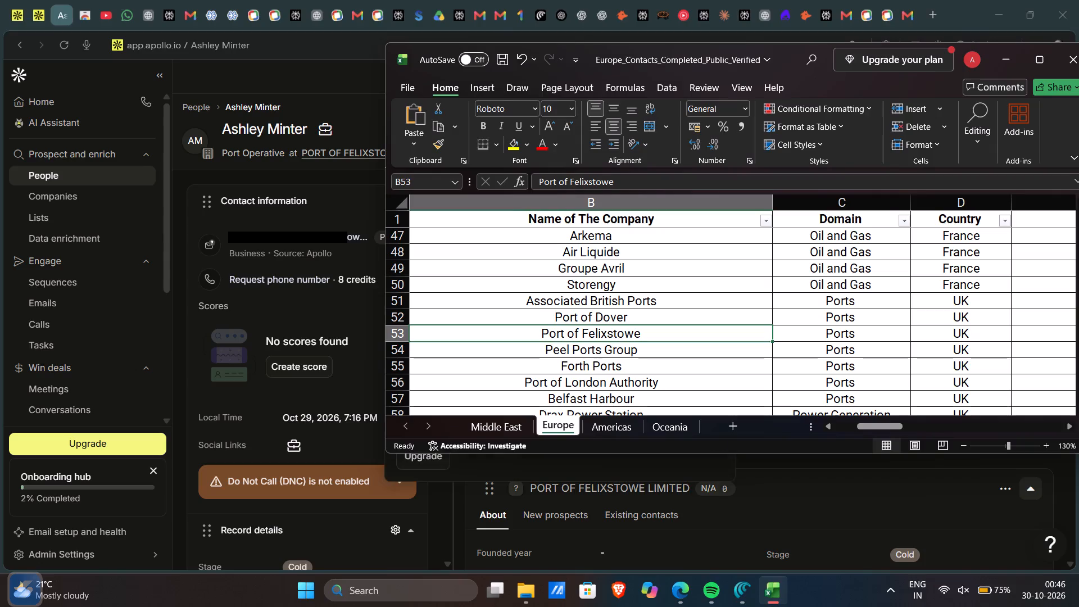
{"action": "left_click", "coordinate": [958, 332]}
{"action": "scroll", "coordinate": [958, 332], "scroll_direction": "left", "scroll_amount": 2}
{"action": "scroll", "coordinate": [958, 332], "scroll_direction": "right", "scroll_amount": 1}
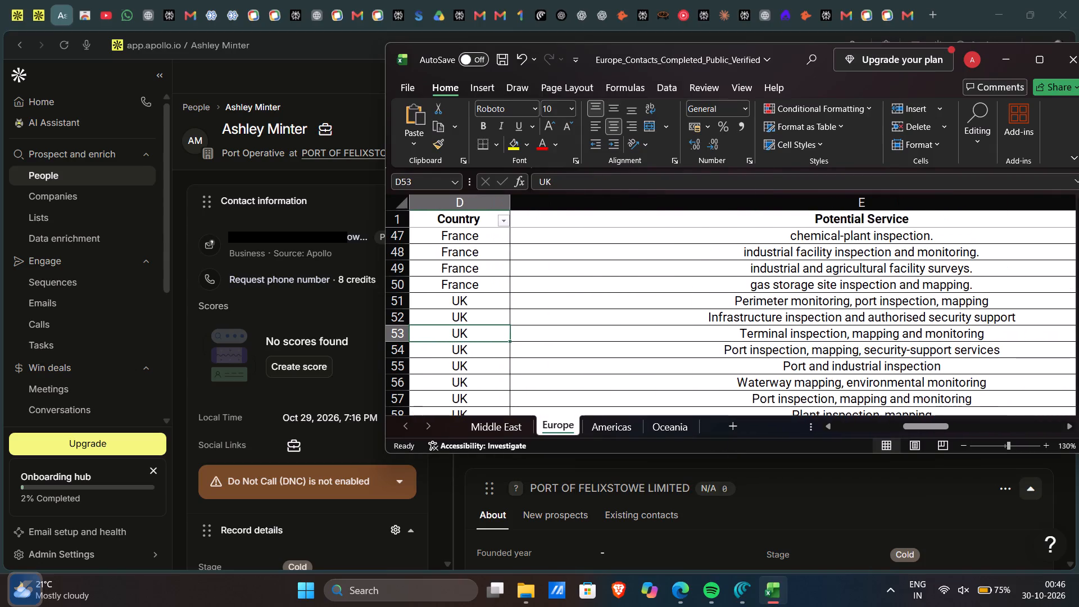
{"action": "left_click", "coordinate": [903, 339]}
{"action": "scroll", "coordinate": [903, 339], "scroll_direction": "left", "scroll_amount": 3}
{"action": "scroll", "coordinate": [903, 339], "scroll_direction": "right", "scroll_amount": 1}
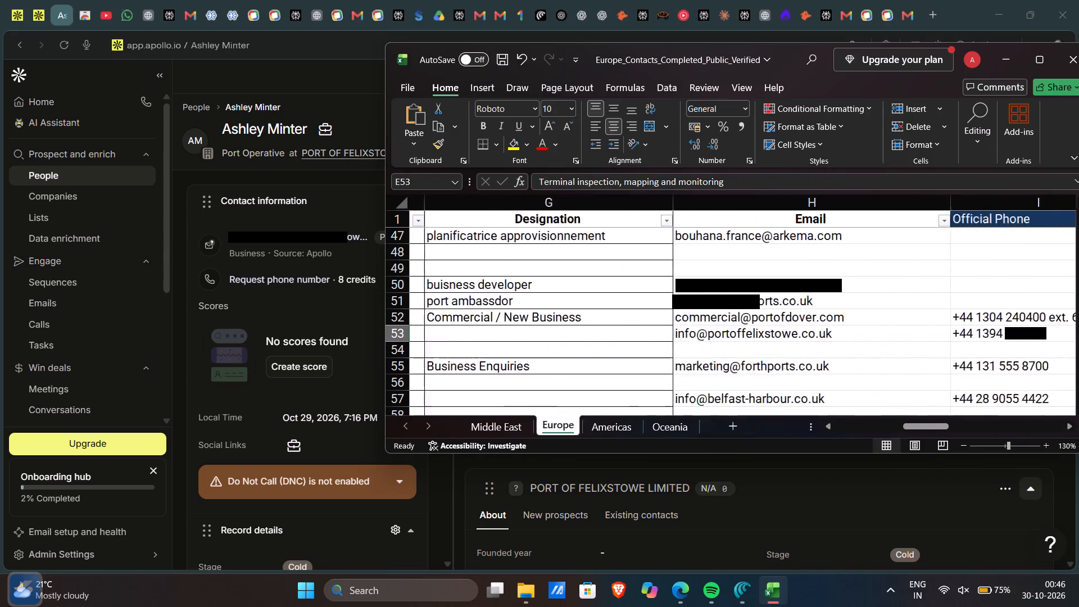
{"action": "scroll", "coordinate": [903, 339], "scroll_direction": "right", "scroll_amount": 1}
{"action": "left_click", "coordinate": [909, 334]}
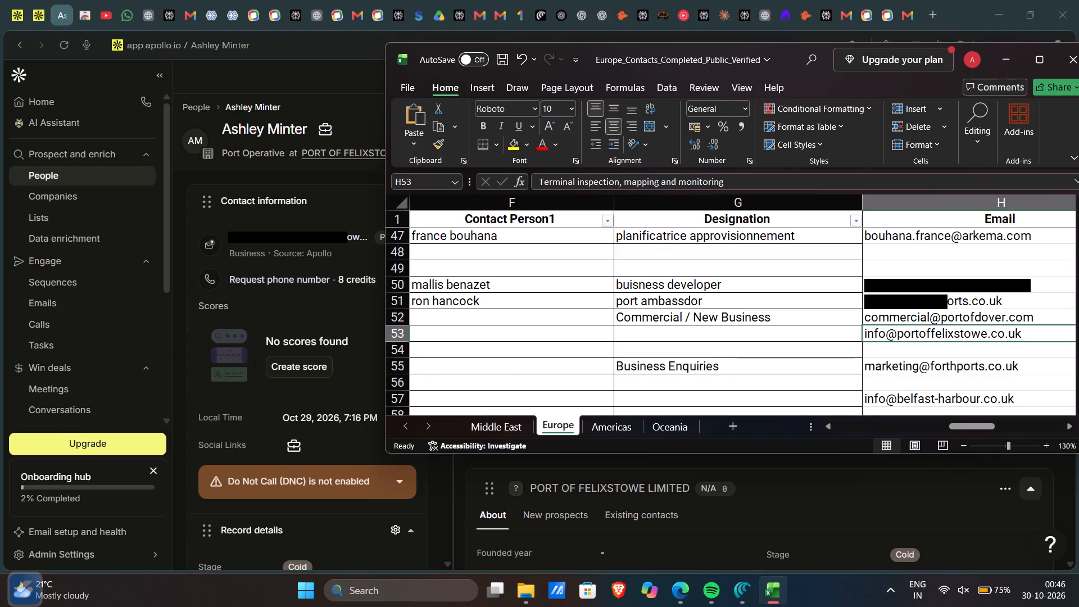
{"action": "key", "text": "BackSpace"}
{"action": "key", "text": "BackSpace"}
{"action": "key", "text": "BackSpace"}
{"action": "key", "text": "ctrl+v"}
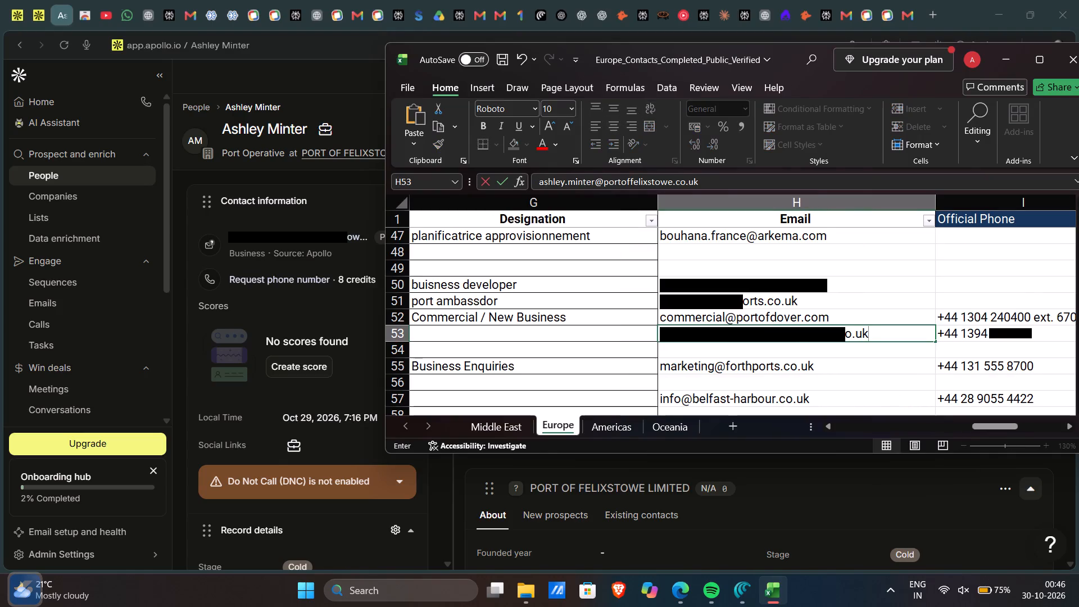
Enter the port operative's name in the Designation column of row 53.
{"action": "left_click", "coordinate": [532, 337]}
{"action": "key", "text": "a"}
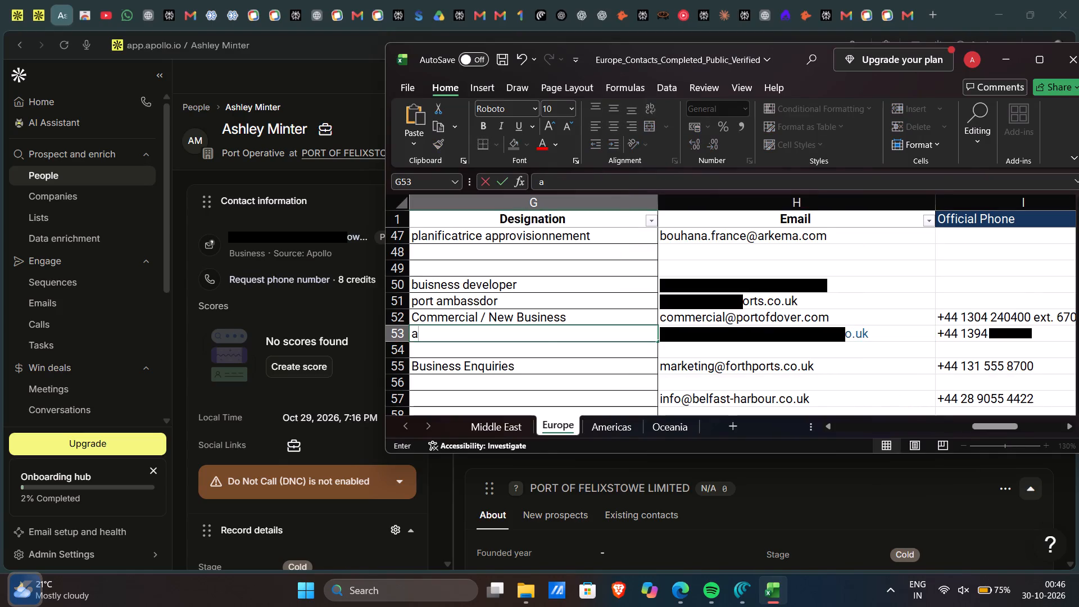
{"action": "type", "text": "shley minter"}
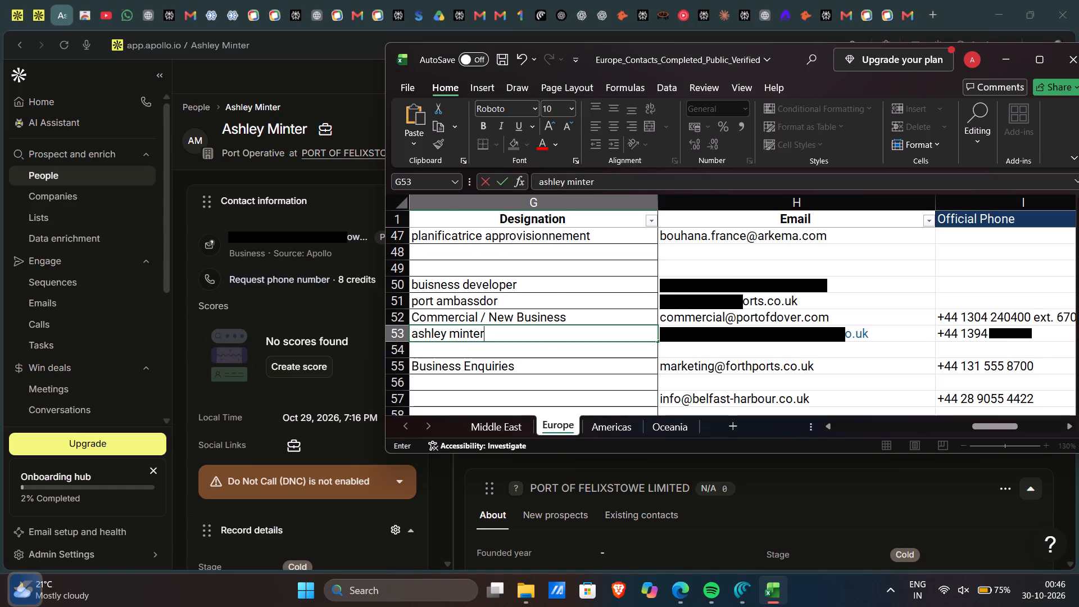
{"action": "scroll", "coordinate": [532, 366], "scroll_direction": "right", "scroll_amount": 2}
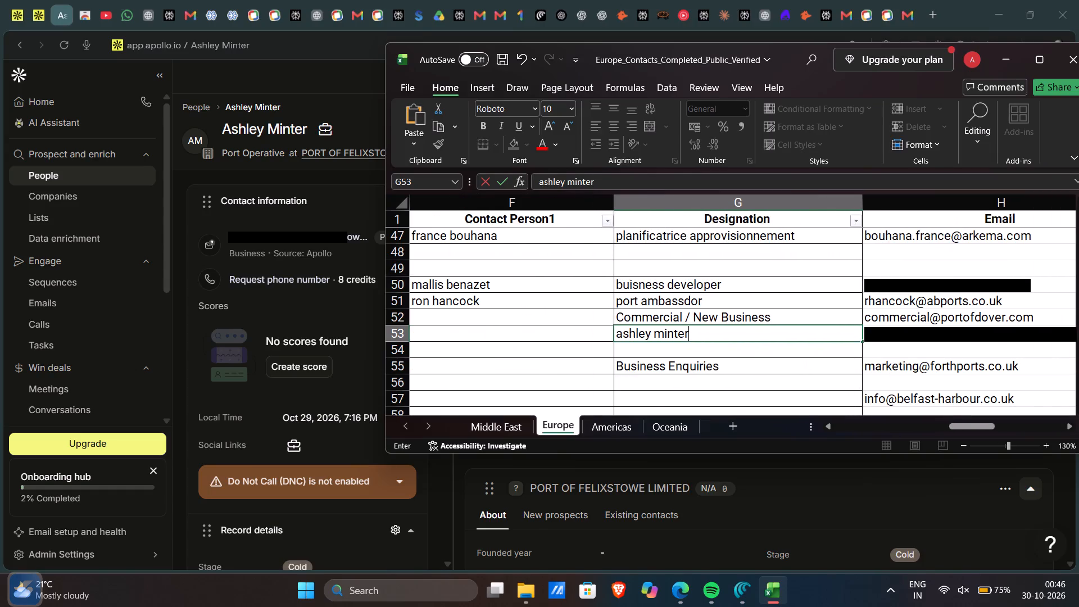
{"action": "left_click", "coordinate": [568, 339]}
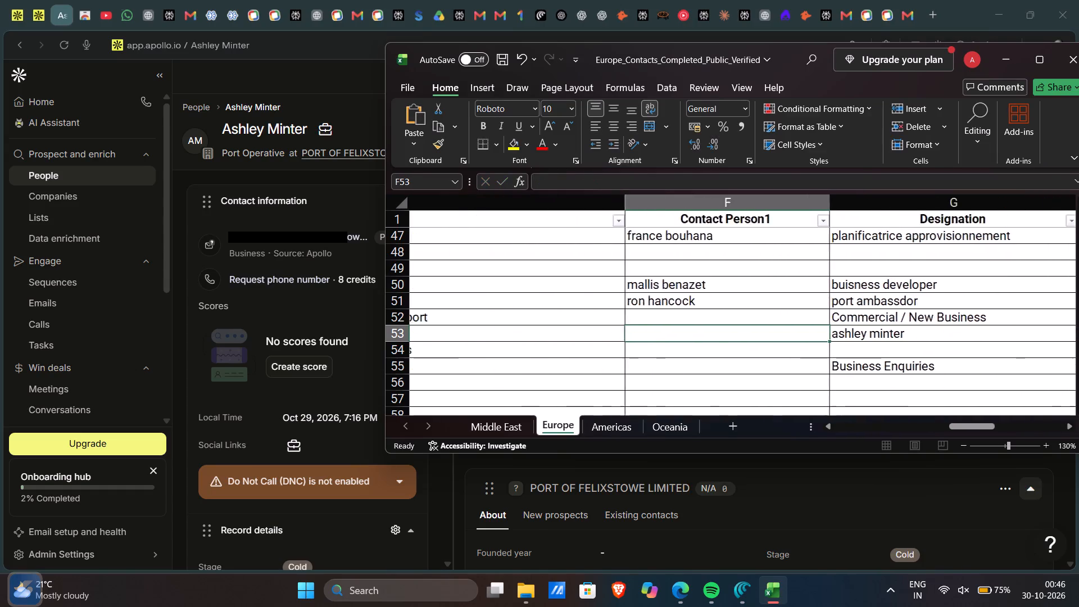
Look across the Europe sheet's company details, Contact Person1, Designation and Email columns for rows 47 to 57.
{"action": "scroll", "coordinate": [568, 339], "scroll_direction": "right", "scroll_amount": 2}
{"action": "scroll", "coordinate": [568, 339], "scroll_direction": "left", "scroll_amount": 2}
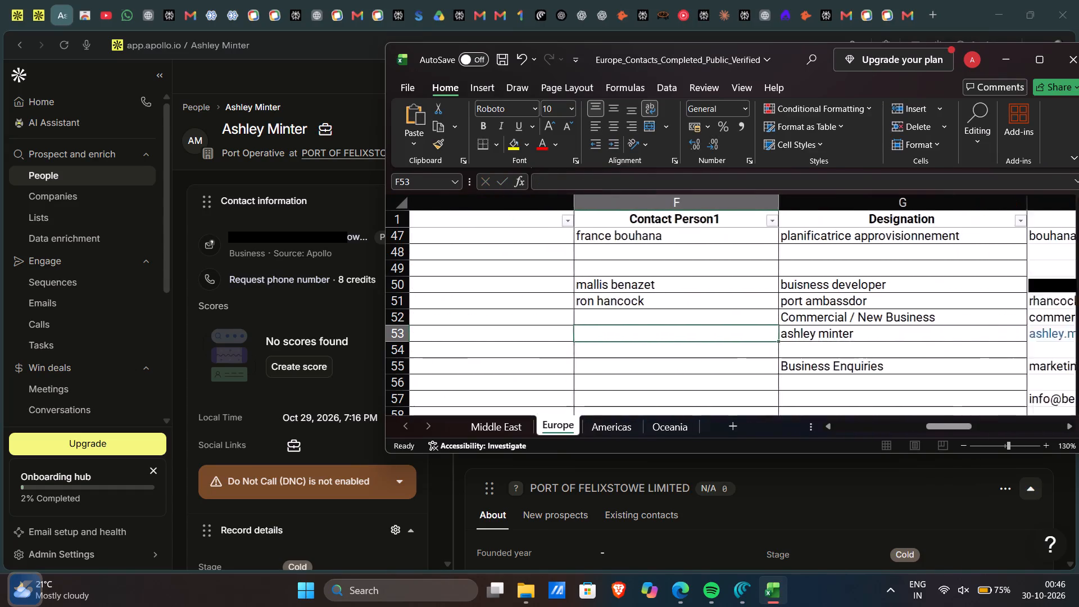
{"action": "scroll", "coordinate": [568, 339], "scroll_direction": "right", "scroll_amount": 2}
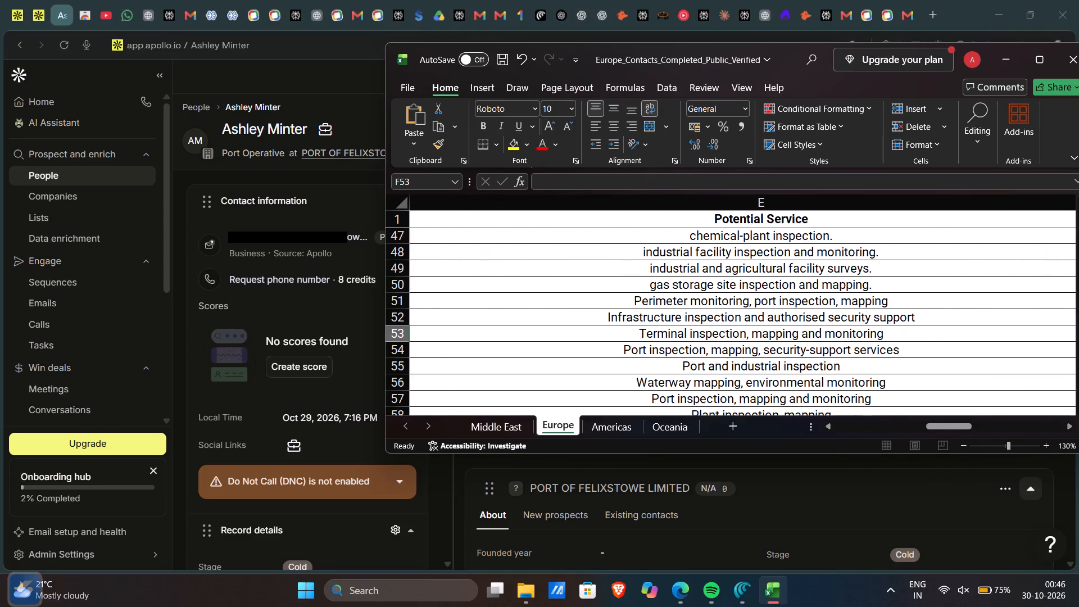
{"action": "scroll", "coordinate": [568, 339], "scroll_direction": "right", "scroll_amount": 2}
{"action": "scroll", "coordinate": [568, 339], "scroll_direction": "left", "scroll_amount": 4}
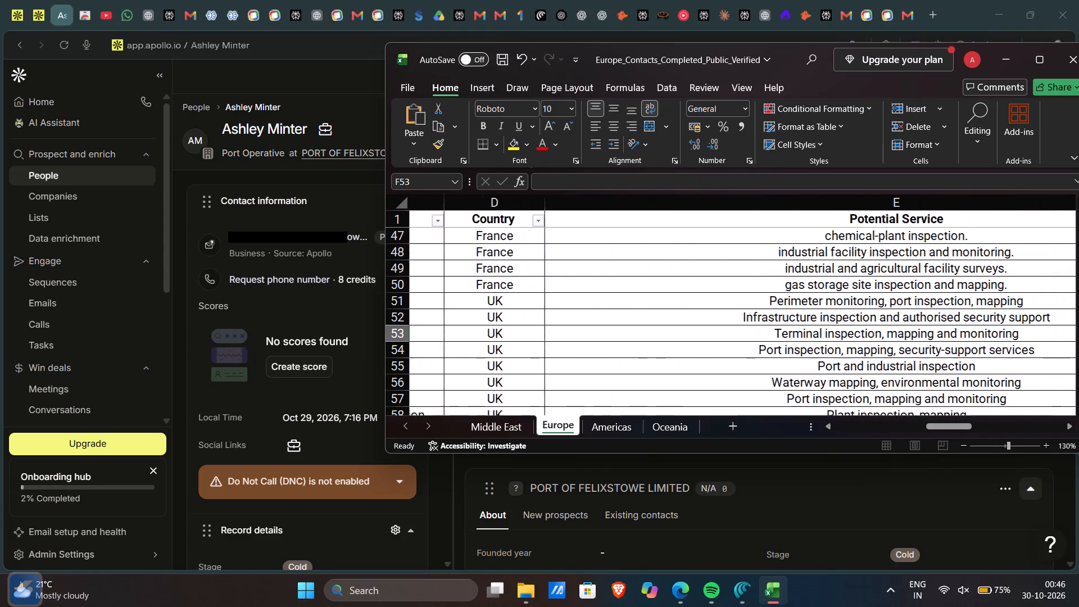
{"action": "scroll", "coordinate": [568, 339], "scroll_direction": "left", "scroll_amount": 2}
{"action": "scroll", "coordinate": [568, 339], "scroll_direction": "right", "scroll_amount": 4}
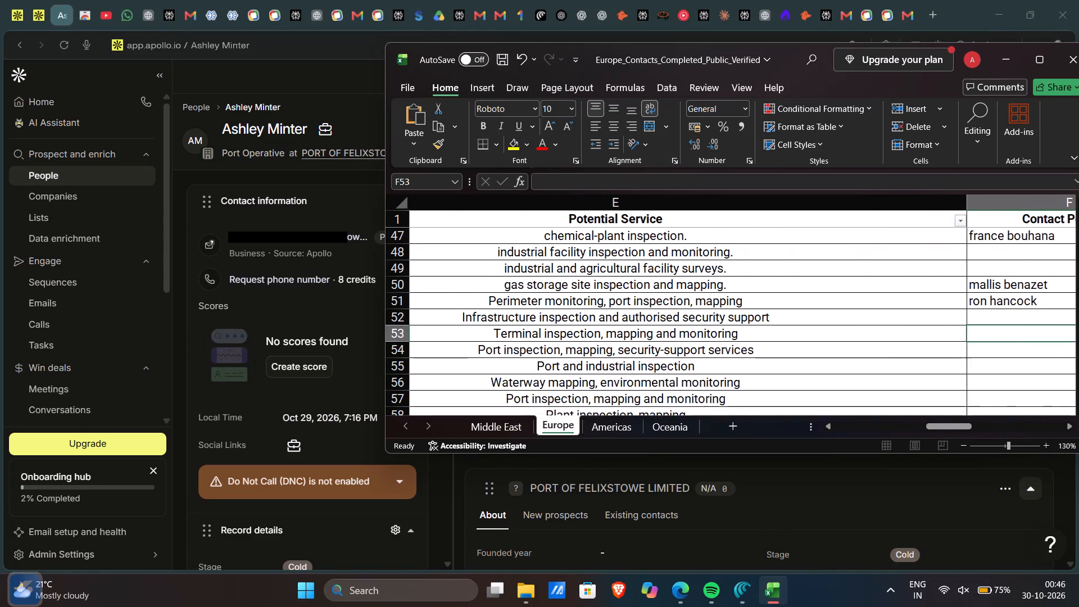
{"action": "scroll", "coordinate": [628, 329], "scroll_direction": "right", "scroll_amount": 1}
{"action": "scroll", "coordinate": [628, 329], "scroll_direction": "left", "scroll_amount": 2}
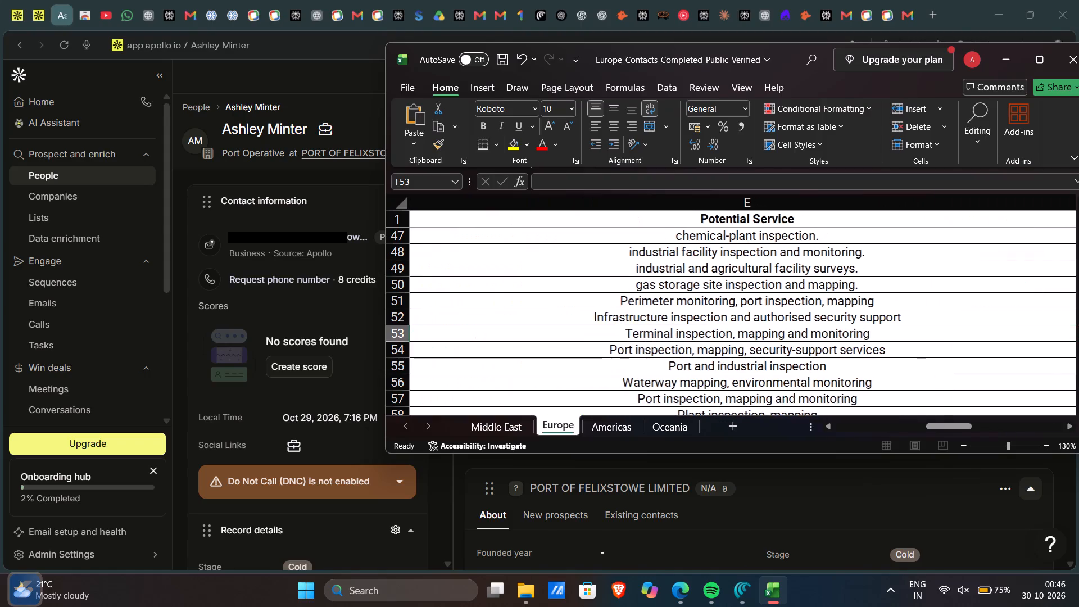
{"action": "scroll", "coordinate": [640, 334], "scroll_direction": "left", "scroll_amount": 2}
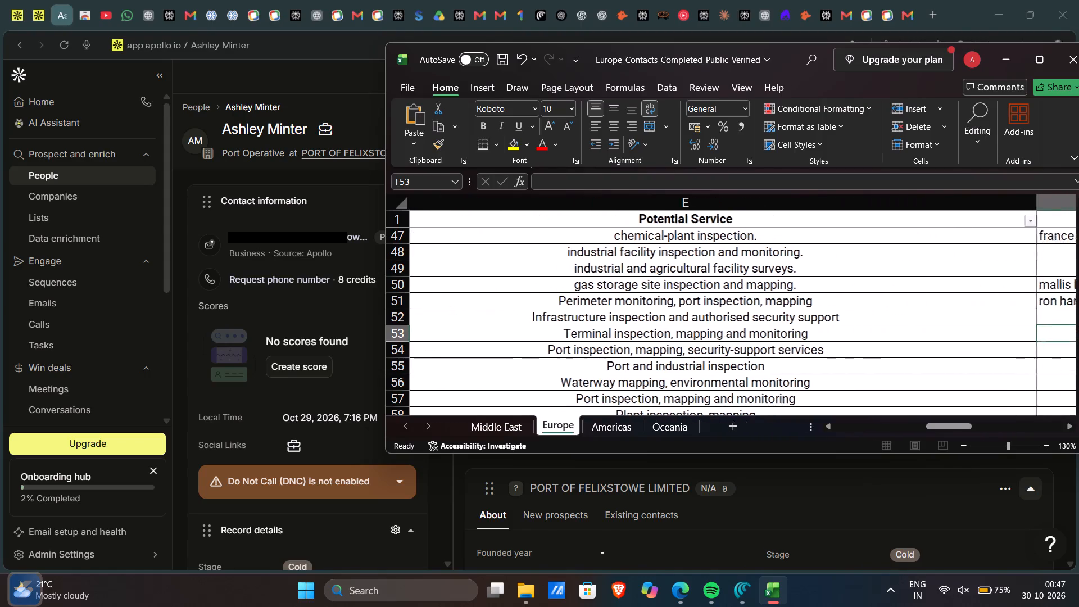
{"action": "scroll", "coordinate": [640, 334], "scroll_direction": "left", "scroll_amount": 1}
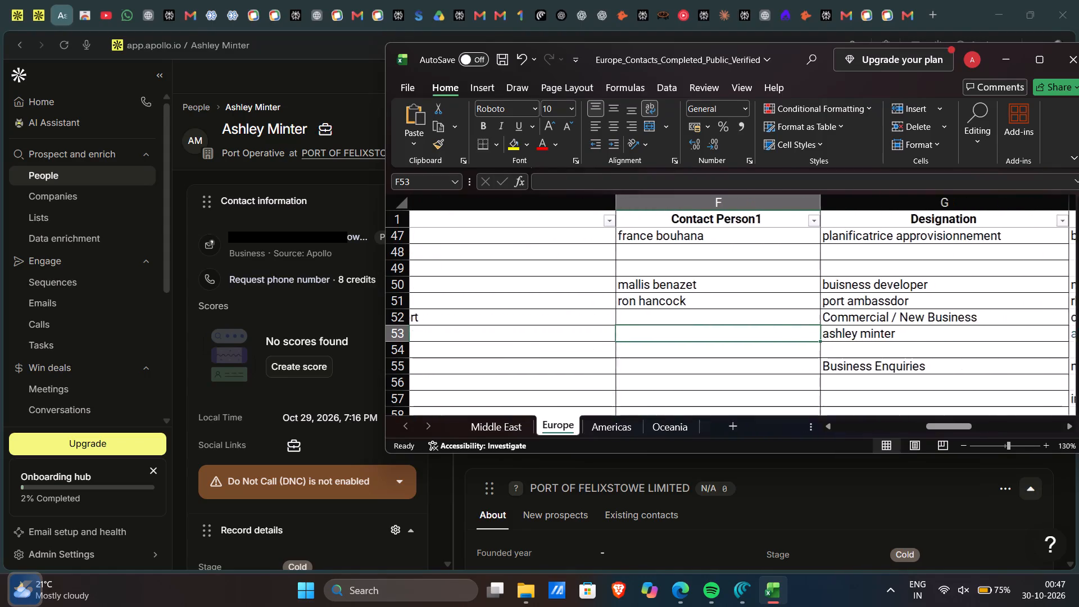
{"action": "scroll", "coordinate": [574, 335], "scroll_direction": "right", "scroll_amount": 3}
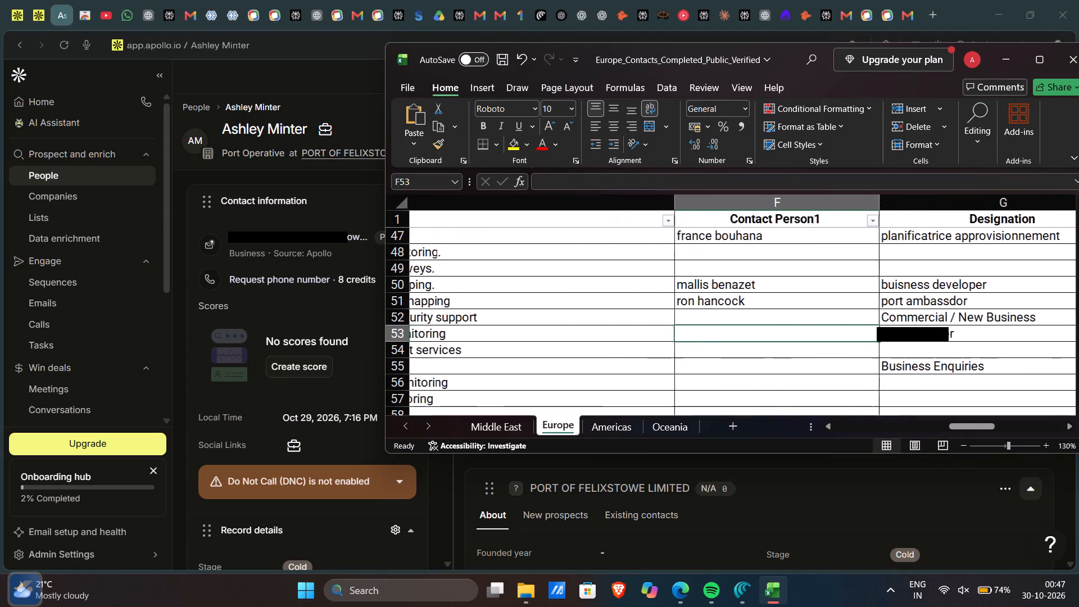
{"action": "scroll", "coordinate": [574, 335], "scroll_direction": "right", "scroll_amount": 3}
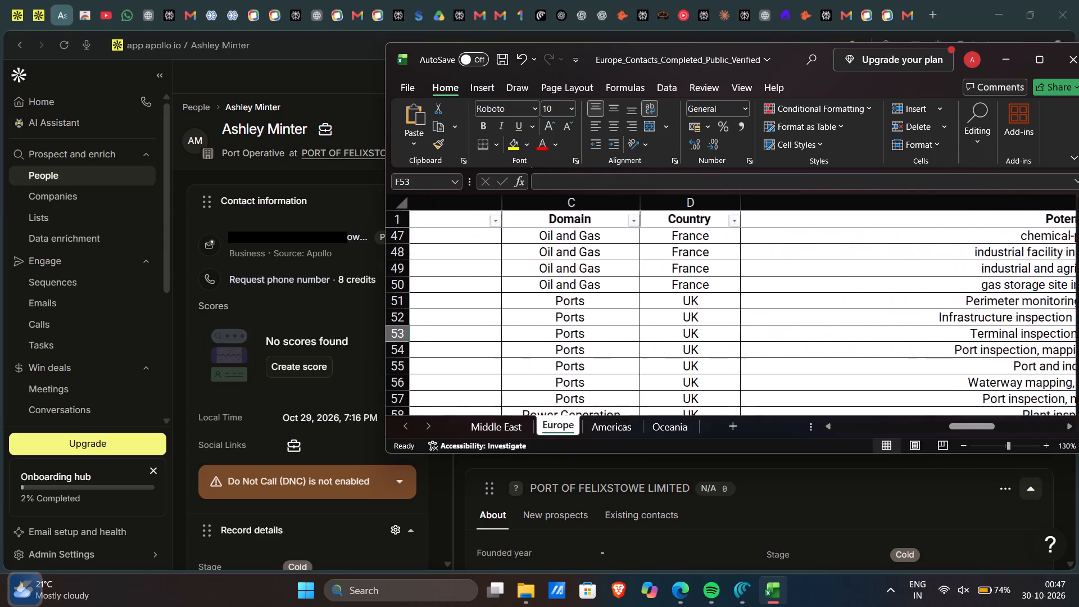
{"action": "scroll", "coordinate": [574, 335], "scroll_direction": "right", "scroll_amount": 1}
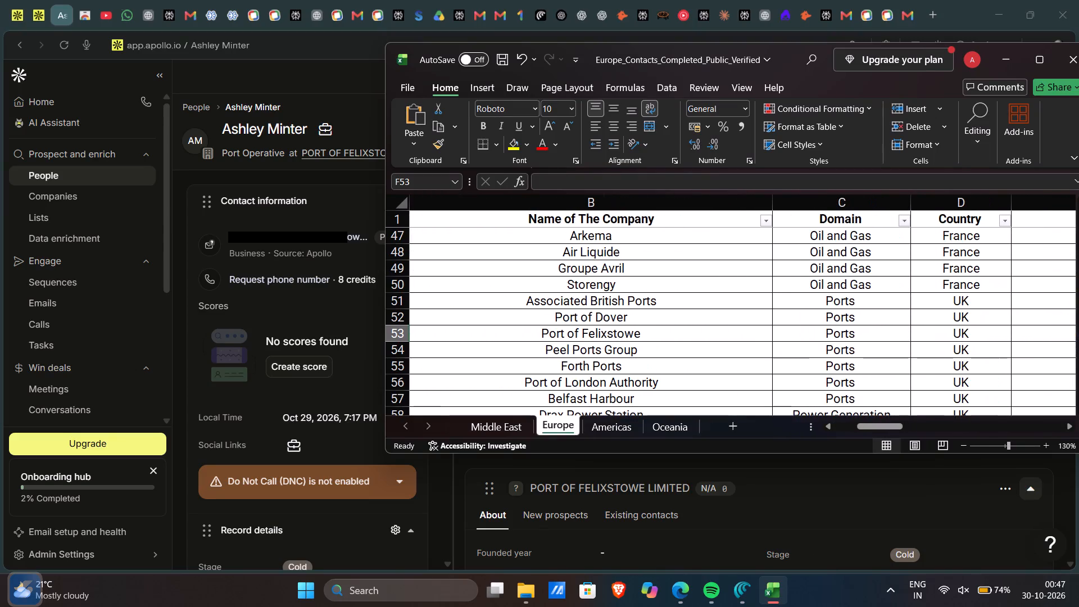
{"action": "left_click", "coordinate": [805, 323]}
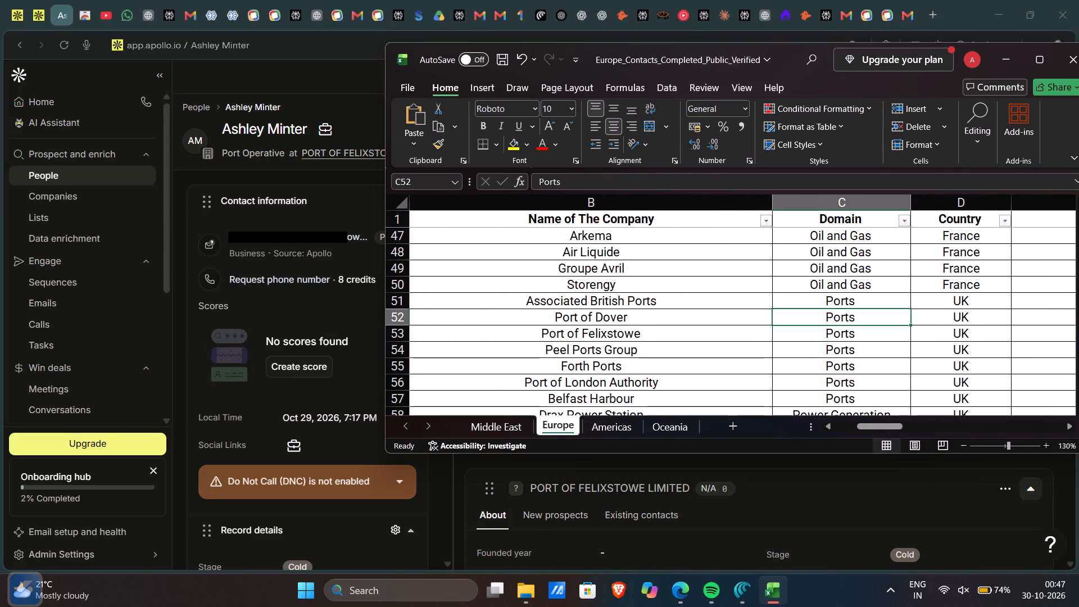
{"action": "left_click", "coordinate": [815, 336]}
{"action": "scroll", "coordinate": [821, 333], "scroll_direction": "left", "scroll_amount": 4}
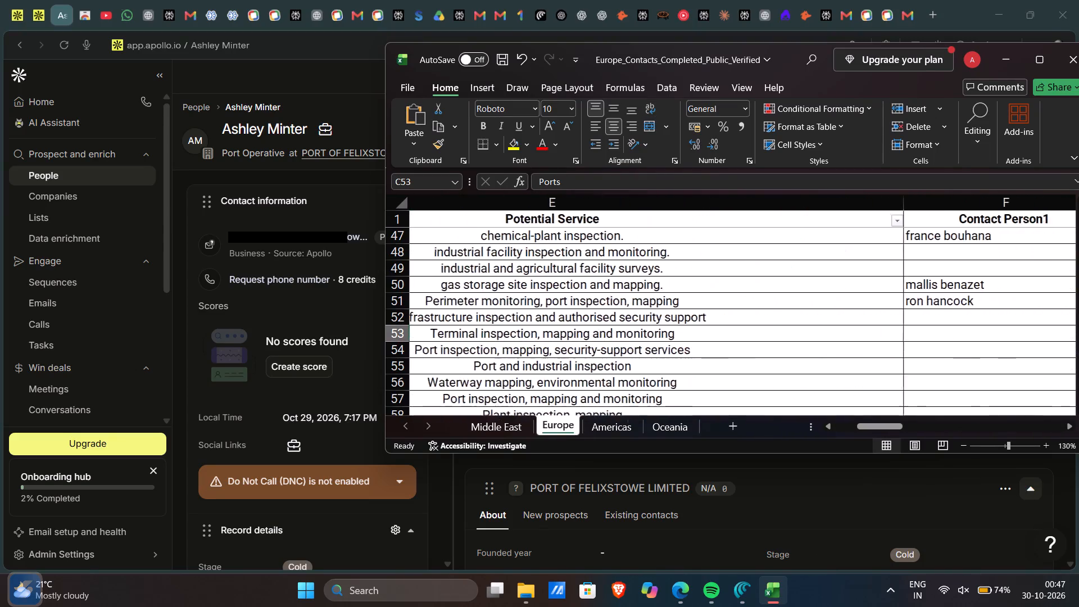
{"action": "scroll", "coordinate": [788, 334], "scroll_direction": "left", "scroll_amount": 6}
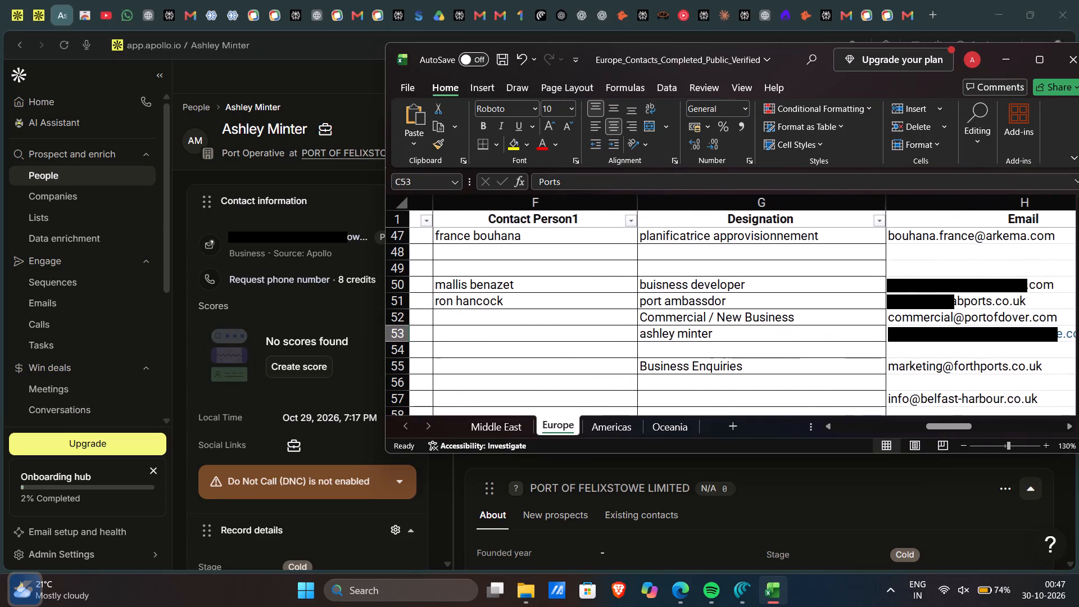
Clear the misplaced contact name from the Designation cell of Port of Felixstowe's row 53.
{"action": "scroll", "coordinate": [788, 334], "scroll_direction": "left", "scroll_amount": 1}
{"action": "left_click", "coordinate": [765, 335]}
{"action": "key", "text": "ctrl+BackSpace"}
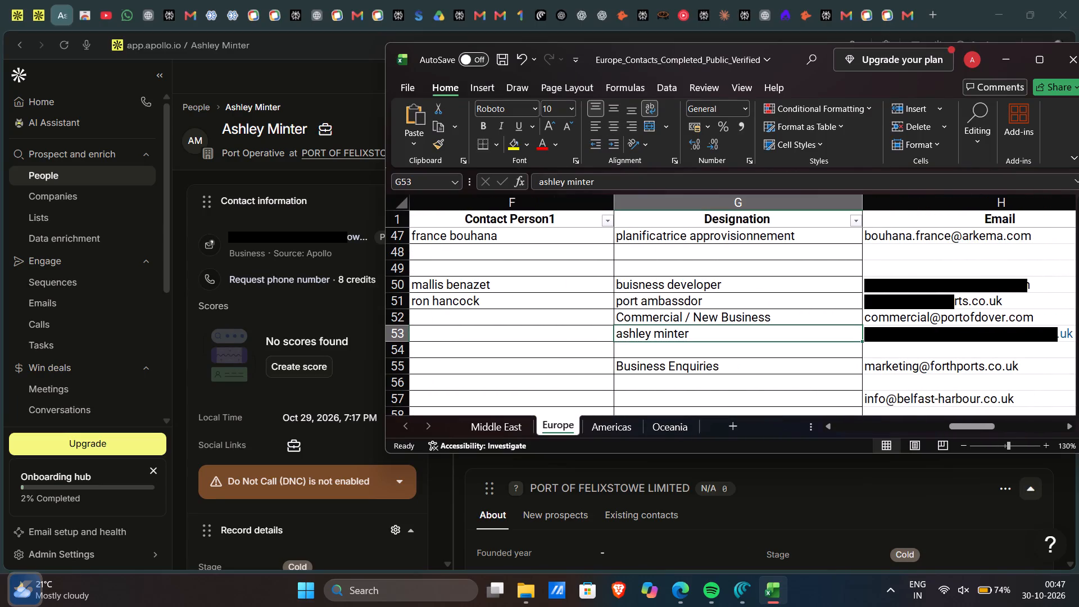
{"action": "left_click", "coordinate": [765, 335]}
{"action": "key", "text": "BackSpace"}
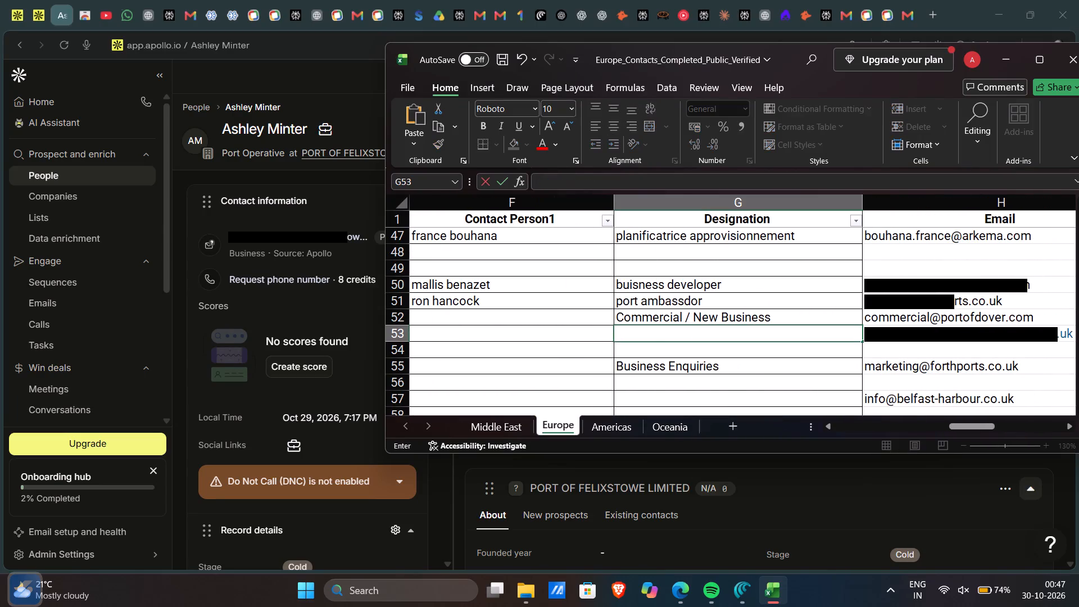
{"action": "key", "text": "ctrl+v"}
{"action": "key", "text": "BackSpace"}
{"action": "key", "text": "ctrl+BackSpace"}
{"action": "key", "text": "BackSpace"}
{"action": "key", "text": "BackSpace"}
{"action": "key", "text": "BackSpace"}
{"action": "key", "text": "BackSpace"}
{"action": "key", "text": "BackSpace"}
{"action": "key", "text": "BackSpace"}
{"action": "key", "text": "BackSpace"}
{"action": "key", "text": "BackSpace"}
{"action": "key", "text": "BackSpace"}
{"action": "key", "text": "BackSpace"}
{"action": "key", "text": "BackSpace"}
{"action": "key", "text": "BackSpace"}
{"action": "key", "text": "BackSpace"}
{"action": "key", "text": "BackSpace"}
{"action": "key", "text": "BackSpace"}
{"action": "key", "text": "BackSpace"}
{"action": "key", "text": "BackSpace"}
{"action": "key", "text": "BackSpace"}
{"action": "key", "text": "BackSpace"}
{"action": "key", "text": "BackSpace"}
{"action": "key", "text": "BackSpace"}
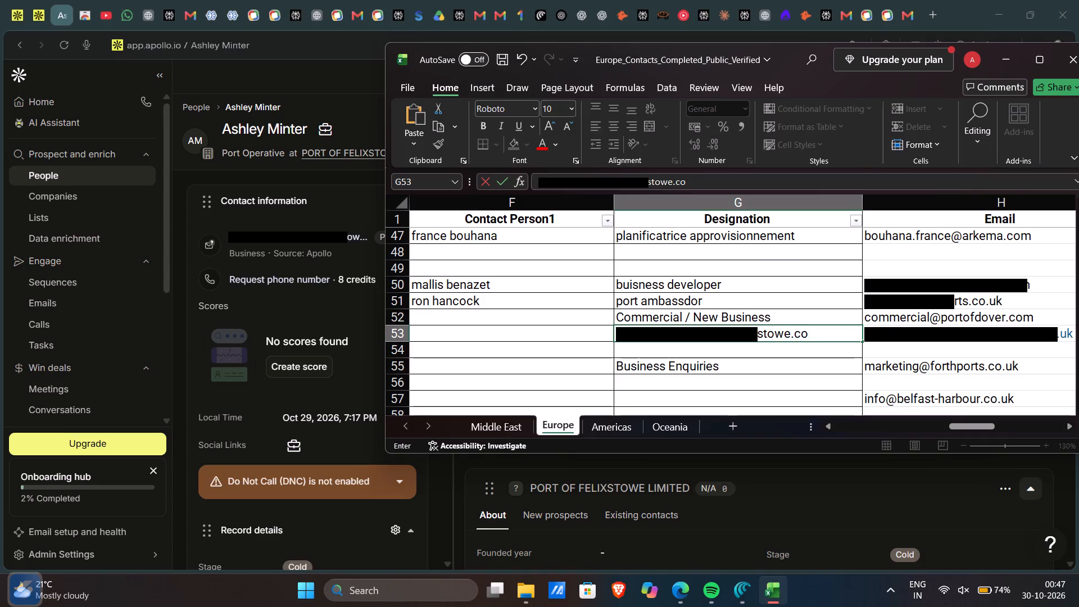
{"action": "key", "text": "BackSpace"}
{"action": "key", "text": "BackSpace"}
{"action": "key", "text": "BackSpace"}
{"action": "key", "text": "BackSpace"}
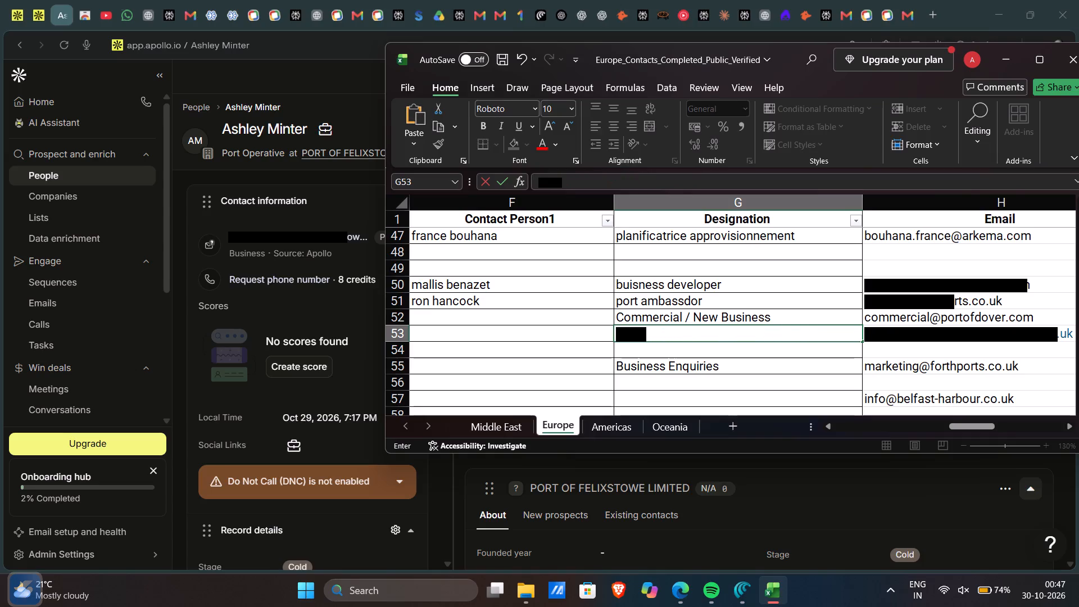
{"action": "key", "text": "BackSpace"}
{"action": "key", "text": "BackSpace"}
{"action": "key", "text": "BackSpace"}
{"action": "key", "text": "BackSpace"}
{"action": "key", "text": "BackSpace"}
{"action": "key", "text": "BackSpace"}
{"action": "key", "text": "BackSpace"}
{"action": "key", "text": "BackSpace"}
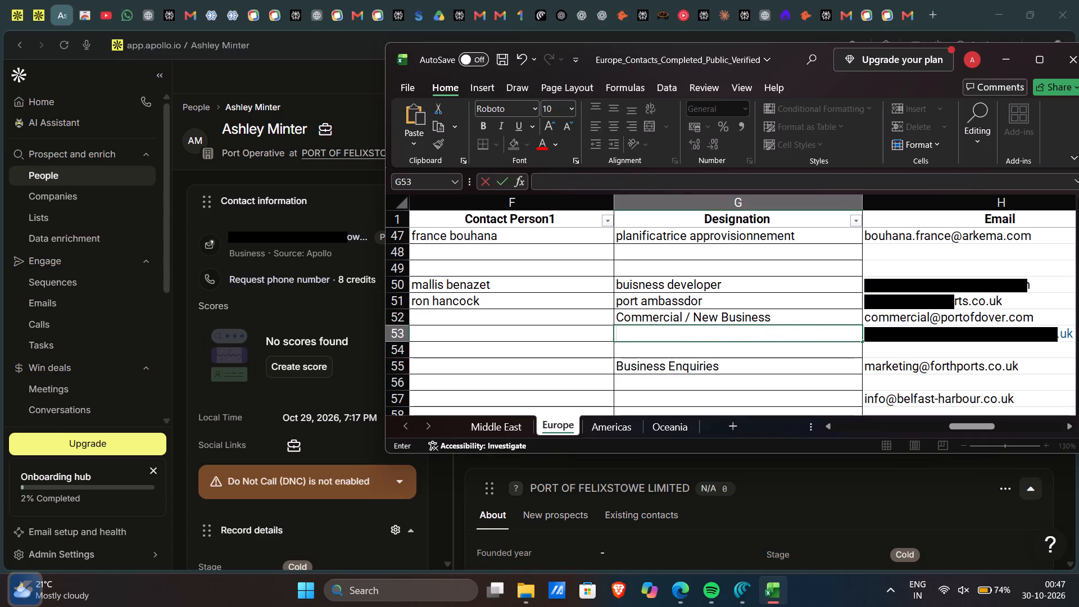
Enter "port operative" as the Designation in row 53.
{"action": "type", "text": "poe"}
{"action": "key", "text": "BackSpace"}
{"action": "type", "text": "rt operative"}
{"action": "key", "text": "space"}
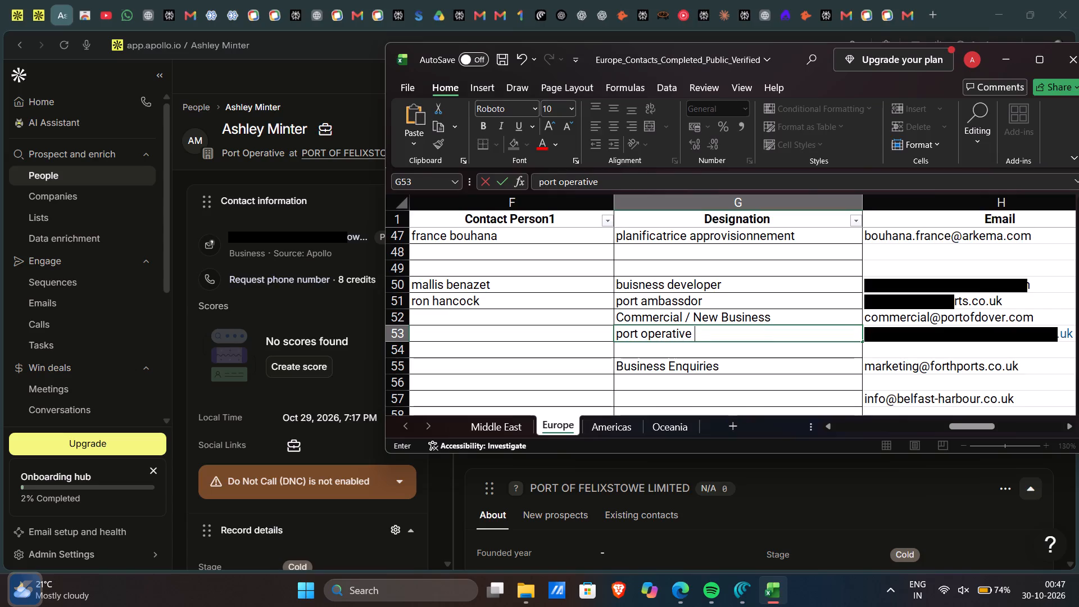
Enter the port operative's name, as shown on the Apollo profile, in the Contact Person1 column of row 53.
{"action": "left_click", "coordinate": [541, 335]}
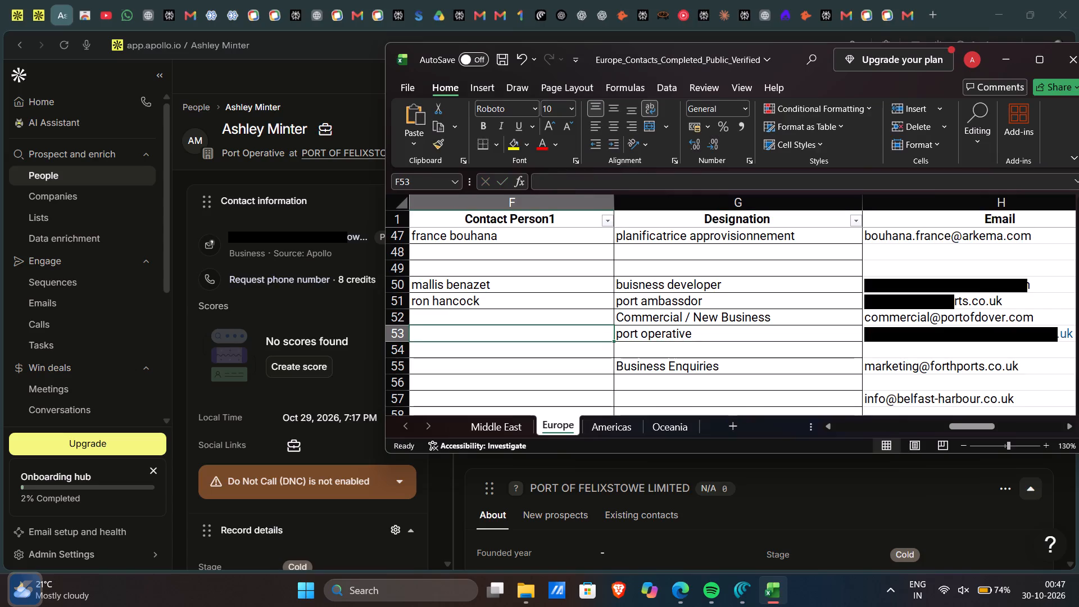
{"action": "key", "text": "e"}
{"action": "key", "text": "BackSpace"}
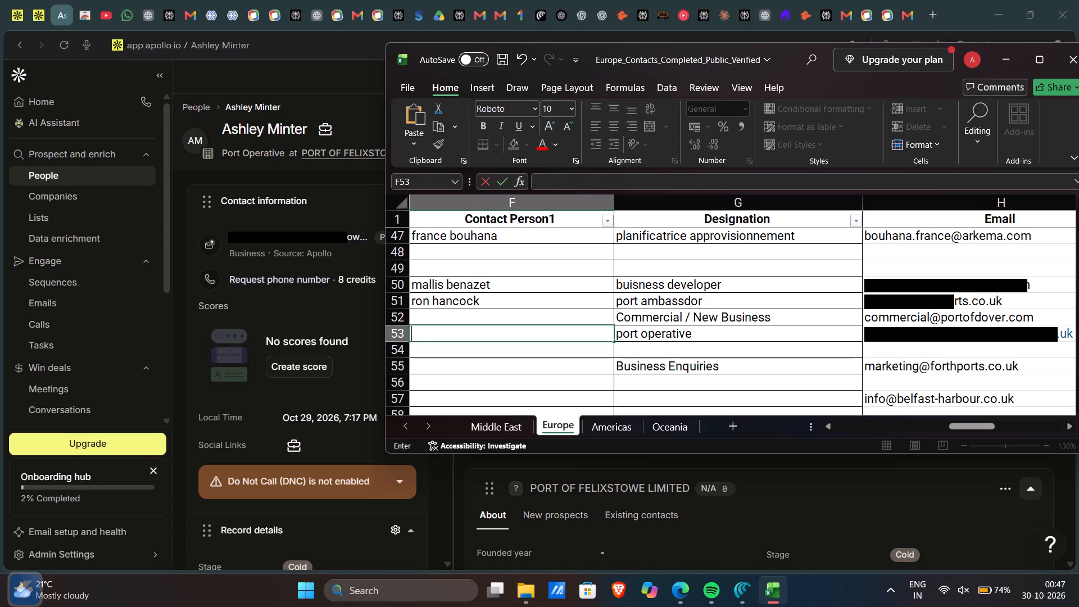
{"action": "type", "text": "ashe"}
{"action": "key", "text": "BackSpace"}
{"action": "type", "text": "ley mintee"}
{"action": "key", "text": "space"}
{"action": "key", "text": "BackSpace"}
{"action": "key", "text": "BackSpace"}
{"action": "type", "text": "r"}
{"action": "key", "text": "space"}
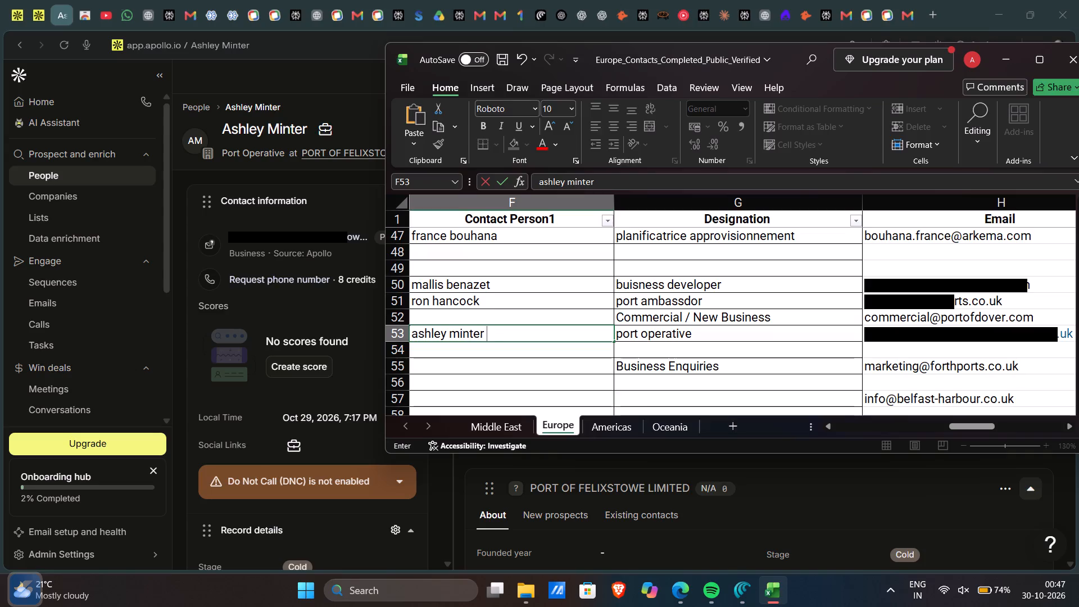
{"action": "left_click", "coordinate": [895, 311]}
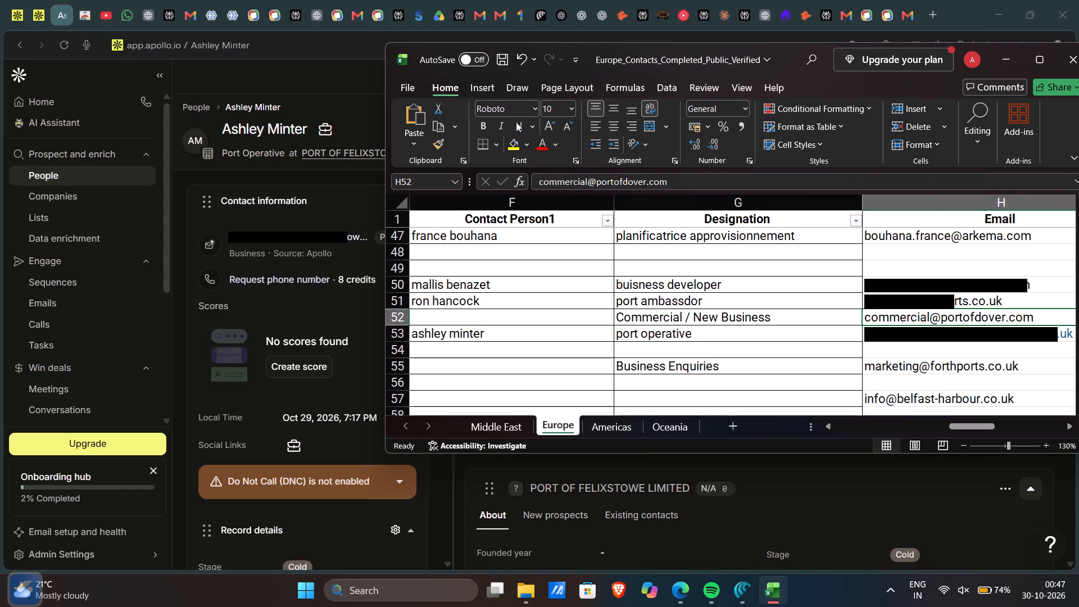
Switch to the Apollo profile and return to the Excel contacts workbook.
{"action": "left_click", "coordinate": [302, 93]}
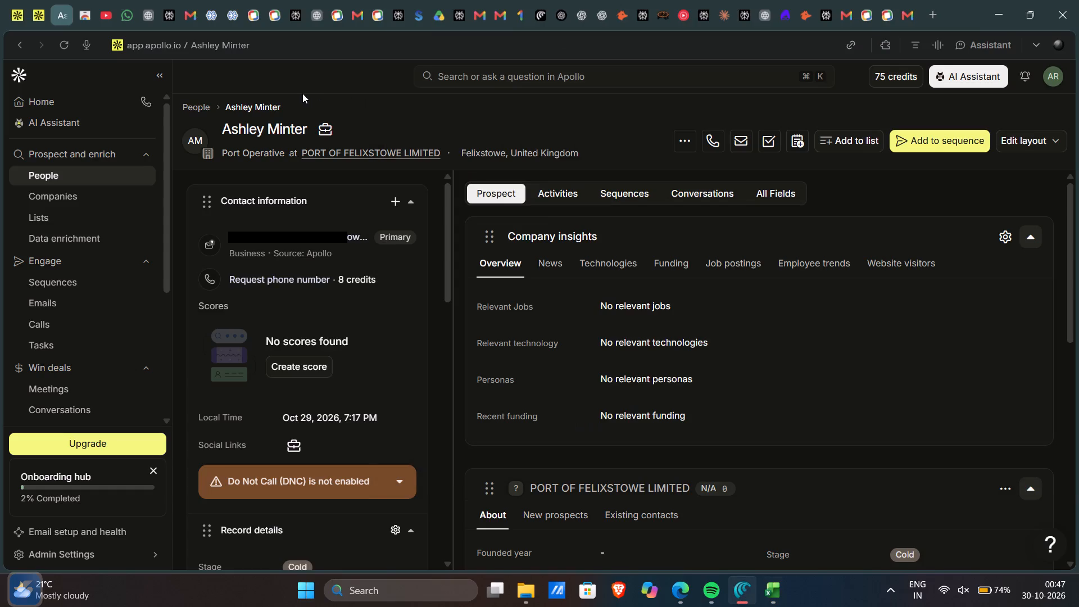
{"action": "left_click", "coordinate": [797, 604]}
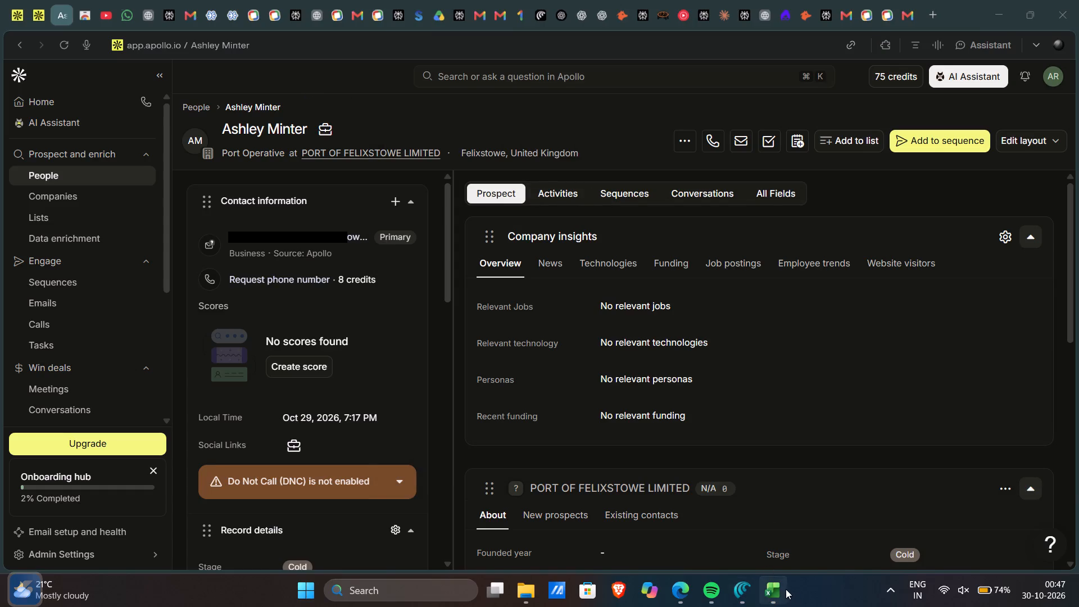
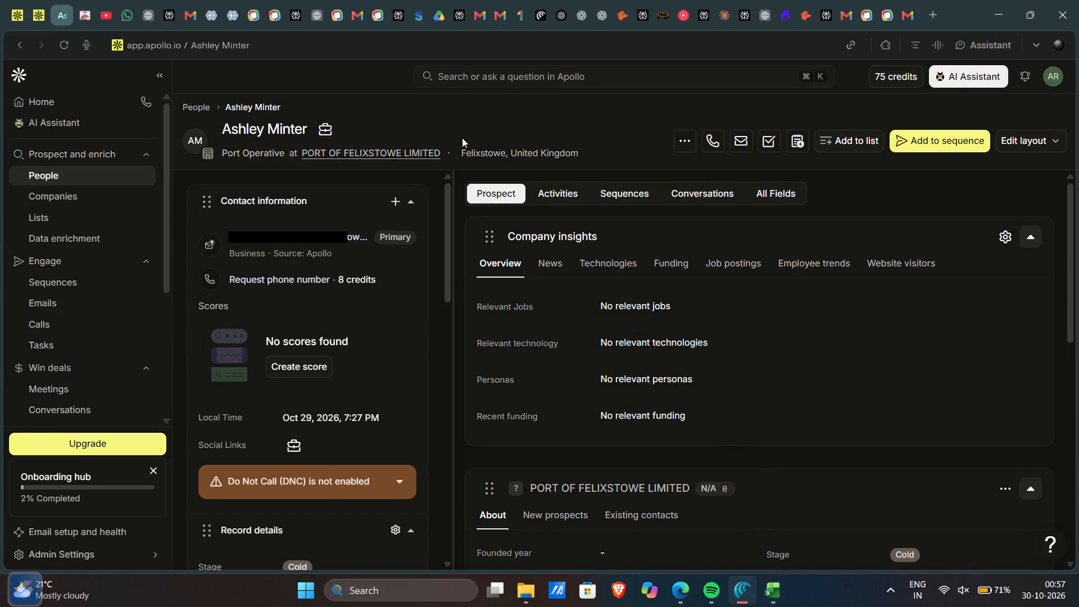
Switch to the Excel contacts workbook and review the contact, designation and email columns of the Europe sheet's UK port rows.
{"action": "left_click", "coordinate": [792, 584]}
{"action": "left_click", "coordinate": [781, 586]}
{"action": "scroll", "coordinate": [686, 323], "scroll_direction": "left", "scroll_amount": 1}
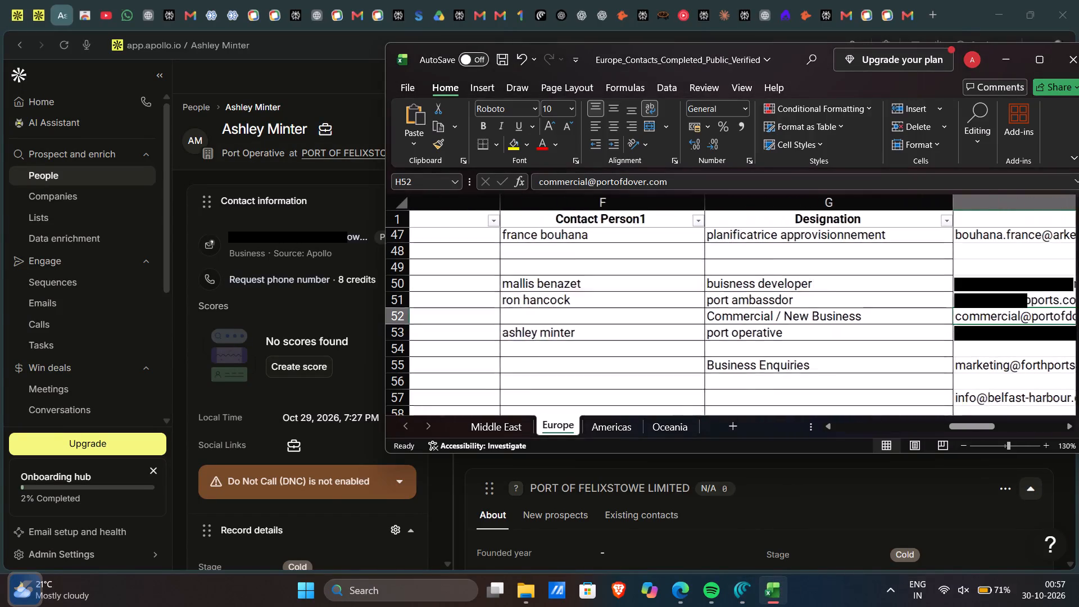
{"action": "scroll", "coordinate": [686, 323], "scroll_direction": "left", "scroll_amount": 1}
{"action": "scroll", "coordinate": [686, 323], "scroll_direction": "down", "scroll_amount": 1}
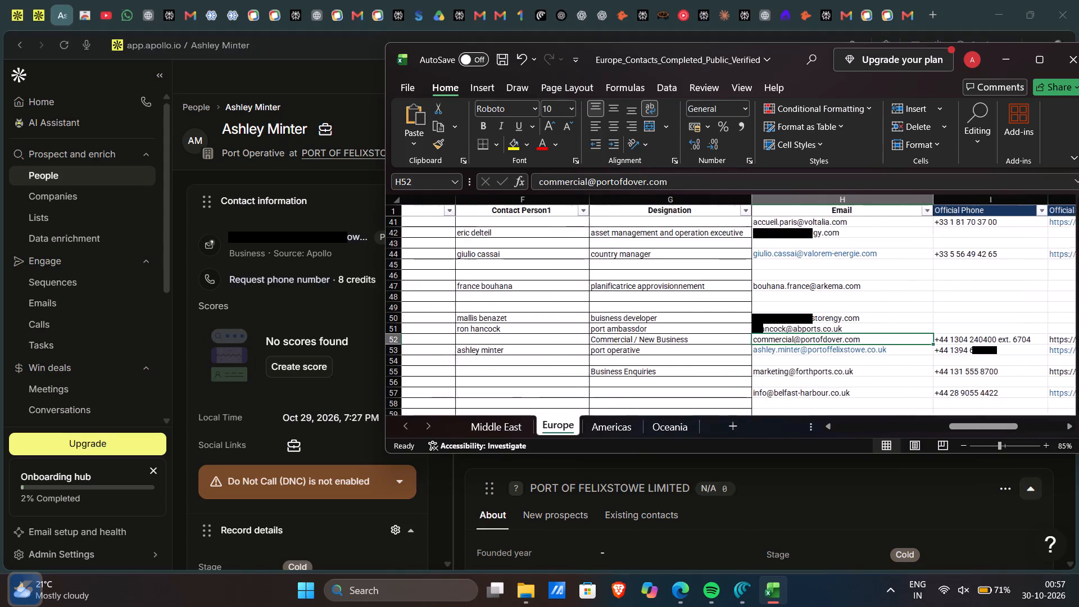
{"action": "scroll", "coordinate": [709, 327], "scroll_direction": "down", "scroll_amount": 1}
{"action": "scroll", "coordinate": [729, 349], "scroll_direction": "right", "scroll_amount": 1}
{"action": "scroll", "coordinate": [729, 349], "scroll_direction": "left", "scroll_amount": 2}
{"action": "scroll", "coordinate": [729, 349], "scroll_direction": "right", "scroll_amount": 2}
{"action": "scroll", "coordinate": [729, 349], "scroll_direction": "up", "scroll_amount": 1}
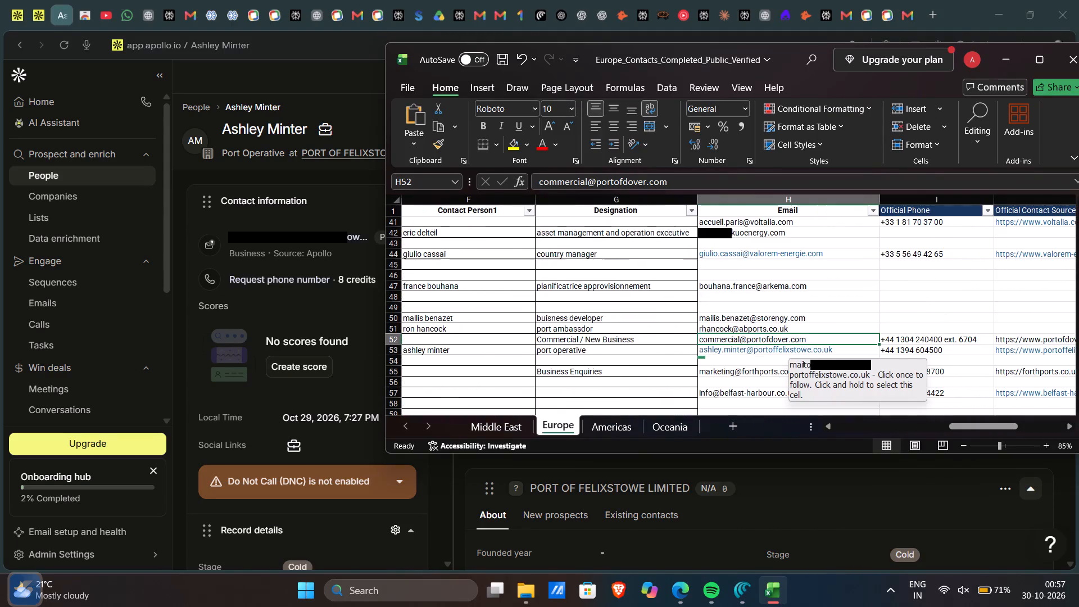
{"action": "scroll", "coordinate": [663, 343], "scroll_direction": "right", "scroll_amount": 2}
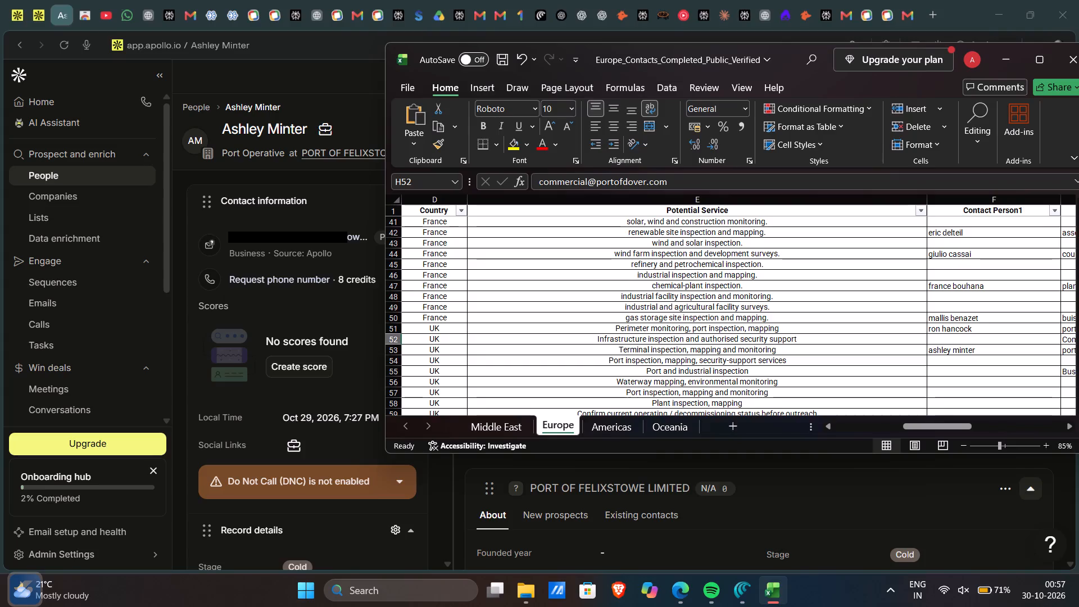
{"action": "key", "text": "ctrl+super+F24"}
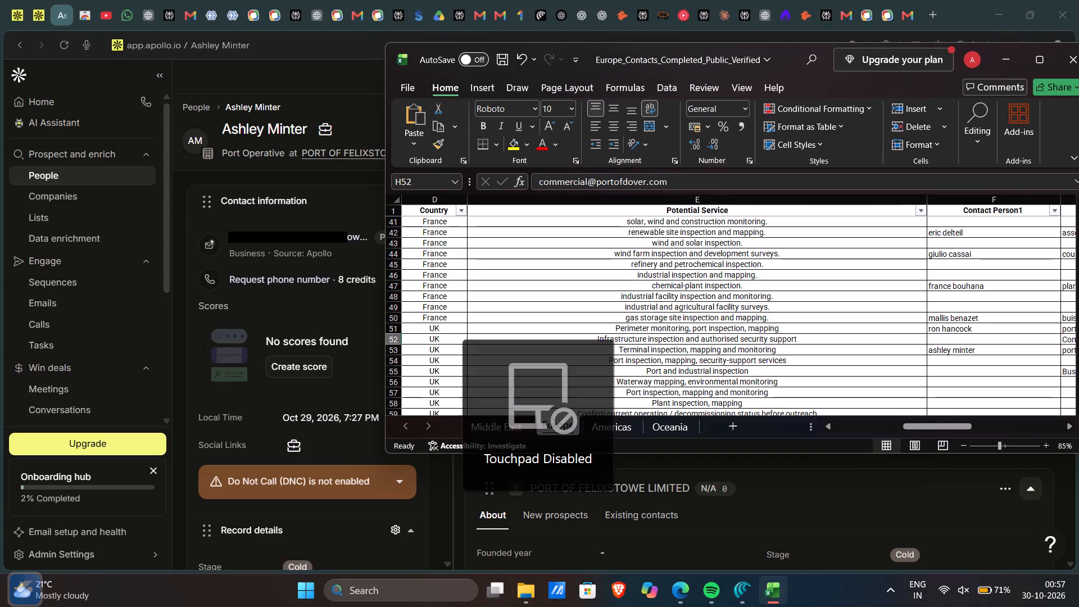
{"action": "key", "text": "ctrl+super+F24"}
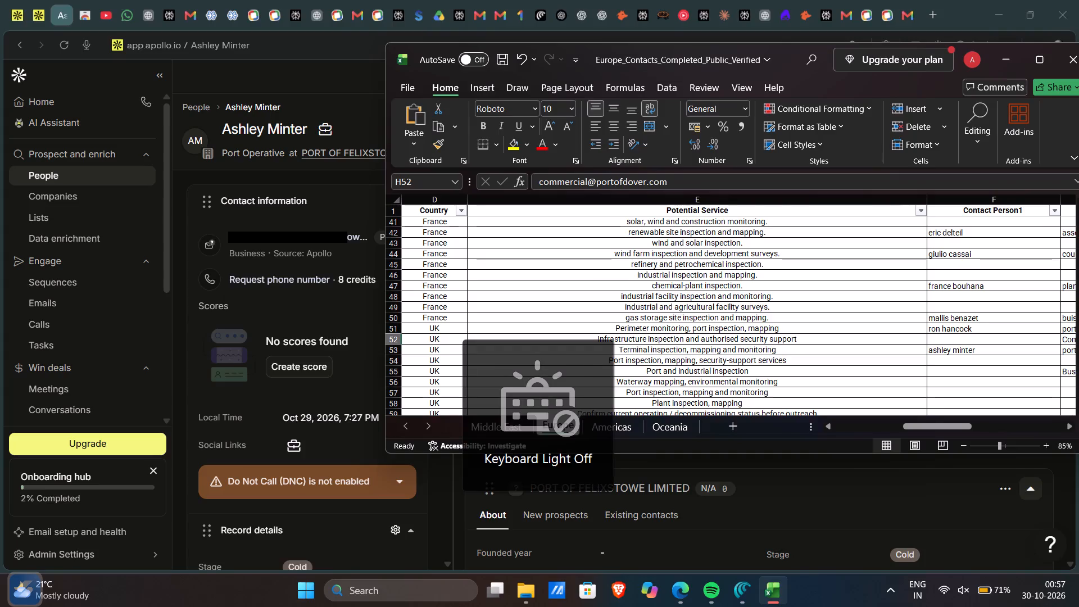
Copy the company name Port of Dover from row 52 of the Europe sheet.
{"action": "scroll", "coordinate": [867, 321], "scroll_direction": "left", "scroll_amount": 1}
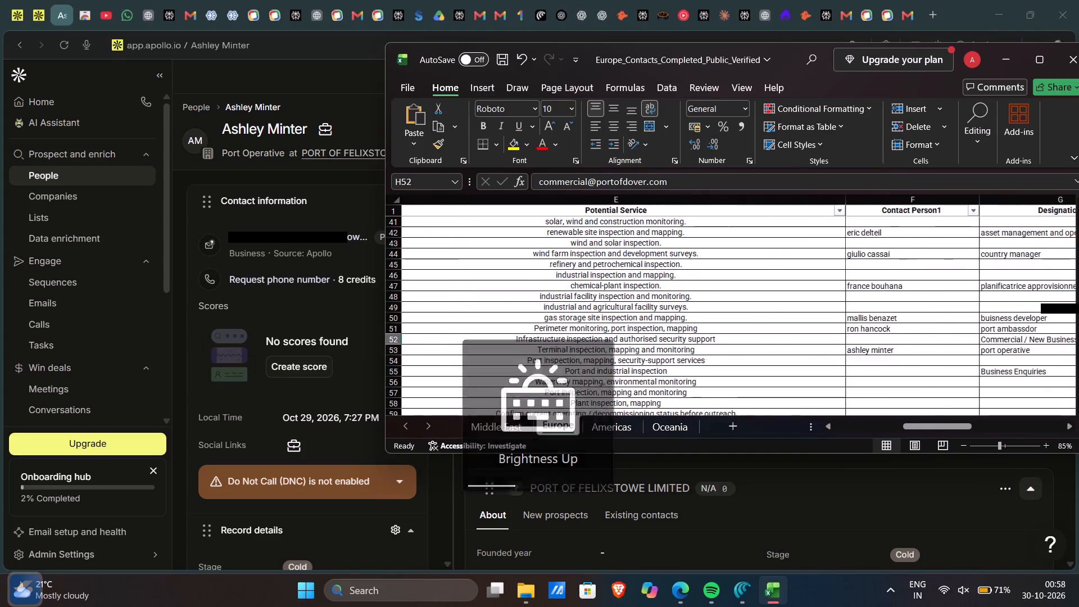
{"action": "scroll", "coordinate": [867, 321], "scroll_direction": "left", "scroll_amount": 2}
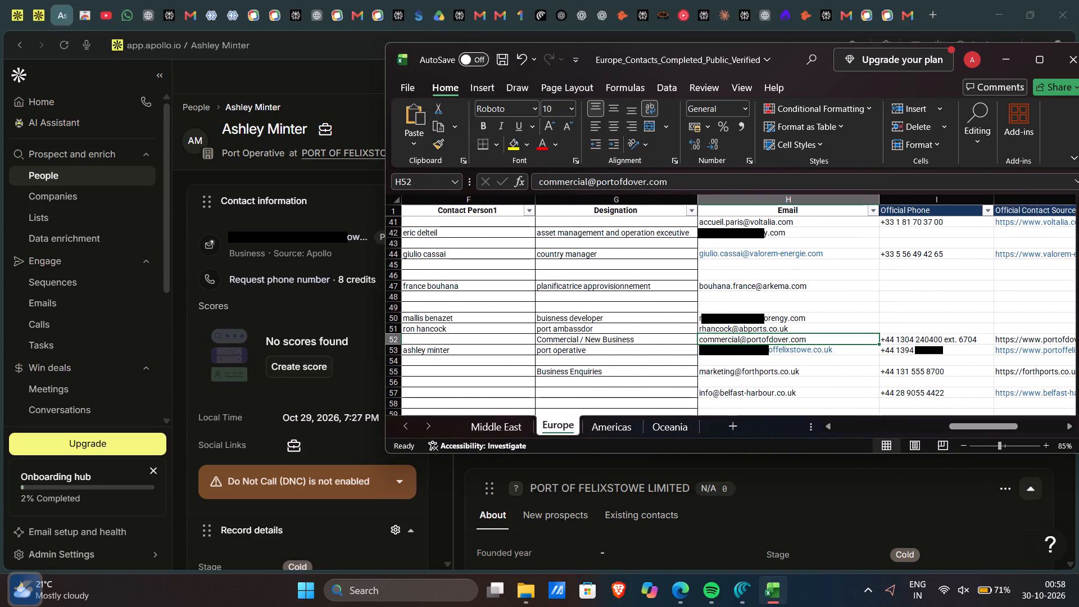
{"action": "left_click", "coordinate": [664, 341]}
{"action": "scroll", "coordinate": [664, 341], "scroll_direction": "right", "scroll_amount": 2}
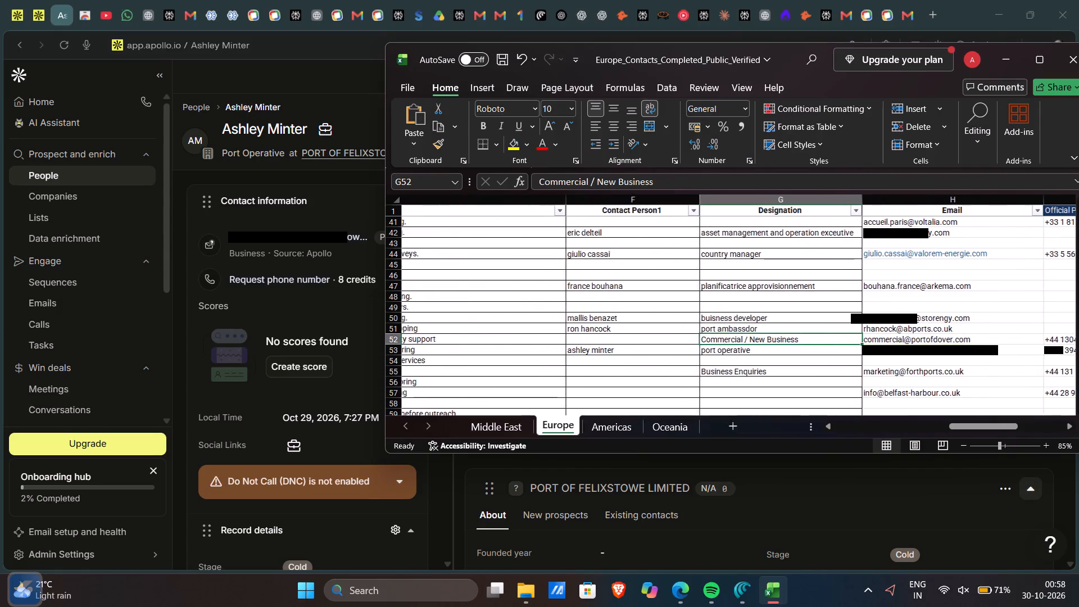
{"action": "left_click", "coordinate": [502, 342]}
{"action": "scroll", "coordinate": [502, 342], "scroll_direction": "right", "scroll_amount": 4}
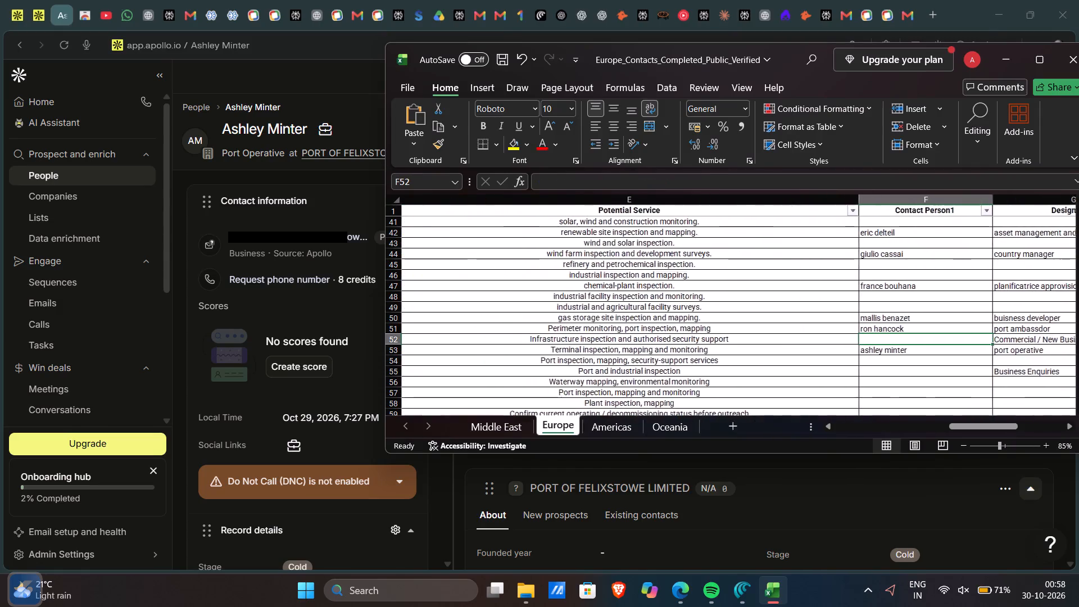
{"action": "scroll", "coordinate": [502, 342], "scroll_direction": "right", "scroll_amount": 3}
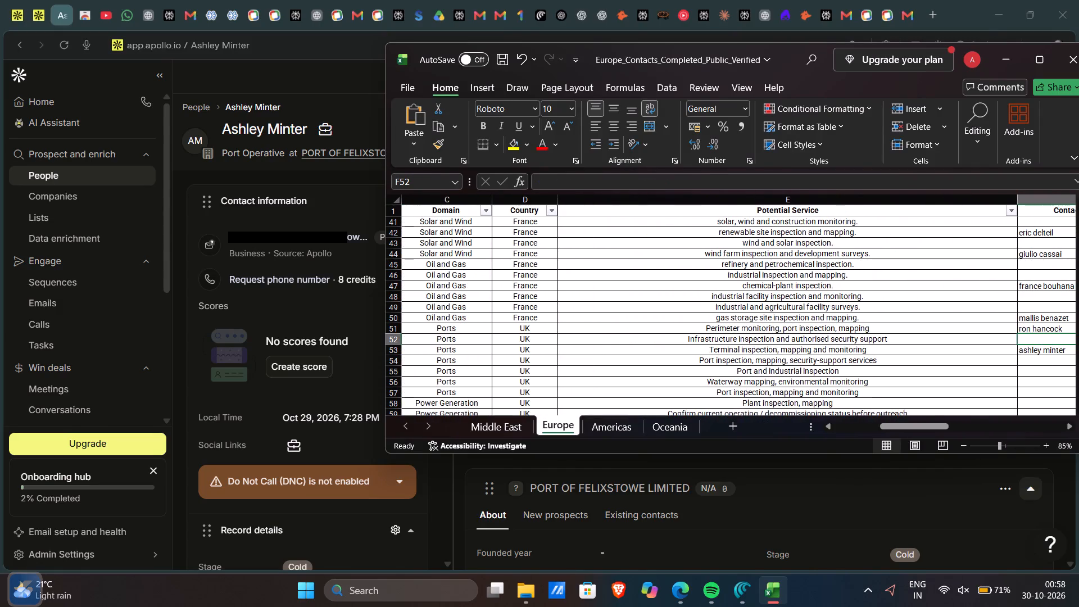
{"action": "left_click", "coordinate": [787, 339]}
{"action": "scroll", "coordinate": [787, 339], "scroll_direction": "right", "scroll_amount": 1}
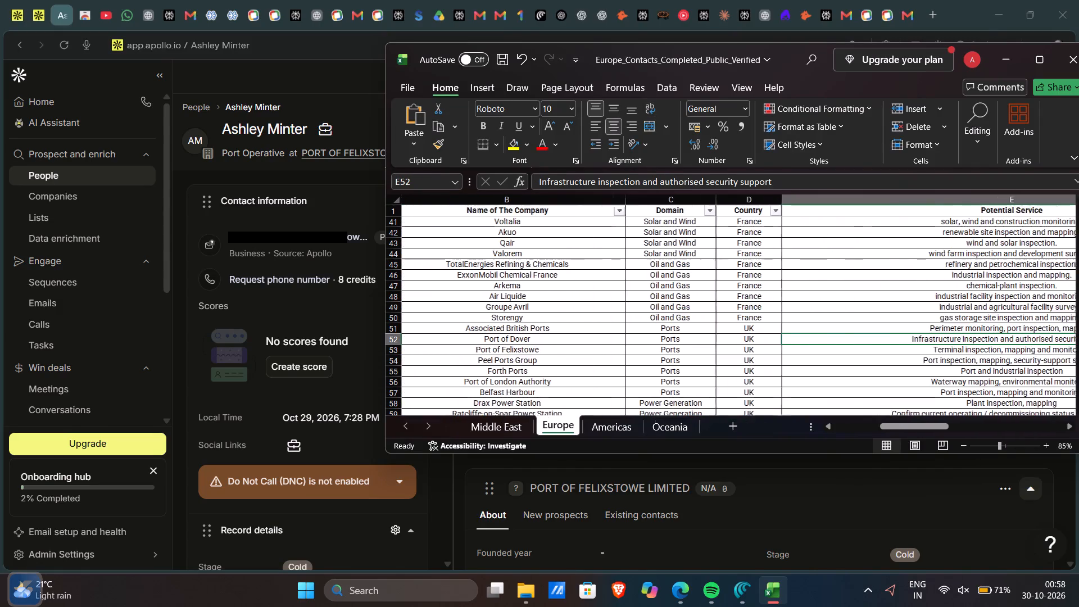
{"action": "scroll", "coordinate": [787, 339], "scroll_direction": "right", "scroll_amount": 1}
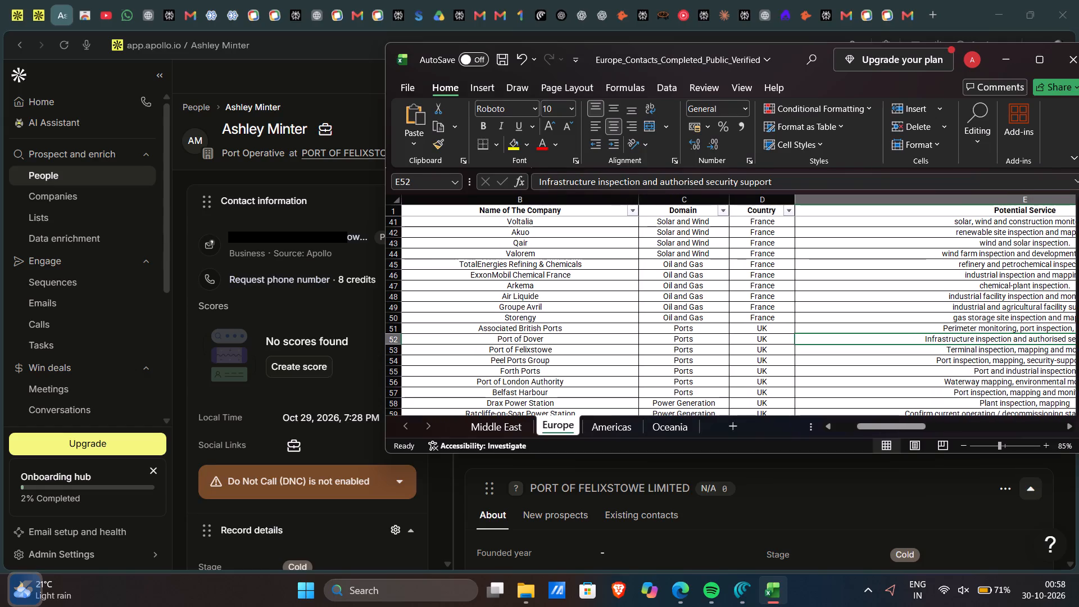
{"action": "left_click", "coordinate": [597, 339]}
{"action": "key", "text": "ctrl+c"}
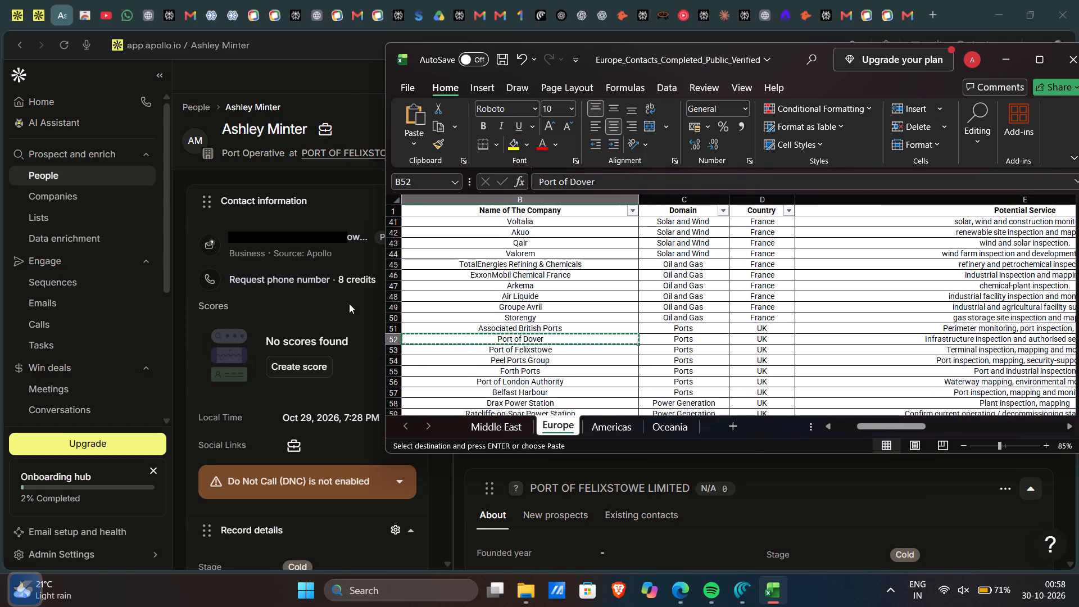
{"action": "left_click", "coordinate": [336, 93]}
{"action": "left_click", "coordinate": [568, 66]}
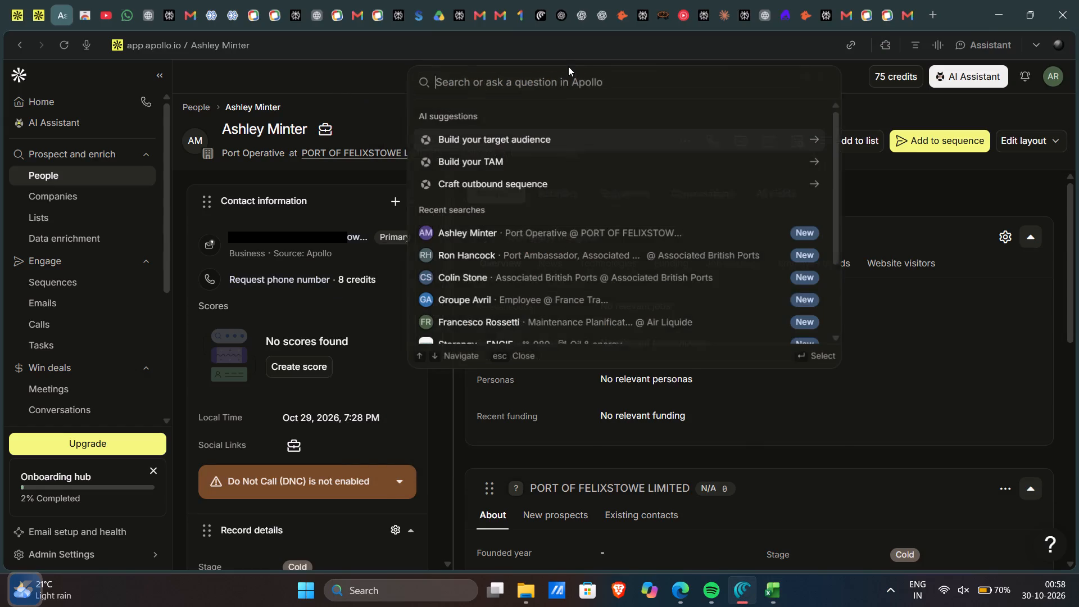
{"action": "key", "text": "ctrl+b"}
{"action": "key", "text": "ctrl+v"}
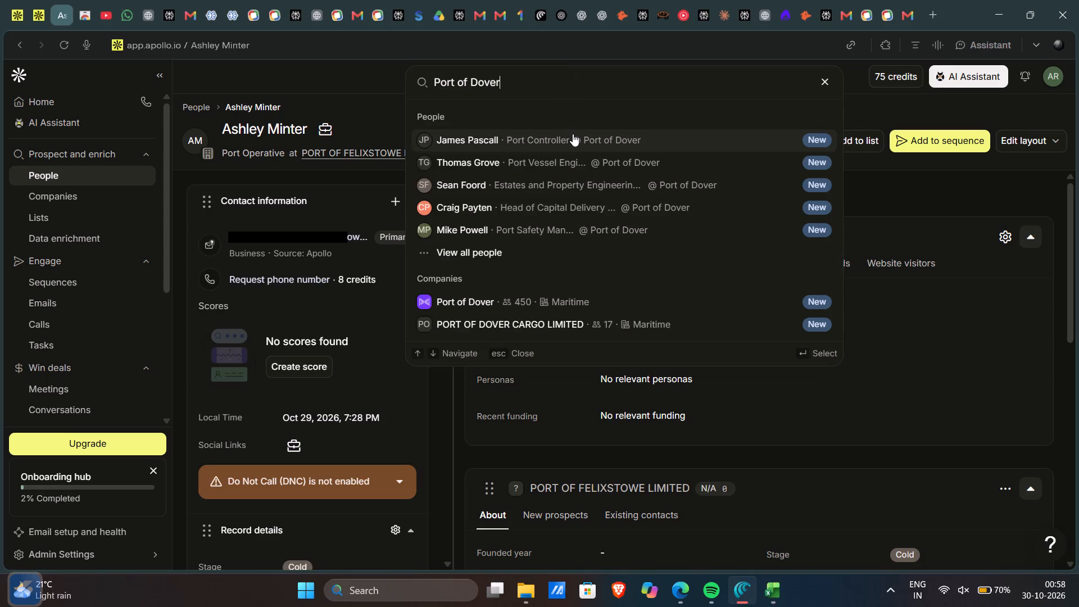
{"action": "left_click", "coordinate": [581, 136]}
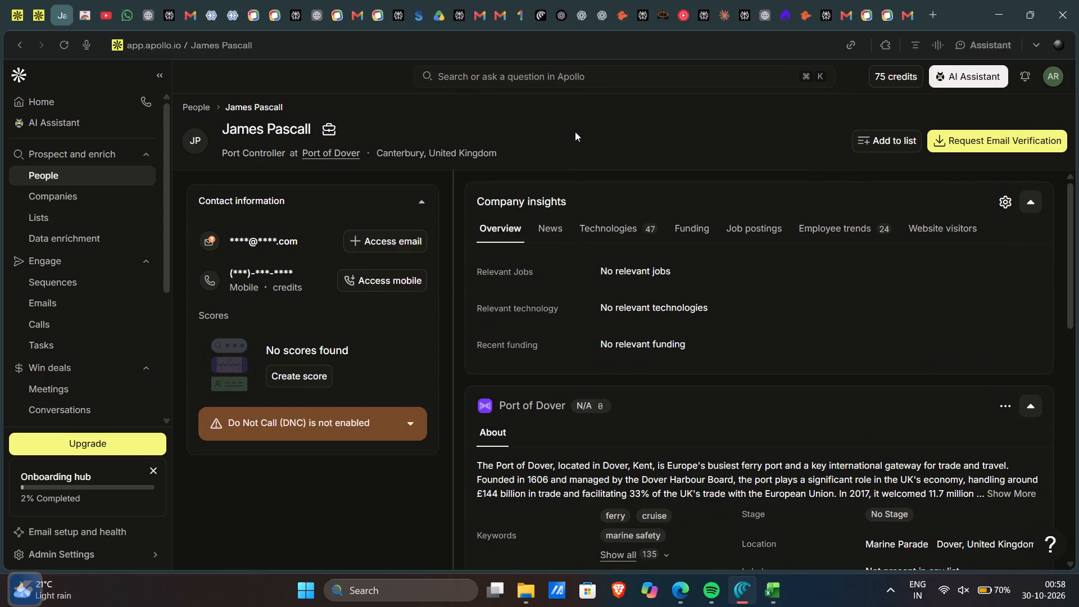
Reveal the Port Controller's business email on the Apollo profile and copy it.
{"action": "left_click", "coordinate": [393, 234]}
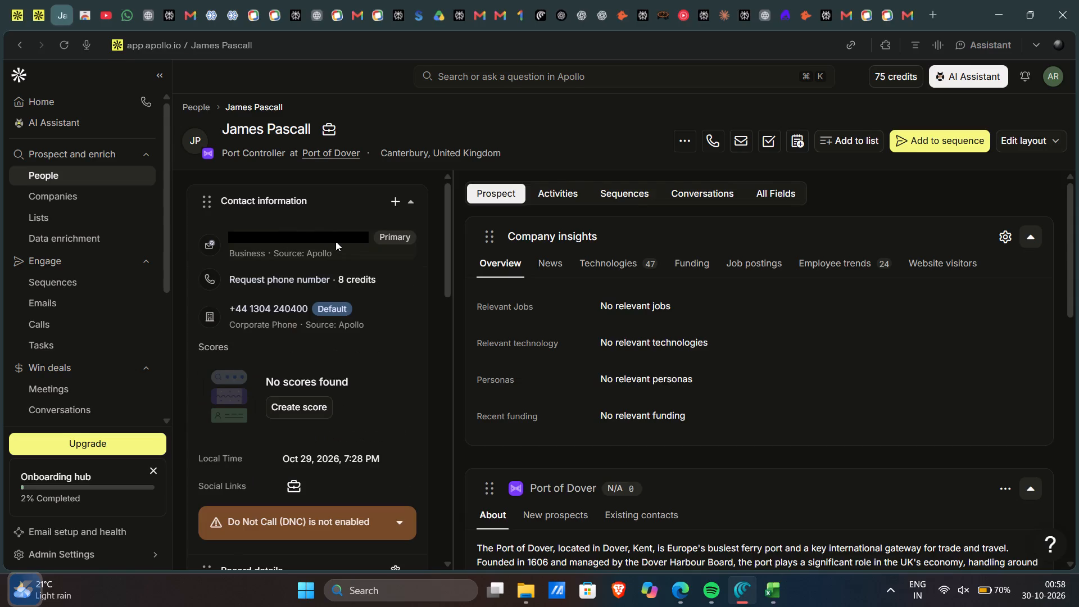
{"action": "left_click", "coordinate": [332, 239]}
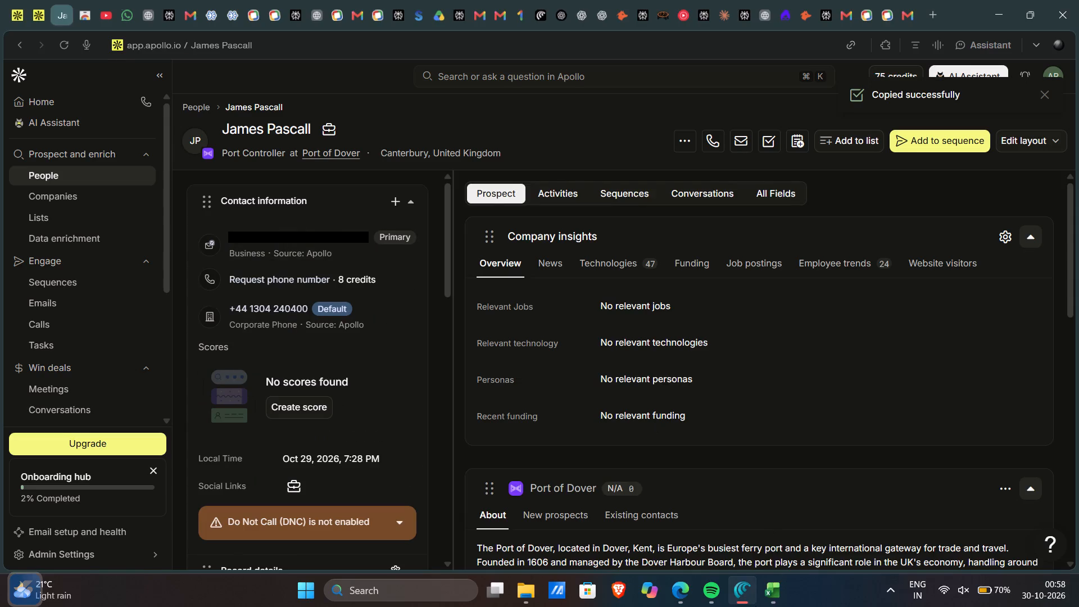
Switch to the Excel workbook and replace the Email in Port of Dover's row 52 with the copied business email.
{"action": "left_click", "coordinate": [766, 603]}
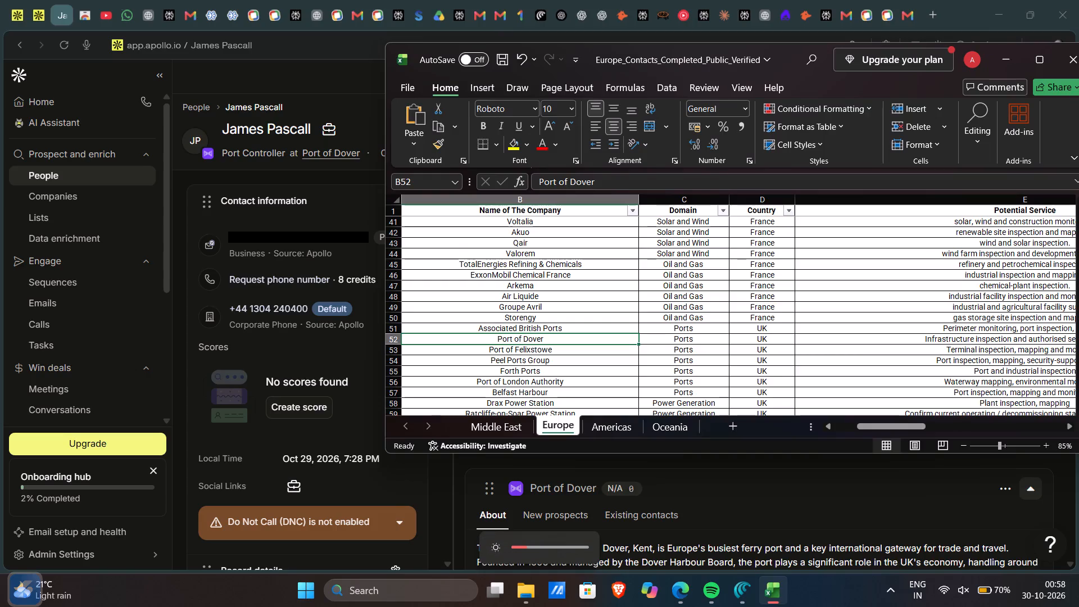
{"action": "left_click", "coordinate": [781, 336]}
{"action": "left_click", "coordinate": [842, 337]}
{"action": "scroll", "coordinate": [842, 337], "scroll_direction": "left", "scroll_amount": 2}
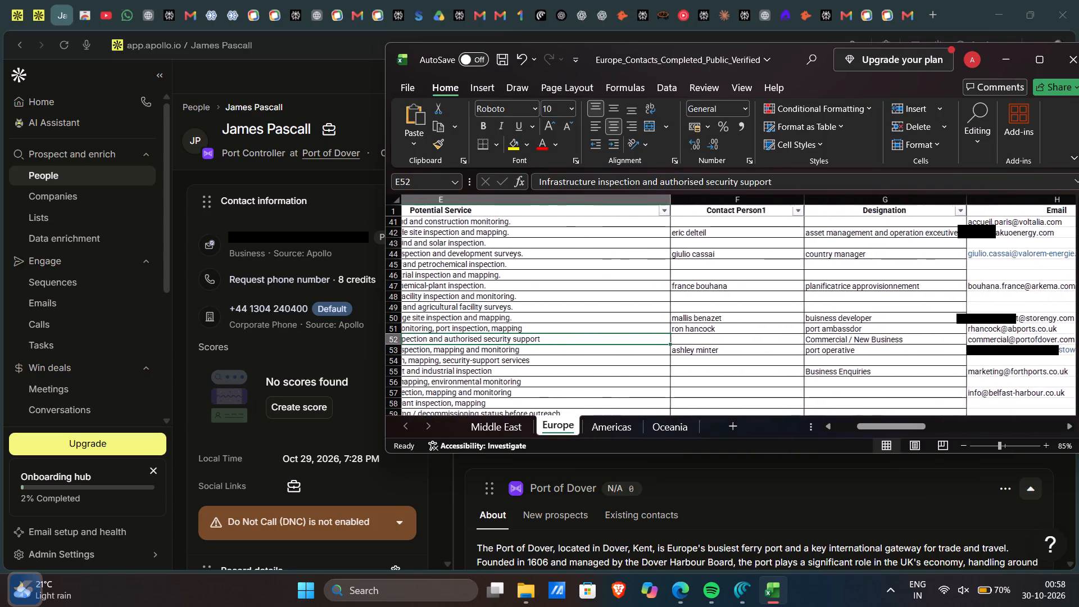
{"action": "scroll", "coordinate": [842, 337], "scroll_direction": "left", "scroll_amount": 2}
{"action": "scroll", "coordinate": [912, 321], "scroll_direction": "left", "scroll_amount": 1}
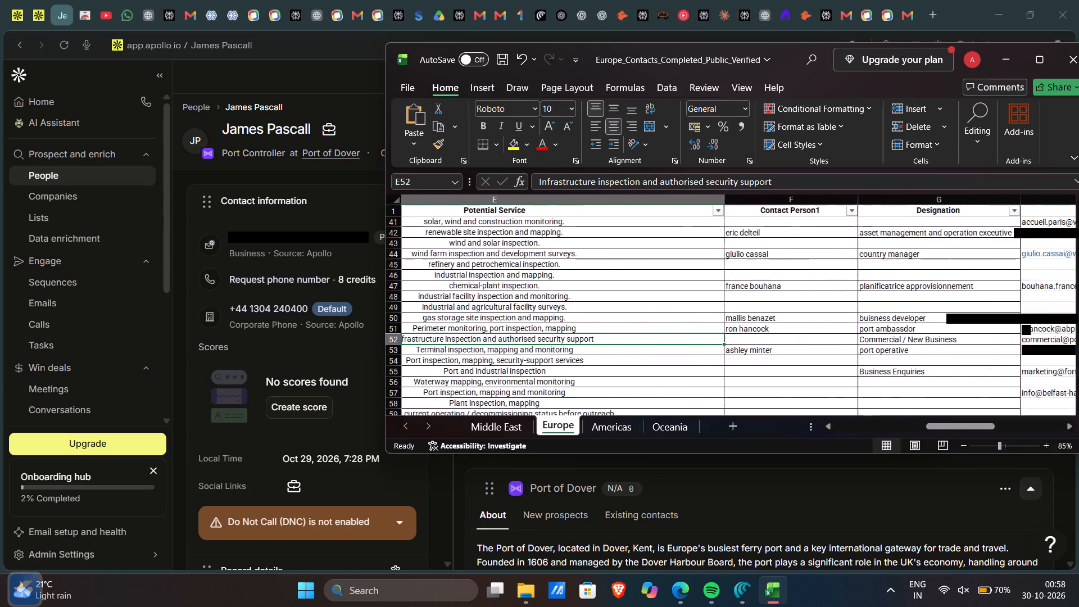
{"action": "scroll", "coordinate": [912, 321], "scroll_direction": "left", "scroll_amount": 4}
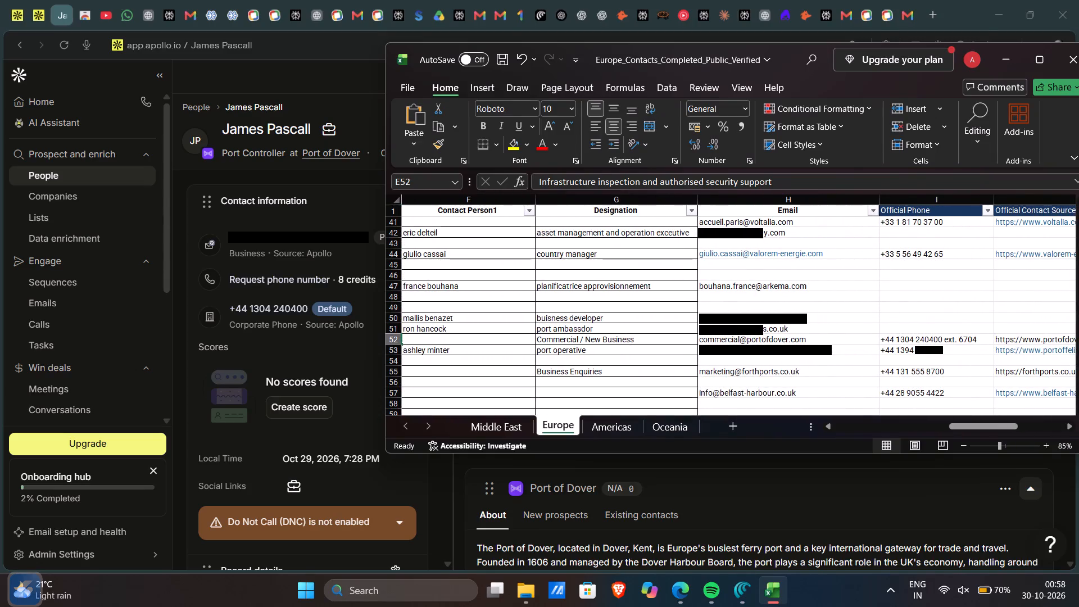
{"action": "left_click", "coordinate": [755, 342]}
{"action": "key", "text": "BackSpace"}
{"action": "key", "text": "ctrl+v"}
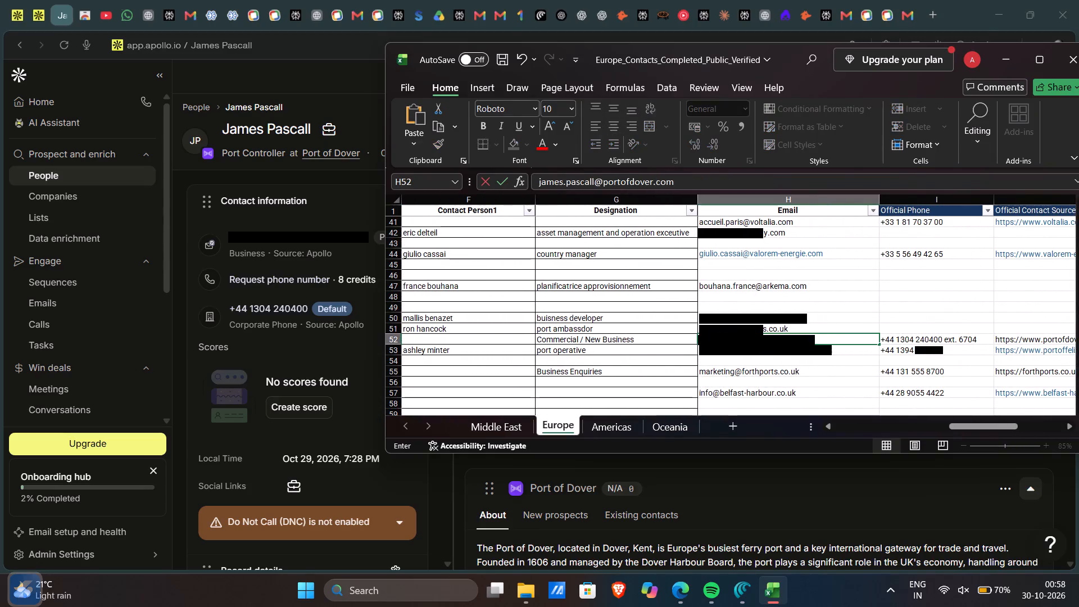
Replace the Designation in Port of Dover's row 52 with "port controller".
{"action": "left_click", "coordinate": [649, 340]}
{"action": "key", "text": "BackSpace"}
{"action": "key", "text": "BackSpace"}
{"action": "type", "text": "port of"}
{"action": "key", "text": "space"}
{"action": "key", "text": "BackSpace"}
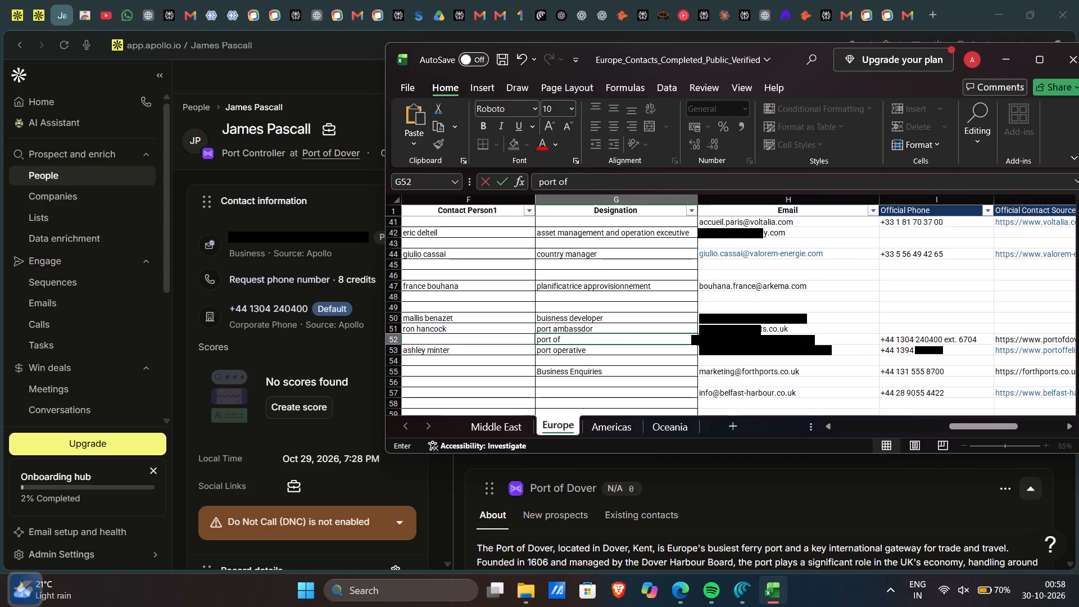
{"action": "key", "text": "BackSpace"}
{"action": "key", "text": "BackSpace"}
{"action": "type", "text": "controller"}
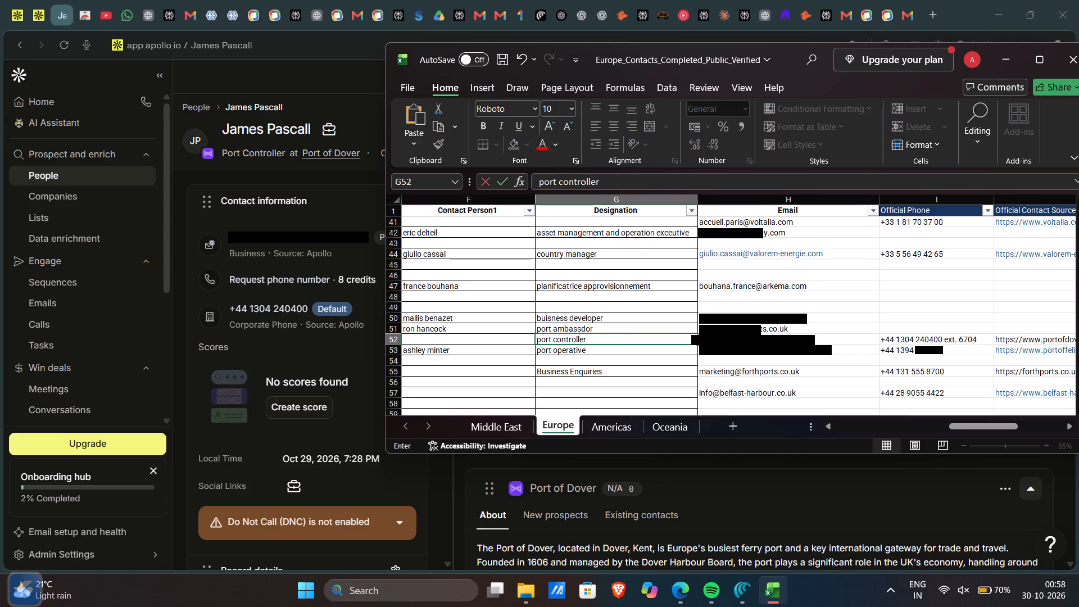
Enter the port controller's name in the Contact Person1 column of Port of Dover's row 52.
{"action": "left_click", "coordinate": [465, 343]}
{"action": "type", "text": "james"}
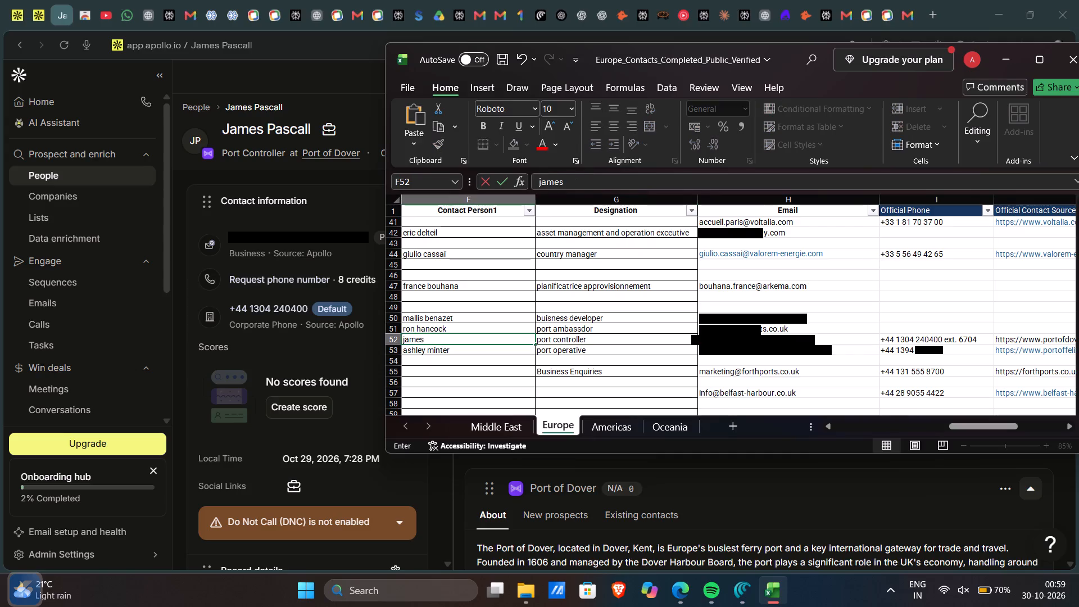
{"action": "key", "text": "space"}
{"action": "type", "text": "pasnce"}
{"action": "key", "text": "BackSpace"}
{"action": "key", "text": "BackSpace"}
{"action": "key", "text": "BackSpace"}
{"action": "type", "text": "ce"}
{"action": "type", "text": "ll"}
Complete the port controller's name in the Contact Person1 column of Port of Dover's row 52.
{"action": "scroll", "coordinate": [524, 356], "scroll_direction": "right", "scroll_amount": 2}
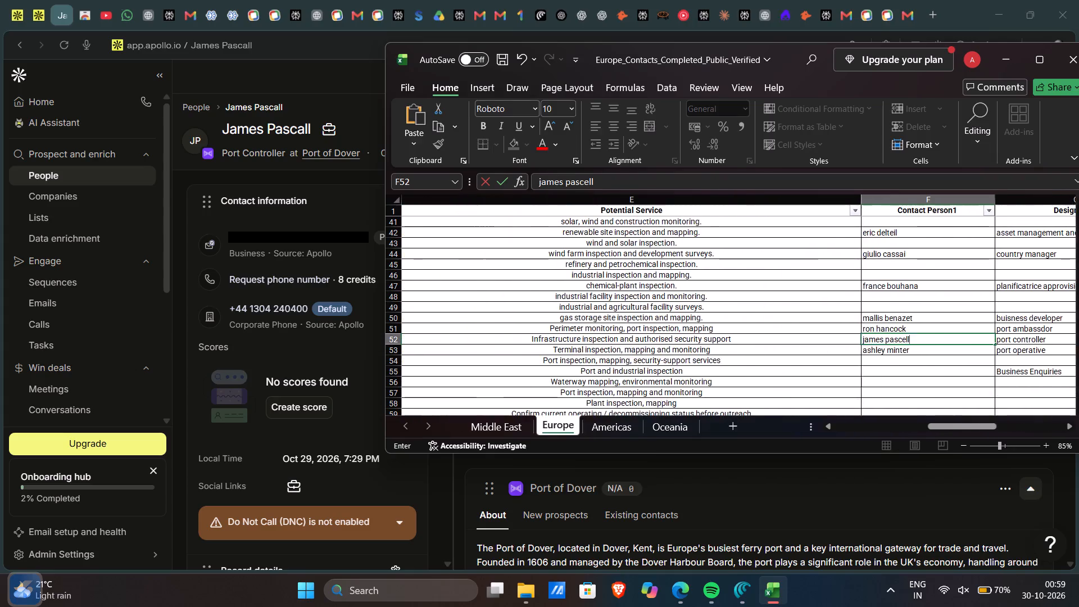
{"action": "scroll", "coordinate": [524, 356], "scroll_direction": "left", "scroll_amount": 1}
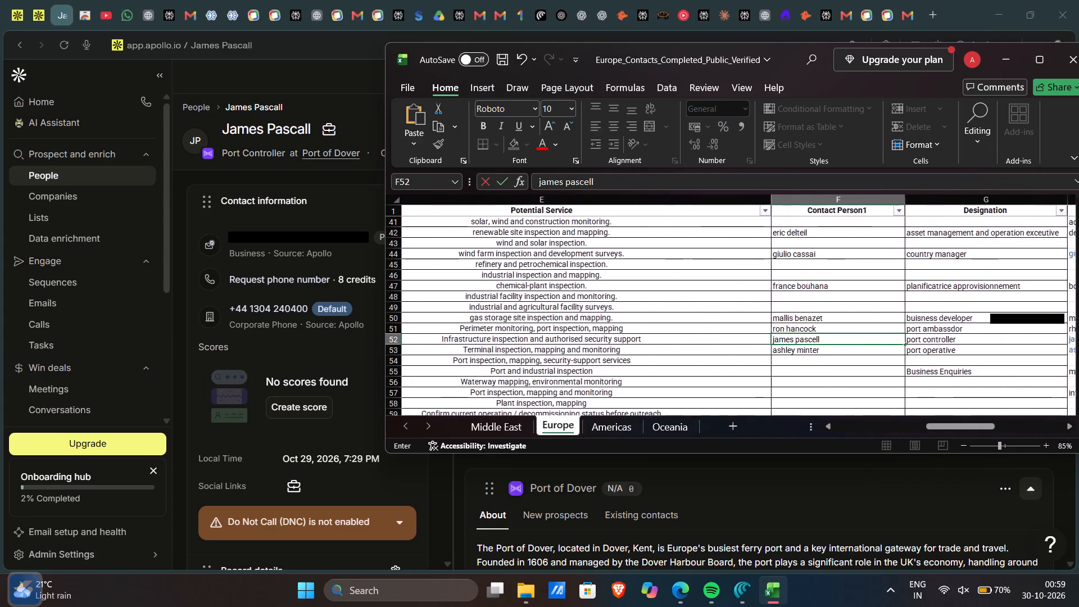
{"action": "scroll", "coordinate": [524, 356], "scroll_direction": "right", "scroll_amount": 1}
{"action": "scroll", "coordinate": [524, 356], "scroll_direction": "left", "scroll_amount": 3}
{"action": "scroll", "coordinate": [524, 356], "scroll_direction": "right", "scroll_amount": 7}
{"action": "scroll", "coordinate": [524, 356], "scroll_direction": "left", "scroll_amount": 1}
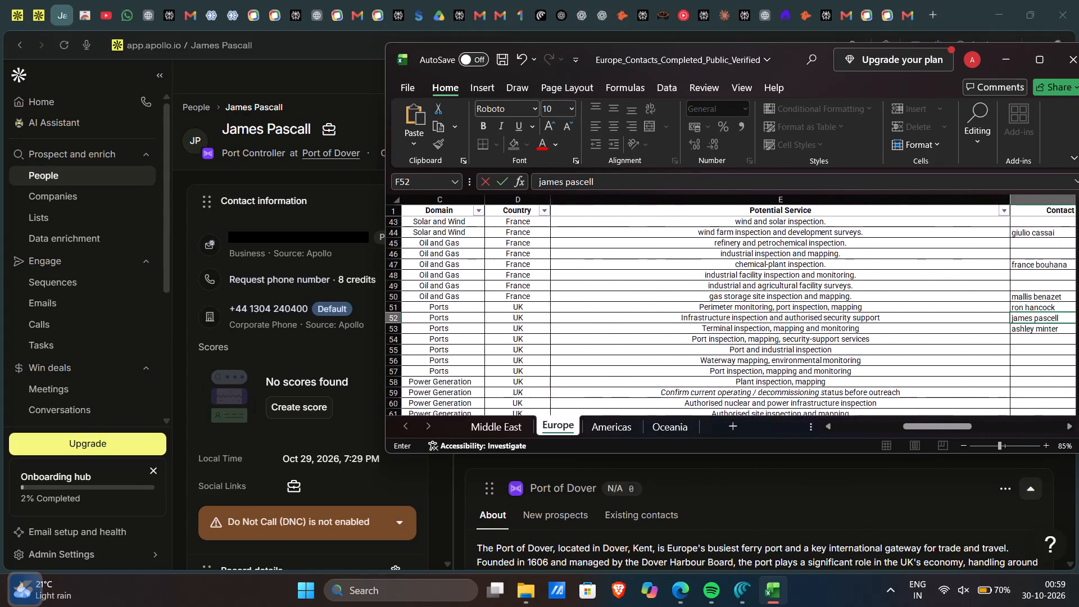
{"action": "scroll", "coordinate": [524, 356], "scroll_direction": "down", "scroll_amount": 1}
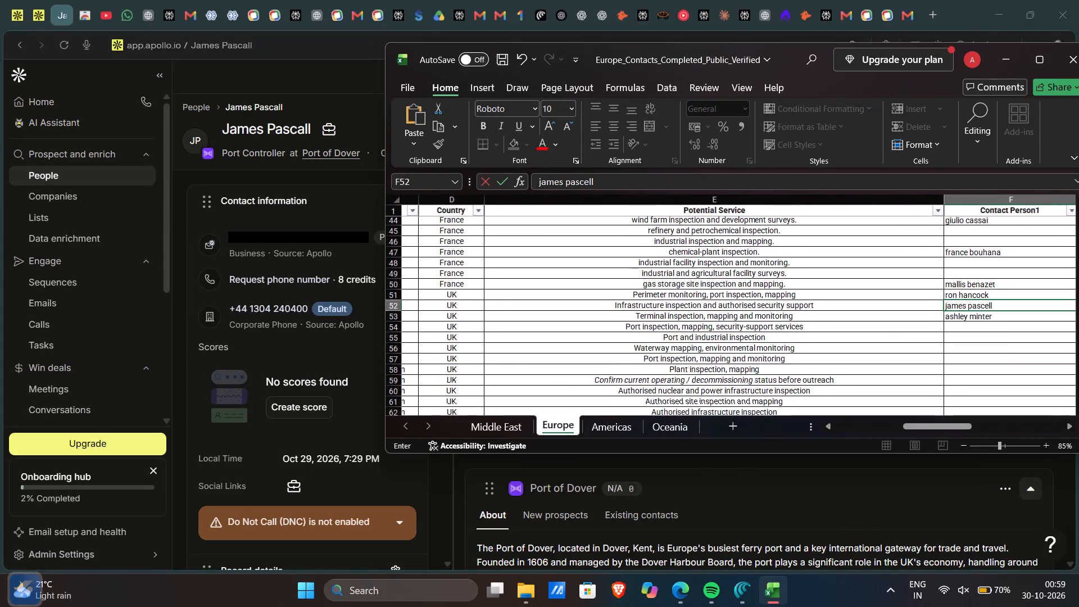
{"action": "scroll", "coordinate": [524, 356], "scroll_direction": "down", "scroll_amount": 1}
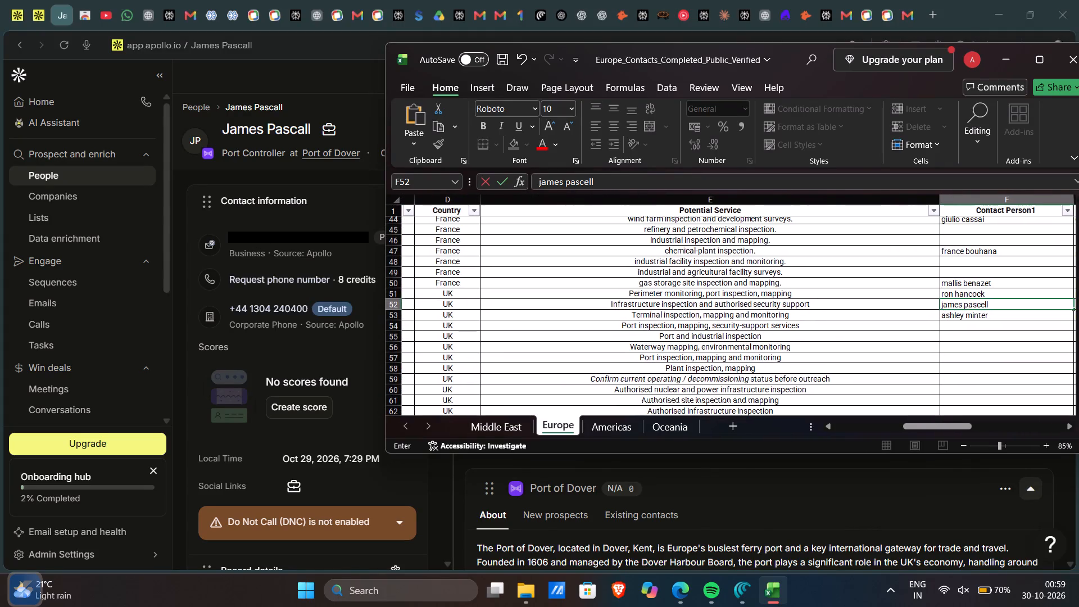
{"action": "scroll", "coordinate": [524, 356], "scroll_direction": "down", "scroll_amount": 1}
{"action": "left_click", "coordinate": [720, 304]}
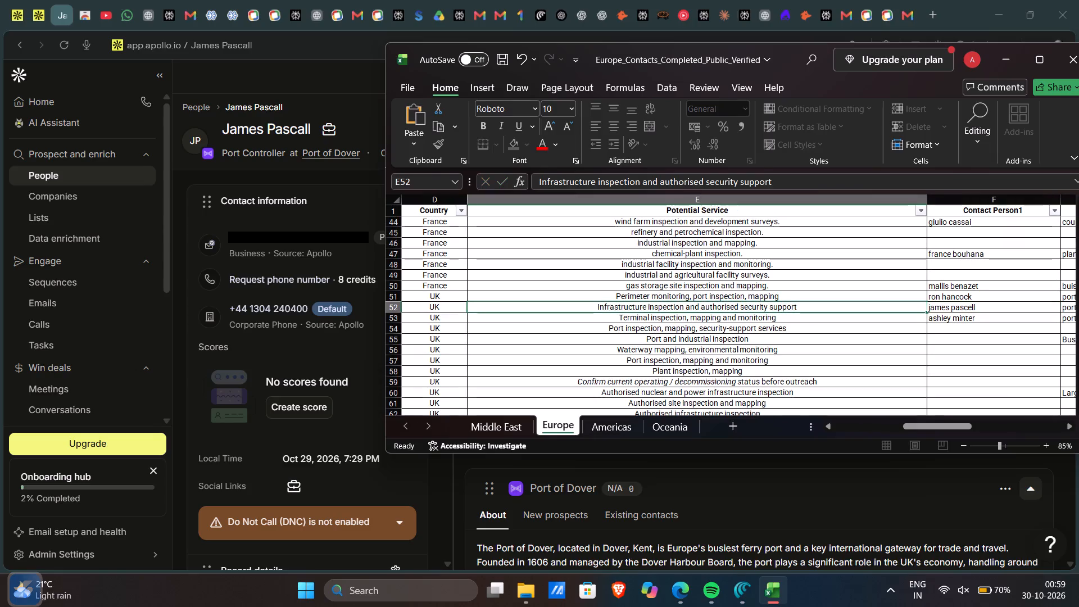
Examine the Europe sheet's UK rows below Port of Dover for the next company whose contact details need filling in.
{"action": "scroll", "coordinate": [714, 317], "scroll_direction": "right", "scroll_amount": 4}
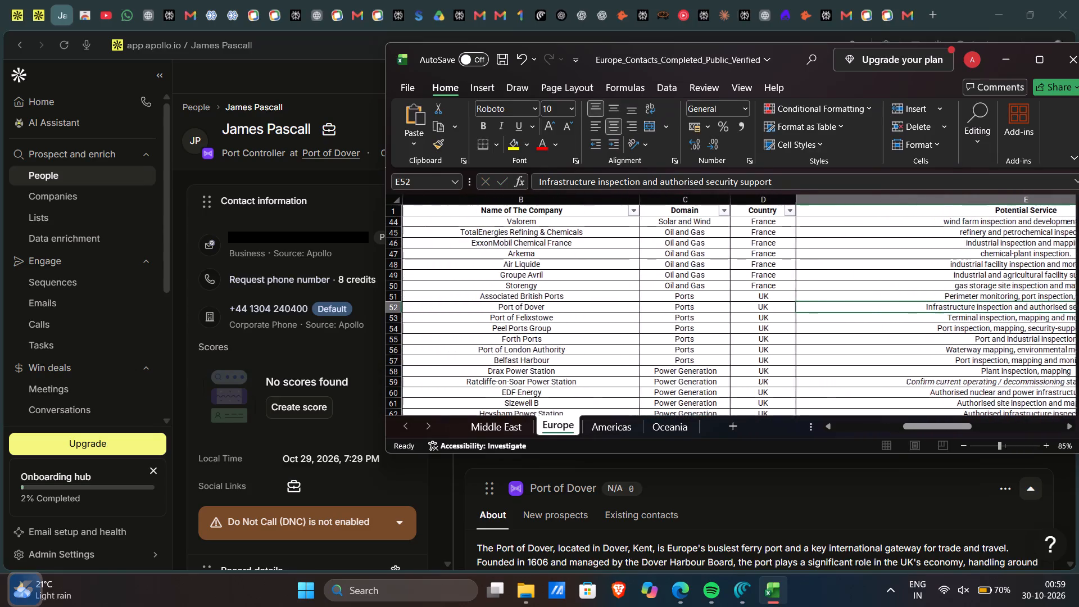
{"action": "left_click", "coordinate": [597, 311]}
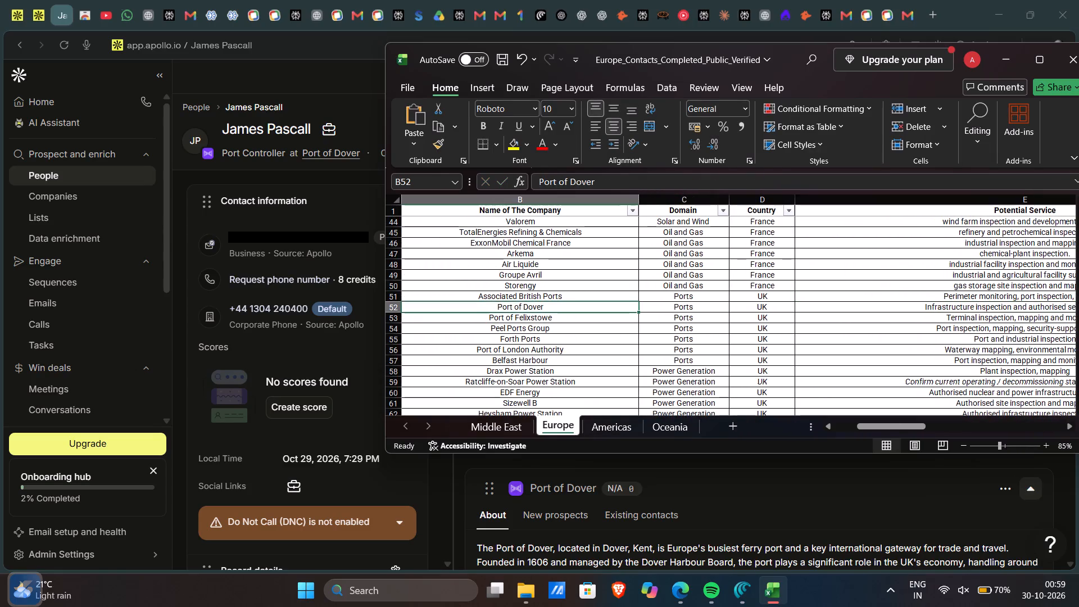
{"action": "scroll", "coordinate": [611, 318], "scroll_direction": "left", "scroll_amount": 5}
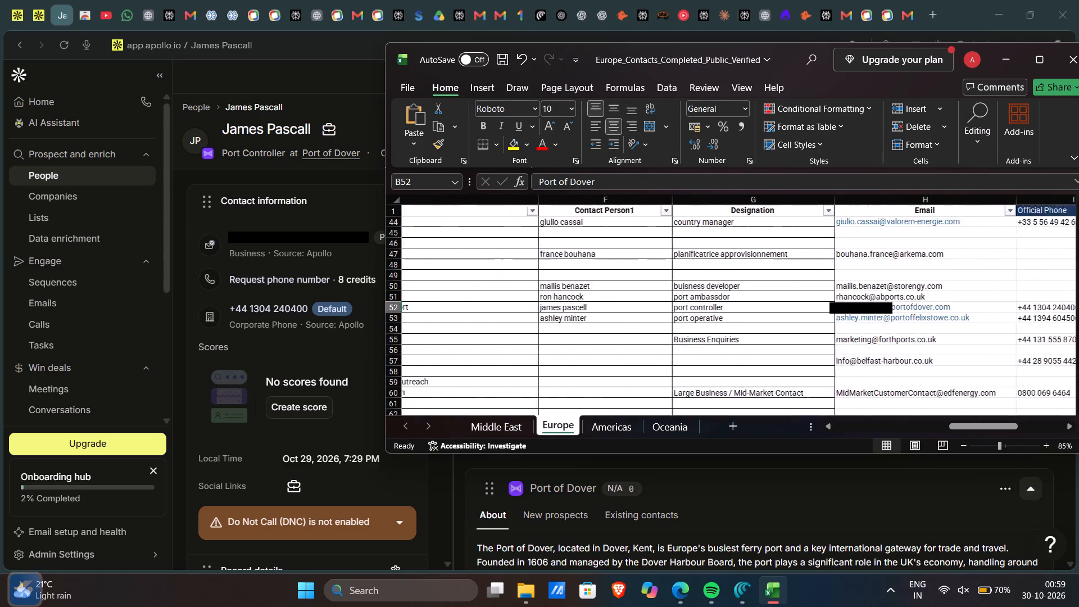
{"action": "scroll", "coordinate": [611, 318], "scroll_direction": "left", "scroll_amount": 1}
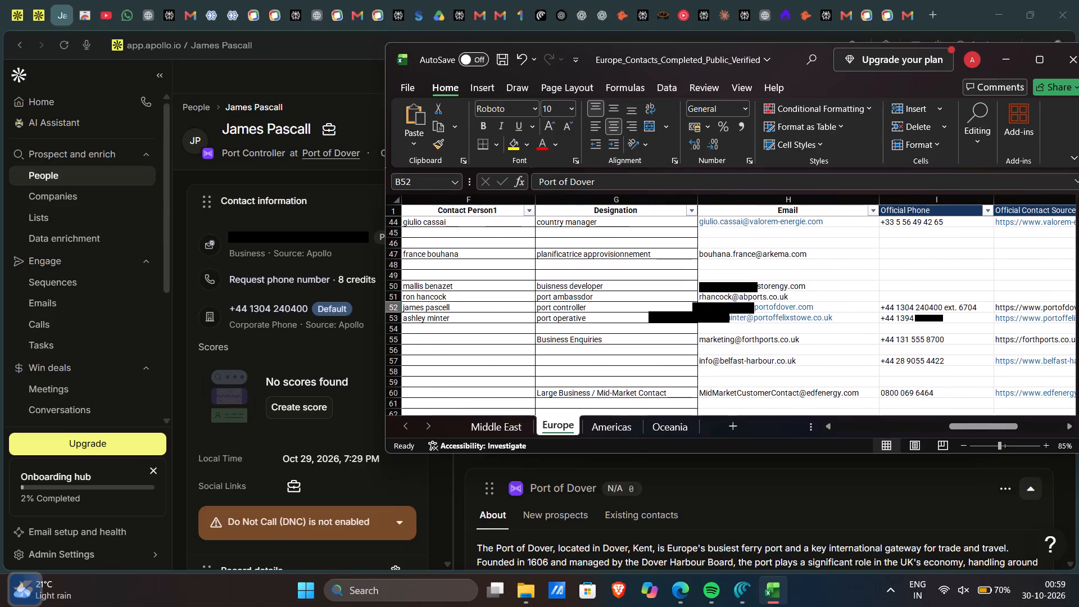
{"action": "left_click", "coordinate": [714, 331]}
{"action": "scroll", "coordinate": [714, 331], "scroll_direction": "right", "scroll_amount": 4}
{"action": "scroll", "coordinate": [714, 331], "scroll_direction": "left", "scroll_amount": 1}
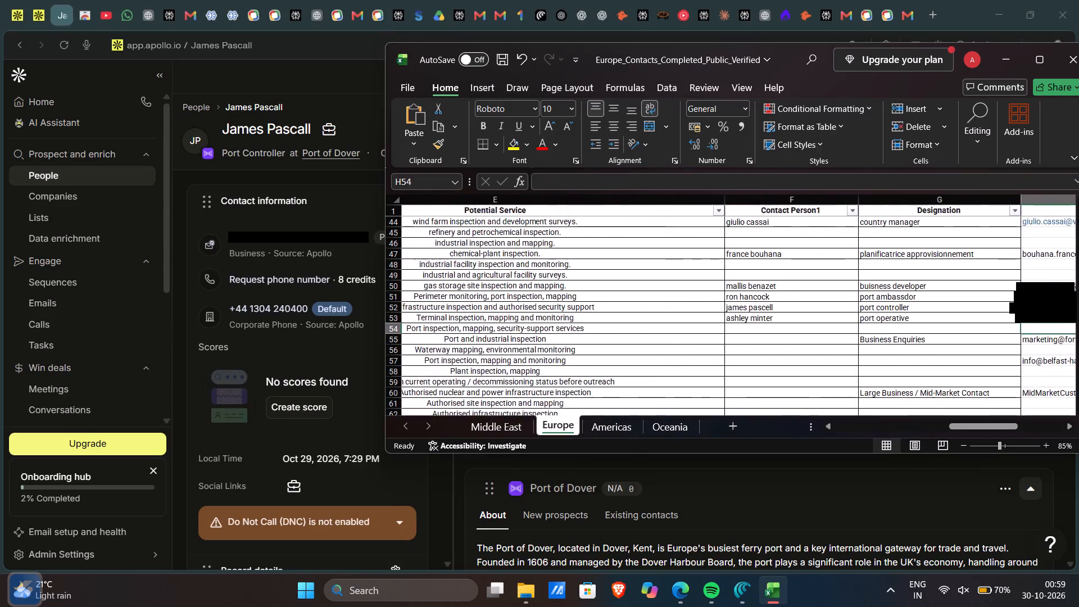
{"action": "scroll", "coordinate": [714, 331], "scroll_direction": "left", "scroll_amount": 1}
{"action": "left_click", "coordinate": [887, 340]}
{"action": "scroll", "coordinate": [887, 340], "scroll_direction": "left", "scroll_amount": 1}
{"action": "scroll", "coordinate": [887, 340], "scroll_direction": "down", "scroll_amount": 1}
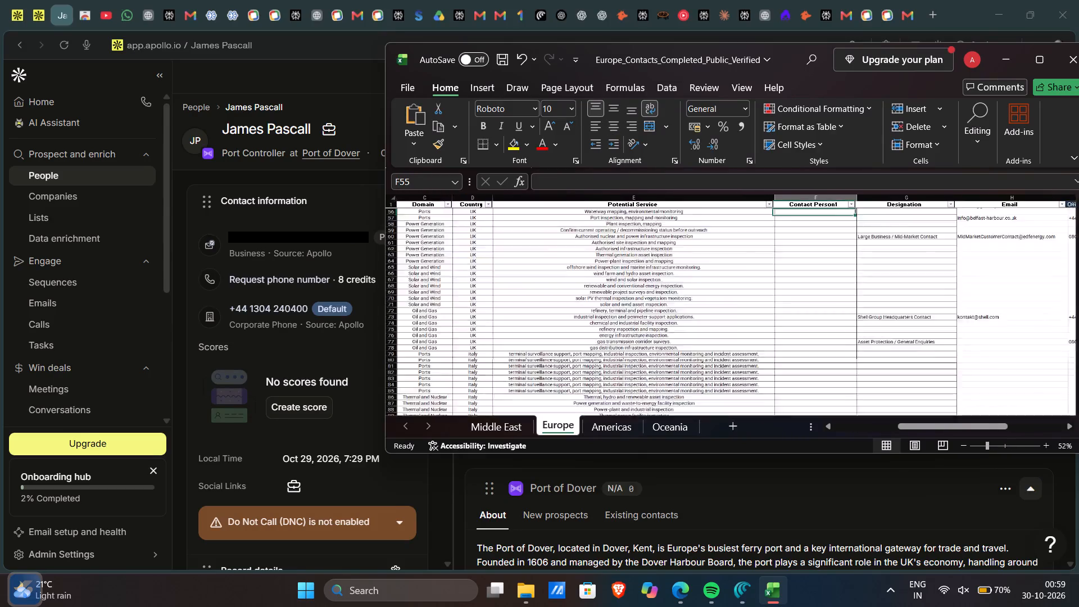
{"action": "scroll", "coordinate": [887, 340], "scroll_direction": "down", "scroll_amount": 4}
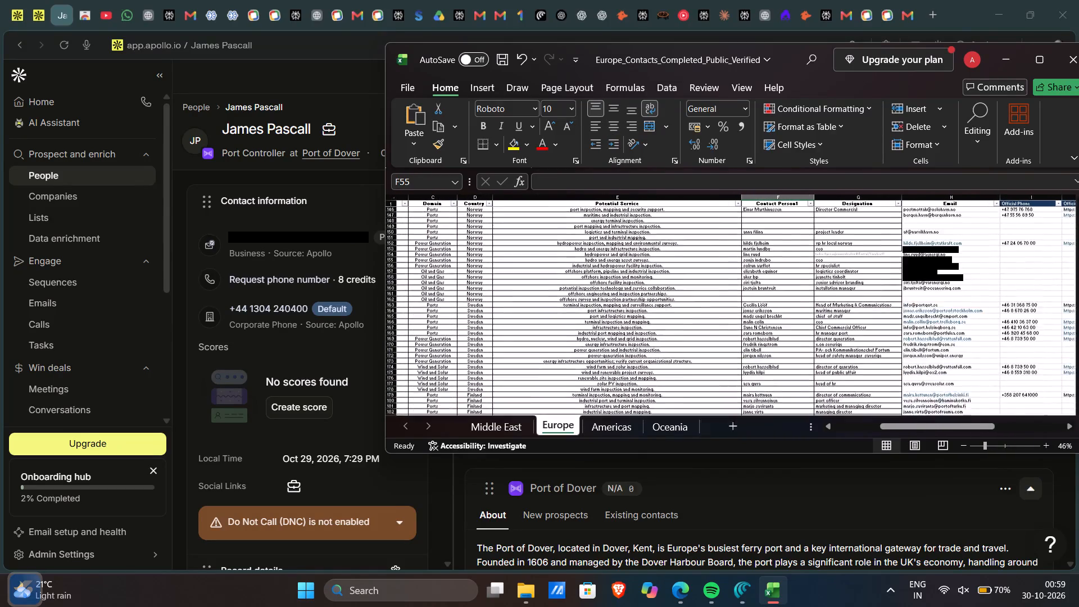
{"action": "scroll", "coordinate": [887, 340], "scroll_direction": "down", "scroll_amount": 2}
{"action": "scroll", "coordinate": [887, 340], "scroll_direction": "up", "scroll_amount": 7}
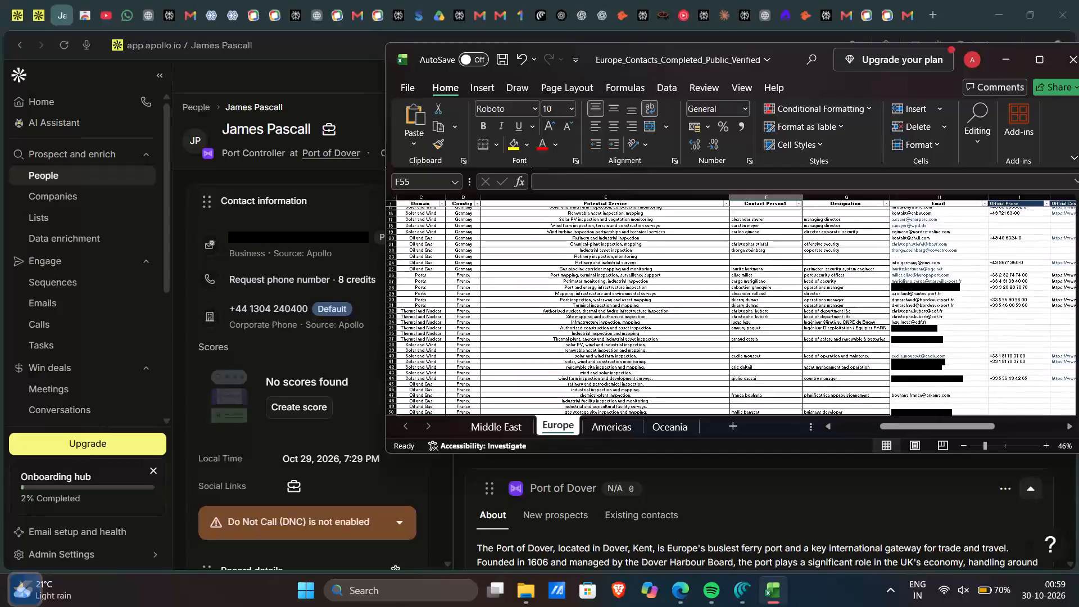
{"action": "scroll", "coordinate": [887, 340], "scroll_direction": "down", "scroll_amount": 1}
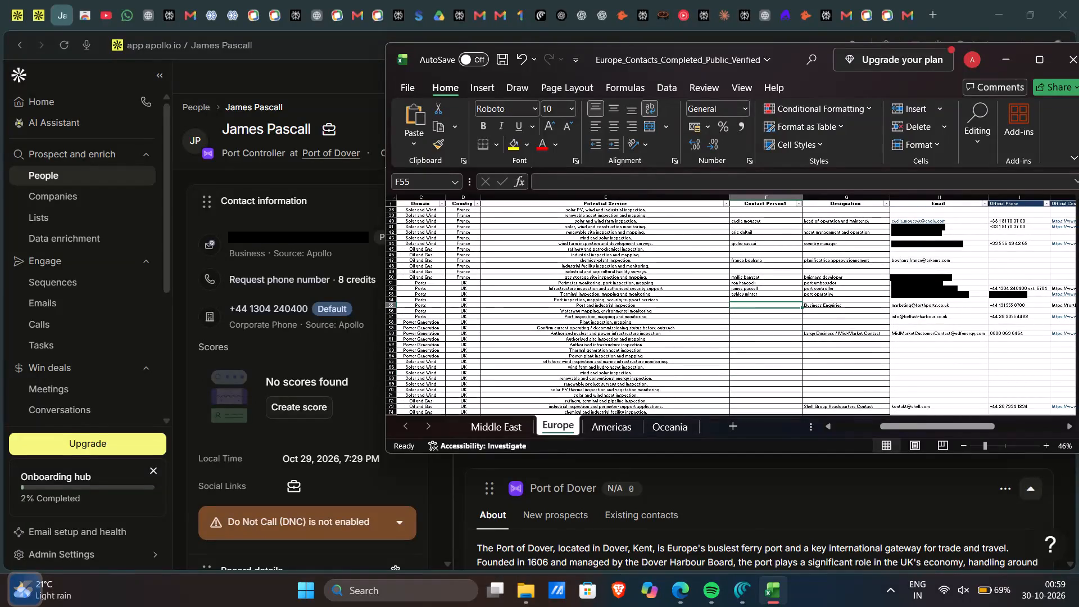
{"action": "left_click", "coordinate": [754, 299]}
{"action": "scroll", "coordinate": [754, 299], "scroll_direction": "left", "scroll_amount": 2}
{"action": "scroll", "coordinate": [754, 299], "scroll_direction": "right", "scroll_amount": 1}
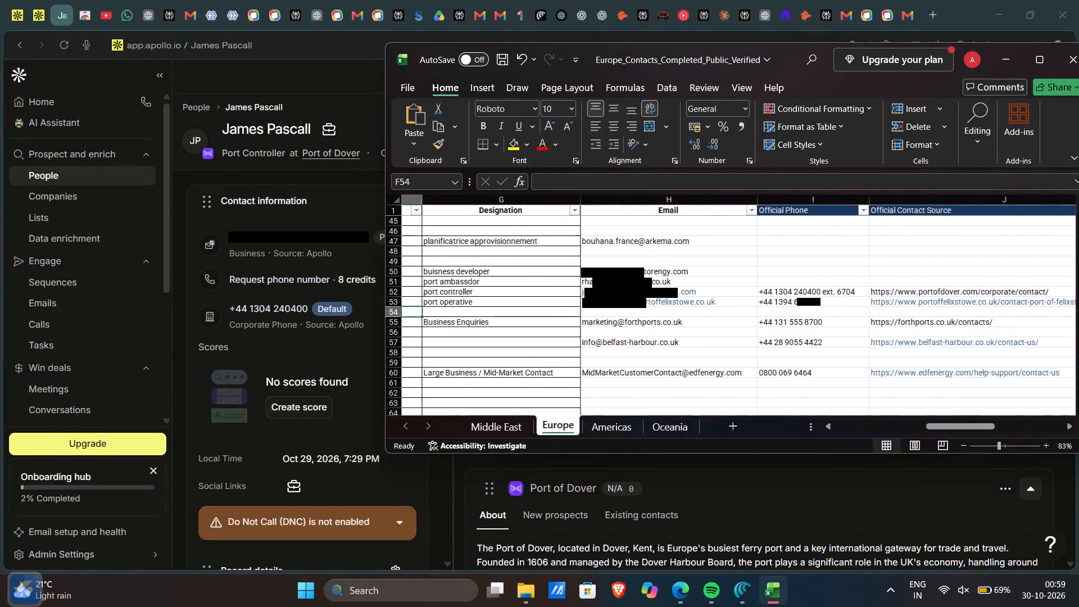
{"action": "scroll", "coordinate": [754, 299], "scroll_direction": "right", "scroll_amount": 3}
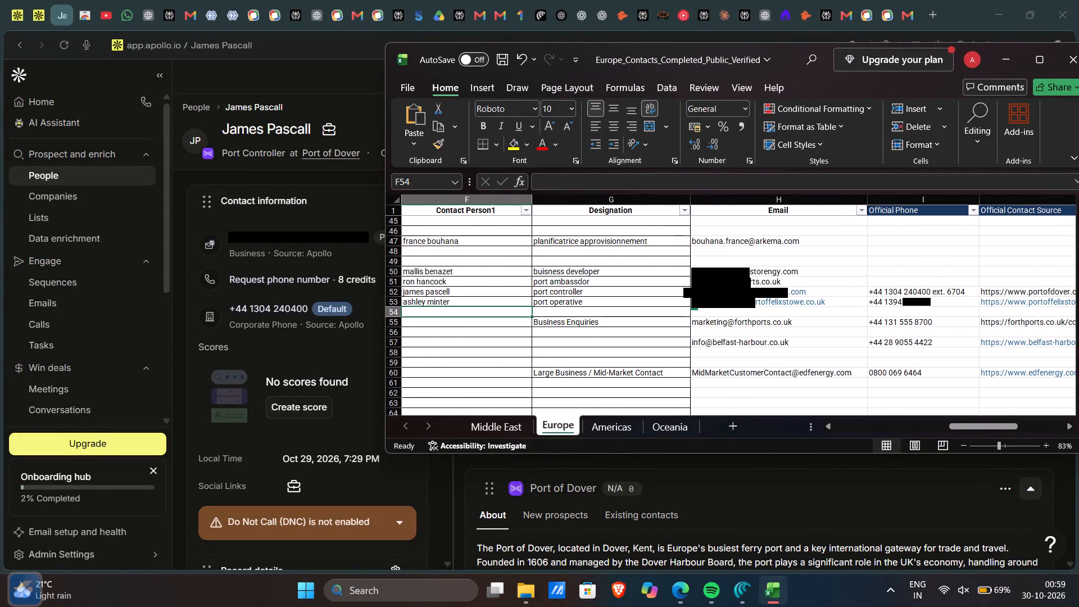
{"action": "scroll", "coordinate": [488, 309], "scroll_direction": "right", "scroll_amount": 5}
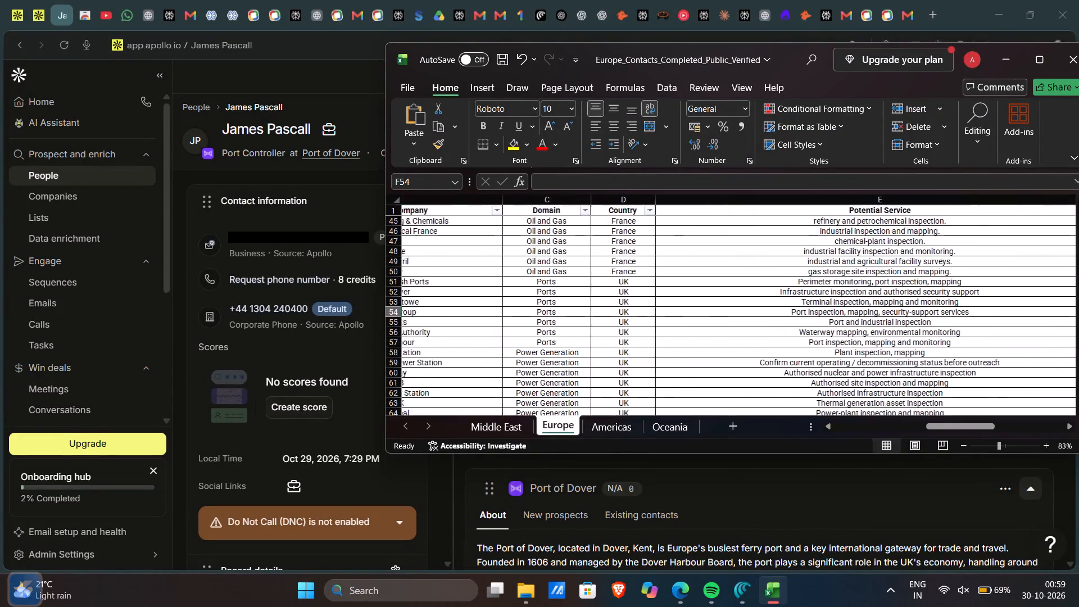
{"action": "scroll", "coordinate": [488, 309], "scroll_direction": "left", "scroll_amount": 3}
{"action": "scroll", "coordinate": [488, 309], "scroll_direction": "right", "scroll_amount": 1}
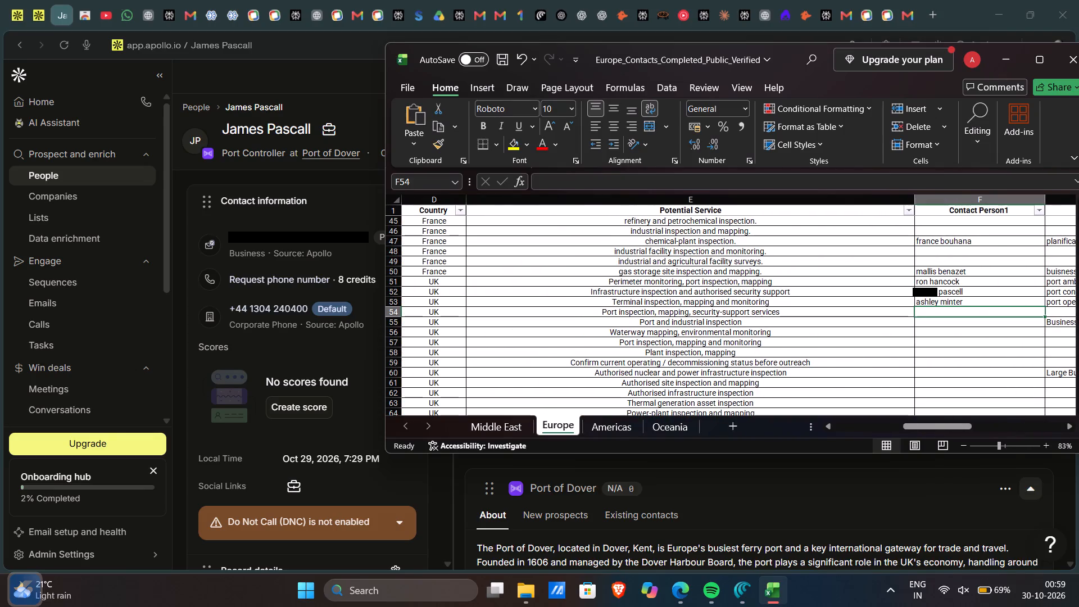
{"action": "left_click", "coordinate": [735, 322]}
{"action": "scroll", "coordinate": [735, 322], "scroll_direction": "left", "scroll_amount": 4}
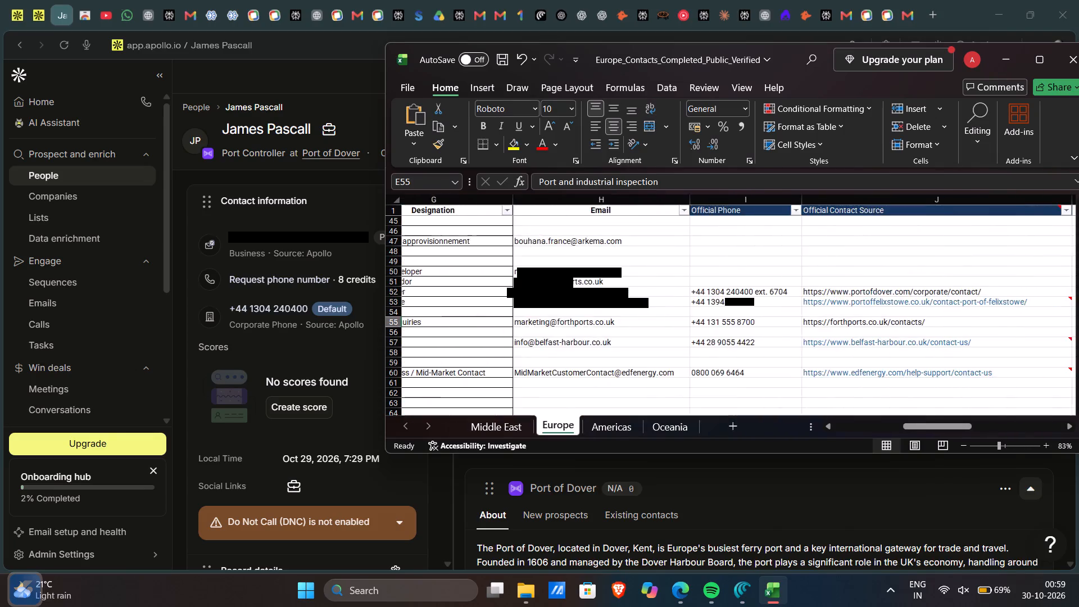
{"action": "scroll", "coordinate": [735, 322], "scroll_direction": "right", "scroll_amount": 2}
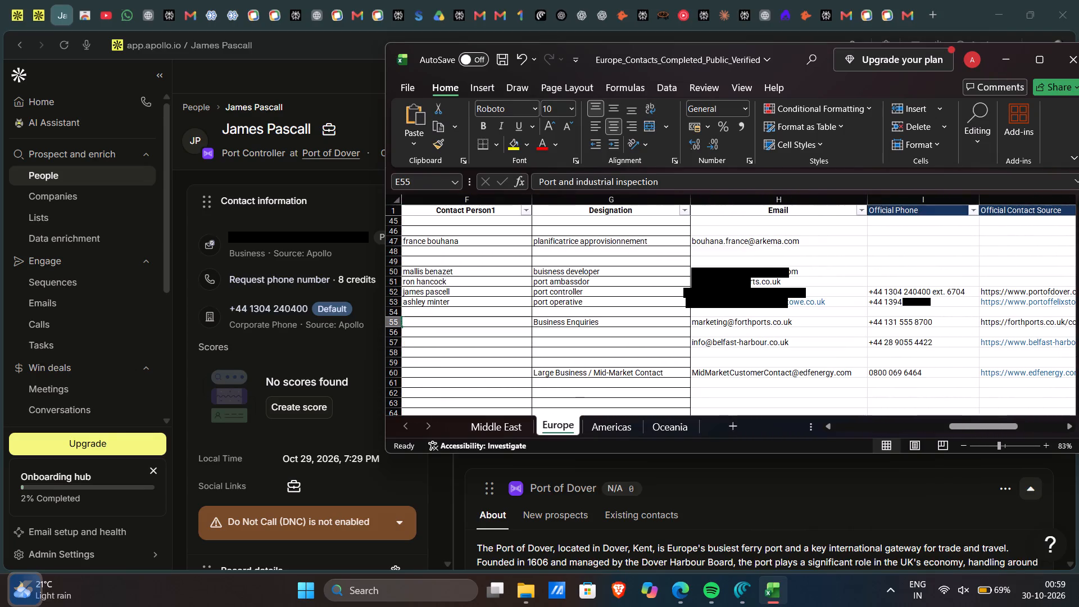
{"action": "scroll", "coordinate": [492, 328], "scroll_direction": "right", "scroll_amount": 3}
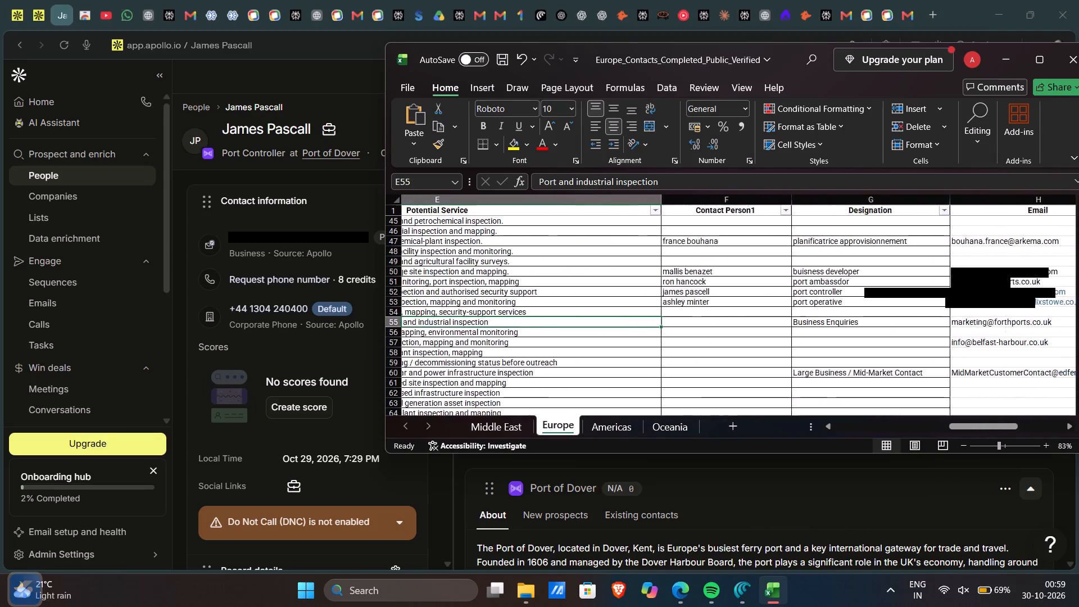
{"action": "scroll", "coordinate": [492, 328], "scroll_direction": "right", "scroll_amount": 3}
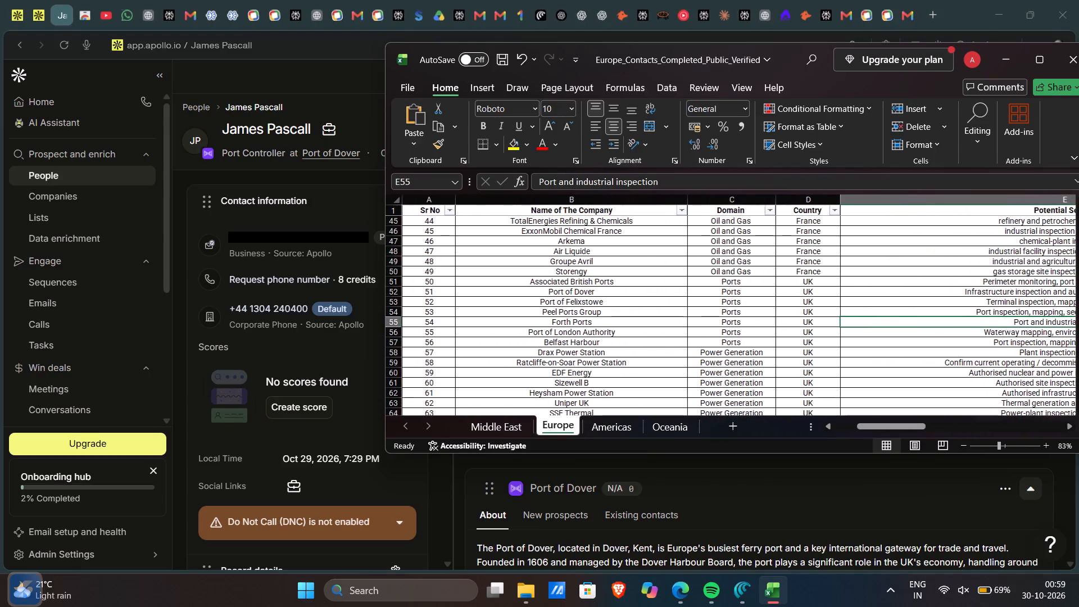
Copy the company name Forth Ports from row 55 and search for it in Apollo in the browser.
{"action": "left_click", "coordinate": [568, 323]}
{"action": "key", "text": "ctrl+c"}
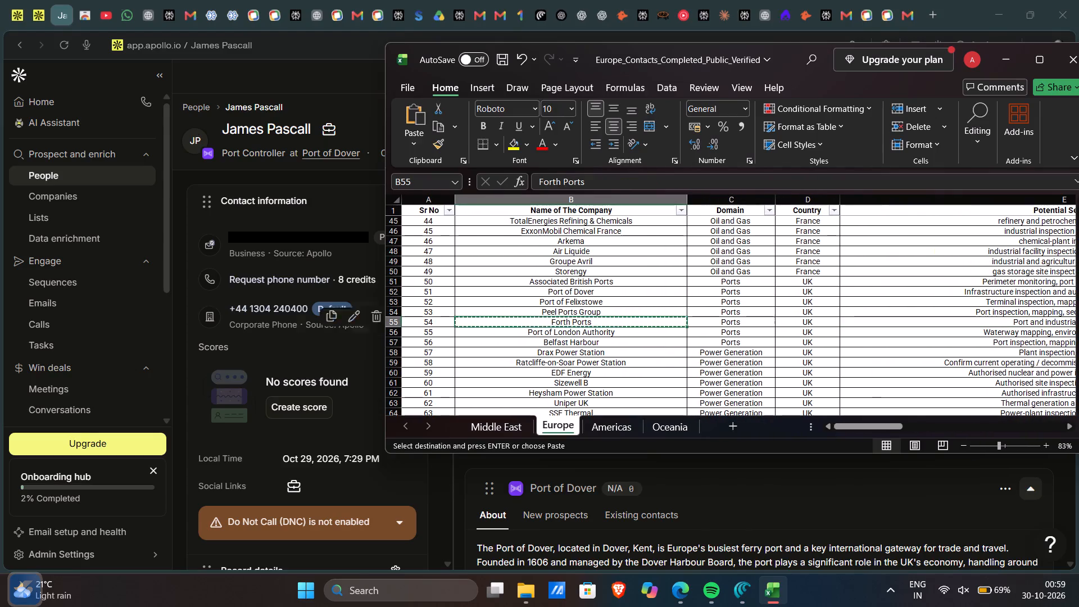
{"action": "left_click", "coordinate": [353, 94]}
{"action": "left_click", "coordinate": [521, 81]}
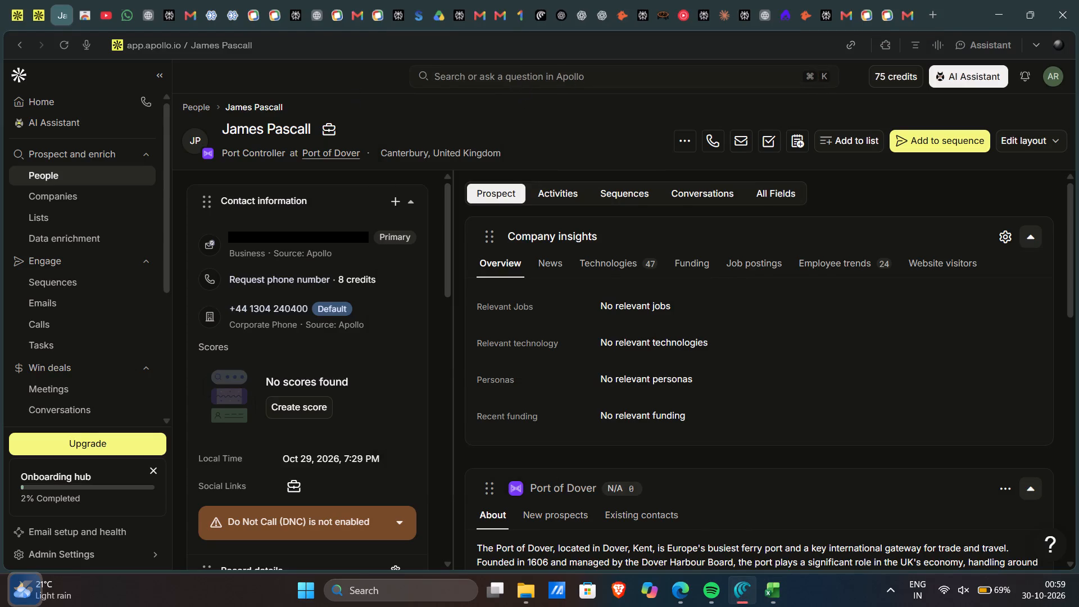
{"action": "key", "text": "ctrl+v"}
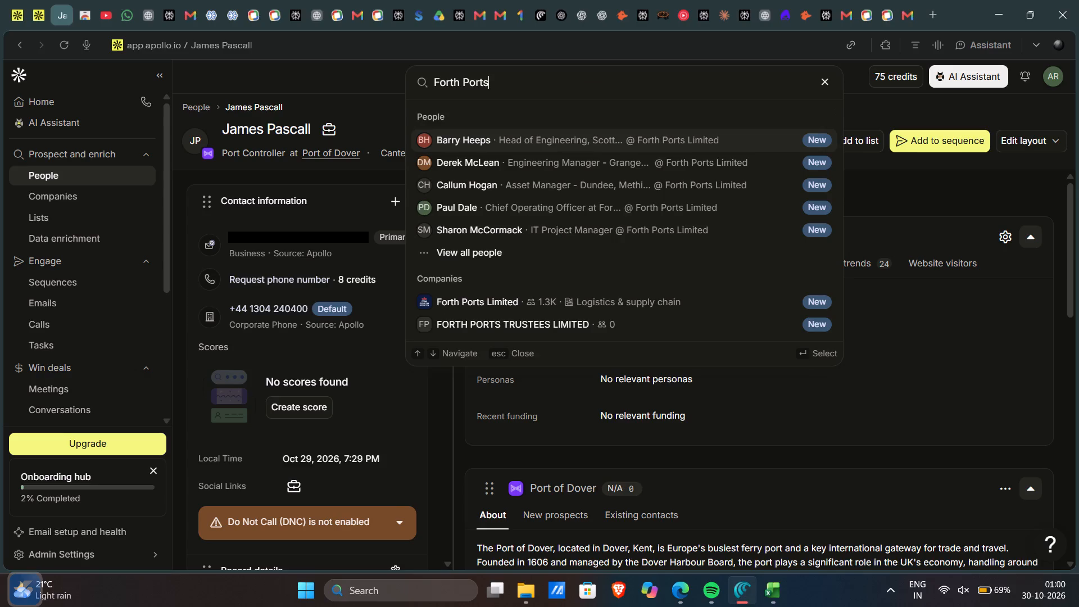
Open the profile of Forth Ports' Head of Engineering, Scottish Ports, and reveal and copy the business email.
{"action": "left_click", "coordinate": [551, 134]}
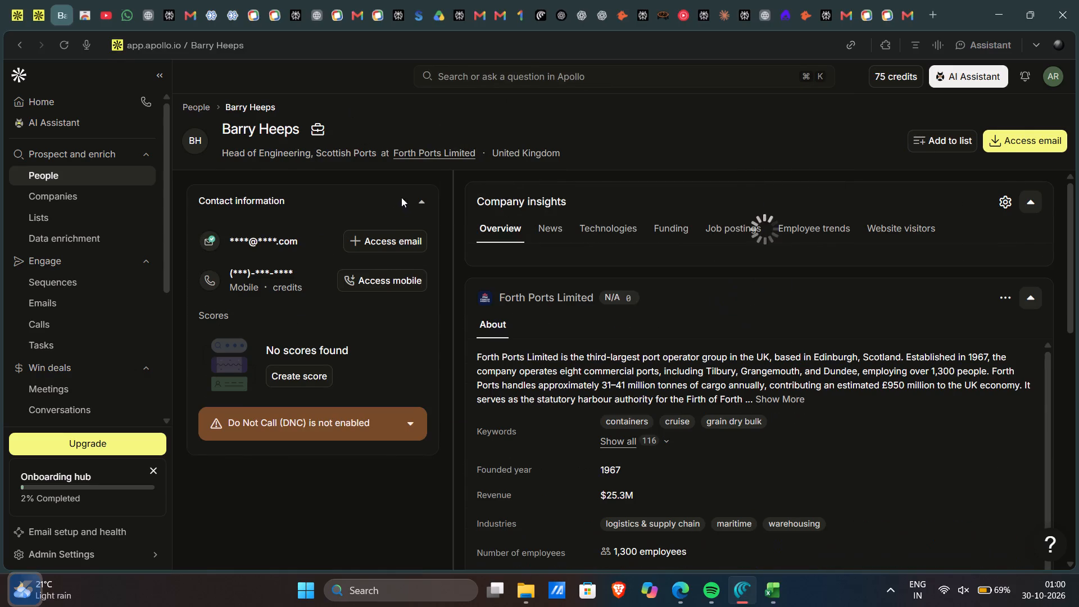
{"action": "left_click", "coordinate": [398, 243]}
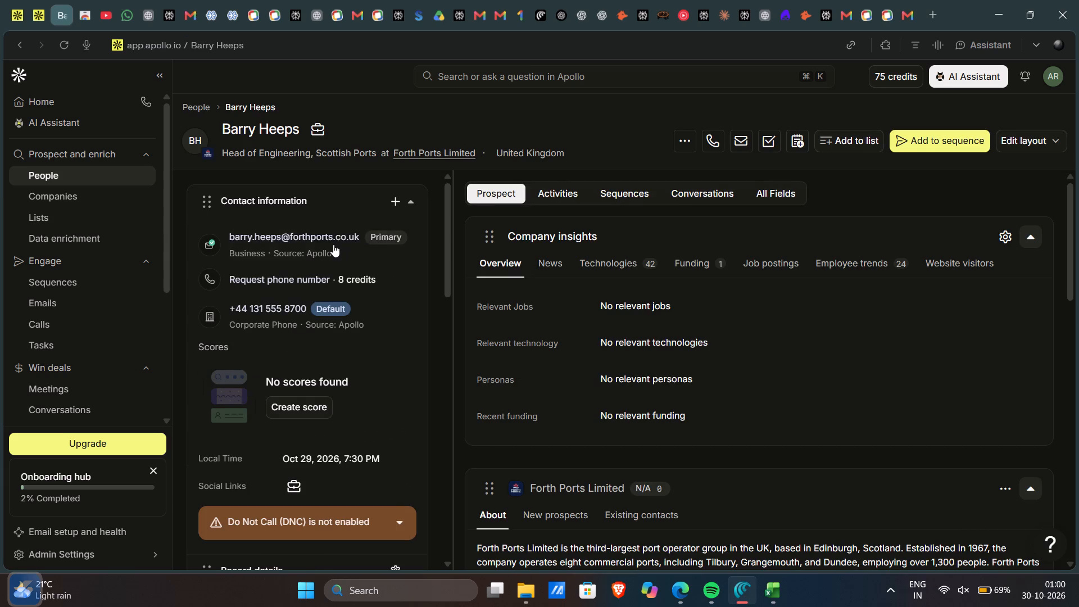
{"action": "left_click", "coordinate": [329, 243]}
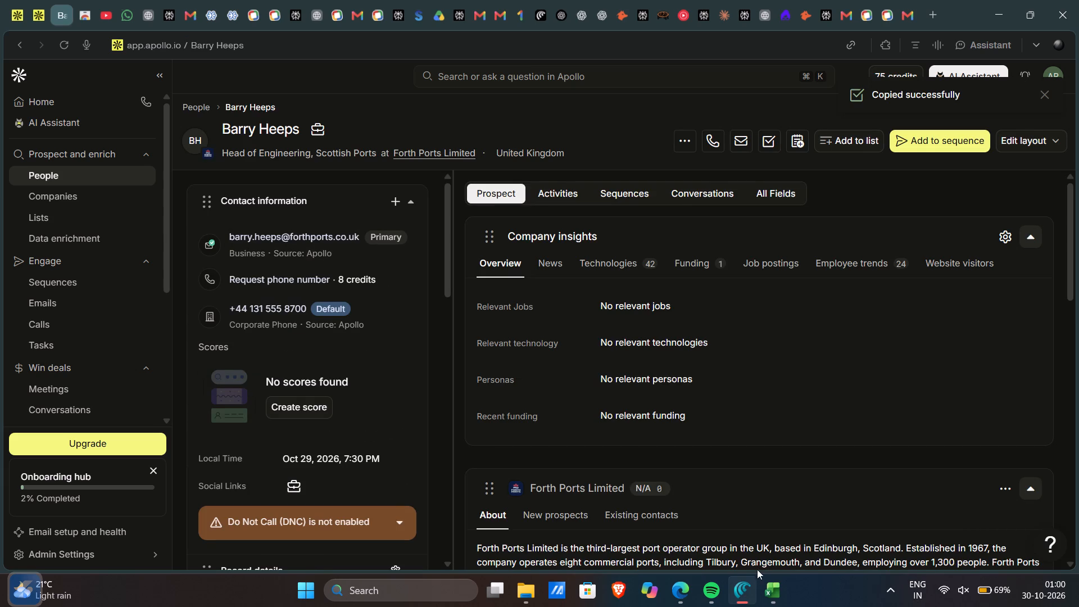
Switch to the Excel workbook and replace the Email in Forth Ports' row 55 with the copied business email.
{"action": "left_click", "coordinate": [766, 582]}
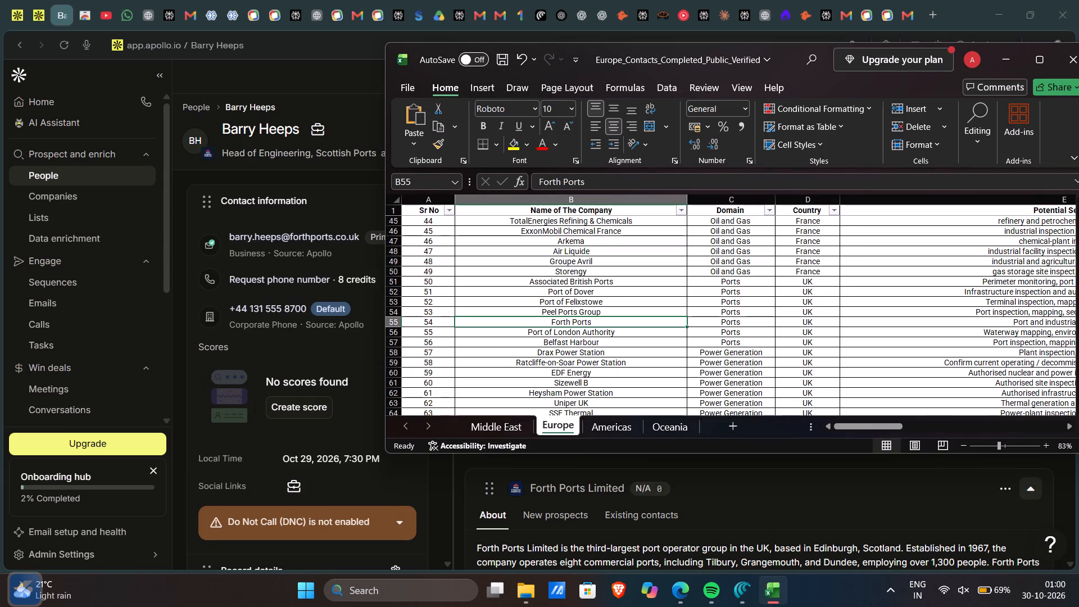
{"action": "left_click", "coordinate": [820, 324]}
{"action": "scroll", "coordinate": [820, 324], "scroll_direction": "left", "scroll_amount": 3}
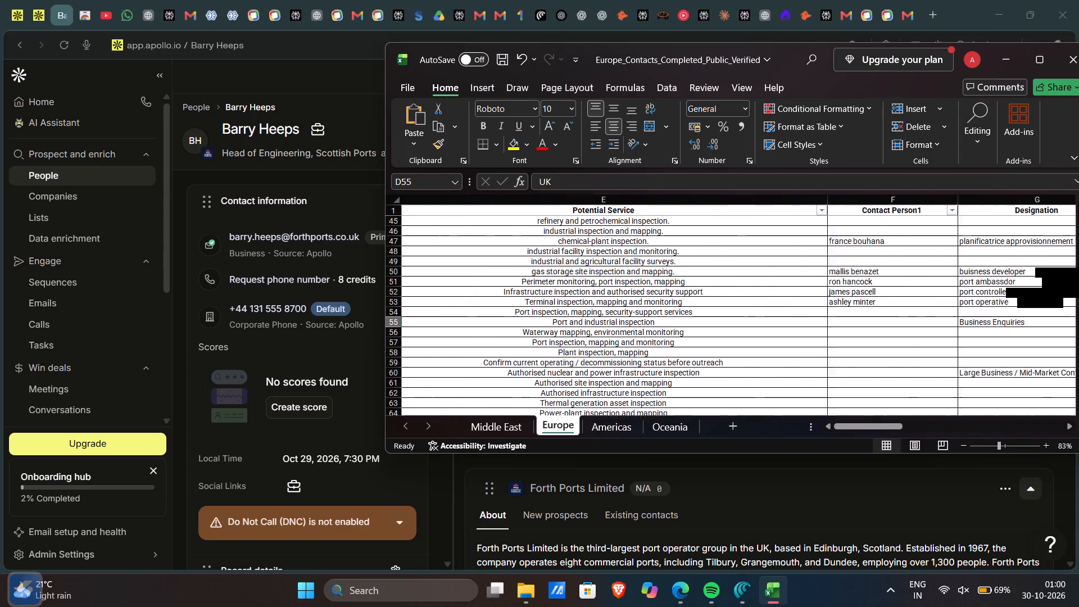
{"action": "scroll", "coordinate": [820, 324], "scroll_direction": "left", "scroll_amount": 4}
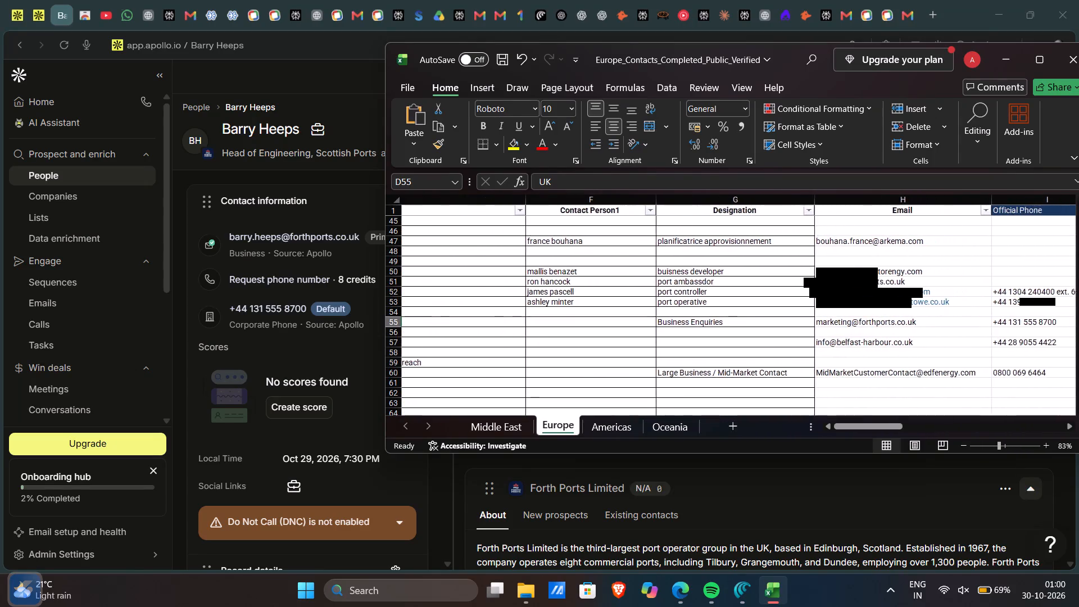
{"action": "left_click", "coordinate": [766, 323]}
{"action": "key", "text": "BackSpace"}
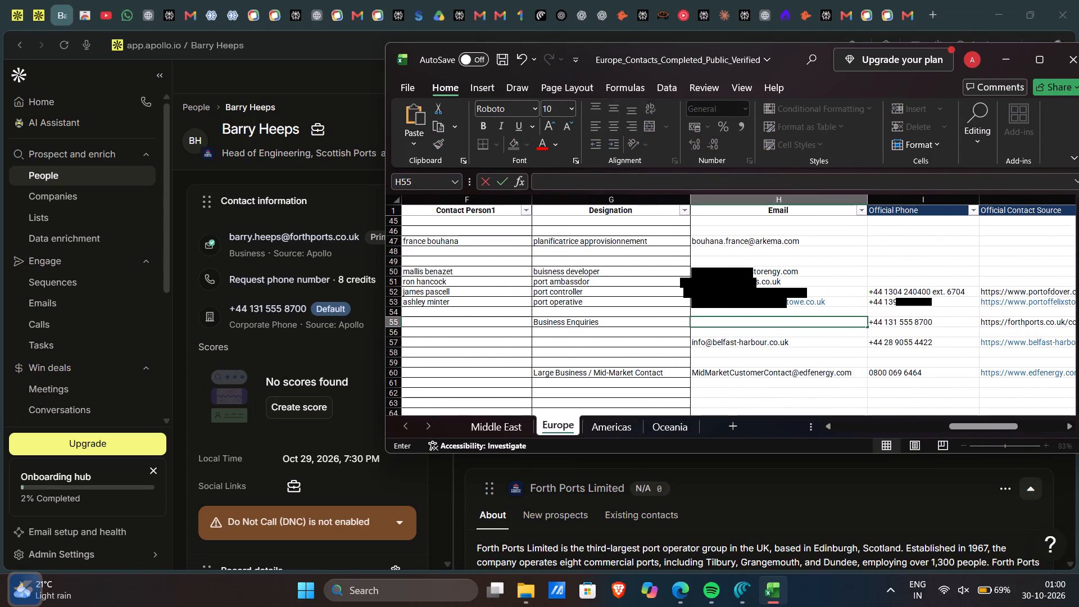
{"action": "key", "text": "ctrl+v"}
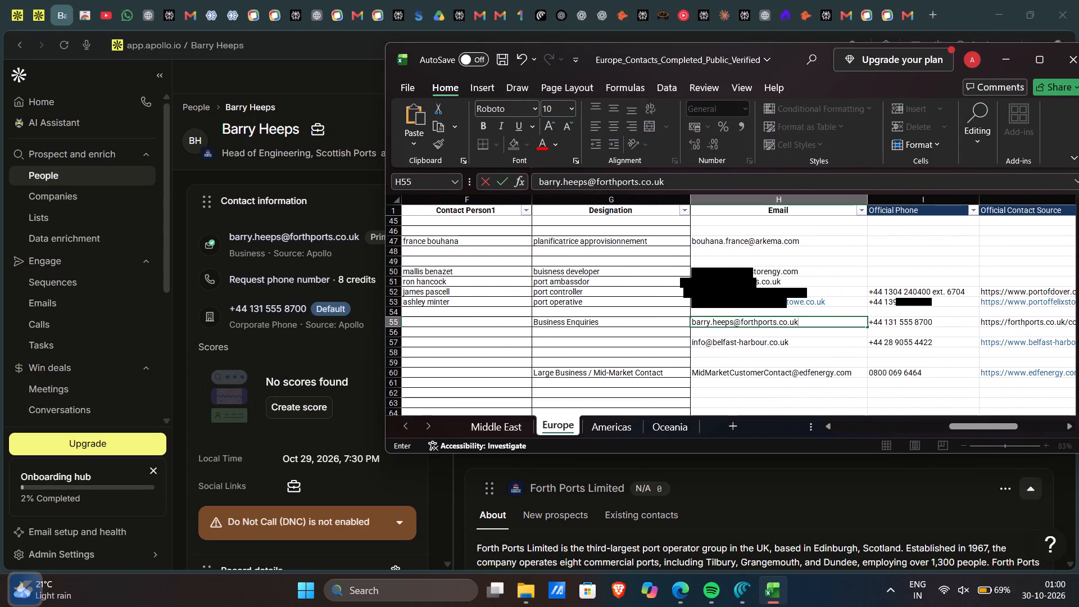
Replace the Designation in Forth Ports' row 55 with head of engineering.
{"action": "left_click", "coordinate": [604, 326]}
{"action": "key", "text": "ctrl+BackSpace"}
{"action": "key", "text": "ctrl+BackSpace"}
{"action": "key", "text": "ctrl+BackSpace"}
{"action": "key", "text": "ctrl+BackSpace"}
{"action": "key", "text": "ctrl+BackSpace"}
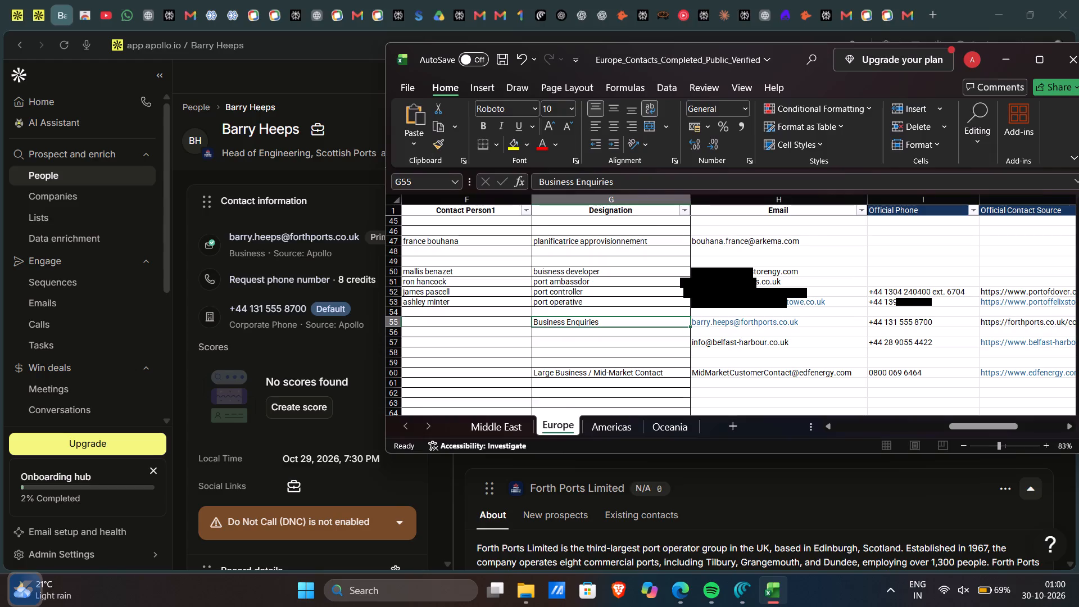
{"action": "left_click", "coordinate": [604, 320]}
{"action": "key", "text": "BackSpace"}
{"action": "key", "text": "ctrl+BackSpace"}
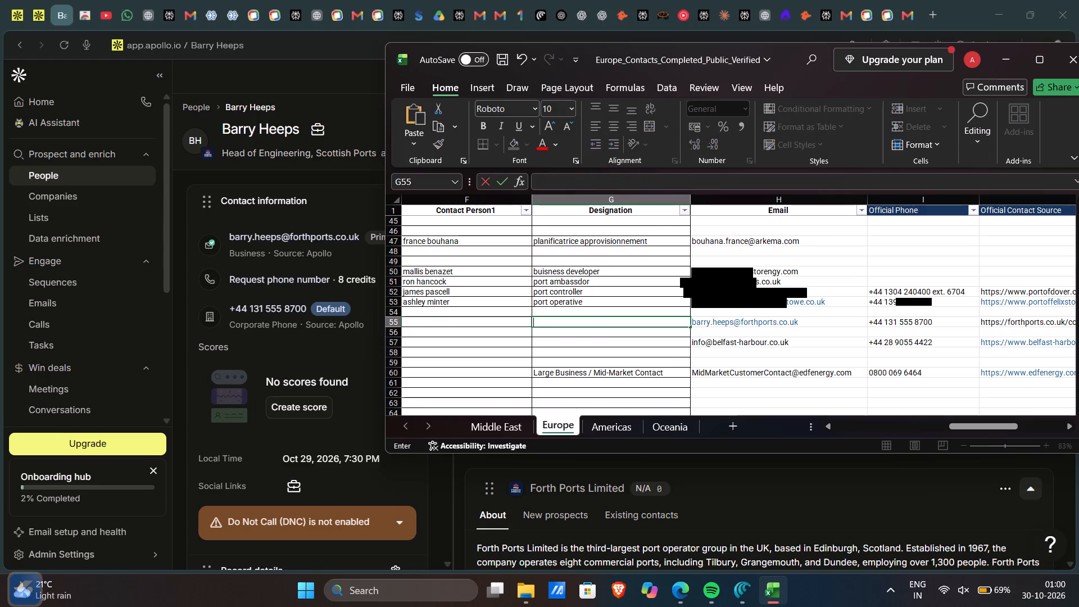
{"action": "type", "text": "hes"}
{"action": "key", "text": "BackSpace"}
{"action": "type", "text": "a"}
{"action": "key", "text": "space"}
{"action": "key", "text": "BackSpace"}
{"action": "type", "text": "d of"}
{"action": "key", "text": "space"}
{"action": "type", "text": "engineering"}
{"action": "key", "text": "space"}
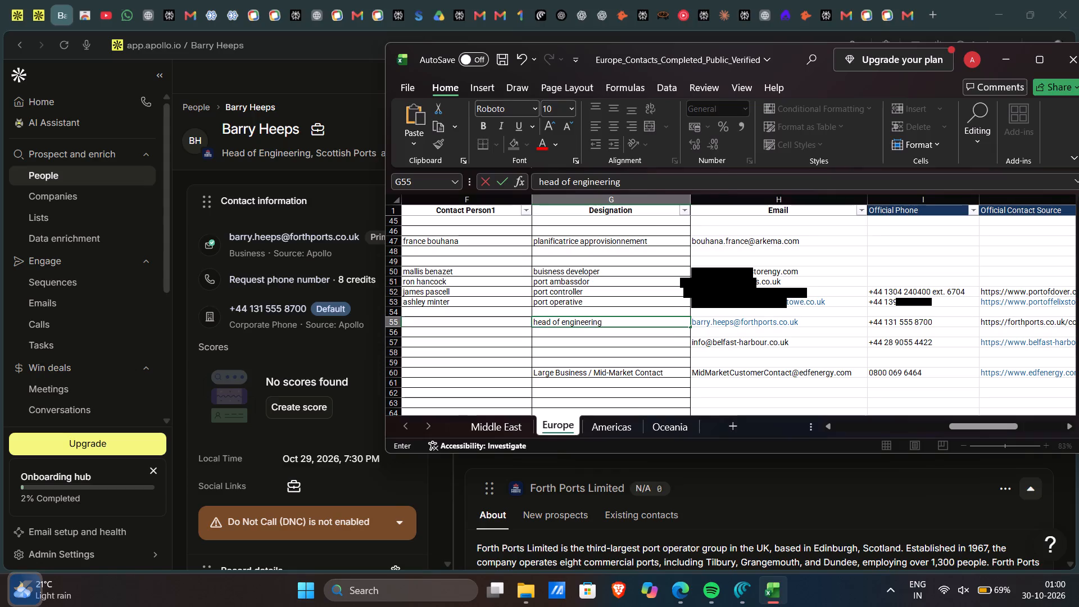
Enter the Head of Engineering's full name in lowercase as Contact Person1 in Forth Ports' row 55.
{"action": "left_click", "coordinate": [486, 324]}
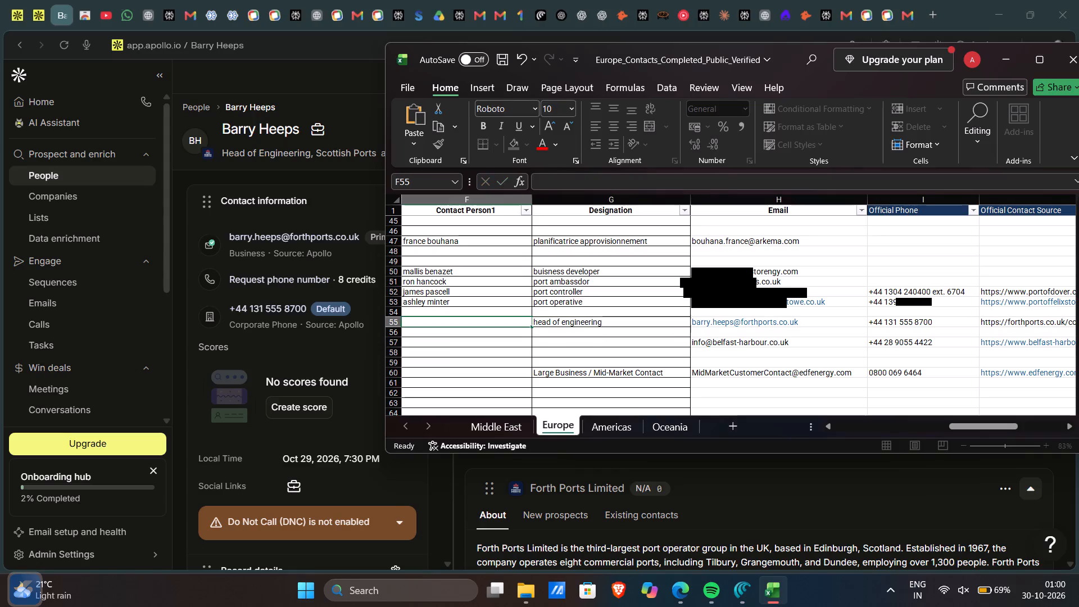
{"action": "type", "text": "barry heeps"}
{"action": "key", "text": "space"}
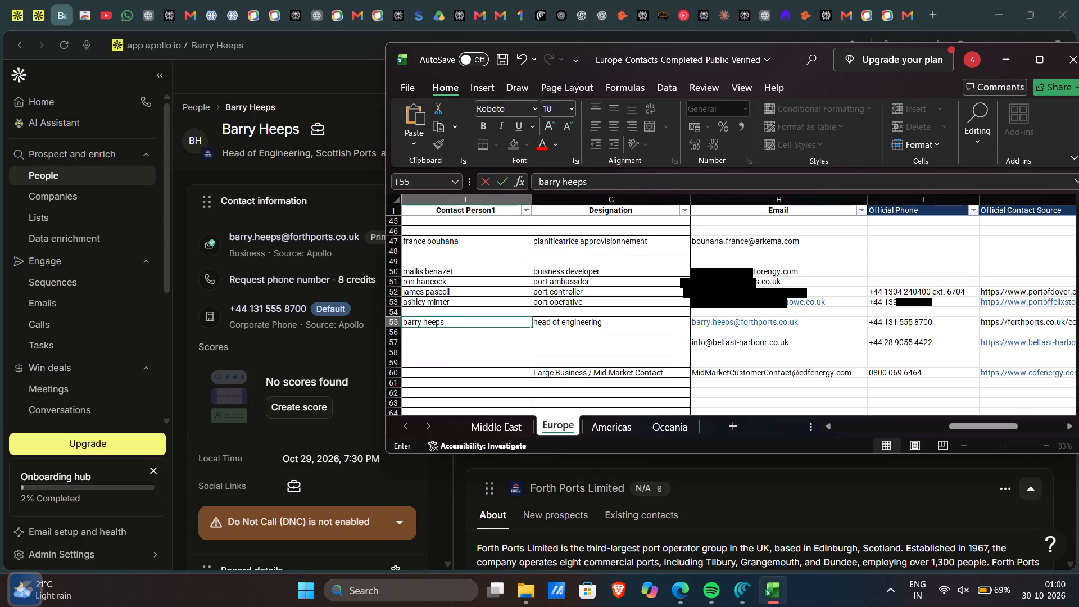
Copy the company name Port of London Authority from row 56 and search for it in Apollo in the browser.
{"action": "scroll", "coordinate": [636, 341], "scroll_direction": "down", "scroll_amount": 1}
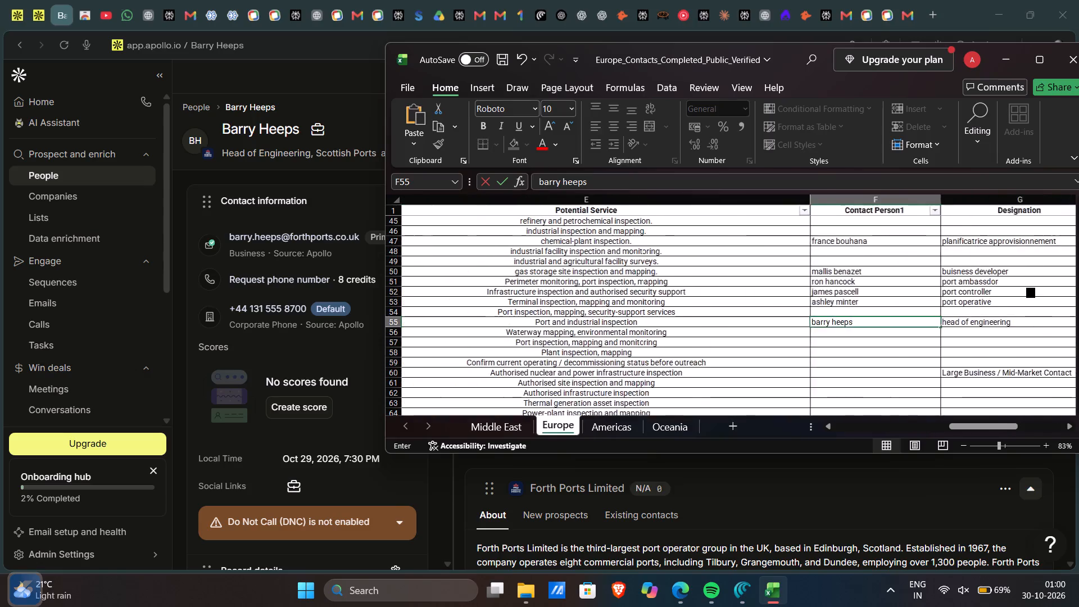
{"action": "scroll", "coordinate": [636, 341], "scroll_direction": "down", "scroll_amount": 1}
{"action": "scroll", "coordinate": [636, 341], "scroll_direction": "left", "scroll_amount": 1}
{"action": "left_click", "coordinate": [633, 320]}
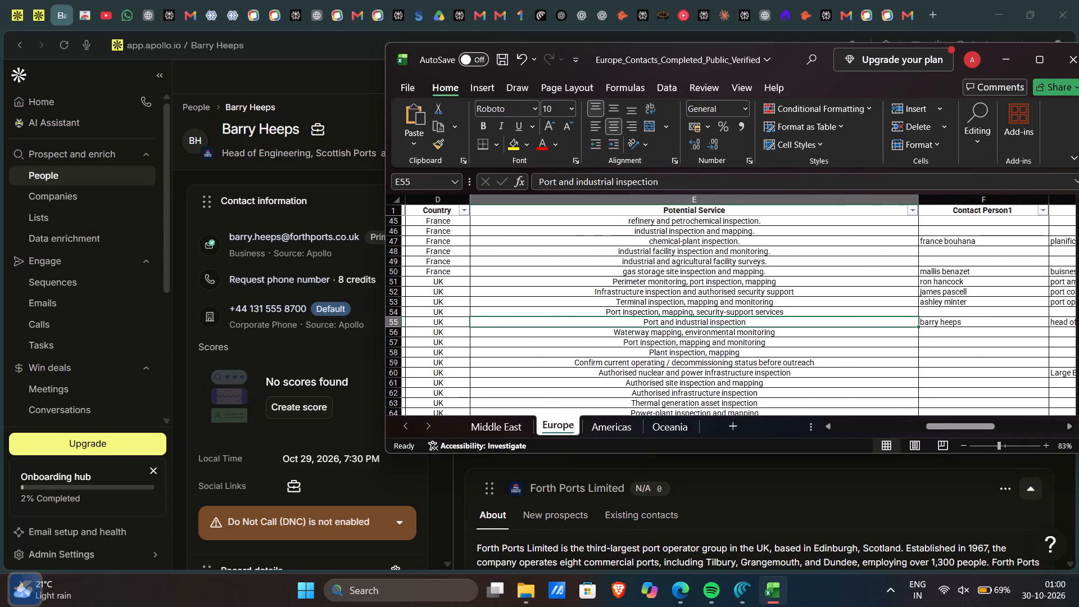
{"action": "scroll", "coordinate": [689, 334], "scroll_direction": "left", "scroll_amount": 3}
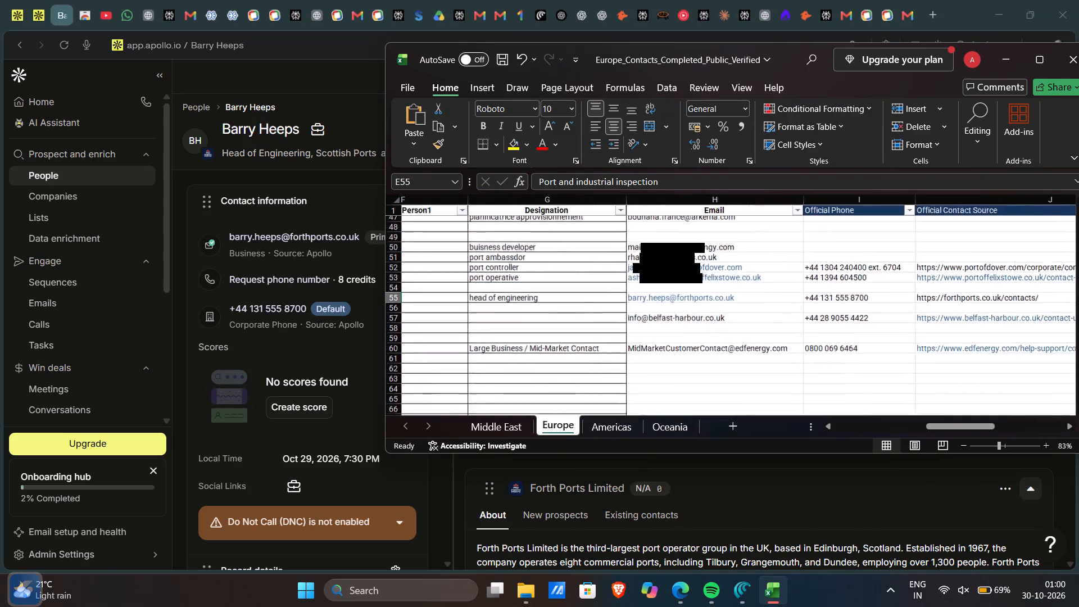
{"action": "scroll", "coordinate": [689, 334], "scroll_direction": "left", "scroll_amount": 1}
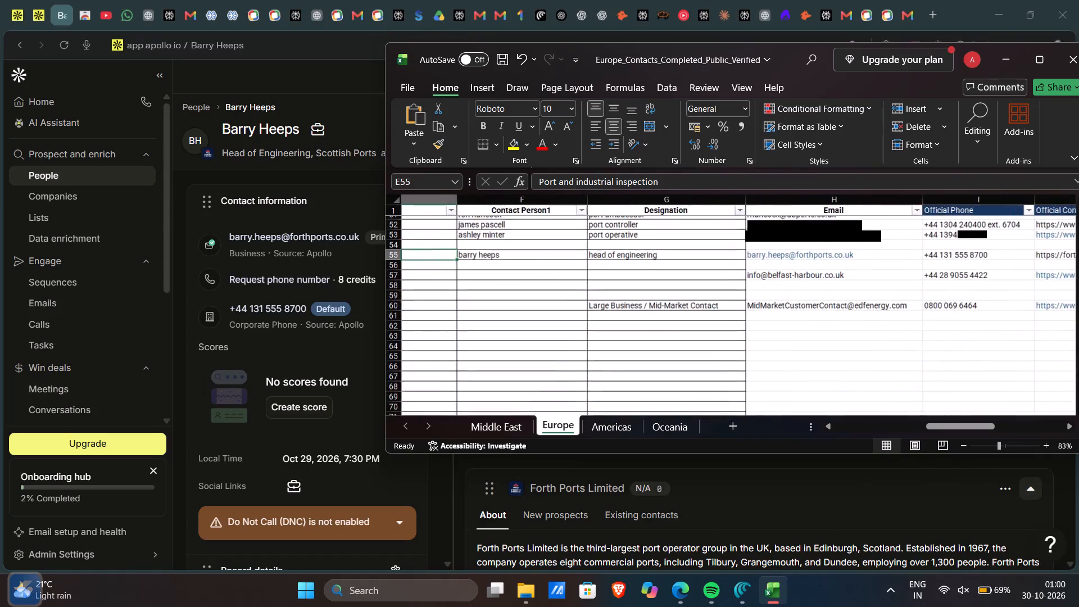
{"action": "scroll", "coordinate": [689, 334], "scroll_direction": "left", "scroll_amount": 1}
{"action": "scroll", "coordinate": [689, 334], "scroll_direction": "right", "scroll_amount": 4}
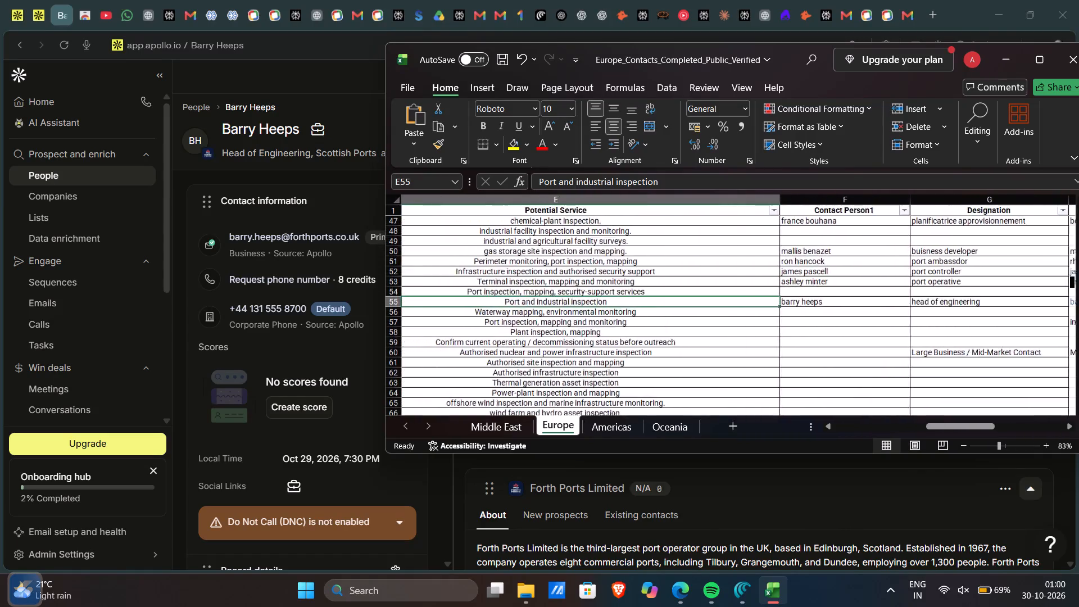
{"action": "scroll", "coordinate": [689, 334], "scroll_direction": "right", "scroll_amount": 3}
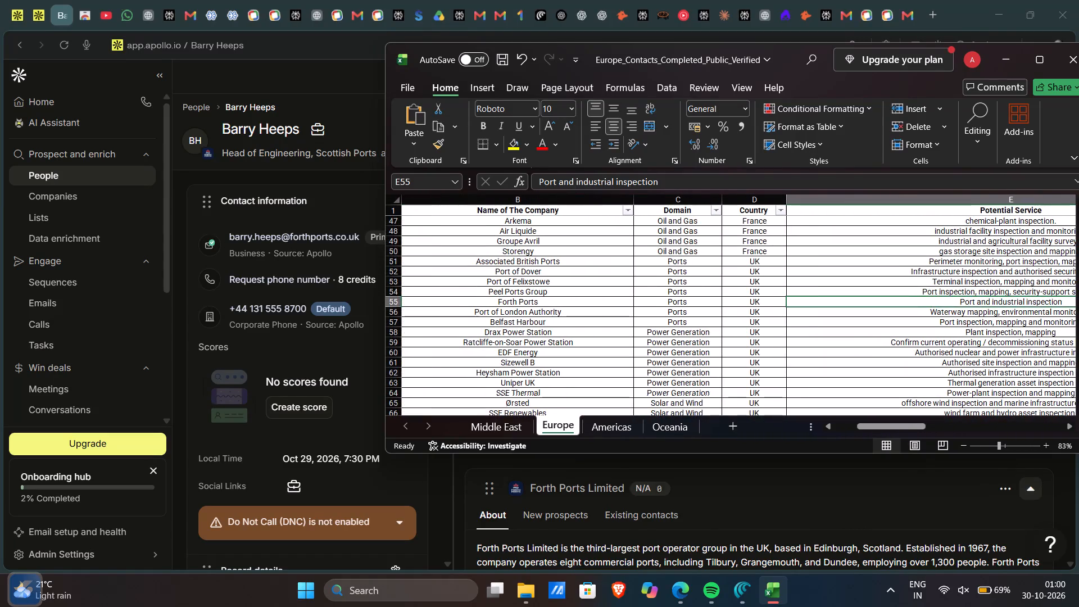
{"action": "left_click", "coordinate": [564, 310]}
{"action": "key", "text": "ctrl+c"}
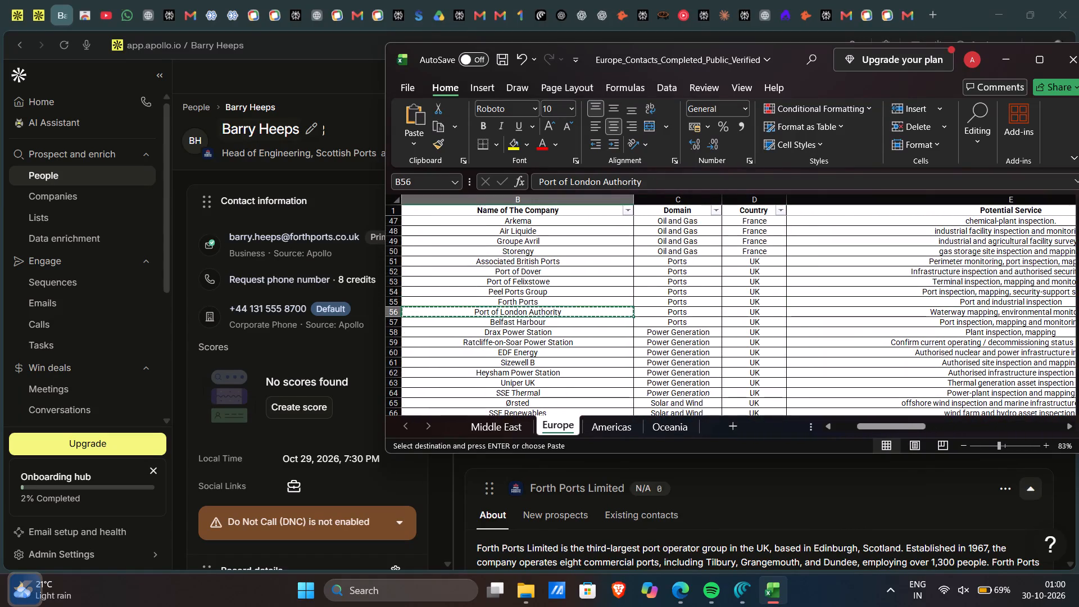
{"action": "left_click", "coordinate": [314, 105]}
{"action": "left_click", "coordinate": [552, 63]}
{"action": "left_click", "coordinate": [541, 74], "text": "ctrl"}
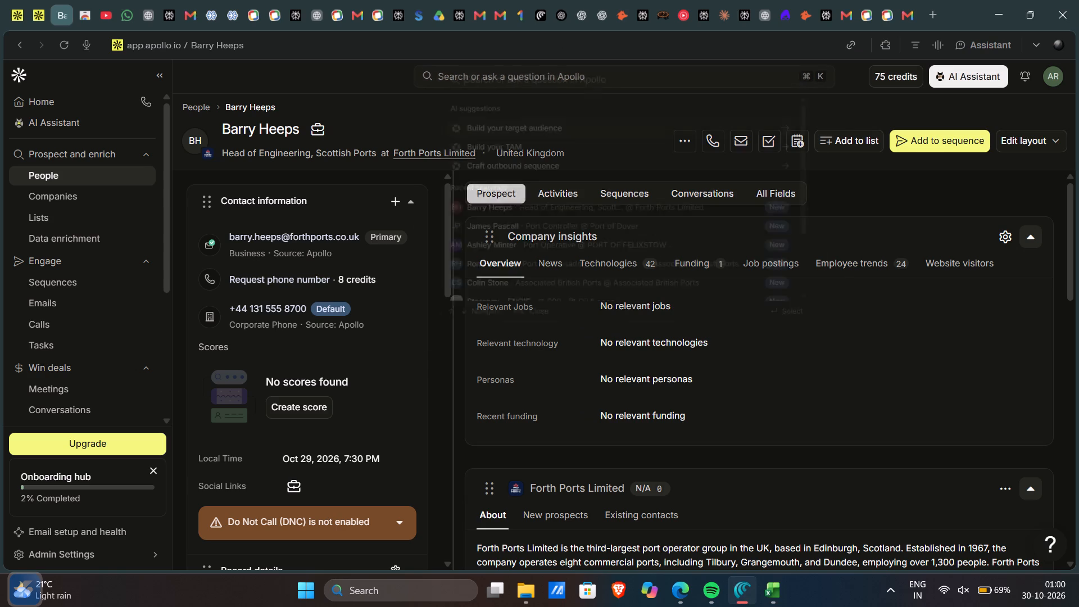
{"action": "key", "text": "ctrl+v"}
{"action": "left_click", "coordinate": [541, 74], "text": "ctrl"}
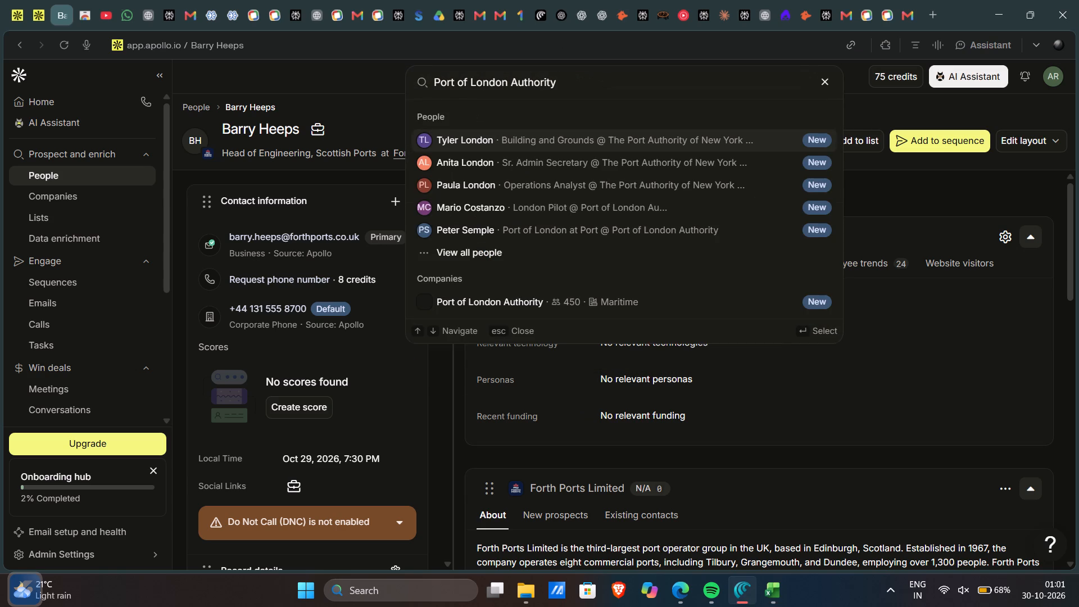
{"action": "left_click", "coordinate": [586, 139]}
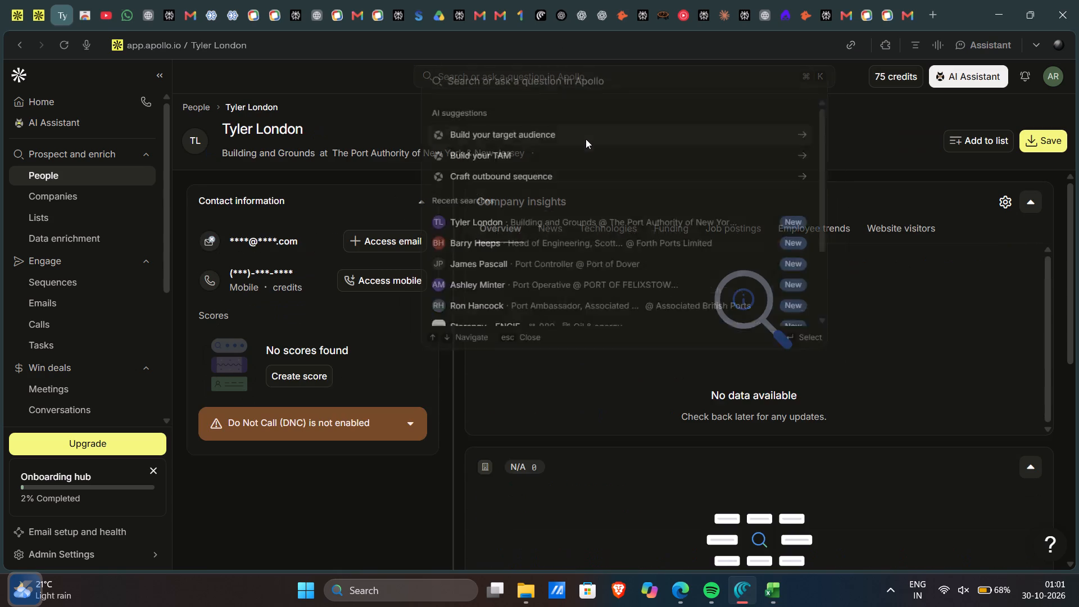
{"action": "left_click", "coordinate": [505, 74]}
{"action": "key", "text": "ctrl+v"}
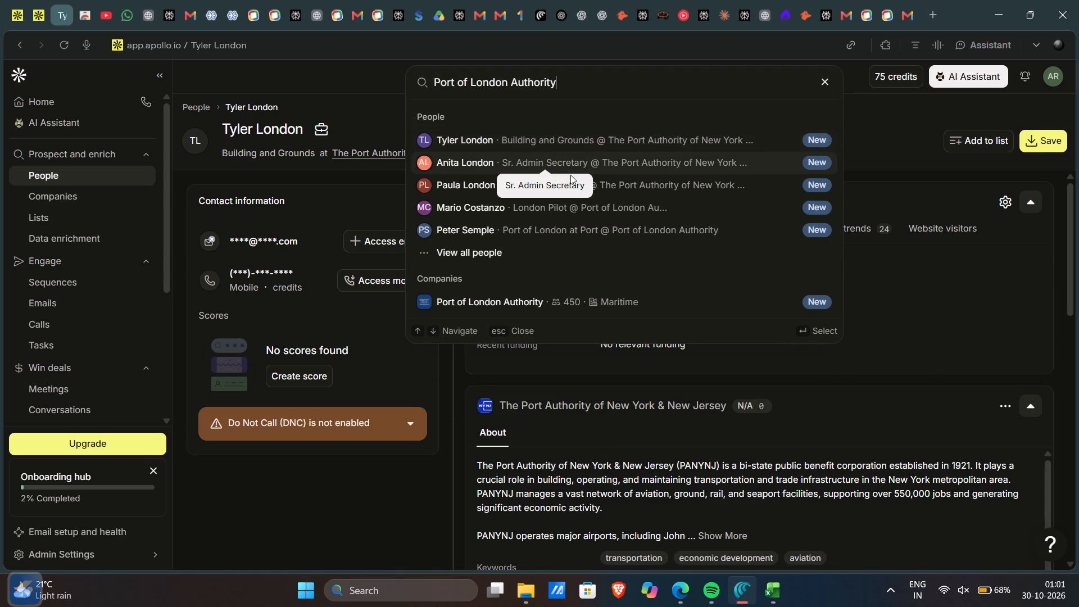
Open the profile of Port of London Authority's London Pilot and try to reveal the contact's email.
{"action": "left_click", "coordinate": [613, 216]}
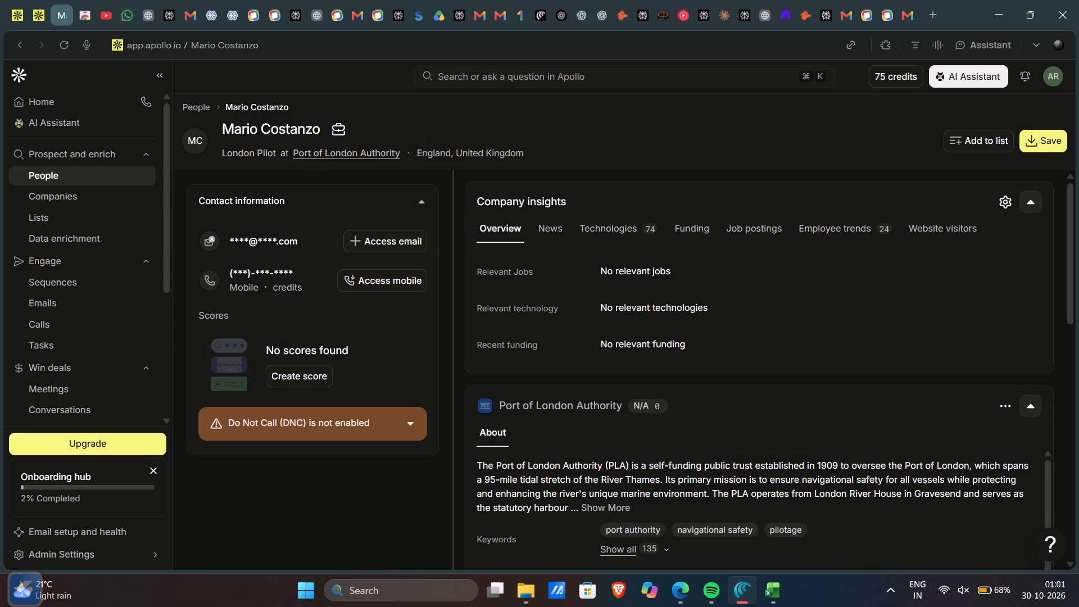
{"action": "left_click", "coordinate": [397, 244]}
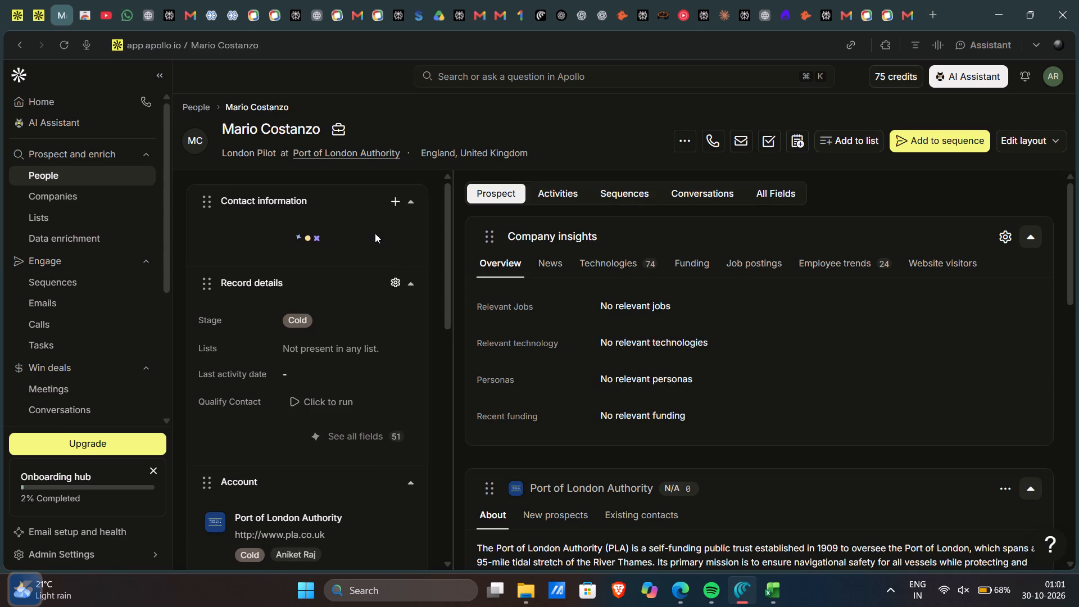
Search for Port of London Authority again, open the profile of its Port of London at Port contact, and reveal and copy the business email.
{"action": "left_click", "coordinate": [525, 83]}
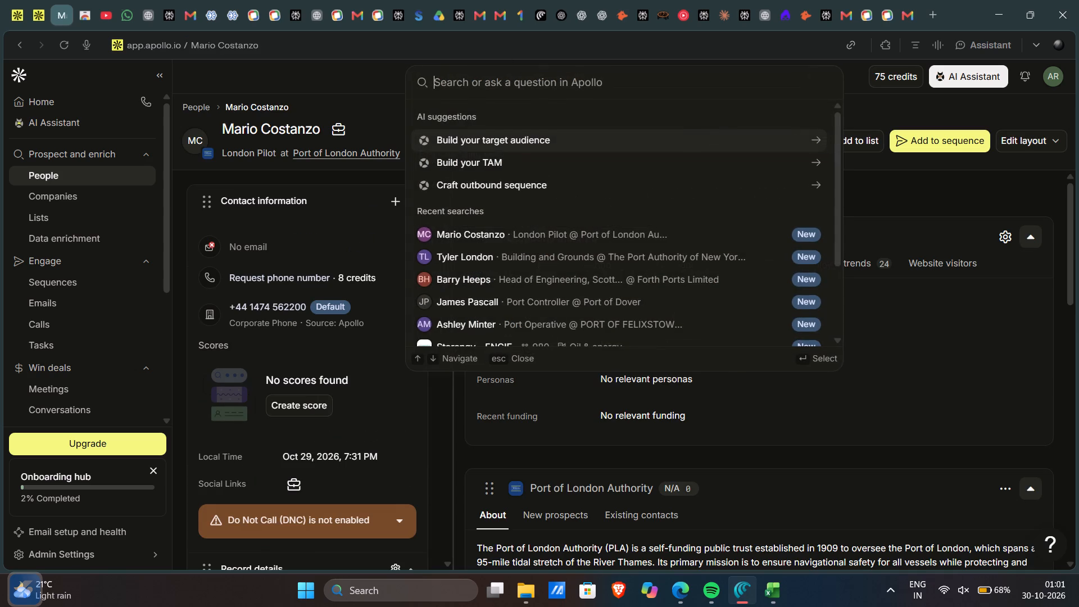
{"action": "left_click", "coordinate": [525, 83], "text": "ctrl"}
{"action": "key", "text": "ctrl+v"}
{"action": "scroll", "coordinate": [555, 139], "scroll_direction": "down", "scroll_amount": 2}
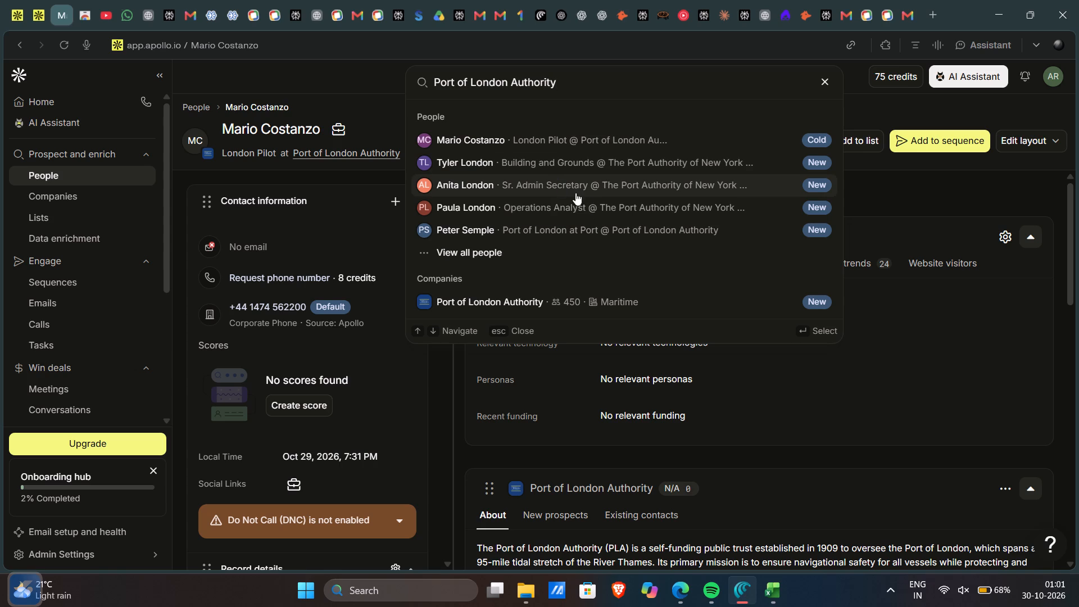
{"action": "scroll", "coordinate": [611, 202], "scroll_direction": "down", "scroll_amount": 1}
{"action": "left_click", "coordinate": [478, 235]}
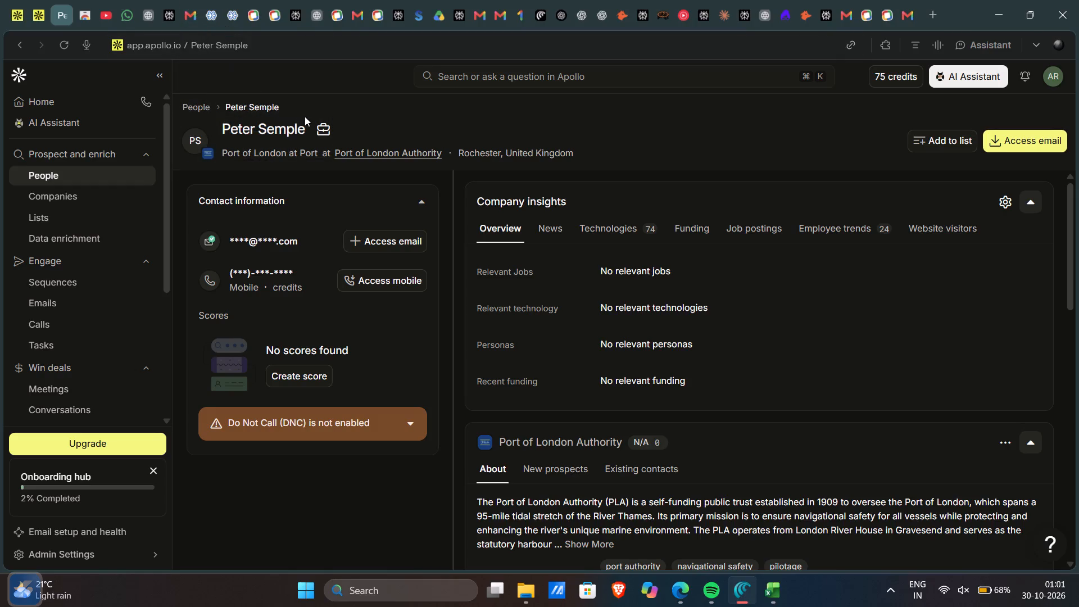
{"action": "left_click", "coordinate": [386, 246]}
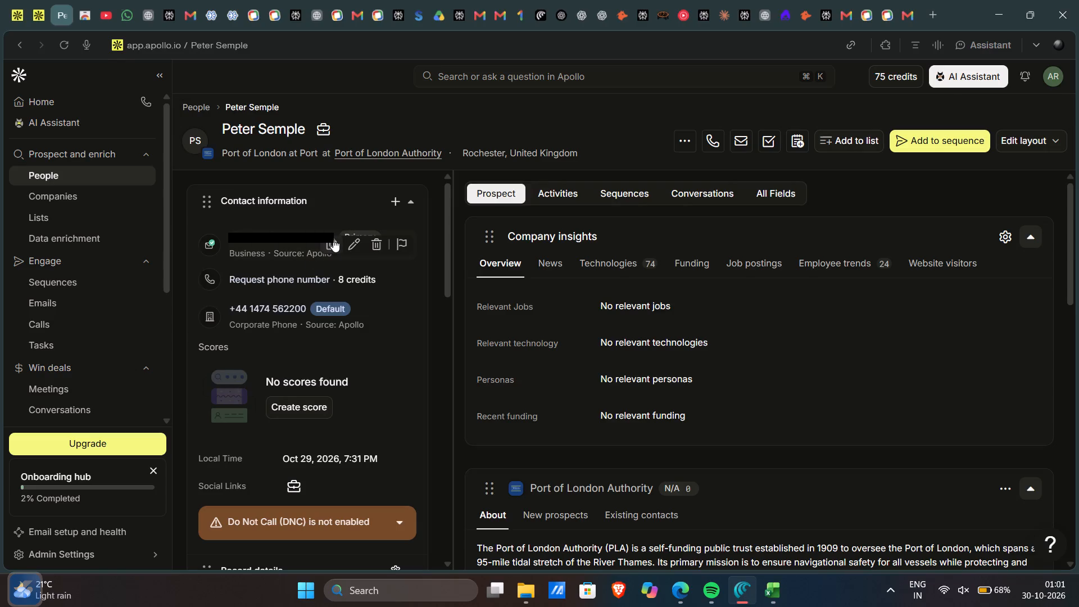
{"action": "left_click", "coordinate": [337, 242]}
Switch to the Excel workbook and paste the copied business email into the Email column of Port of London Authority's row 56.
{"action": "left_click", "coordinate": [770, 588]}
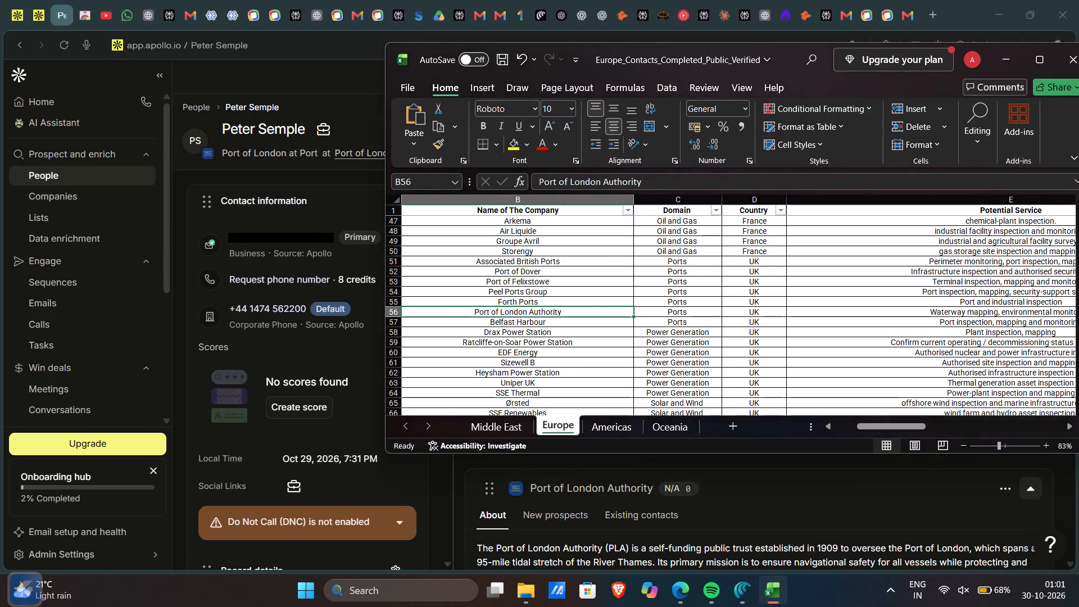
{"action": "scroll", "coordinate": [813, 283], "scroll_direction": "left", "scroll_amount": 2}
{"action": "scroll", "coordinate": [813, 283], "scroll_direction": "right", "scroll_amount": 3}
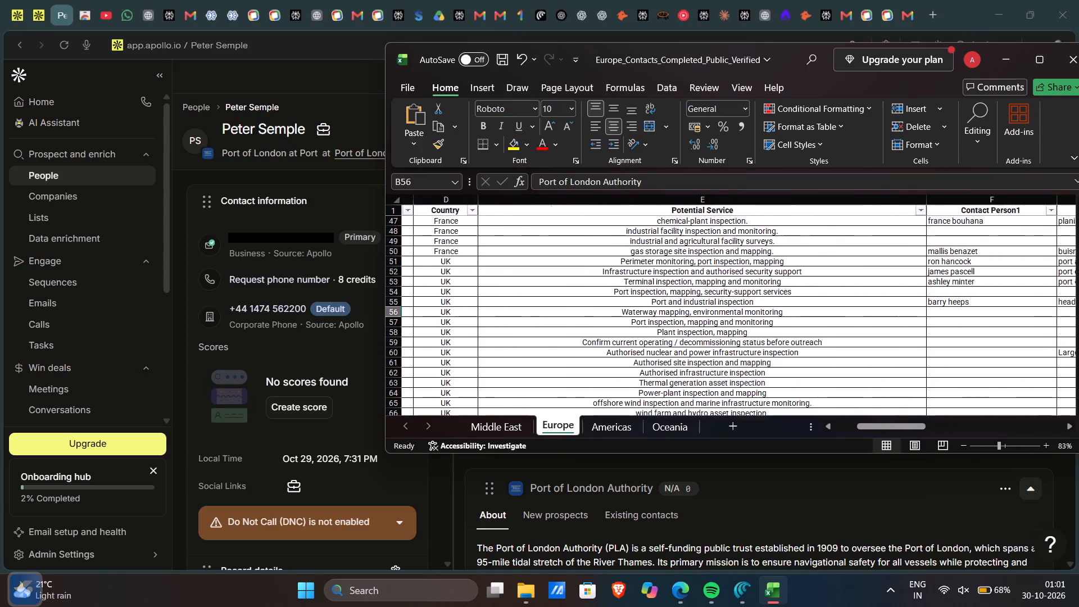
{"action": "left_click", "coordinate": [850, 312]}
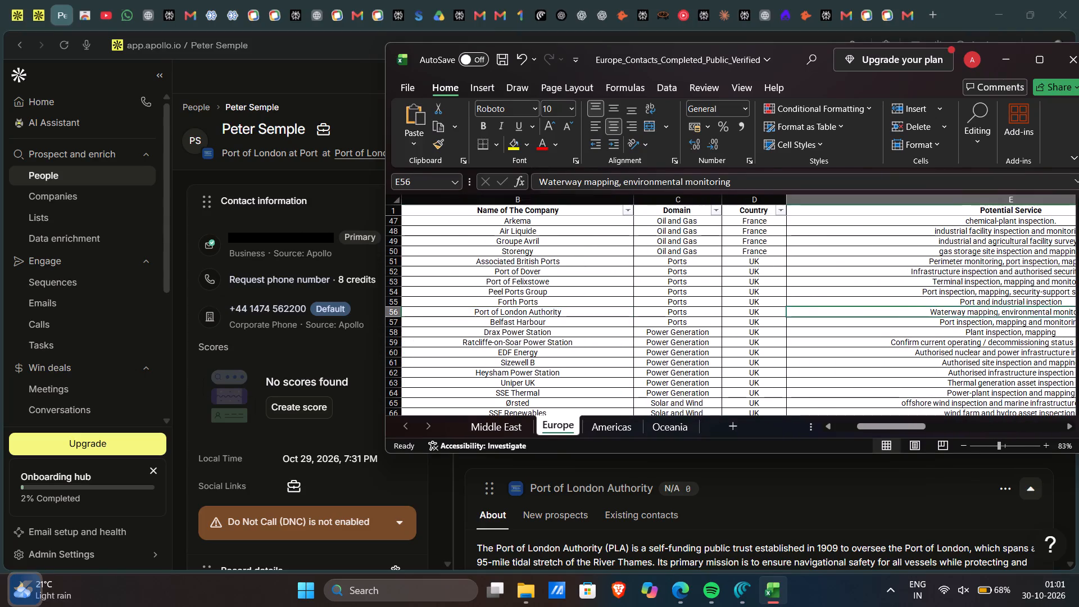
{"action": "scroll", "coordinate": [850, 312], "scroll_direction": "left", "scroll_amount": 5}
{"action": "scroll", "coordinate": [850, 312], "scroll_direction": "right", "scroll_amount": 1}
{"action": "scroll", "coordinate": [850, 312], "scroll_direction": "left", "scroll_amount": 1}
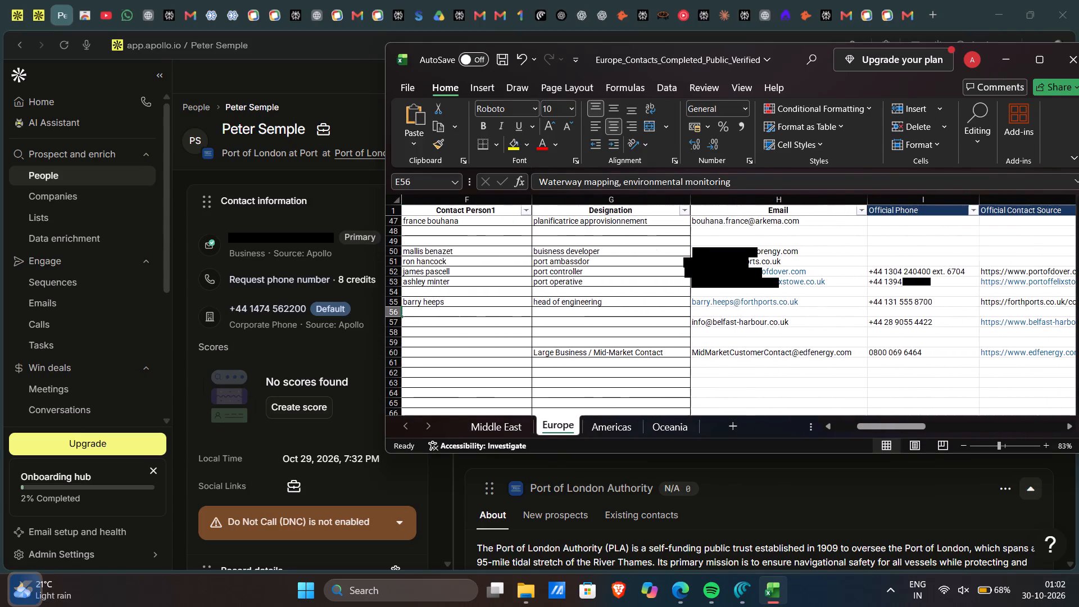
{"action": "left_click", "coordinate": [763, 311]}
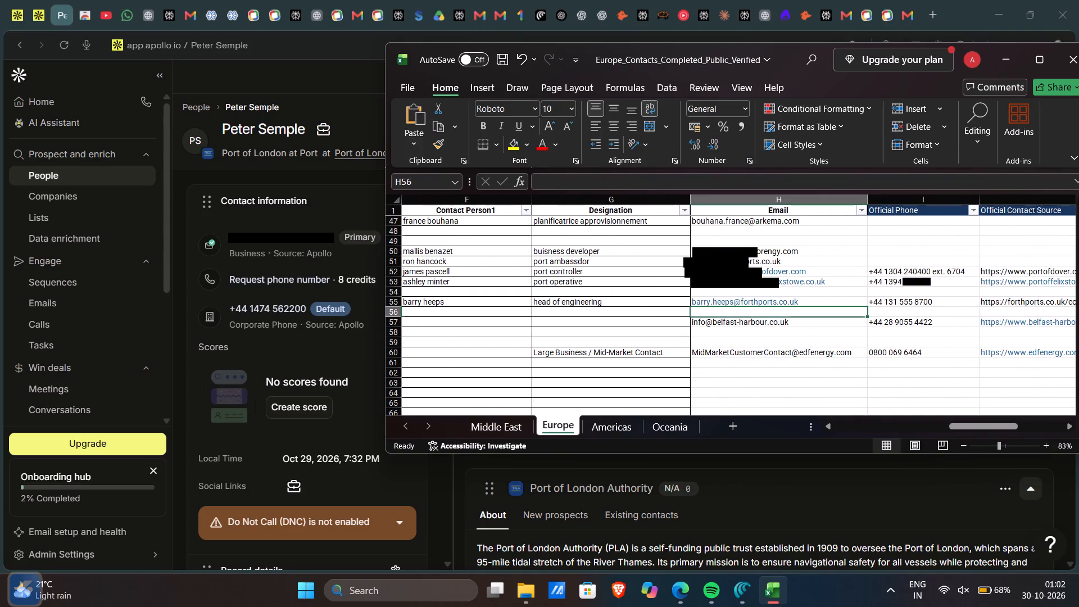
{"action": "key", "text": "ctrl+b"}
{"action": "key", "text": "ctrl+v"}
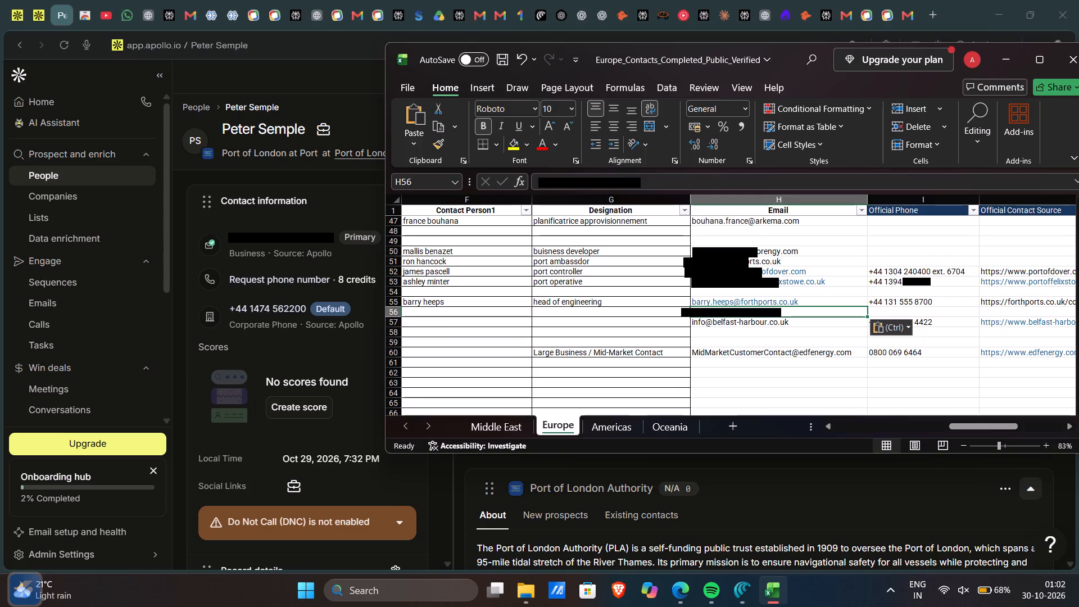
Enter "port of london" in the Designation column of Port of London Authority's row 56.
{"action": "left_click", "coordinate": [624, 313]}
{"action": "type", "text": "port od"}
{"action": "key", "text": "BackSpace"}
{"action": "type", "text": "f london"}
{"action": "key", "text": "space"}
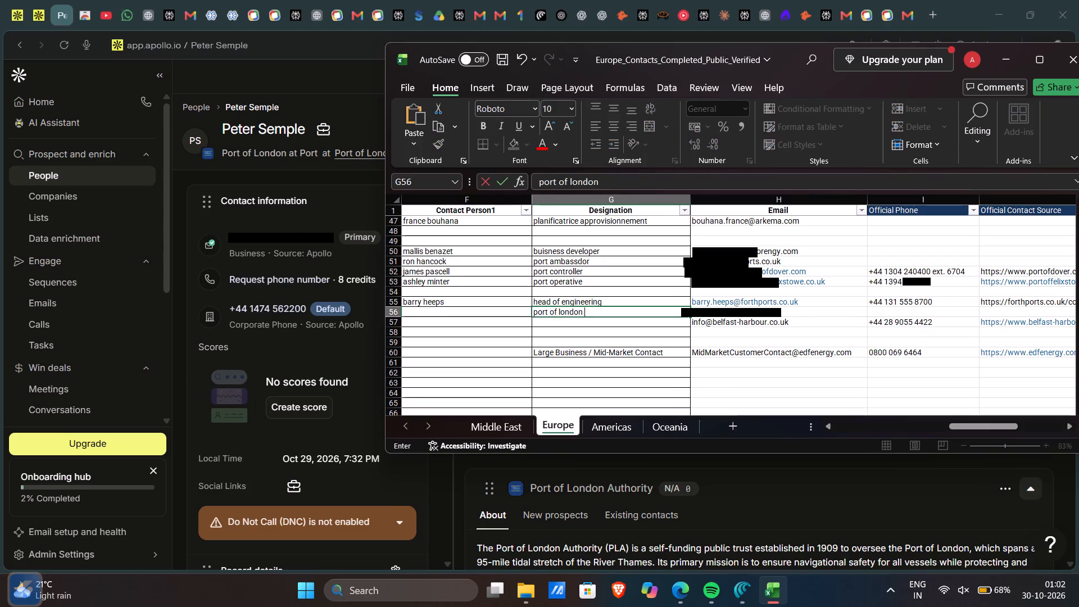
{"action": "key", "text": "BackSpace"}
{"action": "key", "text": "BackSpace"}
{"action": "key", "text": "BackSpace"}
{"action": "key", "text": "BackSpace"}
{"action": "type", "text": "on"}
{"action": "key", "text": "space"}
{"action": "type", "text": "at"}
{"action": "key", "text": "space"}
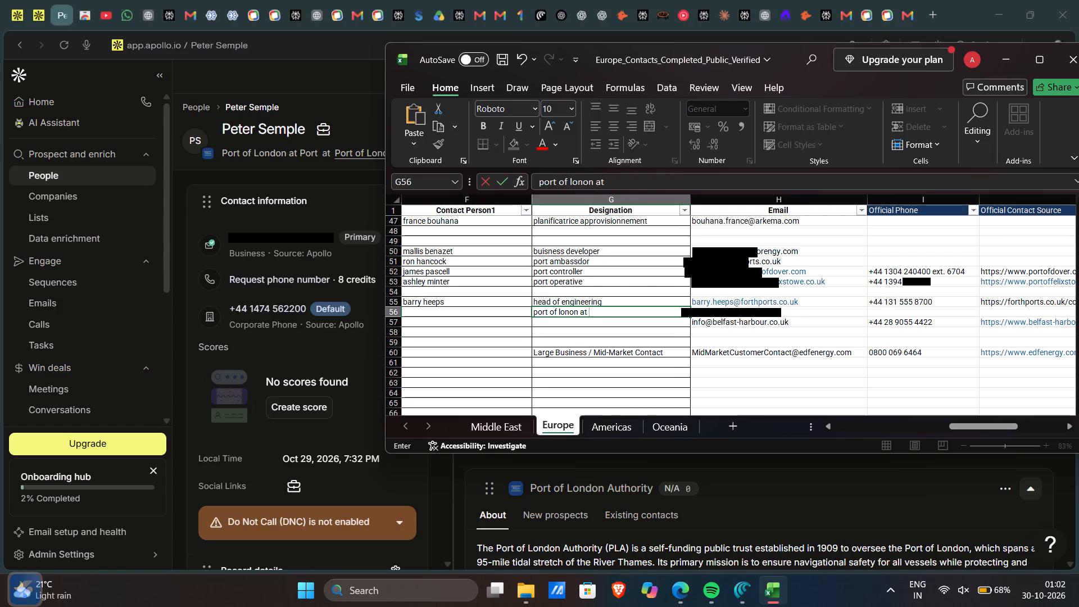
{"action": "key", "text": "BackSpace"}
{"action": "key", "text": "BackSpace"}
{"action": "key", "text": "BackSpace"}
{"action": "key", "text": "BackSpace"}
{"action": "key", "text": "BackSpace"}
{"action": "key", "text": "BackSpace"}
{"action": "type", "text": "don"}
Enter the contact's name, as shown on the open Apollo profile, in lowercase in the Contact Person1 column of row 56.
{"action": "left_click", "coordinate": [492, 319]}
{"action": "left_click", "coordinate": [500, 309]}
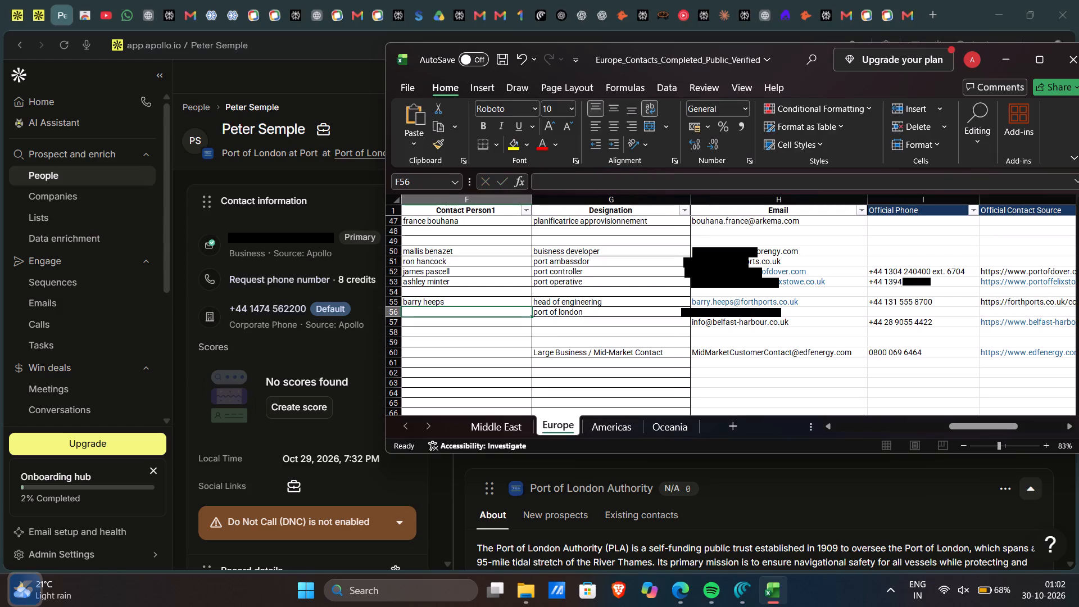
{"action": "key", "text": "ctrl+v"}
{"action": "key", "text": "ctrl+BackSpace"}
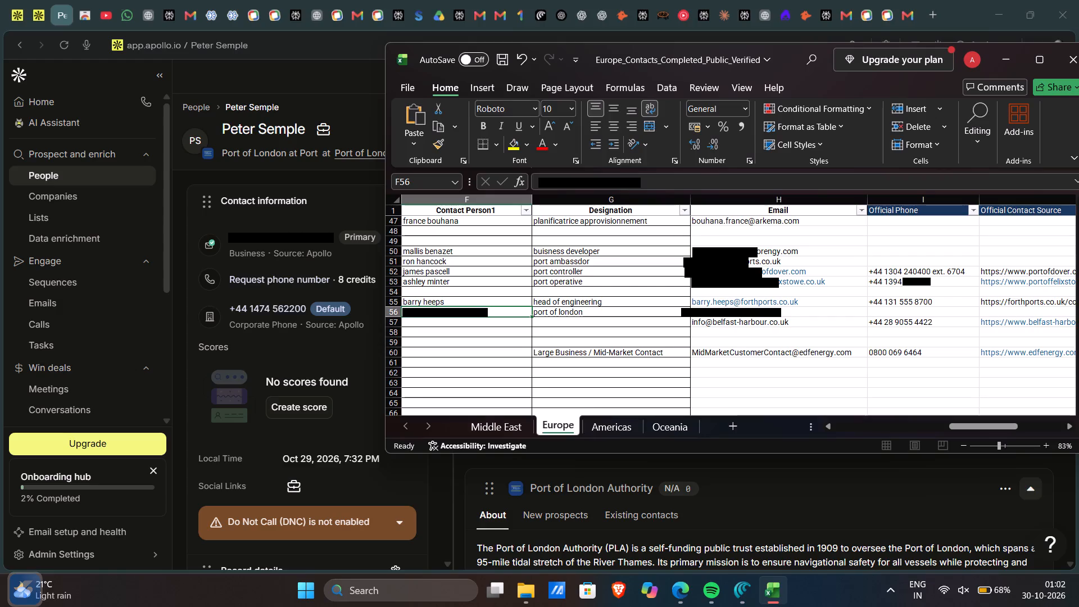
{"action": "left_click", "coordinate": [504, 314]}
{"action": "key", "text": "BackSpace"}
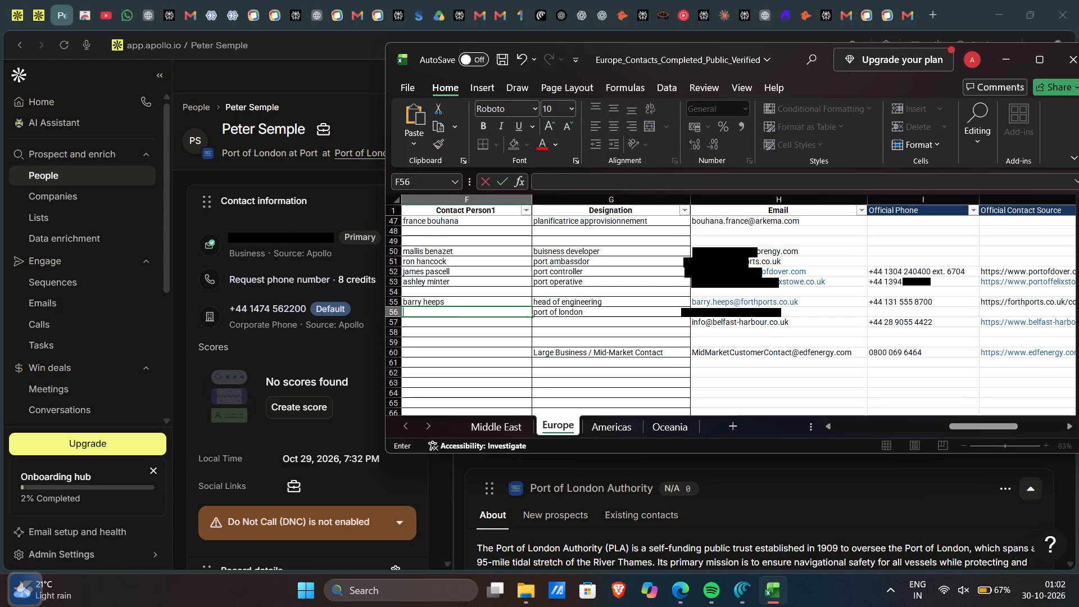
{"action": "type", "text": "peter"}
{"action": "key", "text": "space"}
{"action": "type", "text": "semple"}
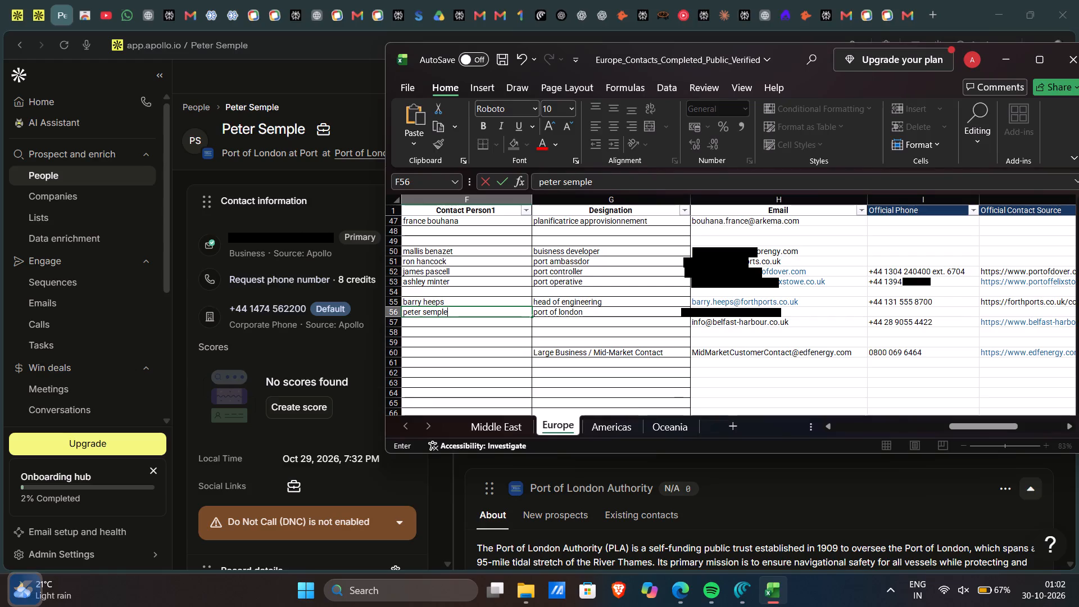
Copy the company name Belfast Harbour from row 57 and search for it in Apollo in the browser.
{"action": "left_click", "coordinate": [706, 324]}
{"action": "scroll", "coordinate": [535, 337], "scroll_direction": "right", "scroll_amount": 2}
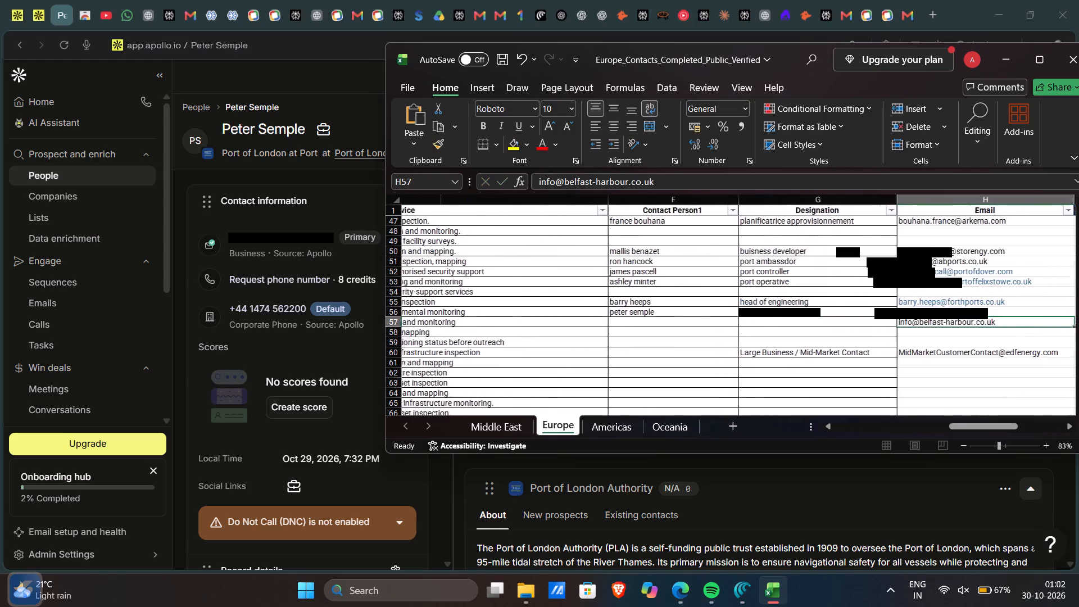
{"action": "scroll", "coordinate": [535, 337], "scroll_direction": "right", "scroll_amount": 1}
{"action": "scroll", "coordinate": [631, 334], "scroll_direction": "right", "scroll_amount": 1}
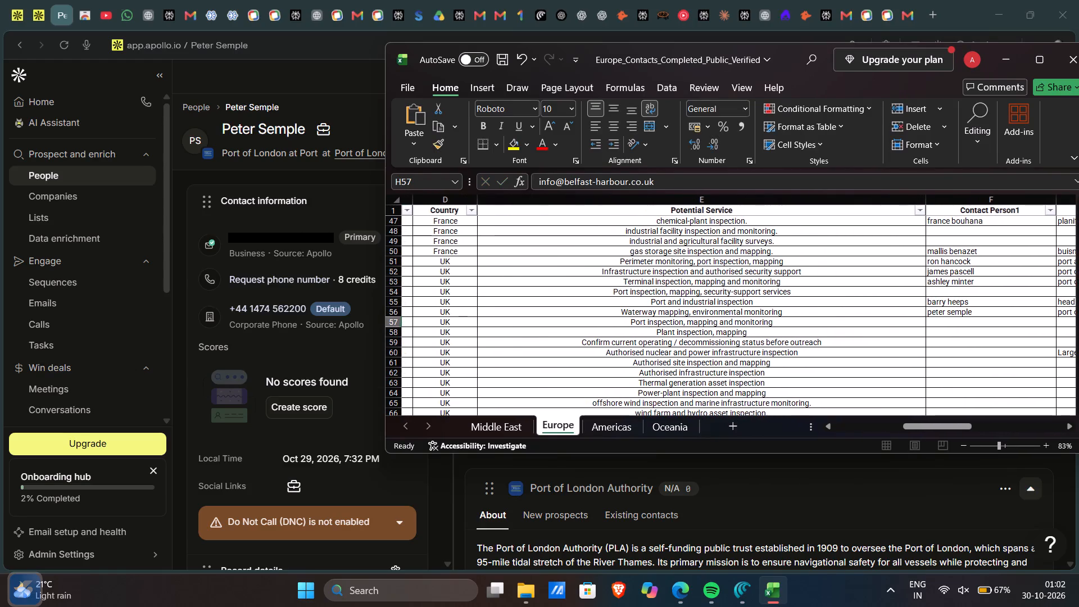
{"action": "scroll", "coordinate": [631, 334], "scroll_direction": "right", "scroll_amount": 1}
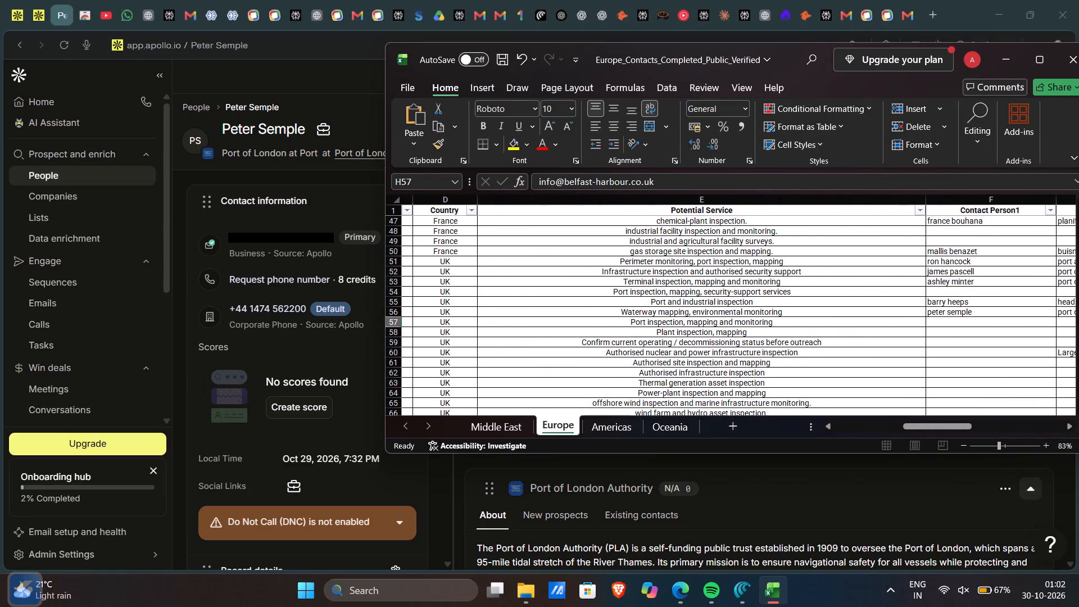
{"action": "scroll", "coordinate": [631, 334], "scroll_direction": "right", "scroll_amount": 1}
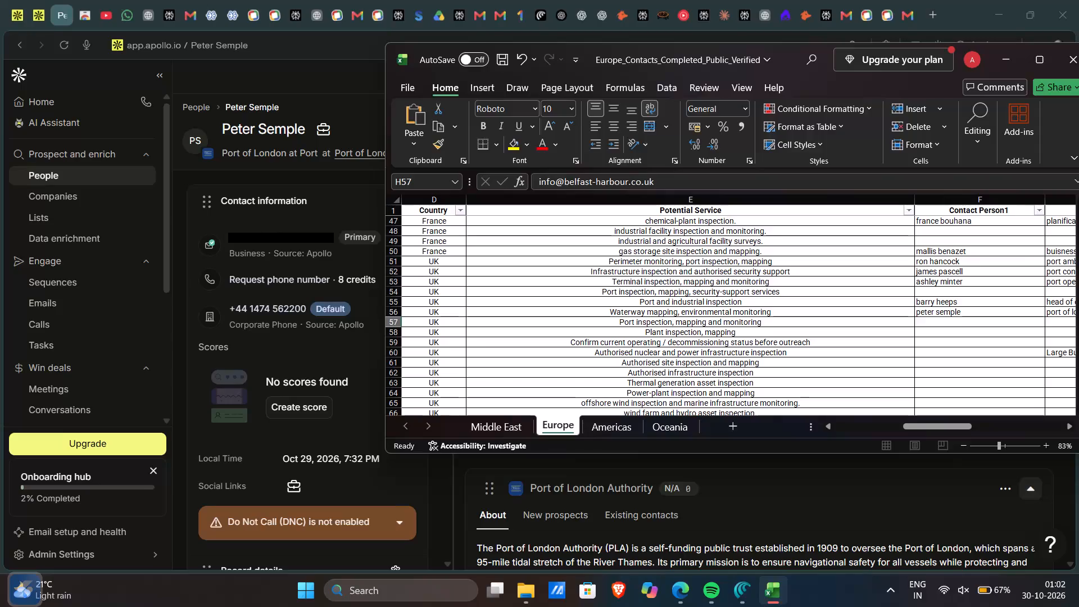
{"action": "scroll", "coordinate": [529, 320], "scroll_direction": "right", "scroll_amount": 1}
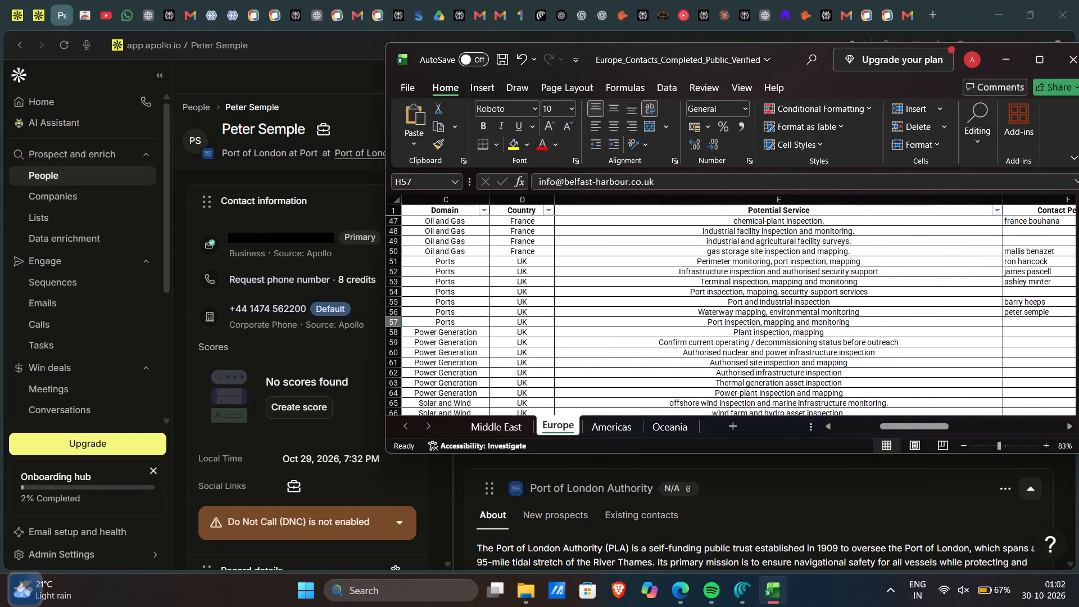
{"action": "left_click", "coordinate": [733, 307]}
{"action": "scroll", "coordinate": [733, 307], "scroll_direction": "right", "scroll_amount": 3}
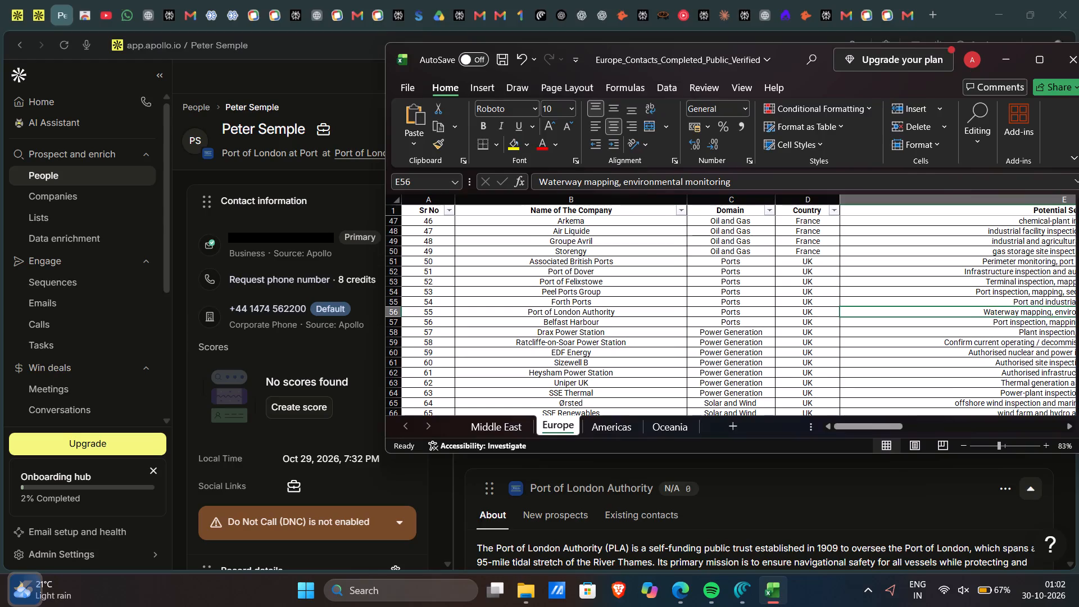
{"action": "left_click", "coordinate": [637, 329]}
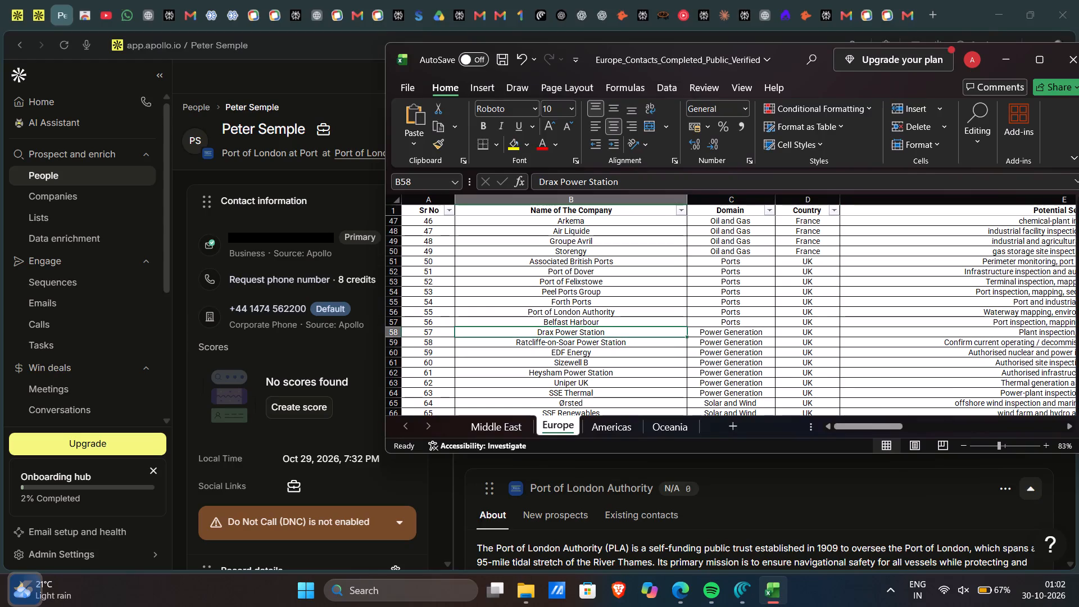
{"action": "left_click", "coordinate": [644, 314]}
{"action": "left_click", "coordinate": [638, 321]}
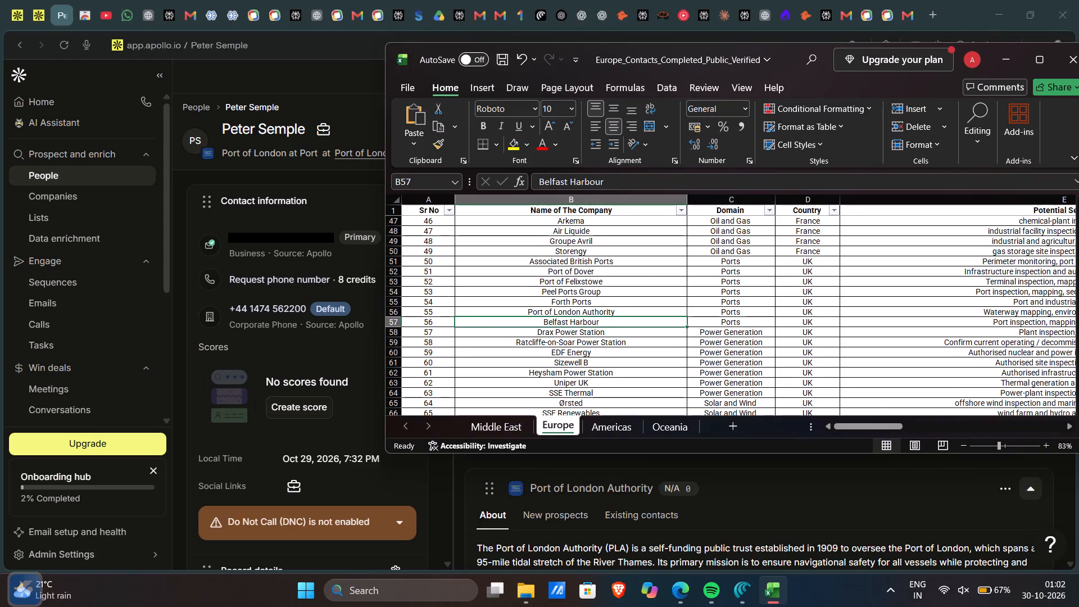
{"action": "key", "text": "ctrl+c"}
{"action": "left_click", "coordinate": [344, 126]}
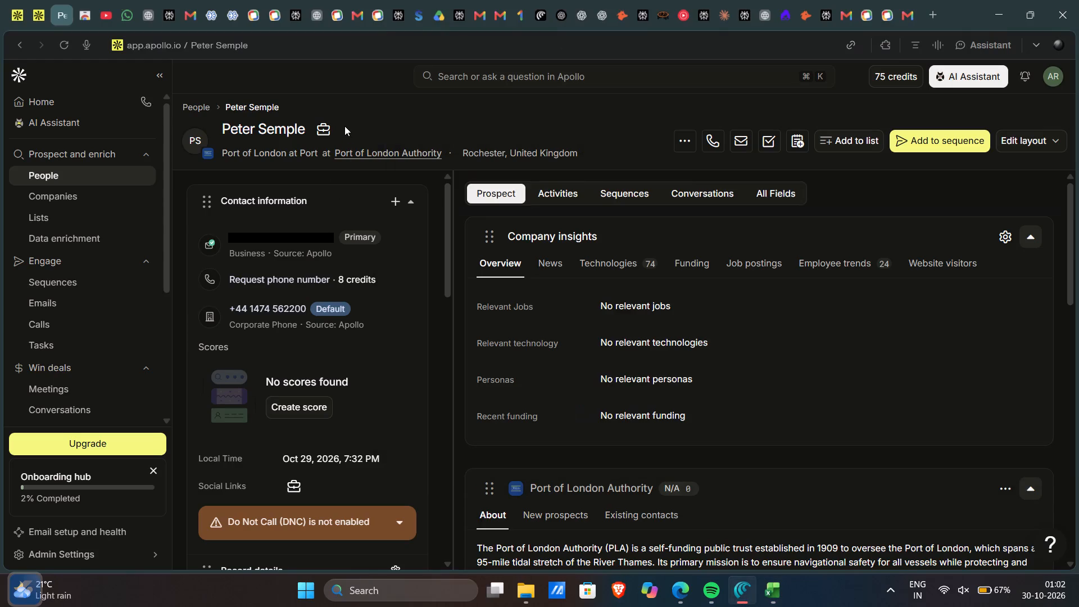
{"action": "left_click", "coordinate": [501, 66]}
{"action": "key", "text": "ctrl+v"}
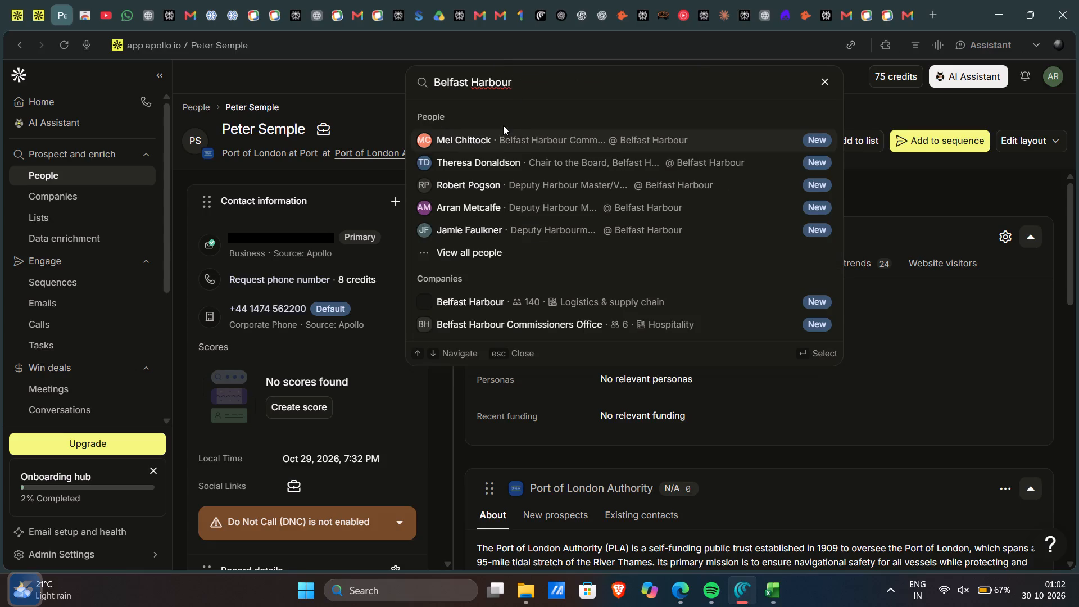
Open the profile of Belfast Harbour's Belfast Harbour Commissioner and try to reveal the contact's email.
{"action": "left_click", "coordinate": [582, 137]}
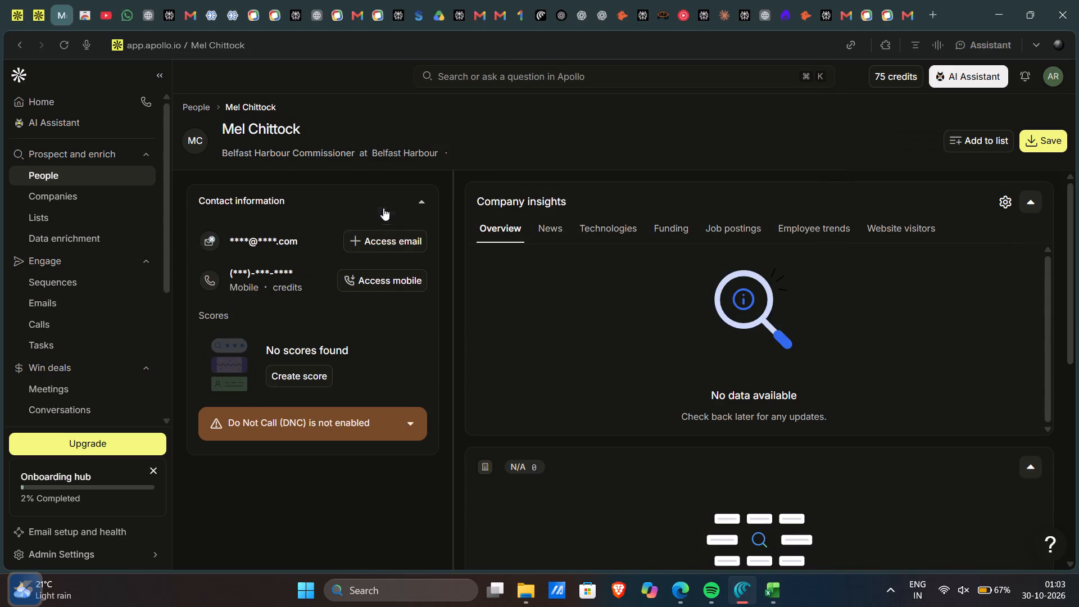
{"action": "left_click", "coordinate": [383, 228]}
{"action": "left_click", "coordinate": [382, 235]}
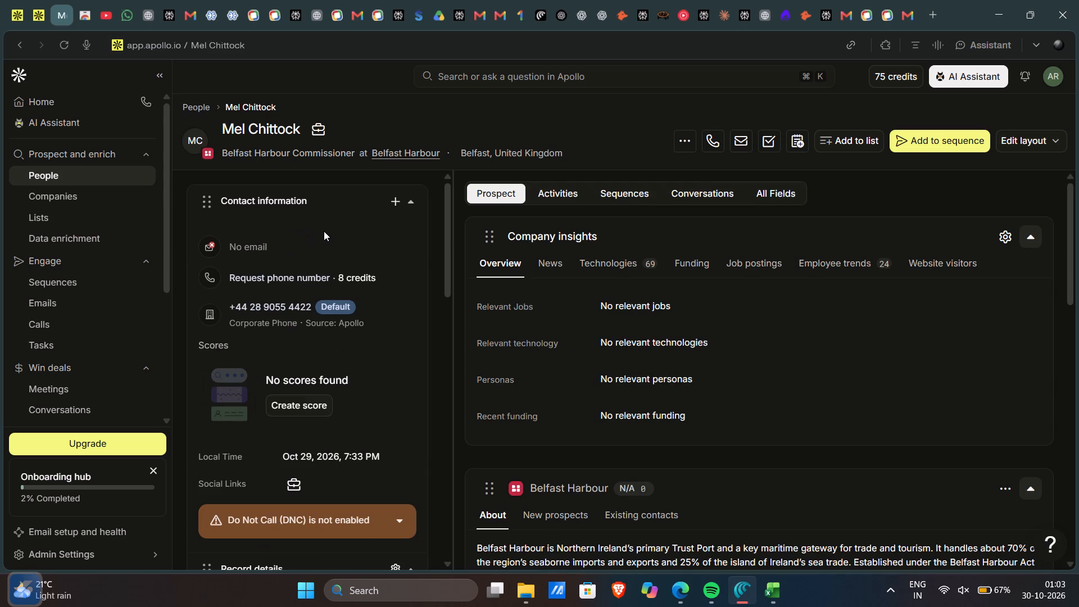
Search for Belfast Harbour again, open the profile of its Chair to the Board, and reveal and copy the business email.
{"action": "left_click", "coordinate": [561, 75]}
{"action": "left_click", "coordinate": [561, 75], "text": "ctrl"}
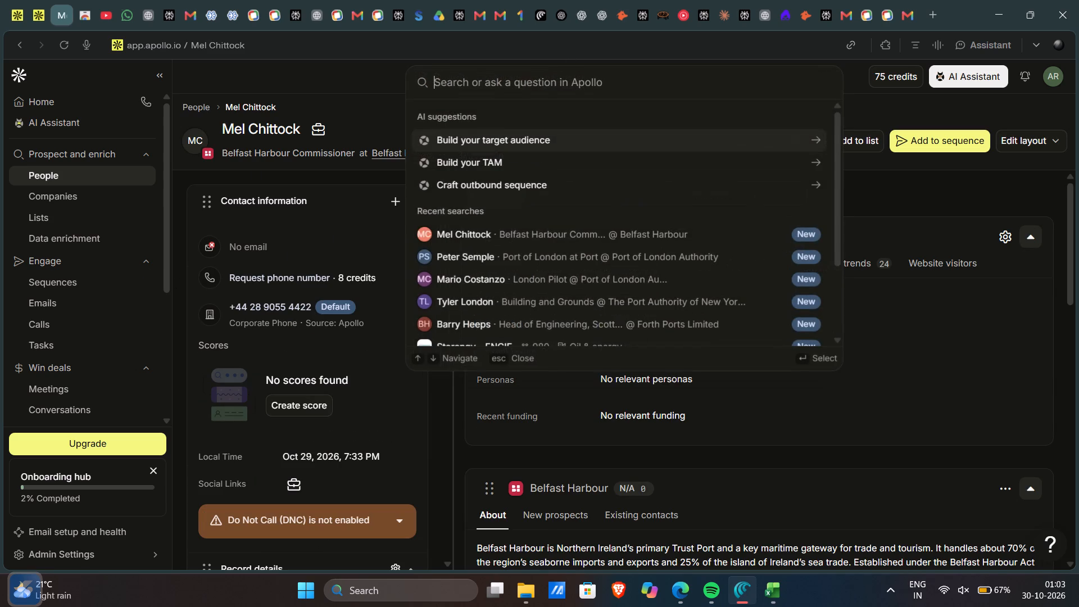
{"action": "key", "text": "ctrl+v"}
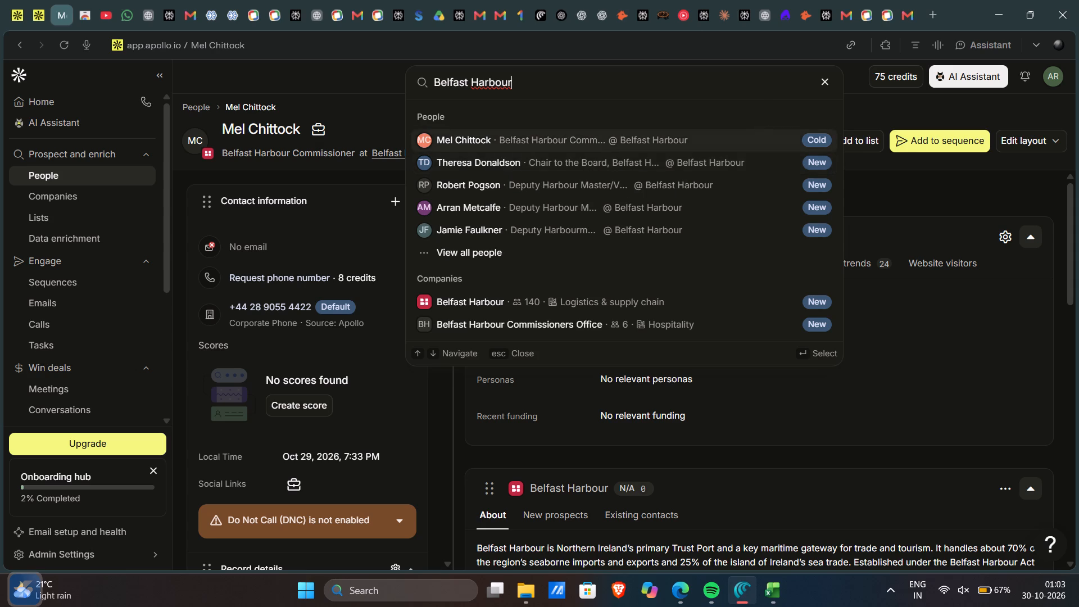
{"action": "left_click", "coordinate": [602, 166]}
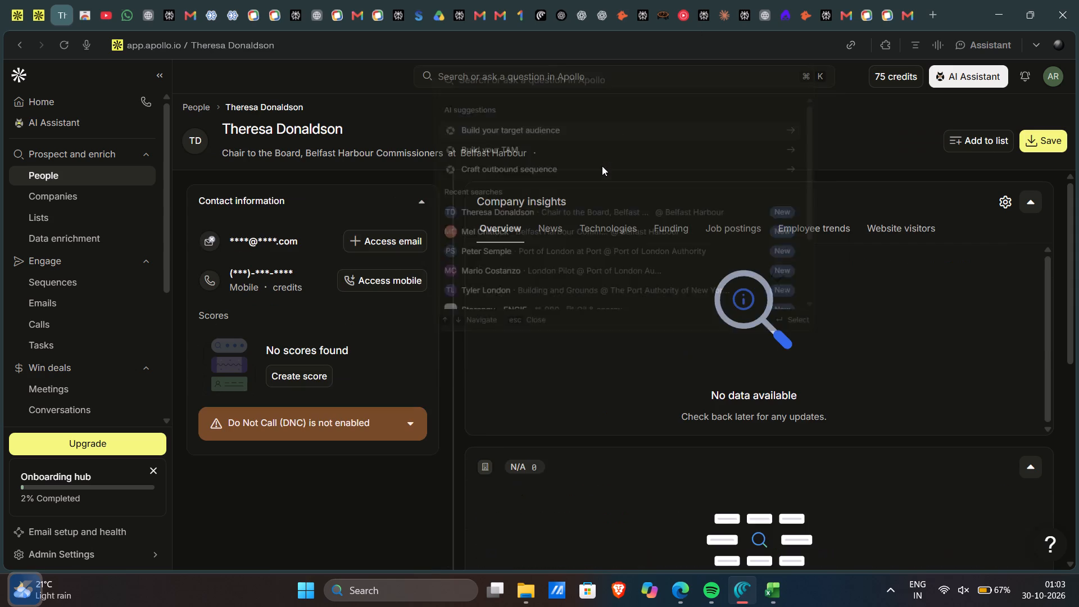
{"action": "left_click", "coordinate": [346, 231]}
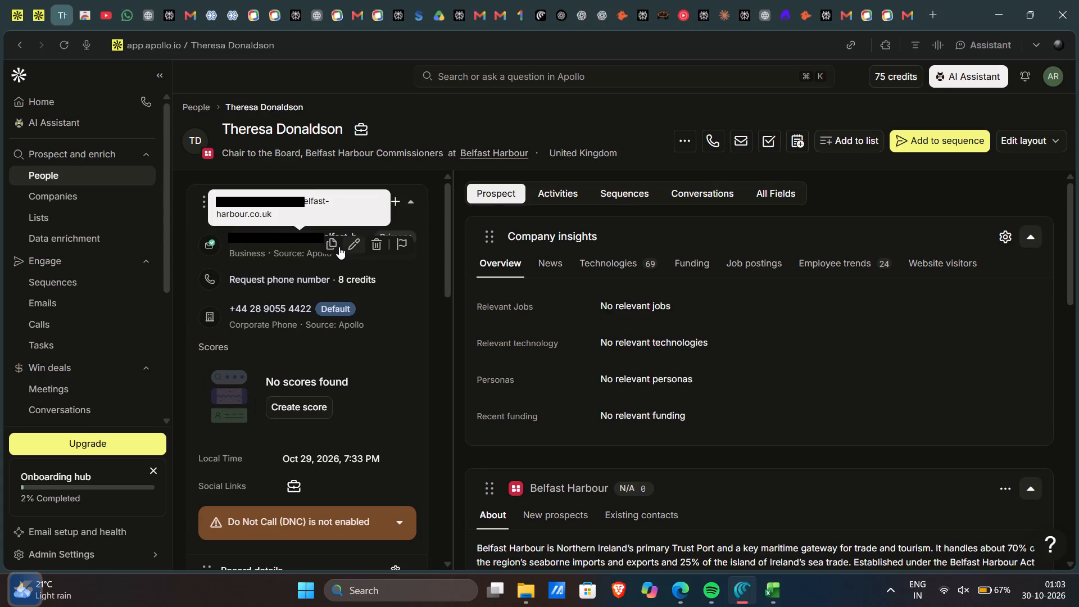
{"action": "left_click", "coordinate": [336, 243]}
{"action": "left_click", "coordinate": [332, 243]}
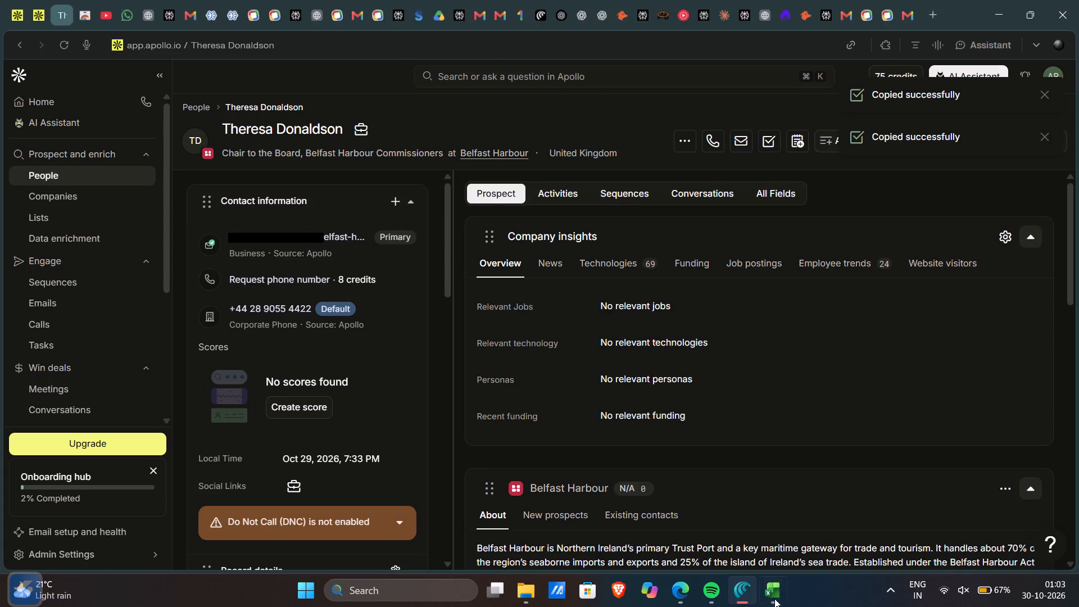
Switch to the Excel workbook and replace the general email in Belfast Harbour's row 57 with the copied business email.
{"action": "left_click", "coordinate": [770, 602]}
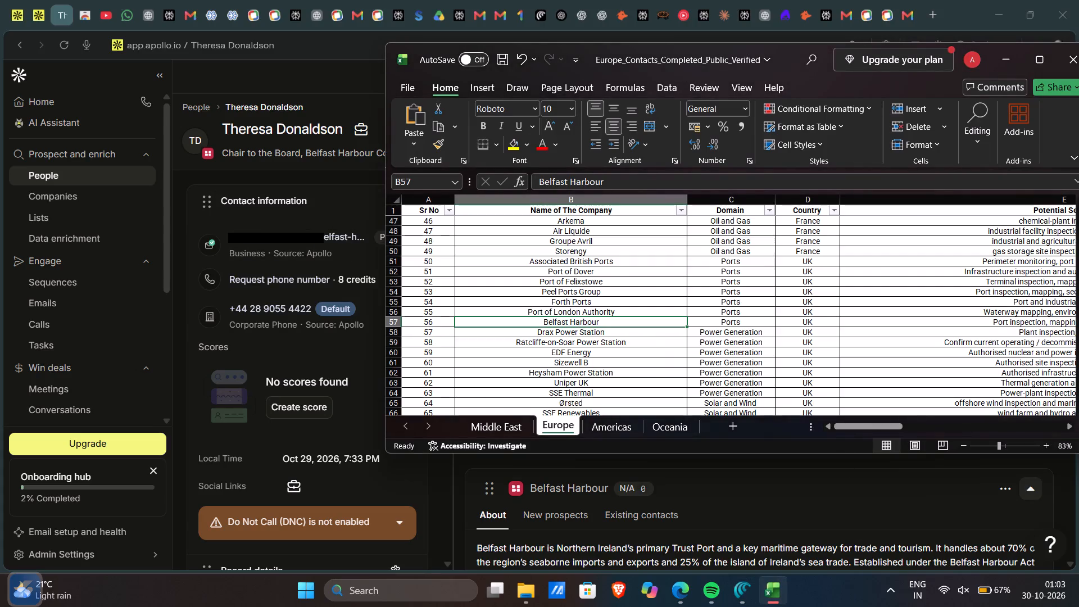
{"action": "left_click", "coordinate": [811, 324]}
{"action": "scroll", "coordinate": [811, 324], "scroll_direction": "left", "scroll_amount": 3}
{"action": "scroll", "coordinate": [811, 324], "scroll_direction": "right", "scroll_amount": 1}
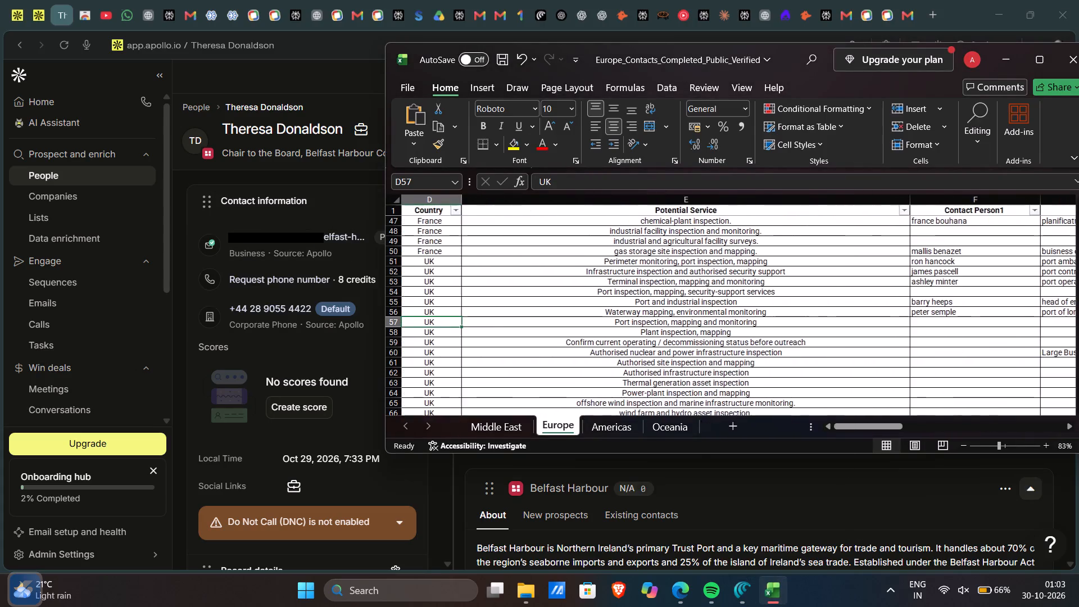
{"action": "scroll", "coordinate": [811, 324], "scroll_direction": "right", "scroll_amount": 1}
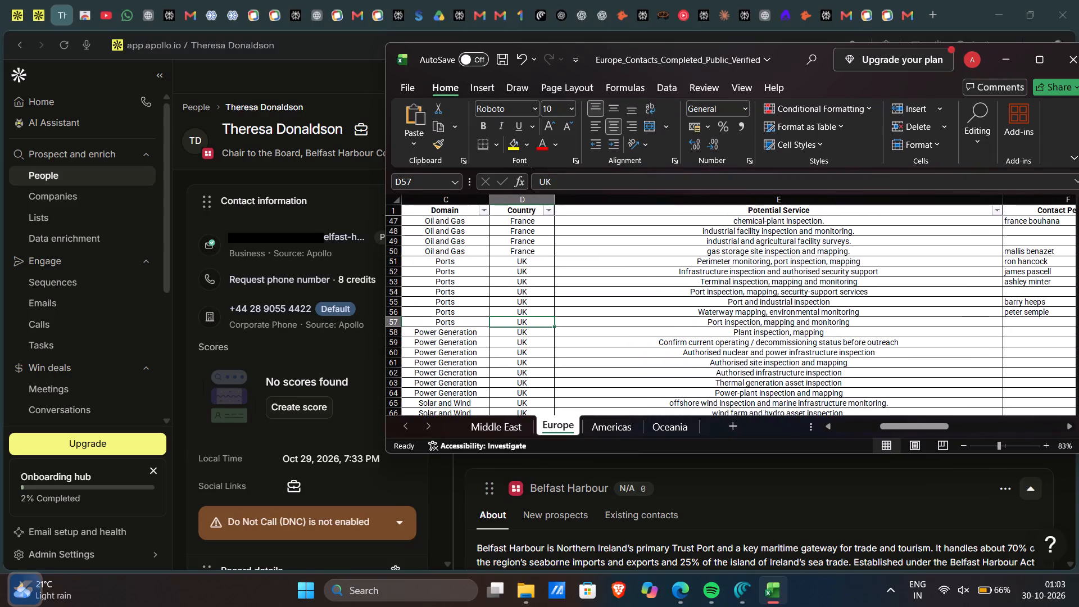
{"action": "left_click", "coordinate": [682, 325]}
{"action": "scroll", "coordinate": [682, 325], "scroll_direction": "left", "scroll_amount": 3}
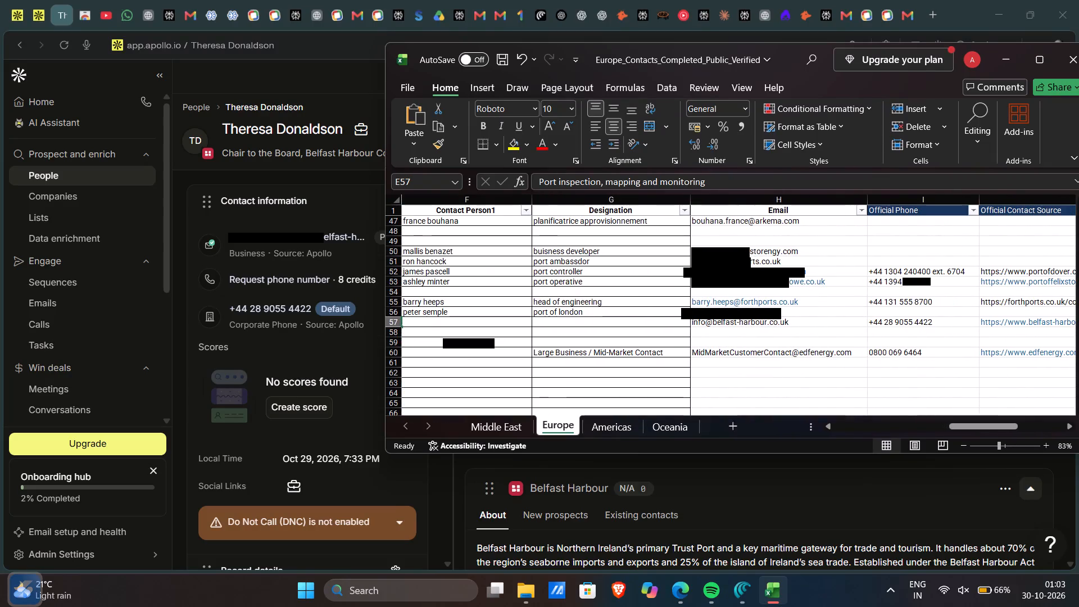
{"action": "left_click", "coordinate": [708, 323]}
{"action": "key", "text": "ctrl+BackSpace"}
{"action": "key", "text": "ctrl+BackSpace"}
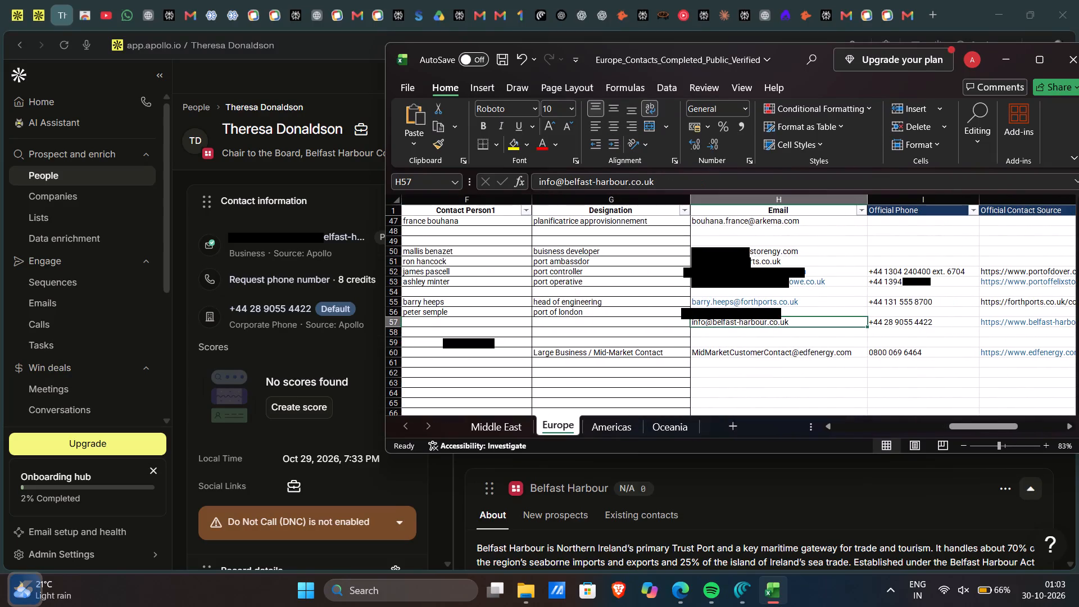
{"action": "key", "text": "BackSpace"}
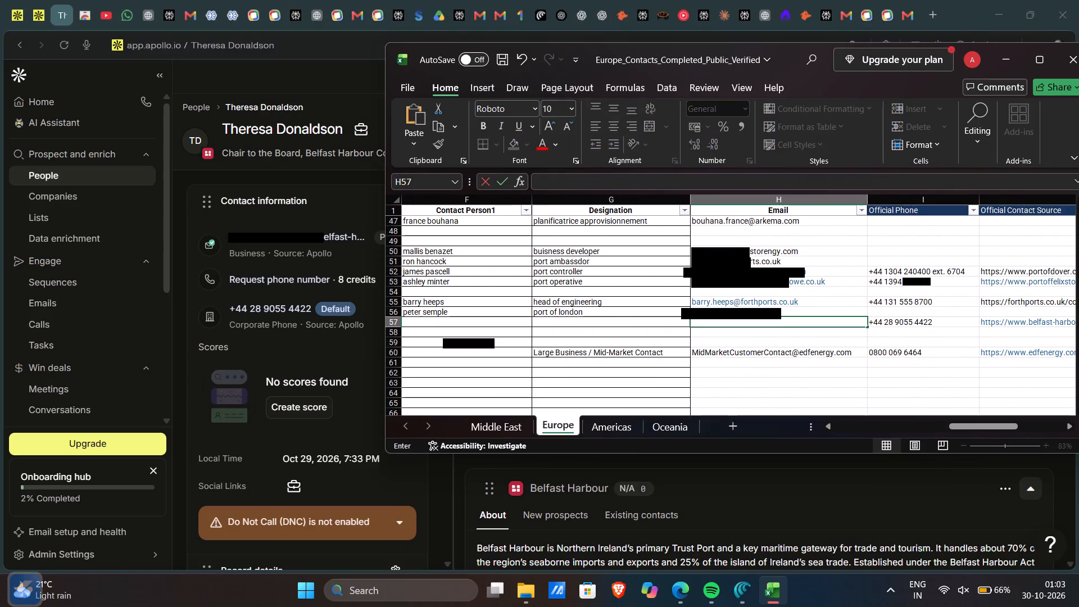
{"action": "left_click", "coordinate": [796, 324], "text": "ctrl"}
{"action": "key", "text": "ctrl+v"}
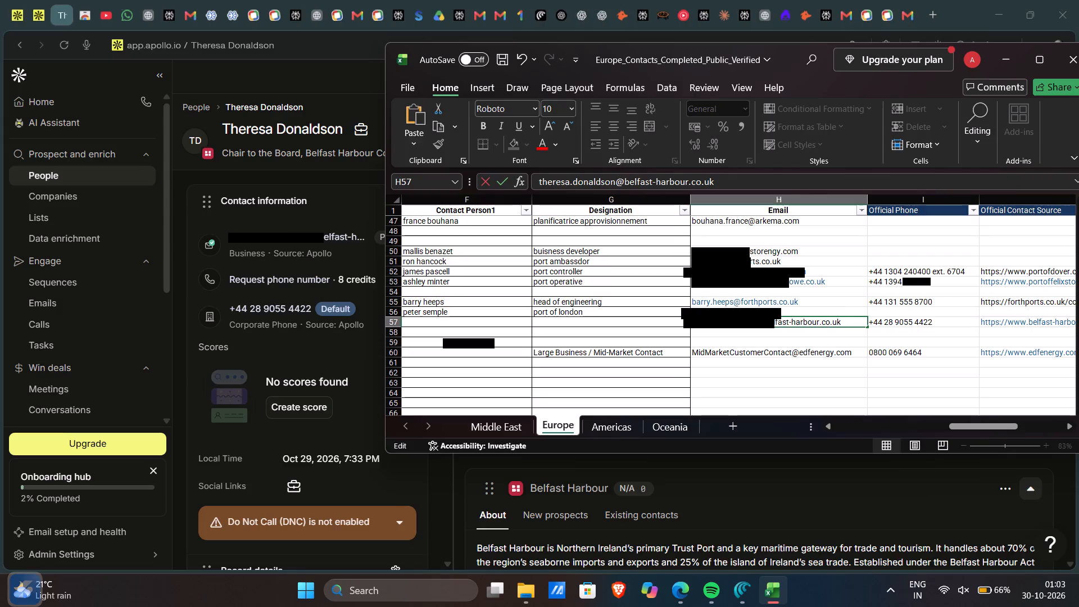
Enter "chair of the board" as the designation for Belfast Harbour in row 57.
{"action": "left_click", "coordinate": [634, 333]}
{"action": "left_click", "coordinate": [642, 316]}
{"action": "left_click", "coordinate": [641, 316]}
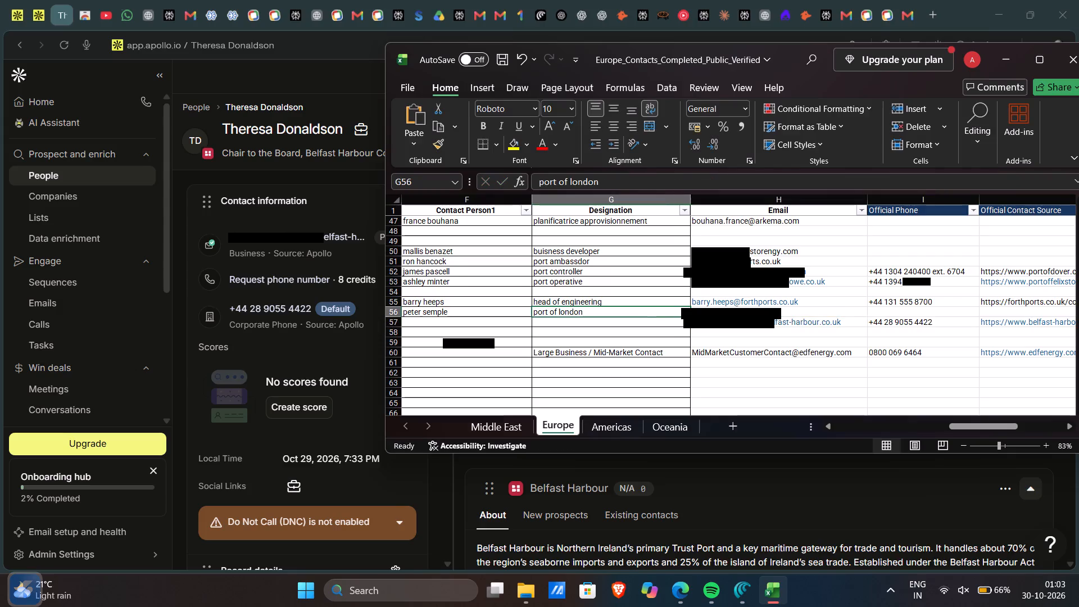
{"action": "left_click", "coordinate": [628, 322]}
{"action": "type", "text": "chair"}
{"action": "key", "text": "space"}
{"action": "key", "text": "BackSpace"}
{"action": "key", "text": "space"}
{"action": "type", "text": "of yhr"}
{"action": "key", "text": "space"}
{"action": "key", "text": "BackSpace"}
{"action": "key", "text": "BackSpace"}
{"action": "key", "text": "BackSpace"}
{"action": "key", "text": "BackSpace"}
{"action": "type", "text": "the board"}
Enter the name of Belfast Harbour's Chair to the Board in the Contact Person1 cell of row 57.
{"action": "left_click", "coordinate": [499, 324]}
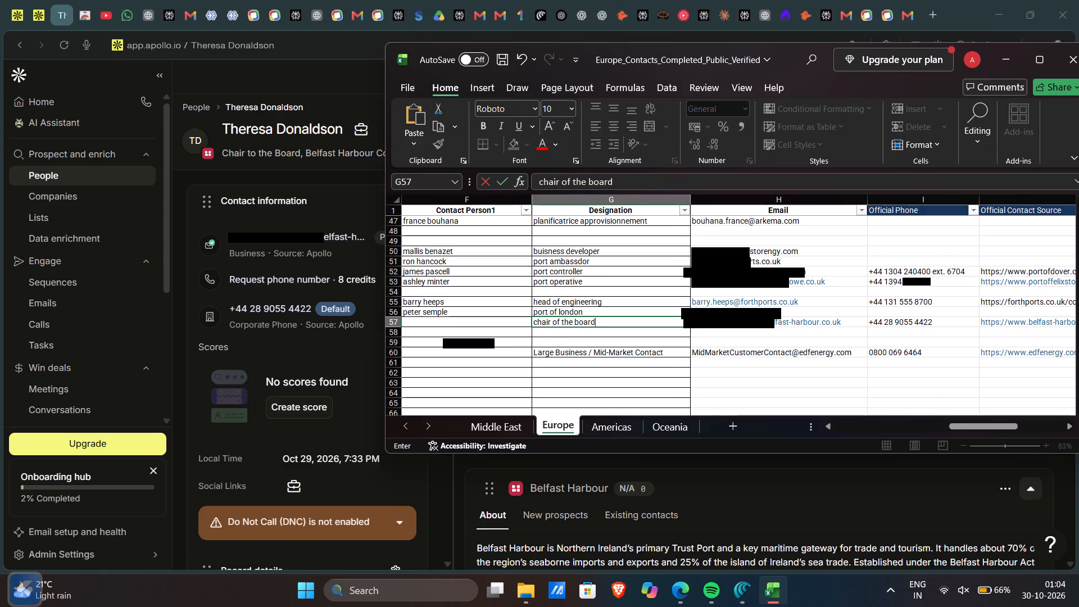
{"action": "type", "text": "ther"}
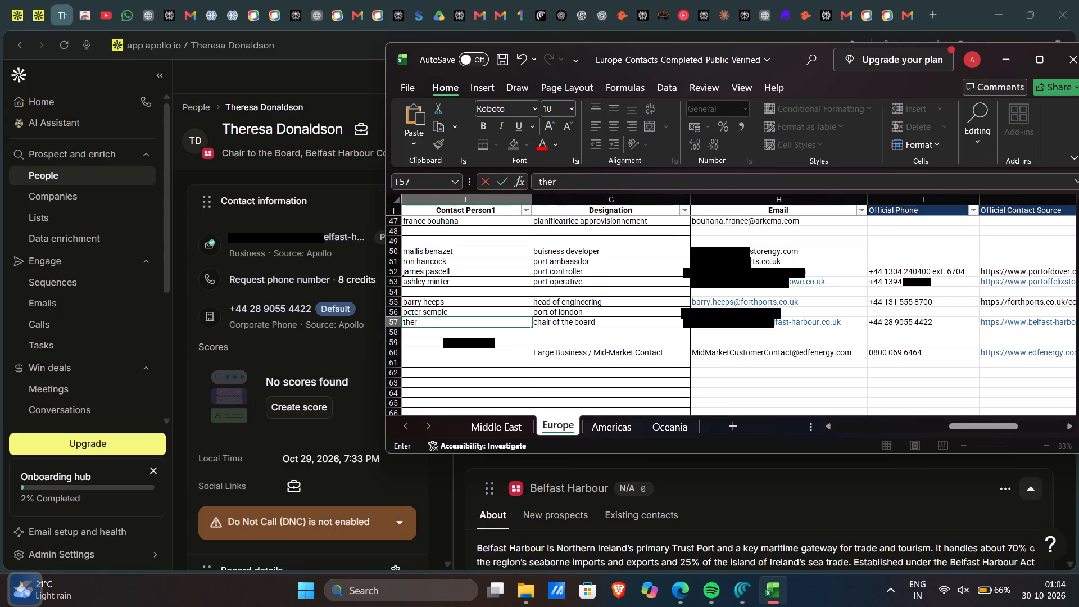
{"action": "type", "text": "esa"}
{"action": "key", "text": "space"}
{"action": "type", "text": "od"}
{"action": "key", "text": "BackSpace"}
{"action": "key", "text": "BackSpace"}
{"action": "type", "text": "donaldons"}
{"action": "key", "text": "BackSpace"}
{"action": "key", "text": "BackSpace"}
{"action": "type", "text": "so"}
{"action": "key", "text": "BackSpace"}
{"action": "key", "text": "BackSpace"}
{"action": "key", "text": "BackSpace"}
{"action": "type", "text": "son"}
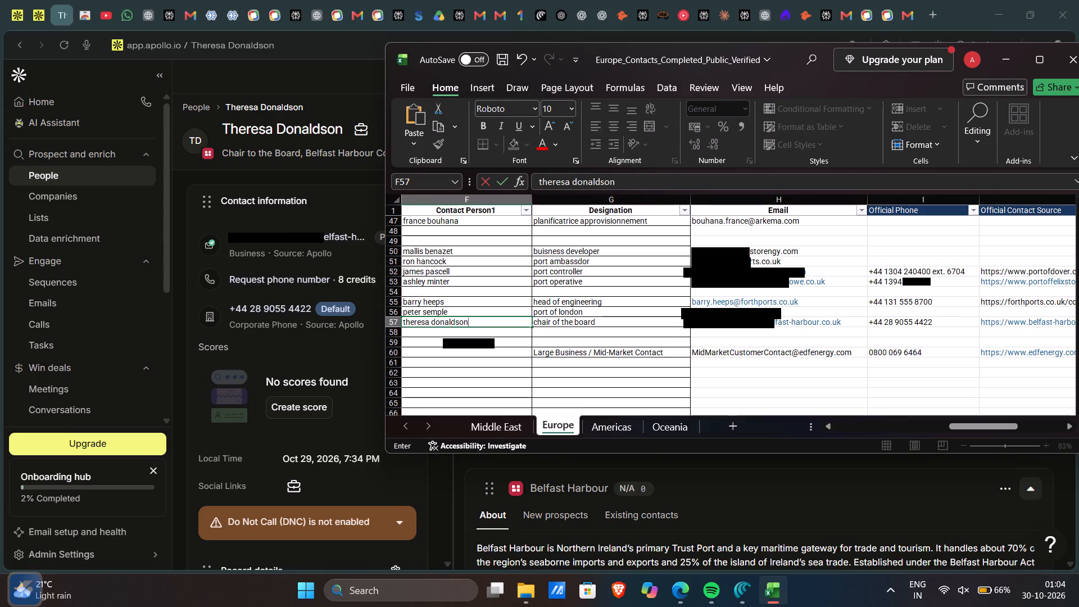
{"action": "left_click", "coordinate": [724, 329]}
Copy the company name Drax Power Station from row 58 and search for it in Apollo in the browser.
{"action": "scroll", "coordinate": [724, 329], "scroll_direction": "right", "scroll_amount": 4}
{"action": "scroll", "coordinate": [724, 329], "scroll_direction": "left", "scroll_amount": 3}
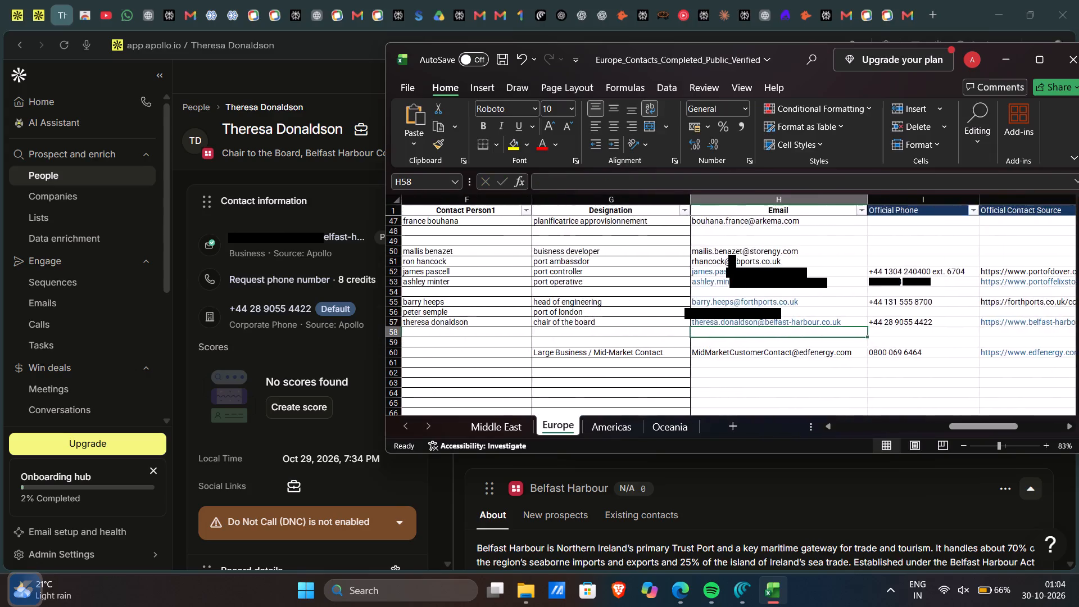
{"action": "scroll", "coordinate": [724, 329], "scroll_direction": "left", "scroll_amount": 3}
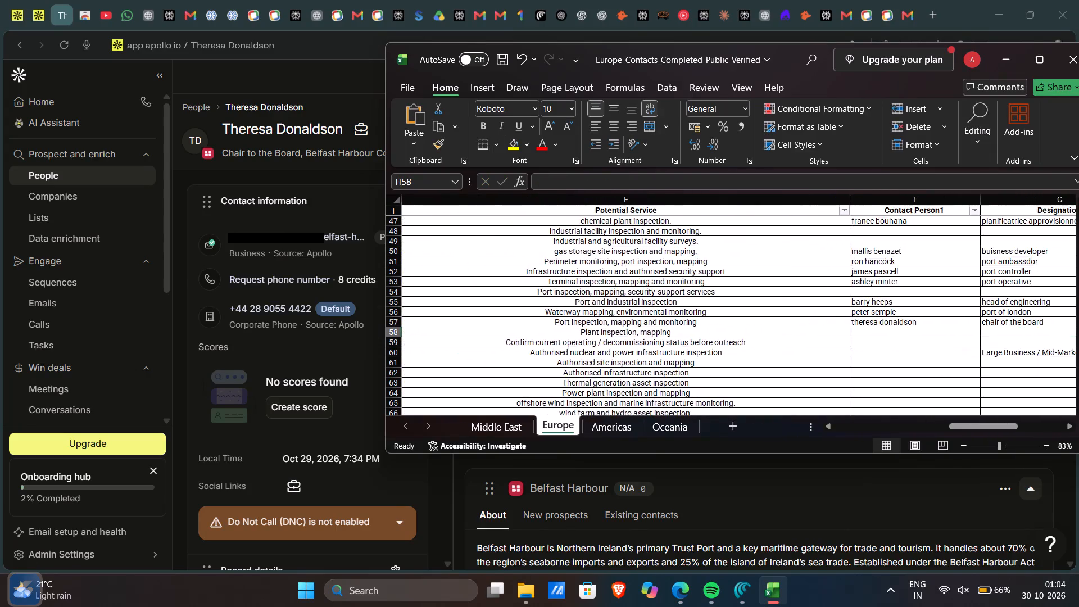
{"action": "left_click", "coordinate": [711, 337]}
{"action": "scroll", "coordinate": [711, 337], "scroll_direction": "right", "scroll_amount": 3}
{"action": "scroll", "coordinate": [711, 337], "scroll_direction": "left", "scroll_amount": 1}
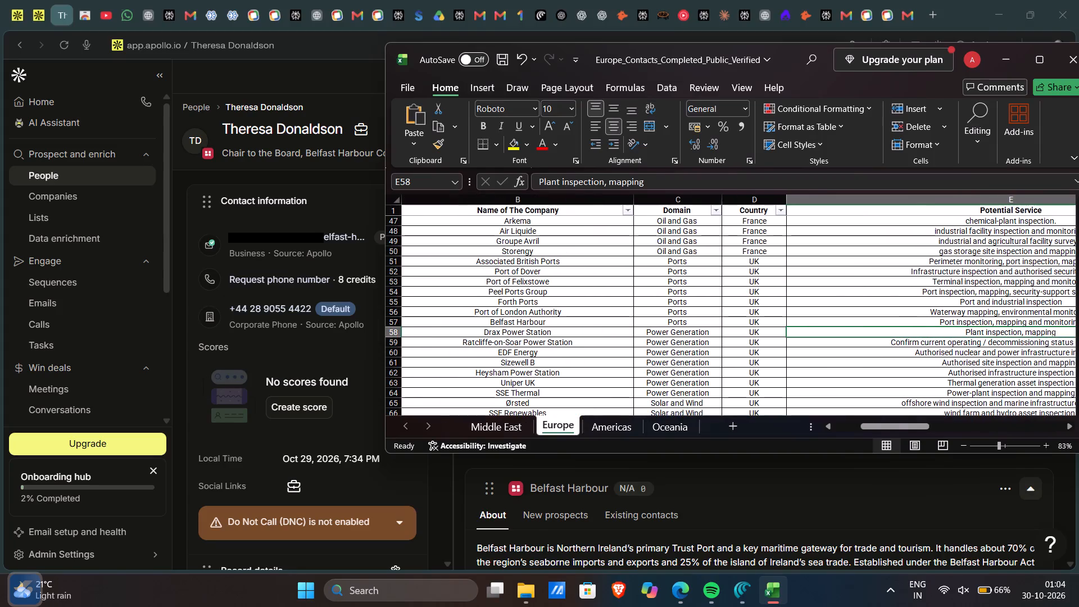
{"action": "left_click", "coordinate": [574, 334]}
{"action": "key", "text": "ctrl+c"}
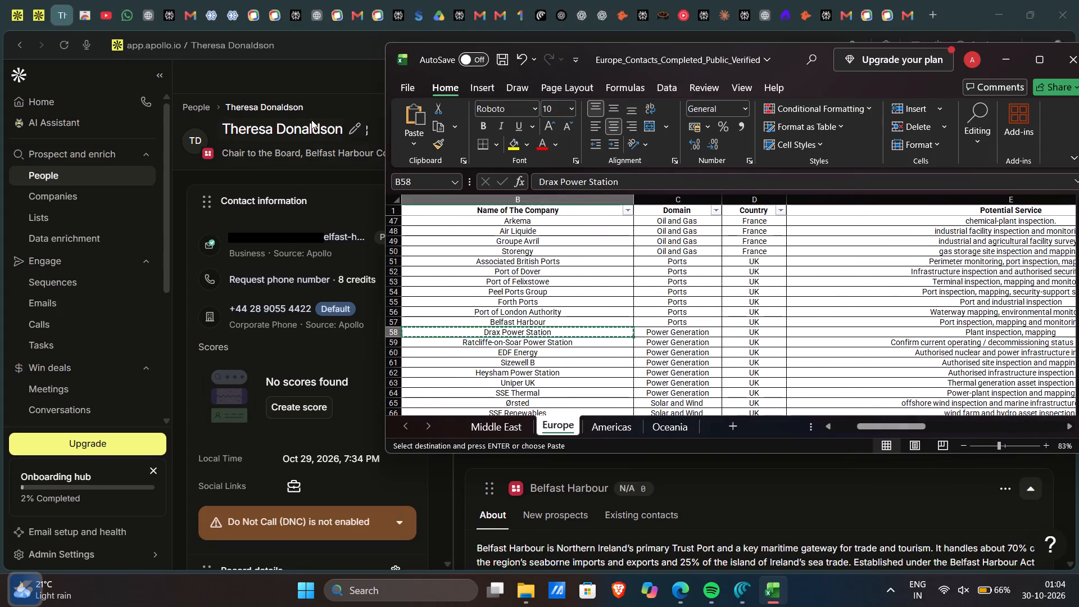
{"action": "left_click", "coordinate": [305, 93]}
{"action": "left_click", "coordinate": [484, 75]}
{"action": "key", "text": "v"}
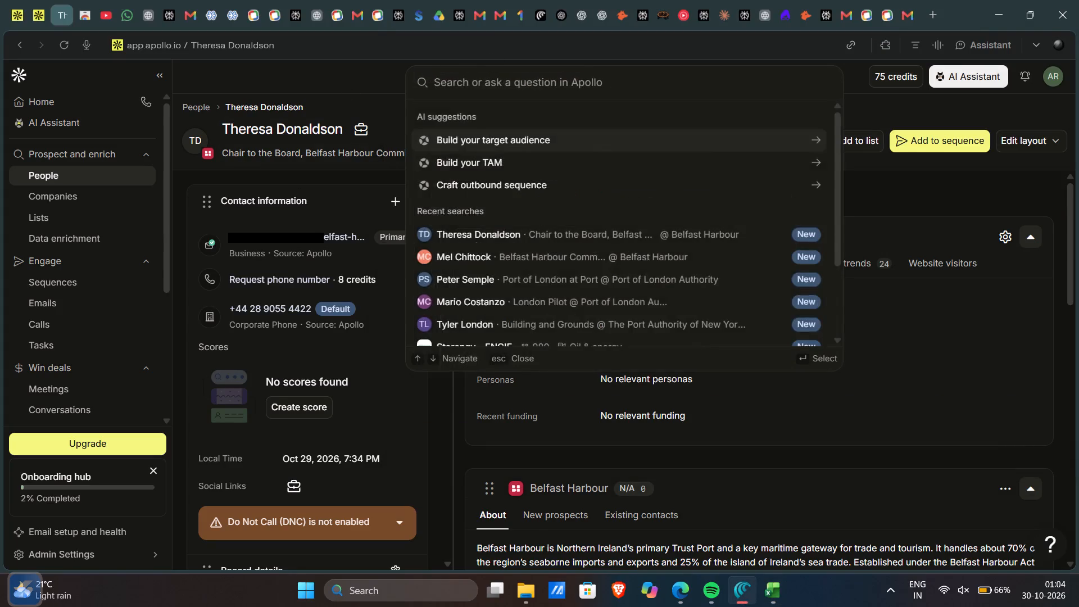
{"action": "key", "text": "BackSpace"}
{"action": "key", "text": "ctrl+v"}
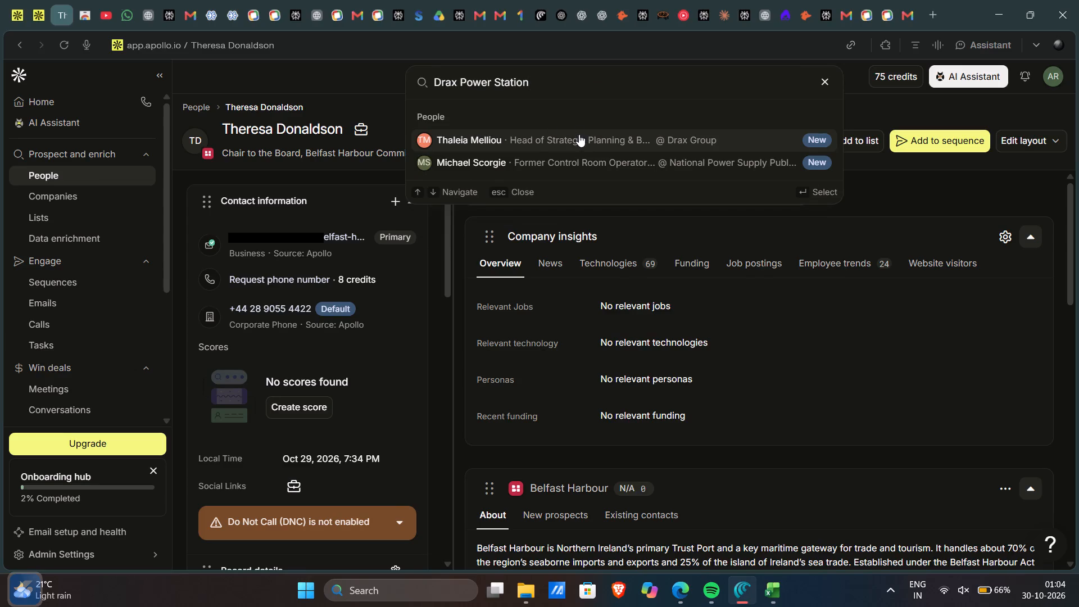
Open the profile of Drax Group's Head of Strategic Planning & Business Case, and reveal and copy the business email.
{"action": "left_click", "coordinate": [596, 135]}
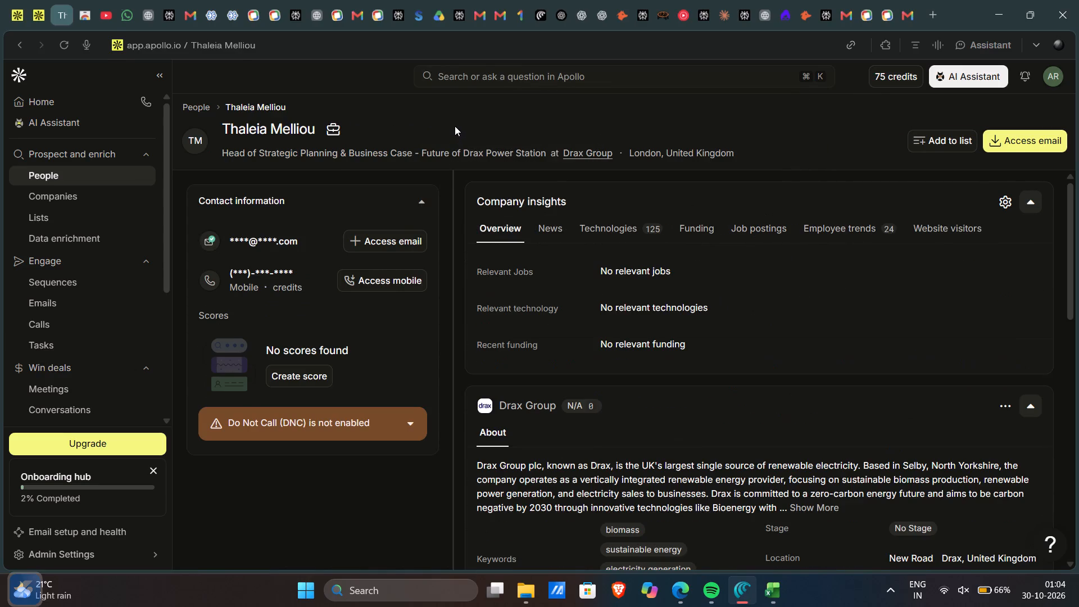
{"action": "left_click", "coordinate": [368, 244]}
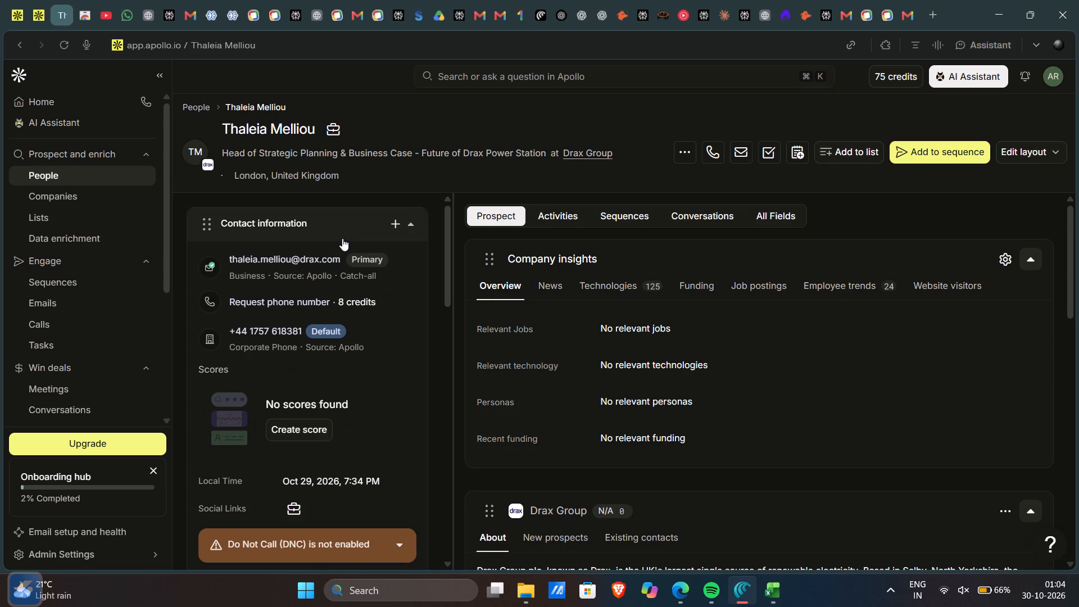
{"action": "left_click", "coordinate": [330, 264]}
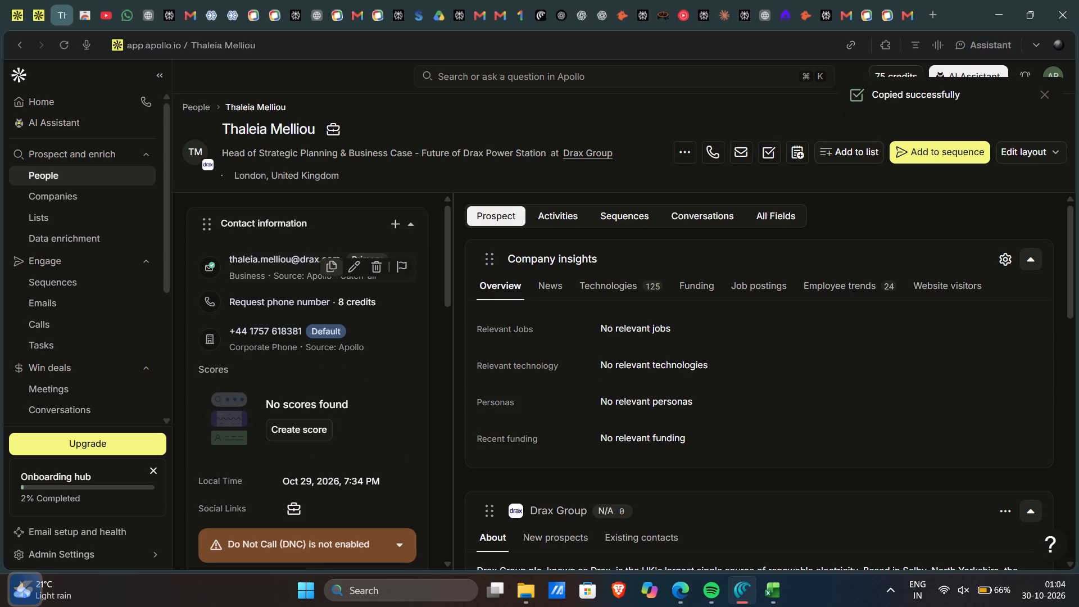
Switch to the Excel workbook and paste the copied business email into the Email cell of Drax Power Station's row 58.
{"action": "left_click", "coordinate": [778, 602]}
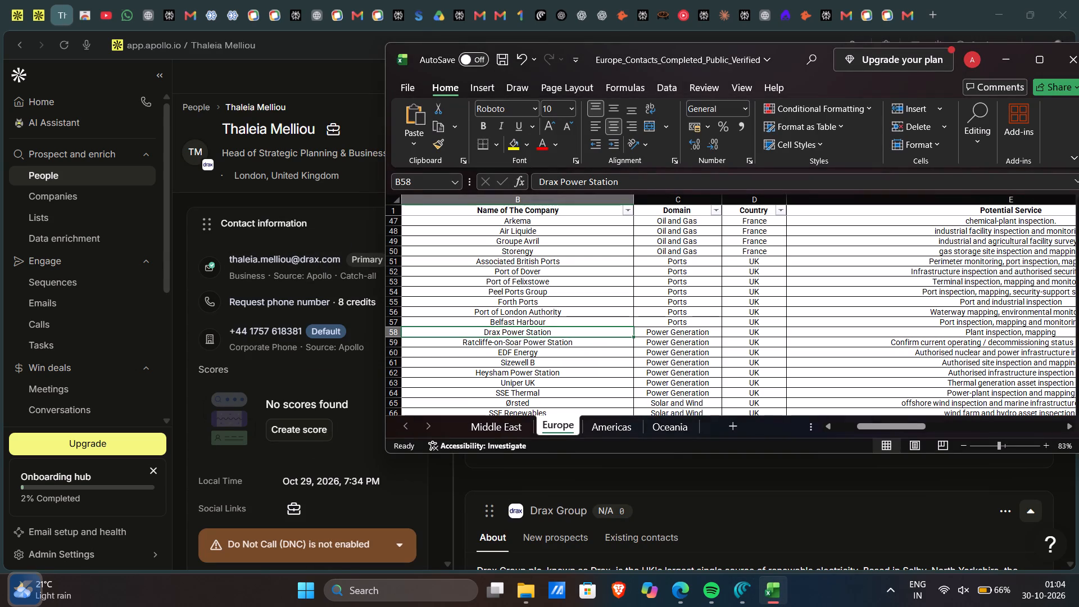
{"action": "left_click", "coordinate": [696, 338]}
{"action": "left_click", "coordinate": [691, 330]}
{"action": "scroll", "coordinate": [691, 330], "scroll_direction": "left", "scroll_amount": 1}
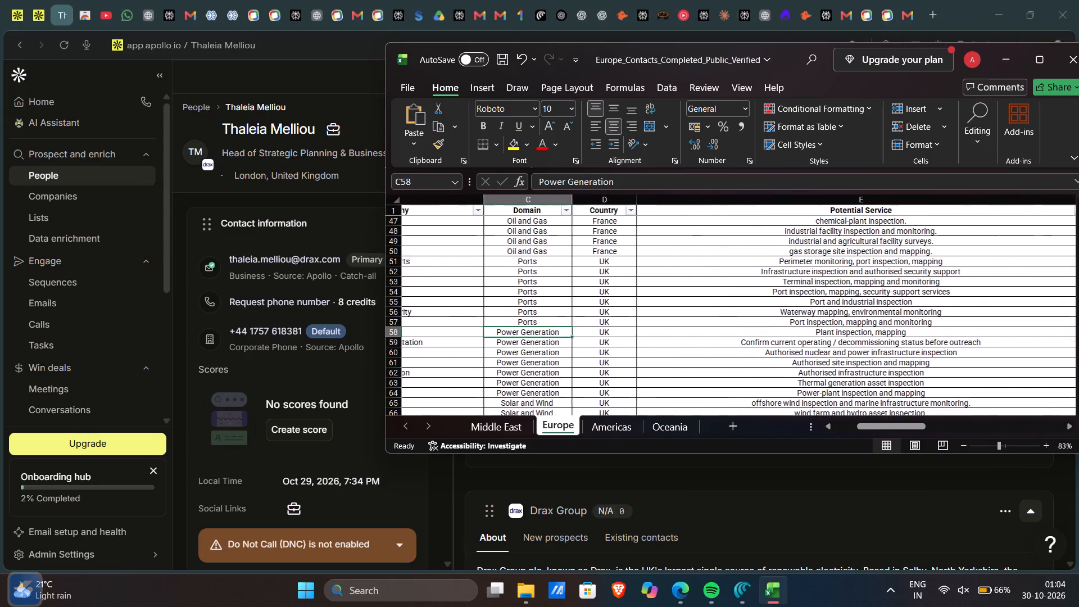
{"action": "left_click", "coordinate": [622, 332]}
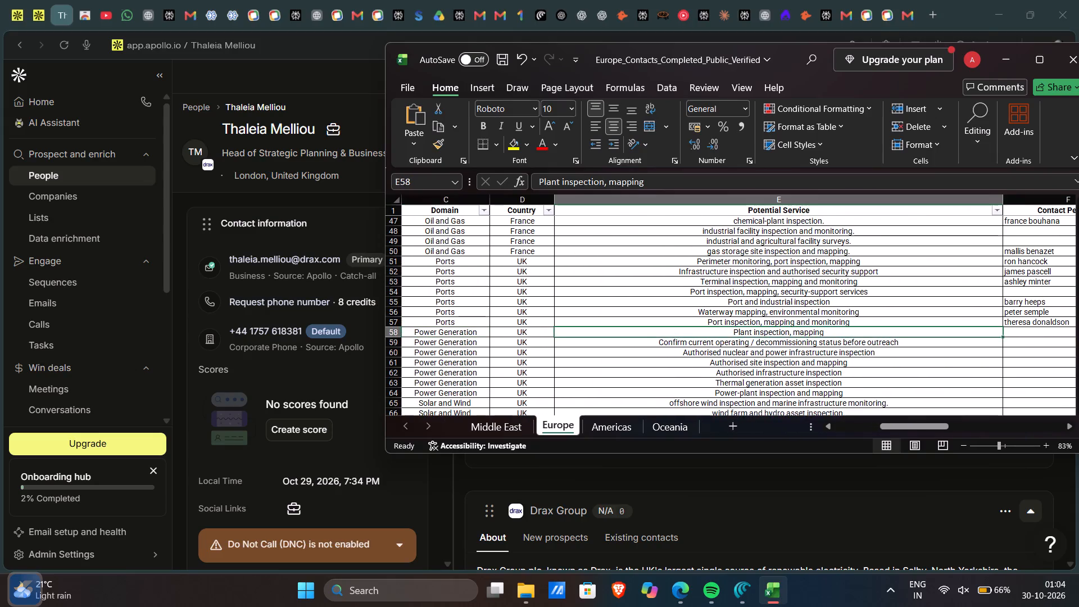
{"action": "scroll", "coordinate": [882, 319], "scroll_direction": "left", "scroll_amount": 3}
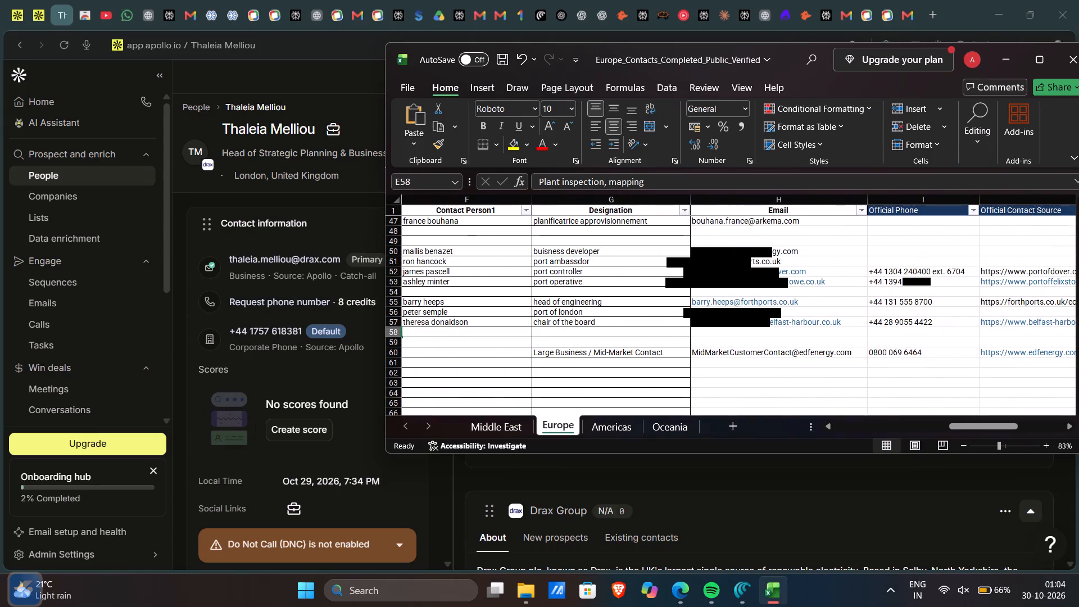
{"action": "left_click", "coordinate": [805, 343]}
{"action": "left_click", "coordinate": [770, 332]}
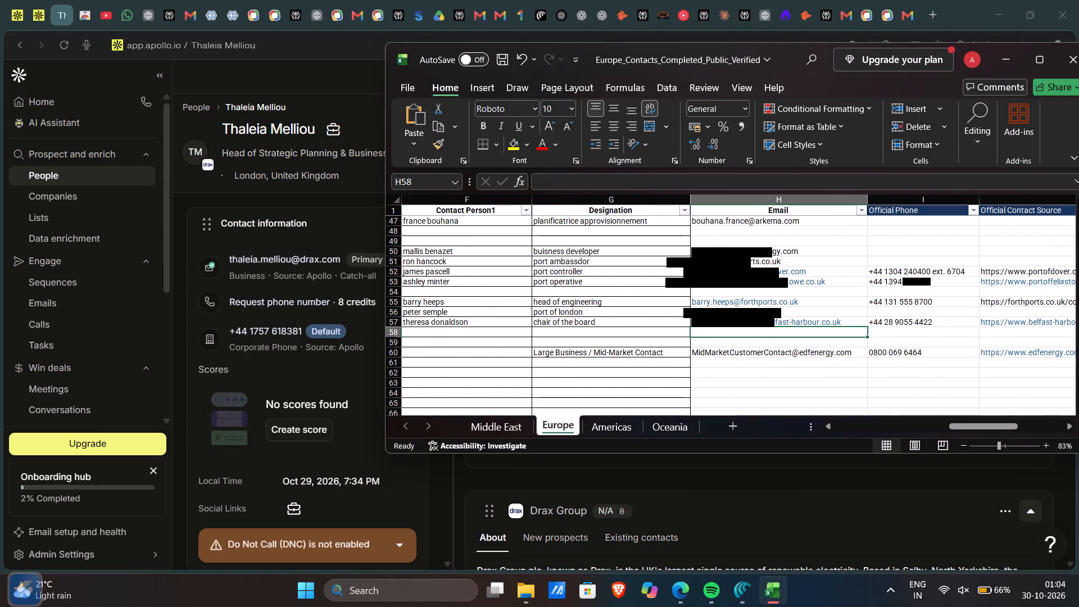
{"action": "key", "text": "ctrl+v"}
Enter the Drax contact's name in the Designation cell of row 58.
{"action": "left_click", "coordinate": [560, 324]}
{"action": "left_click", "coordinate": [560, 329]}
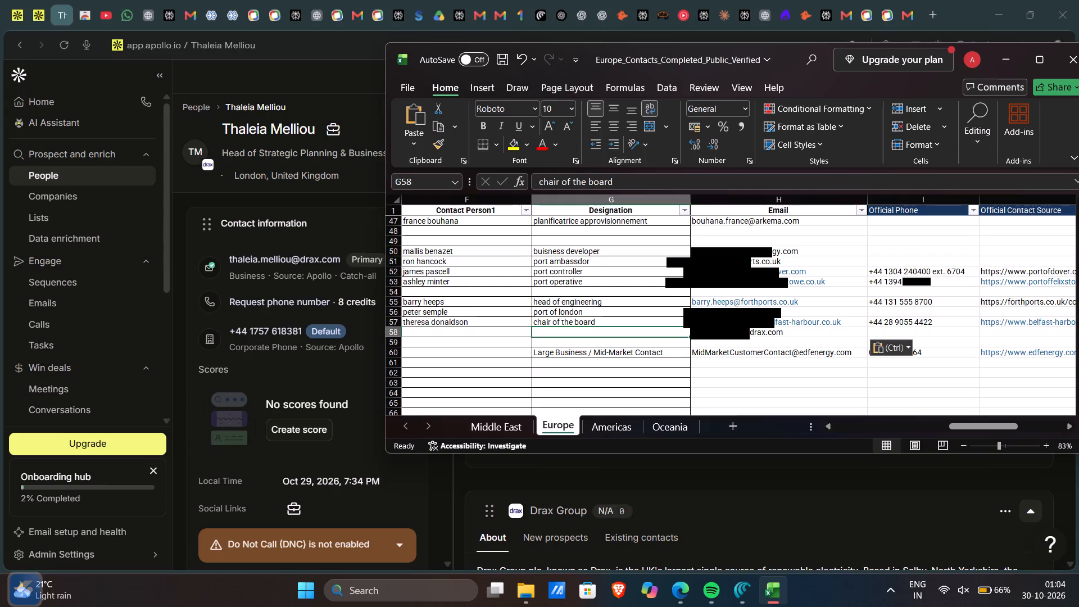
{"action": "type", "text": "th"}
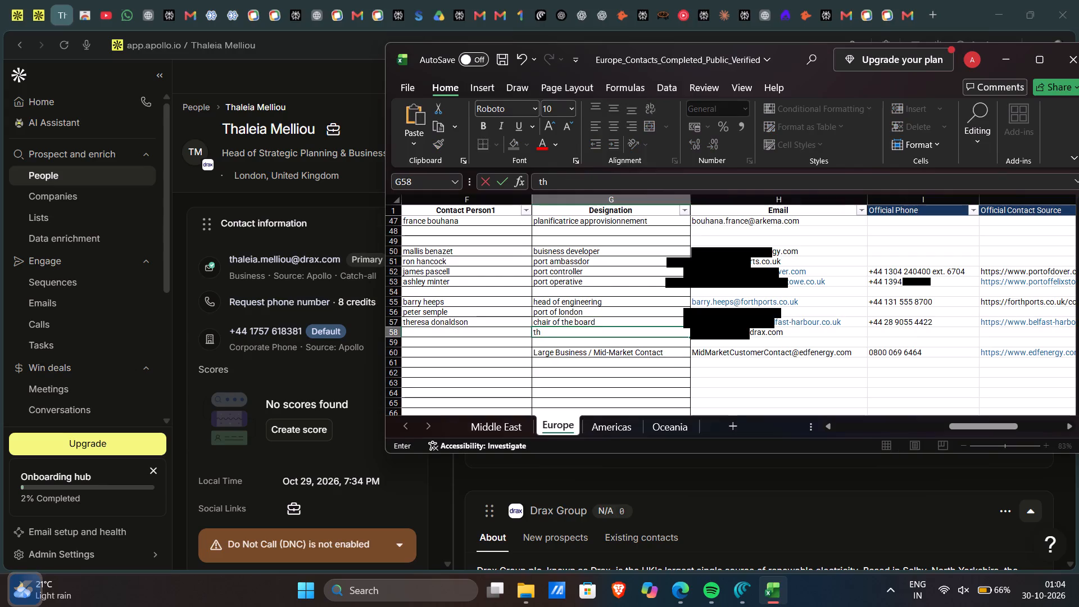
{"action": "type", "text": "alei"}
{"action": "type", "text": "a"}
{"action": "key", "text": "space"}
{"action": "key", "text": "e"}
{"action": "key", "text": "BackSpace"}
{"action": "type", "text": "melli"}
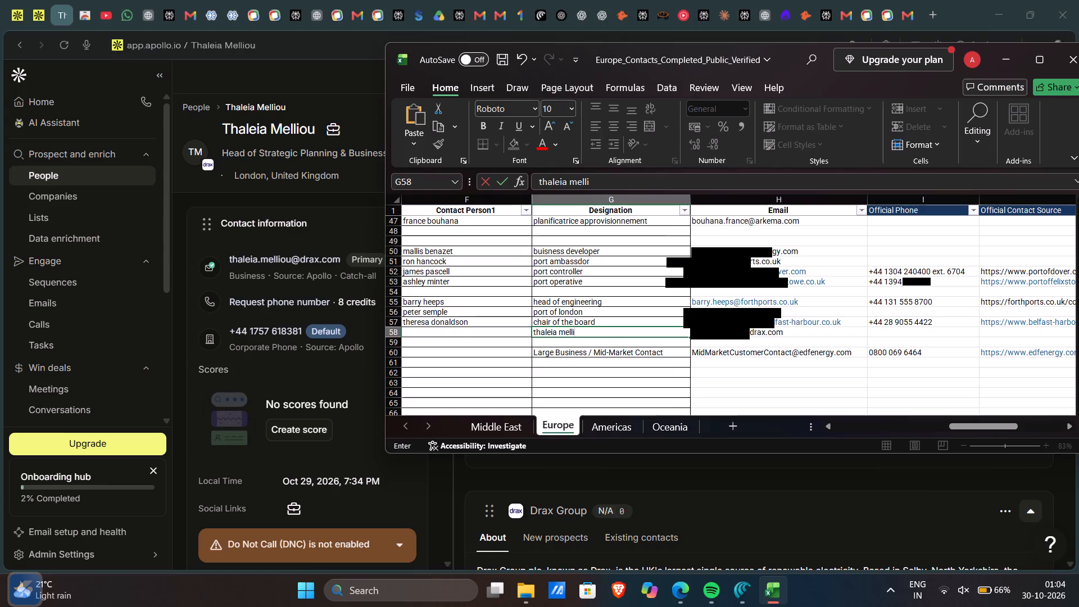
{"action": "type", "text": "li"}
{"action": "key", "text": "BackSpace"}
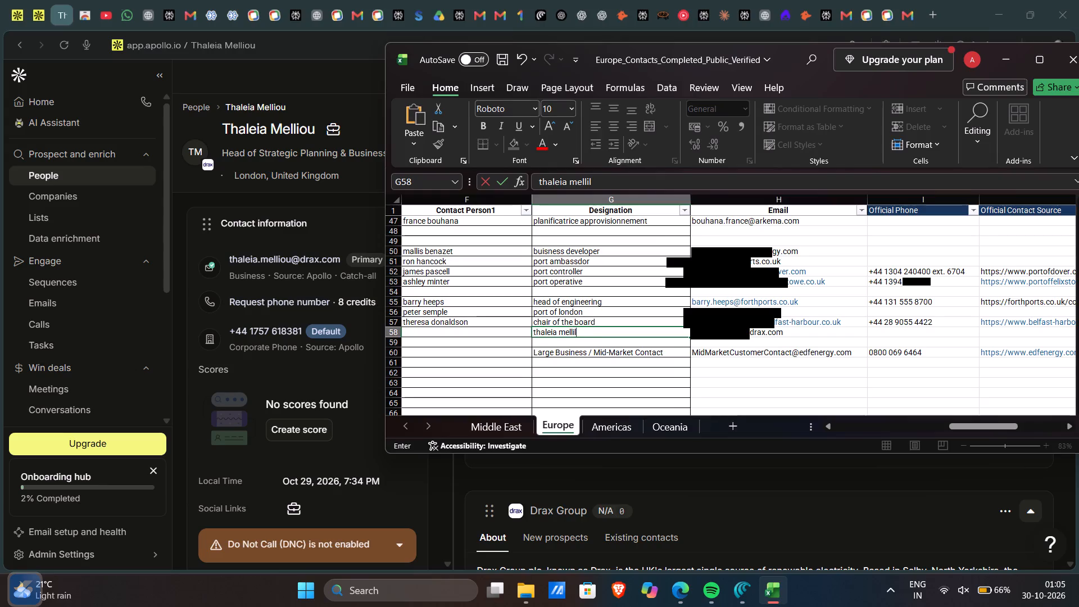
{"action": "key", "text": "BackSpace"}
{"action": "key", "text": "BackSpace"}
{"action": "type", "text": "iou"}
Copy the contact's name from the Designation cell of row 58 into its Contact Person1 cell.
{"action": "left_click", "coordinate": [455, 336]}
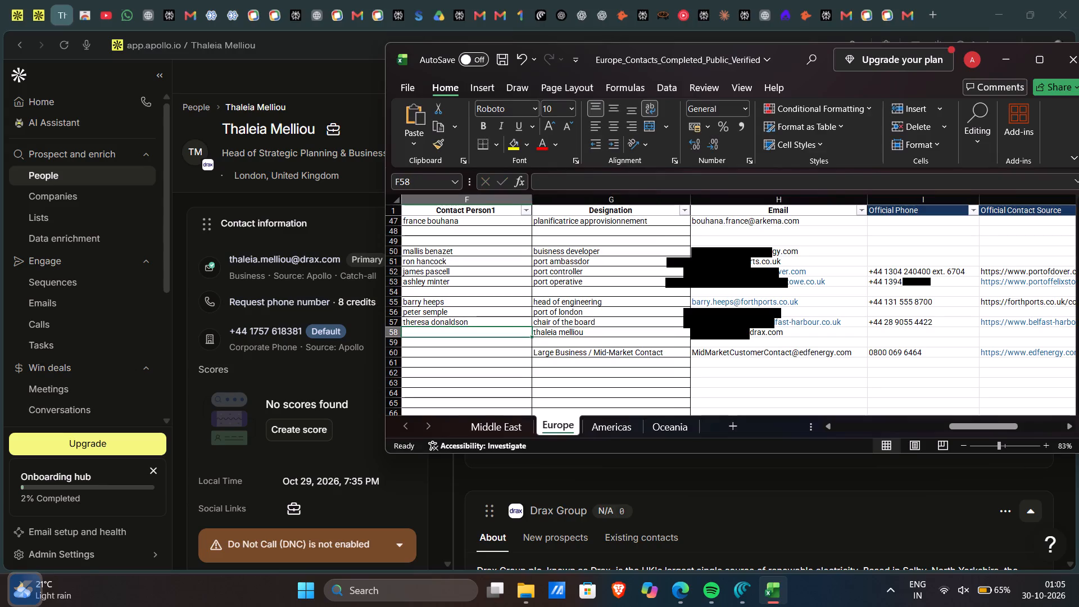
{"action": "left_click", "coordinate": [611, 338]}
{"action": "left_click", "coordinate": [609, 333]}
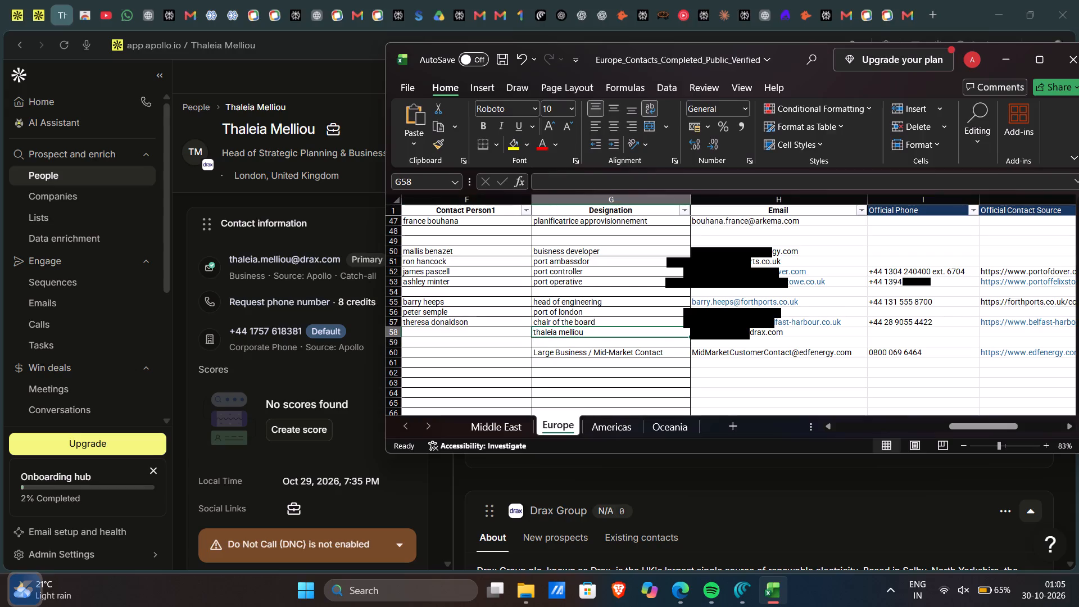
{"action": "key", "text": "ctrl+c"}
{"action": "left_click", "coordinate": [505, 331]}
{"action": "key", "text": "ctrl+v"}
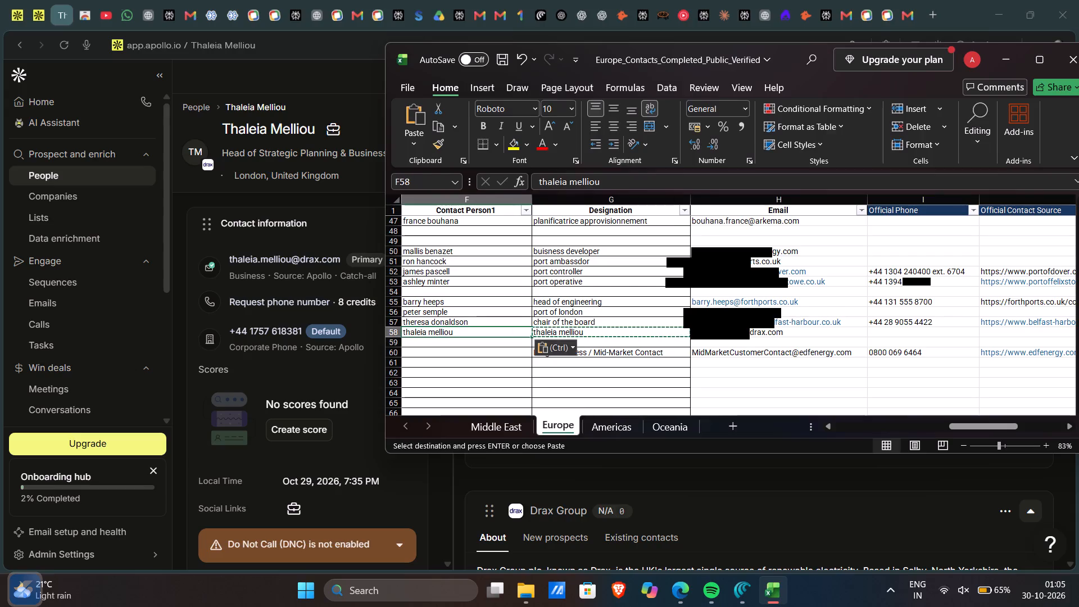
Replace the contact name in the Designation cell of row 58 with "head of strategic planning and business case".
{"action": "left_click", "coordinate": [600, 332]}
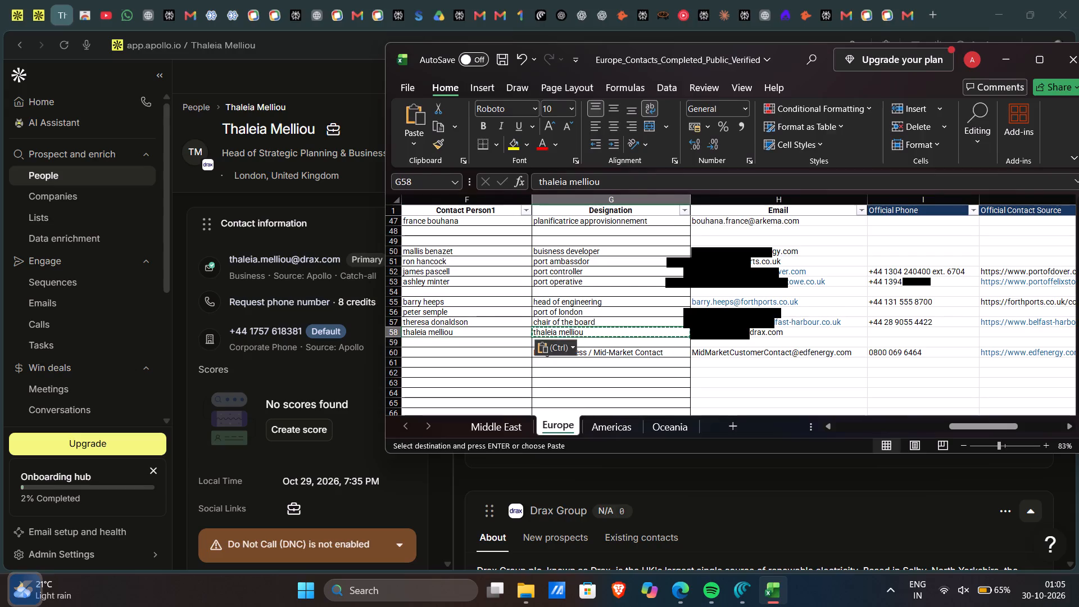
{"action": "key", "text": "ctrl+BackSpace"}
{"action": "left_click", "coordinate": [585, 330]}
{"action": "key", "text": "ctrl+BackSpace"}
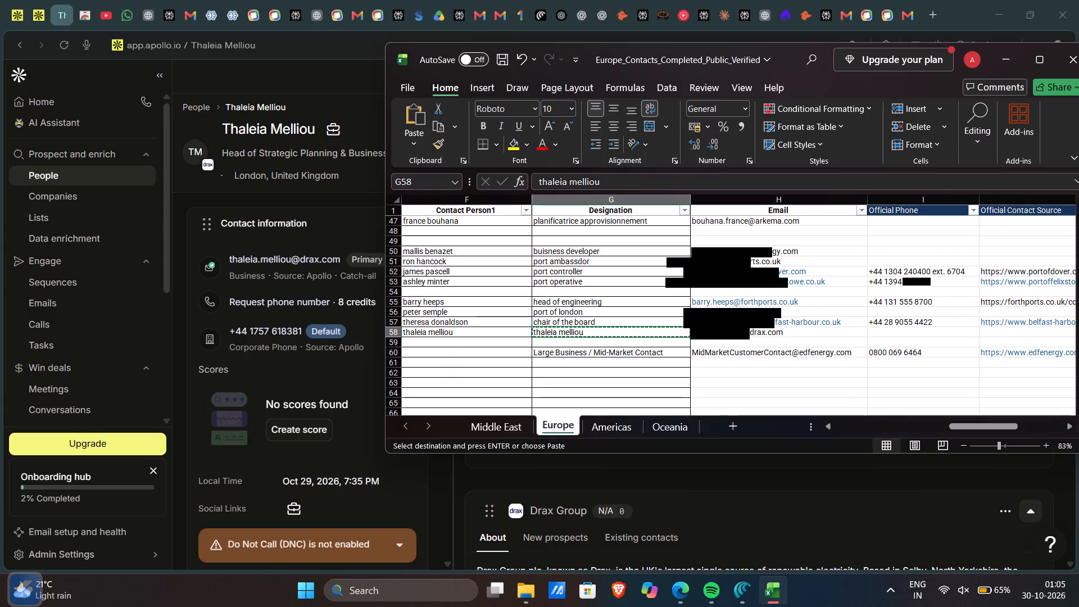
{"action": "left_click", "coordinate": [585, 330]}
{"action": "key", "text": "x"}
{"action": "key", "text": "BackSpace"}
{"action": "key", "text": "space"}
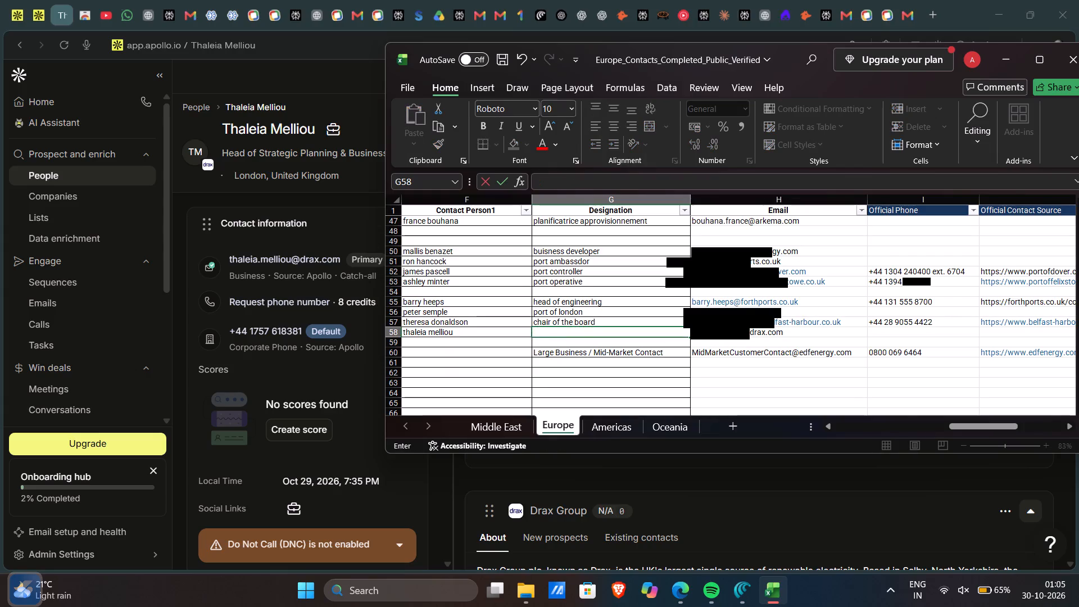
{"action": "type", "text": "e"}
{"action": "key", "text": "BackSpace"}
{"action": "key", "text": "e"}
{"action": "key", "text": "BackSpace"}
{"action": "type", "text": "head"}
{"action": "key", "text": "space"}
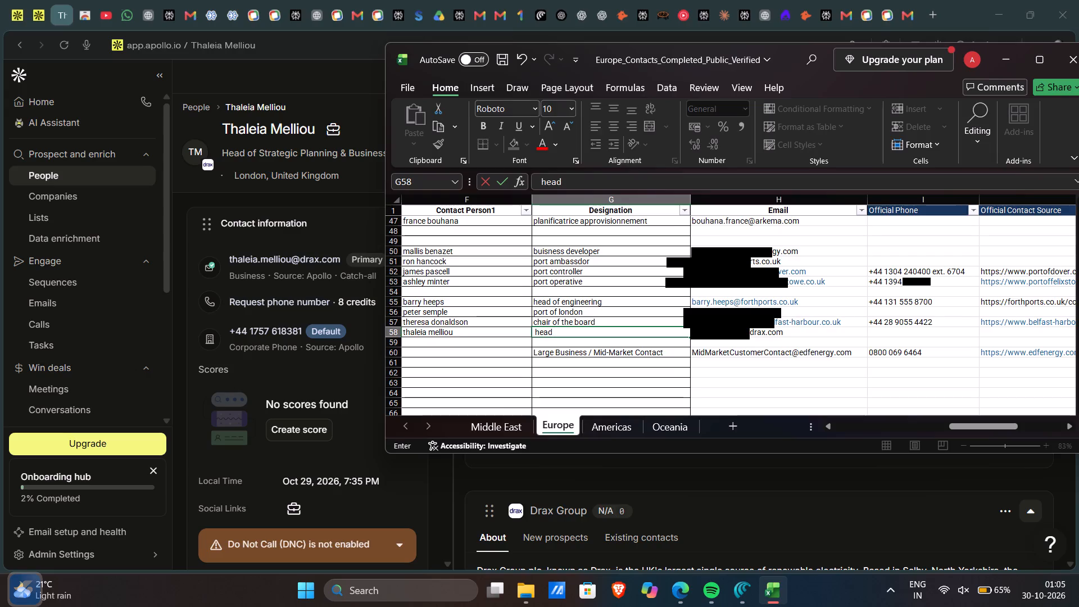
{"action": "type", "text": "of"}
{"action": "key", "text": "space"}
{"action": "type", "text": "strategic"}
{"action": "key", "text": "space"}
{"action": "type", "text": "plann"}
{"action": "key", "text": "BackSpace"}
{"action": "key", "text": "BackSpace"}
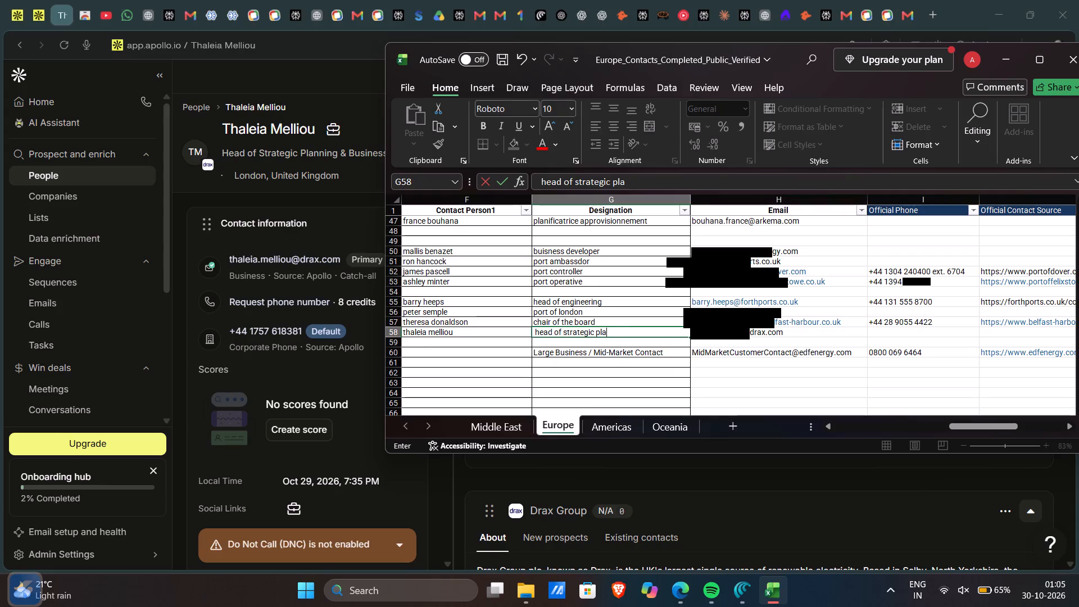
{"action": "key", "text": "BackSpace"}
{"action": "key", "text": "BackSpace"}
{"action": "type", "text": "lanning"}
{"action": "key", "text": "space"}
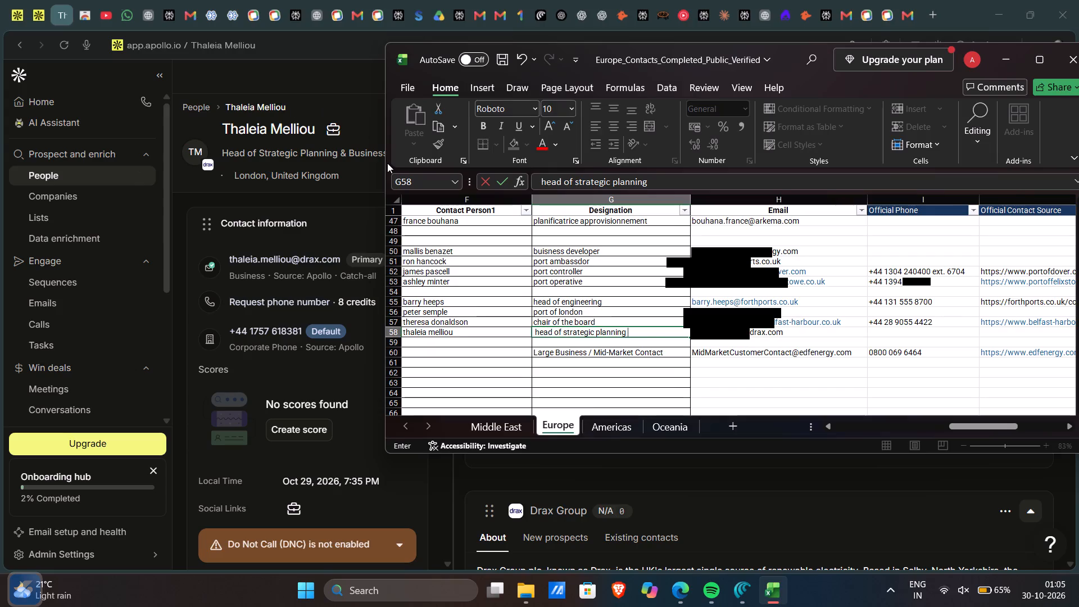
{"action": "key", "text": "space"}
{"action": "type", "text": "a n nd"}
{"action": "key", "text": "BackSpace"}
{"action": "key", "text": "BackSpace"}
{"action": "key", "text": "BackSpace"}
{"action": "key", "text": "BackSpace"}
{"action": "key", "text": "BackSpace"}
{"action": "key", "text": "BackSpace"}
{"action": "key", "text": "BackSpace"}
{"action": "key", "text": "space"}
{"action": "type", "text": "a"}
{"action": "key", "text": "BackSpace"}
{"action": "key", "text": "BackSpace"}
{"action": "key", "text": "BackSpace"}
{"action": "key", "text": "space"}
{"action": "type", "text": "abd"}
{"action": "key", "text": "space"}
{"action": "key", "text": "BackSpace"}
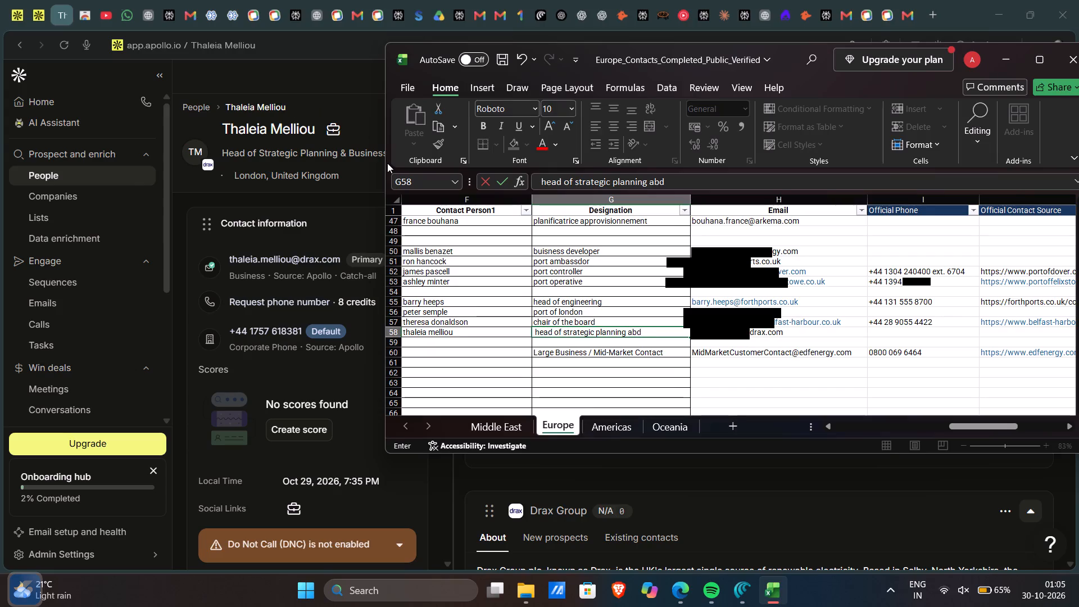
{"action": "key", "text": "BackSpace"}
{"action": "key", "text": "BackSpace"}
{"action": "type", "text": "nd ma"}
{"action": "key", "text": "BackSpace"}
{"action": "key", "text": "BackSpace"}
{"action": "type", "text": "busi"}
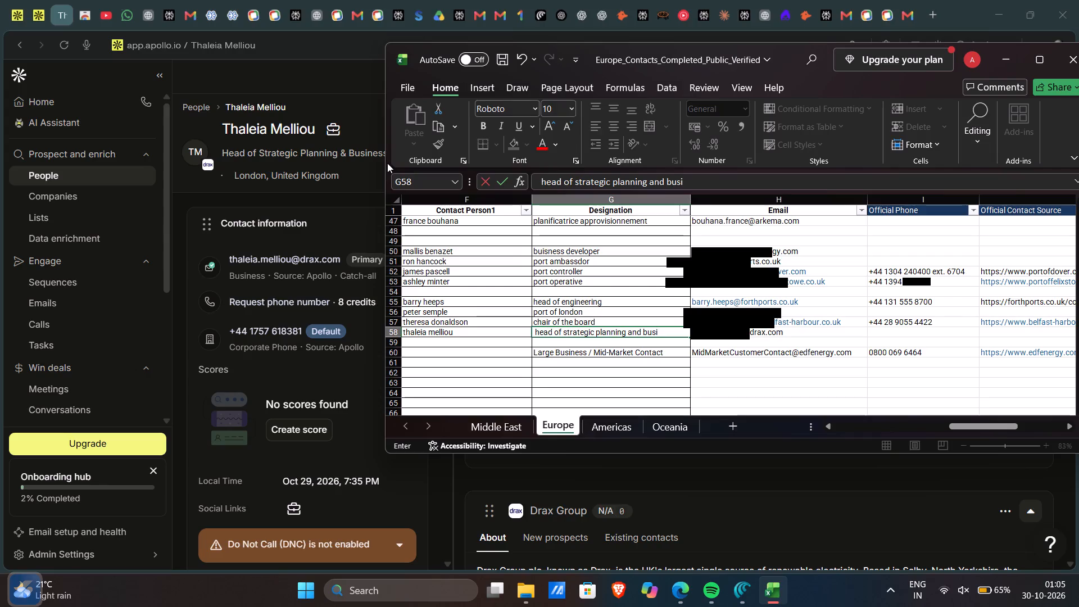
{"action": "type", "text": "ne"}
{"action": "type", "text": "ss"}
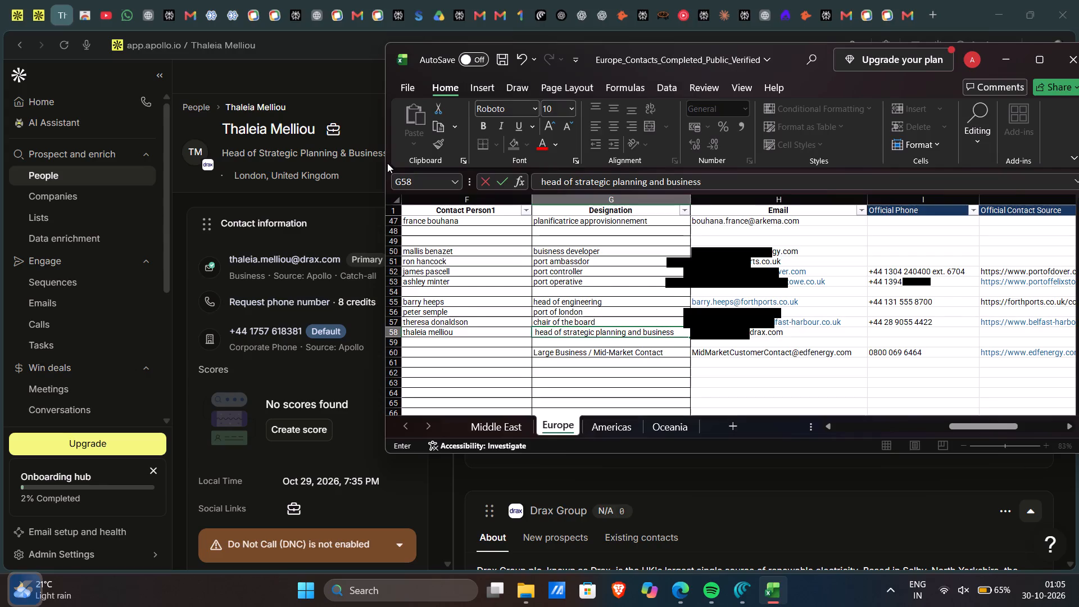
{"action": "left_click", "coordinate": [344, 111]}
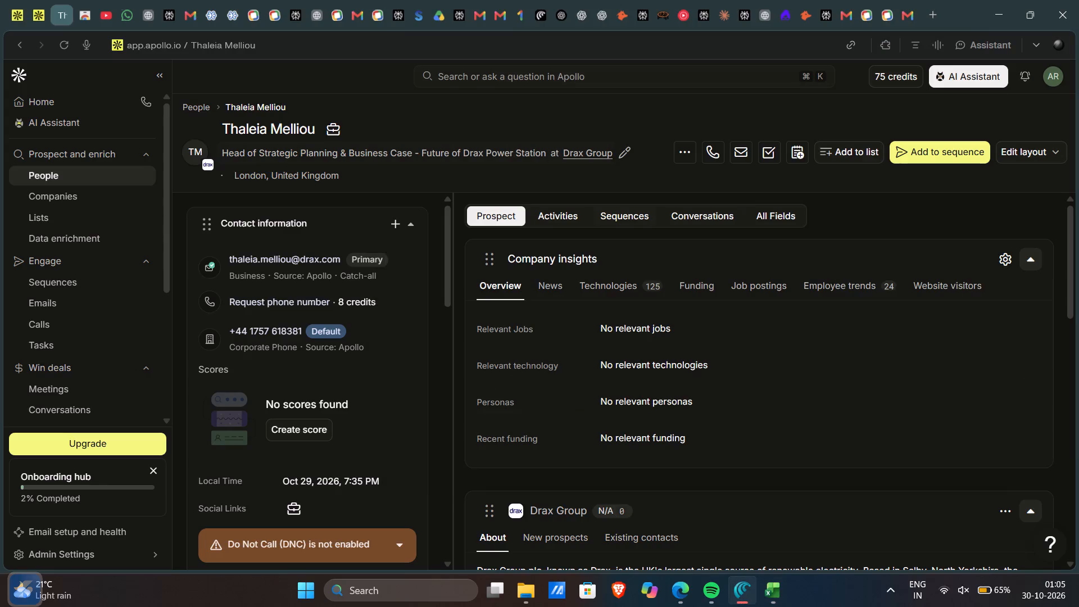
{"action": "left_click", "coordinate": [768, 590]}
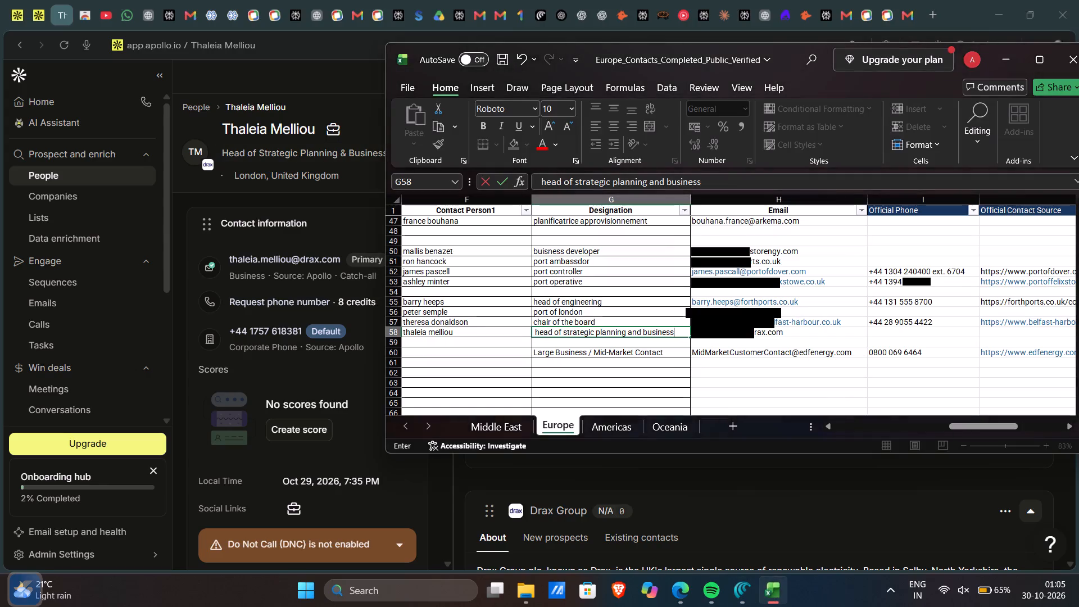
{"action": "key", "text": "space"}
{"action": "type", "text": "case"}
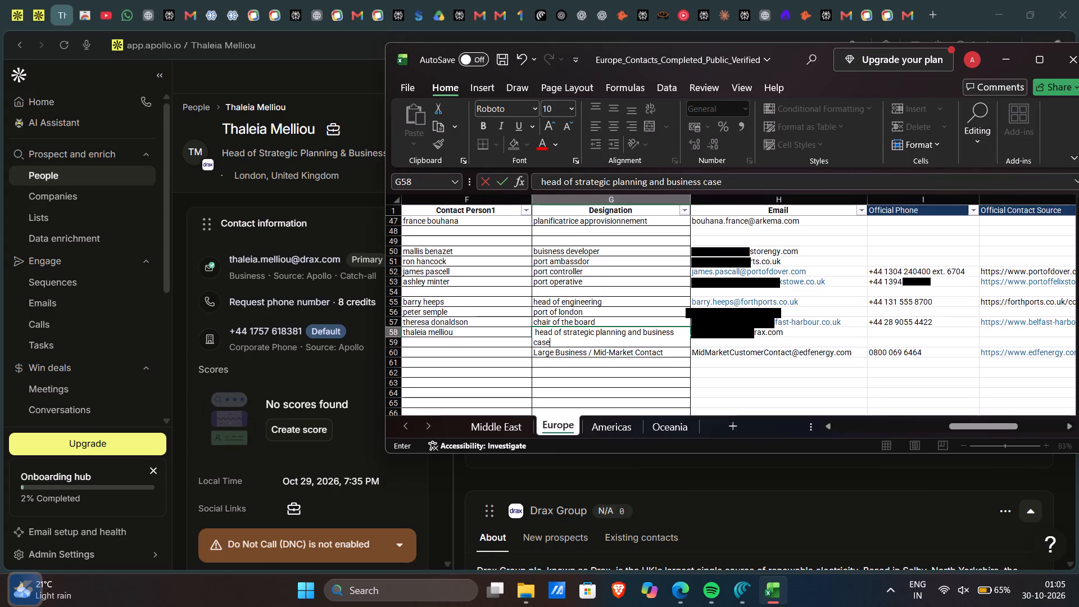
{"action": "left_click", "coordinate": [518, 343]}
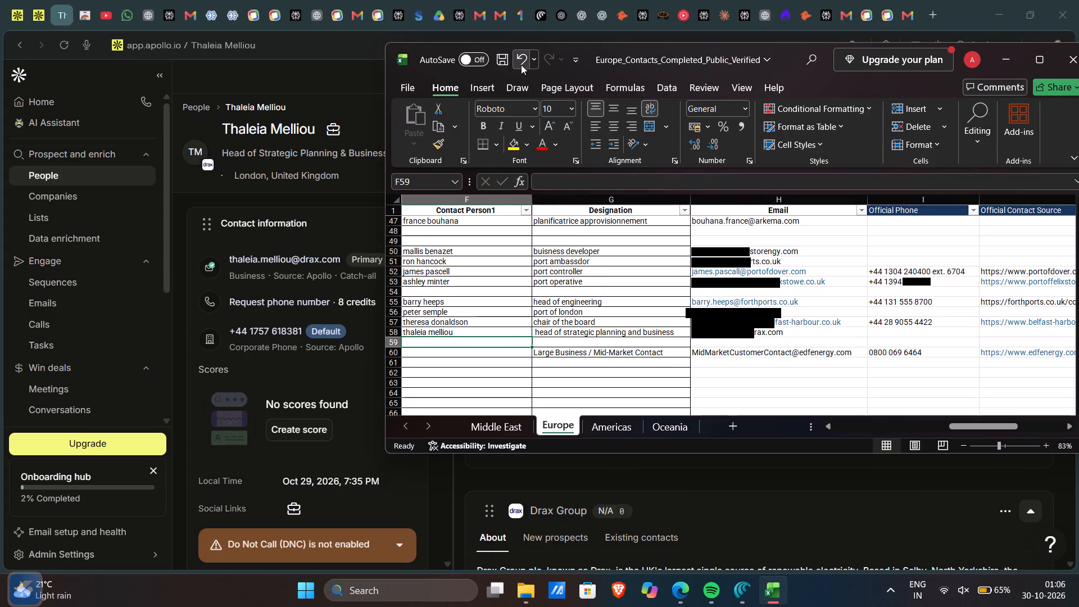
Move the workbook window clear of the profile and copy the company name Ratcliffe-on-Soar Power Station from row 59.
{"action": "left_click_drag", "start_coordinate": [469, 76], "coordinate": [438, 78]}
{"action": "left_click", "coordinate": [438, 78]}
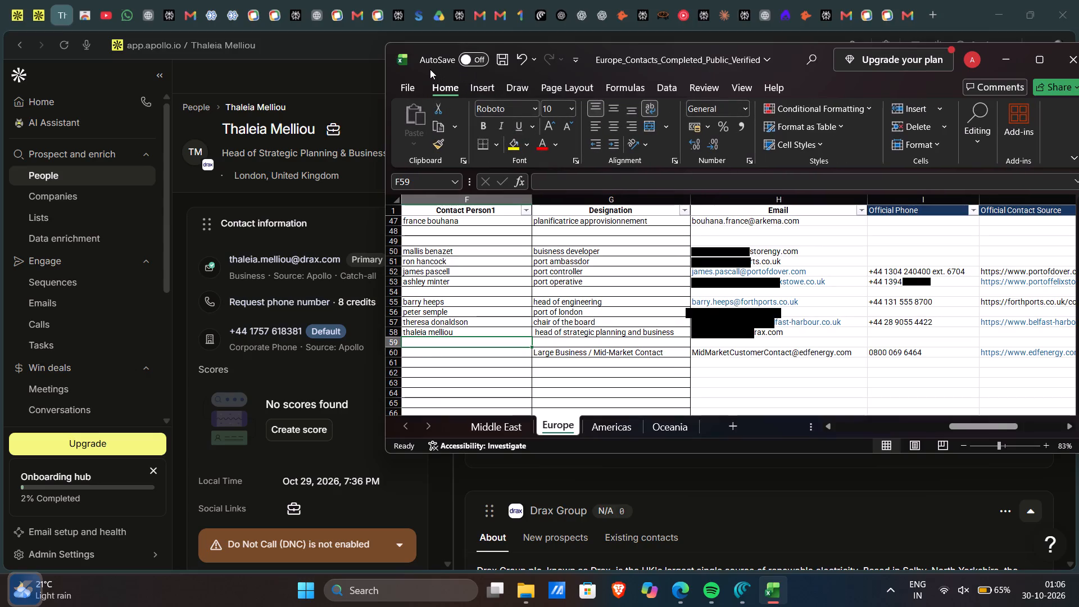
{"action": "left_click_drag", "start_coordinate": [428, 67], "coordinate": [394, 161]}
{"action": "left_click_drag", "start_coordinate": [422, 47], "coordinate": [409, 219]}
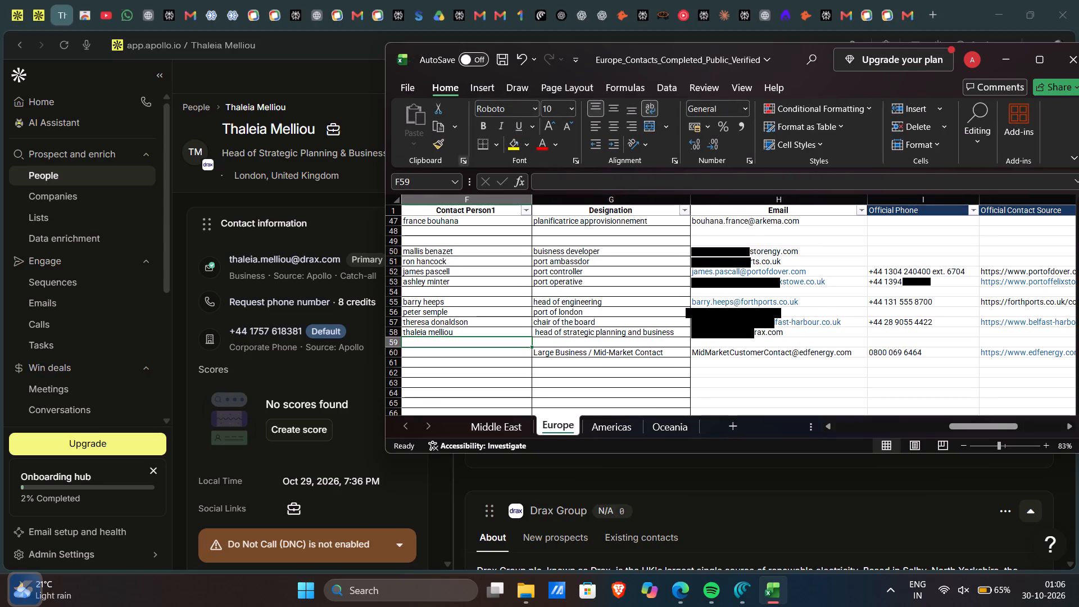
{"action": "scroll", "coordinate": [511, 239], "scroll_direction": "down", "scroll_amount": 1}
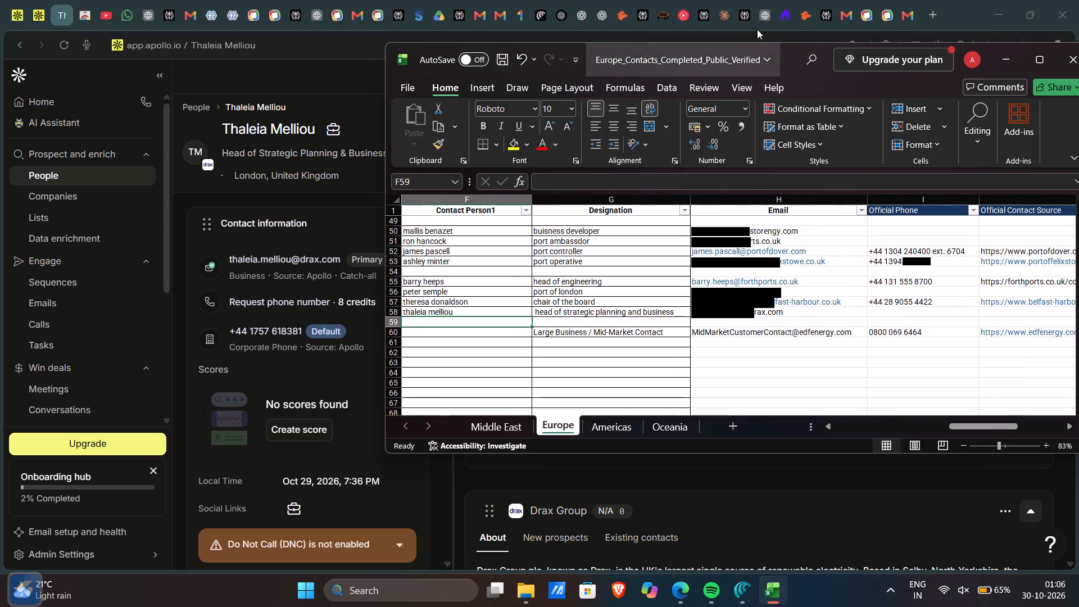
{"action": "left_click_drag", "start_coordinate": [829, 73], "coordinate": [849, 118]}
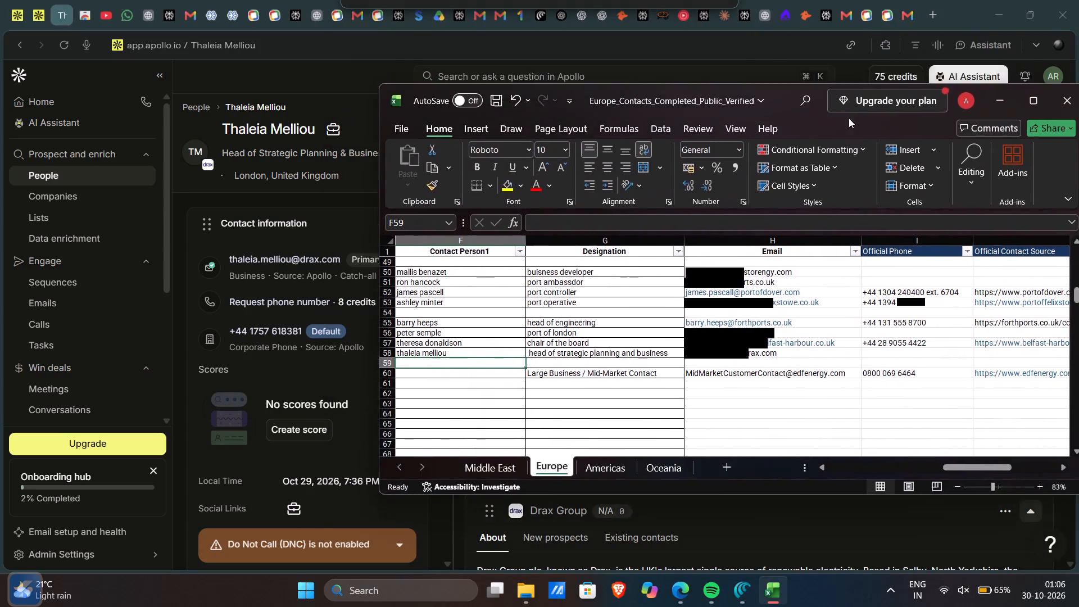
{"action": "left_click_drag", "start_coordinate": [849, 118], "coordinate": [926, 64]}
{"action": "scroll", "coordinate": [797, 213], "scroll_direction": "right", "scroll_amount": 3}
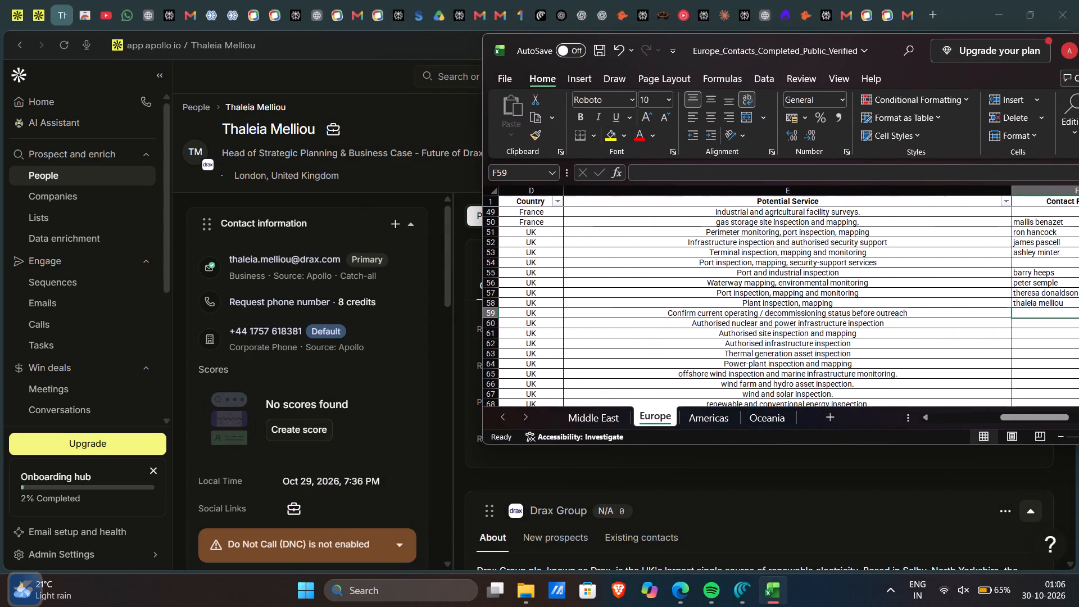
{"action": "left_click", "coordinate": [783, 306]}
{"action": "left_click", "coordinate": [774, 310]}
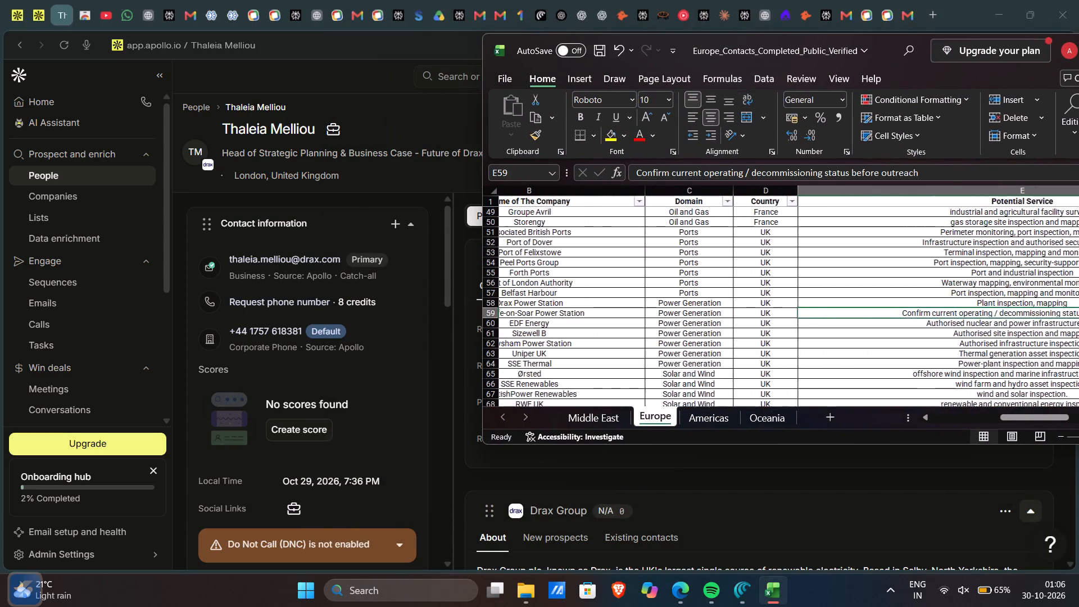
{"action": "left_click", "coordinate": [659, 315]}
{"action": "key", "text": "ctrl+c"}
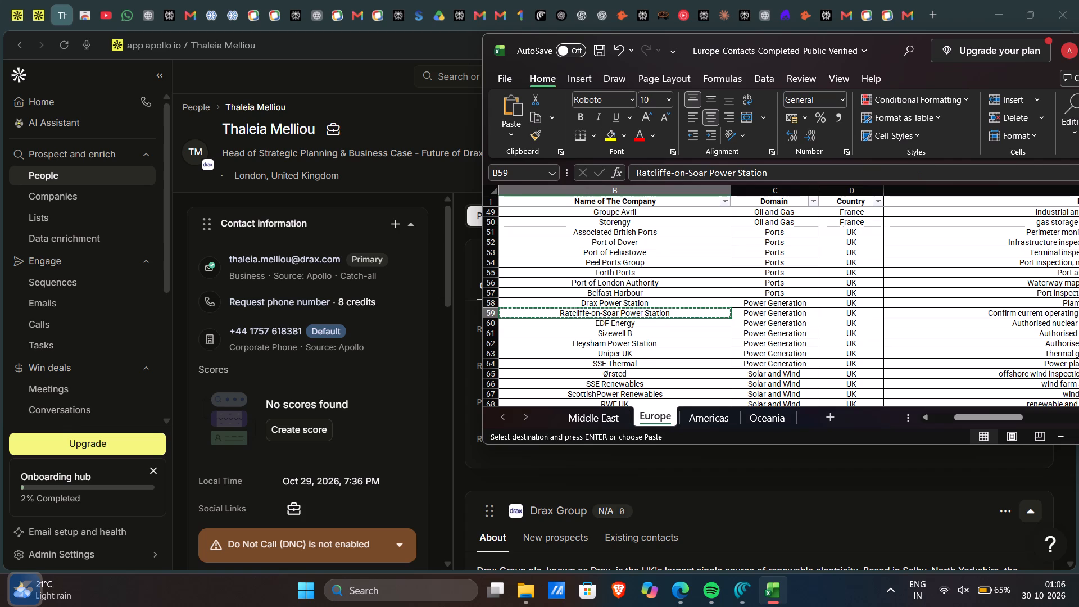
Switch to Apollo and search for the copied name, Ratcliffe-on-Soar Power Station.
{"action": "left_click", "coordinate": [386, 119]}
{"action": "left_click", "coordinate": [510, 71]}
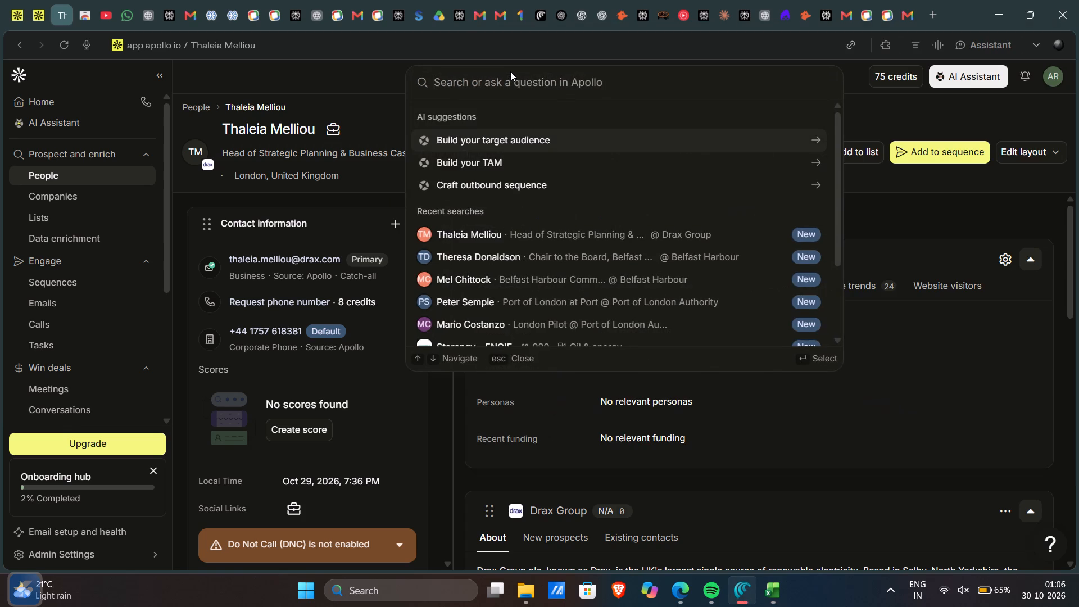
{"action": "key", "text": "ctrl+v"}
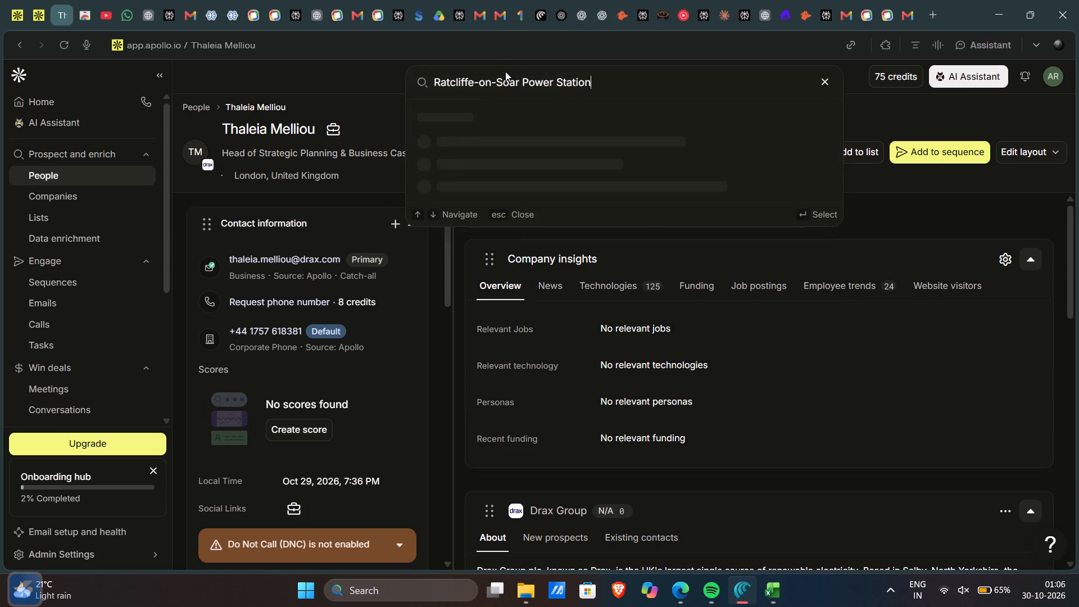
Open the profile of the Power Station Shift Superintendent at BPMC and request access to the email.
{"action": "left_click", "coordinate": [525, 139]}
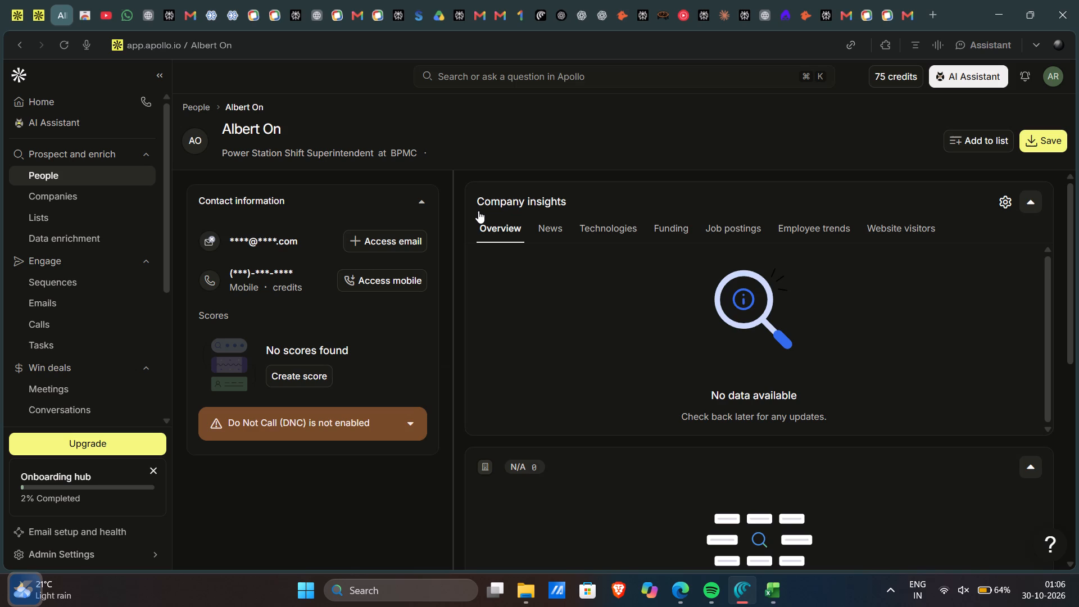
{"action": "left_click", "coordinate": [391, 238]}
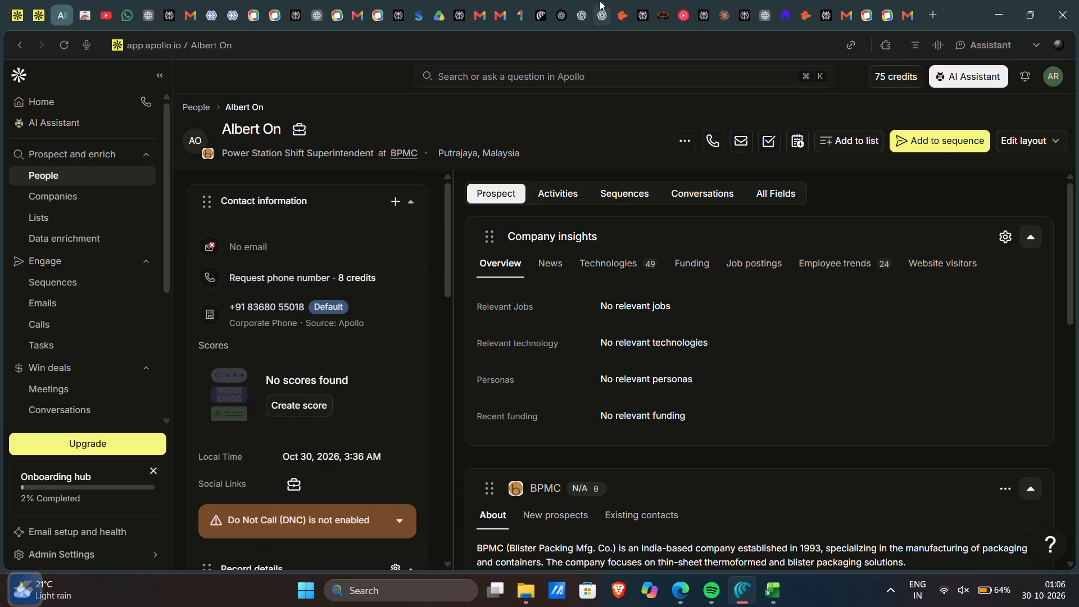
Search Apollo again for Ratcliffe-on-Soar Power Station with "uk" appended, and remove the "uk" from the query.
{"action": "left_click", "coordinate": [513, 75]}
{"action": "key", "text": "ctrl+v"}
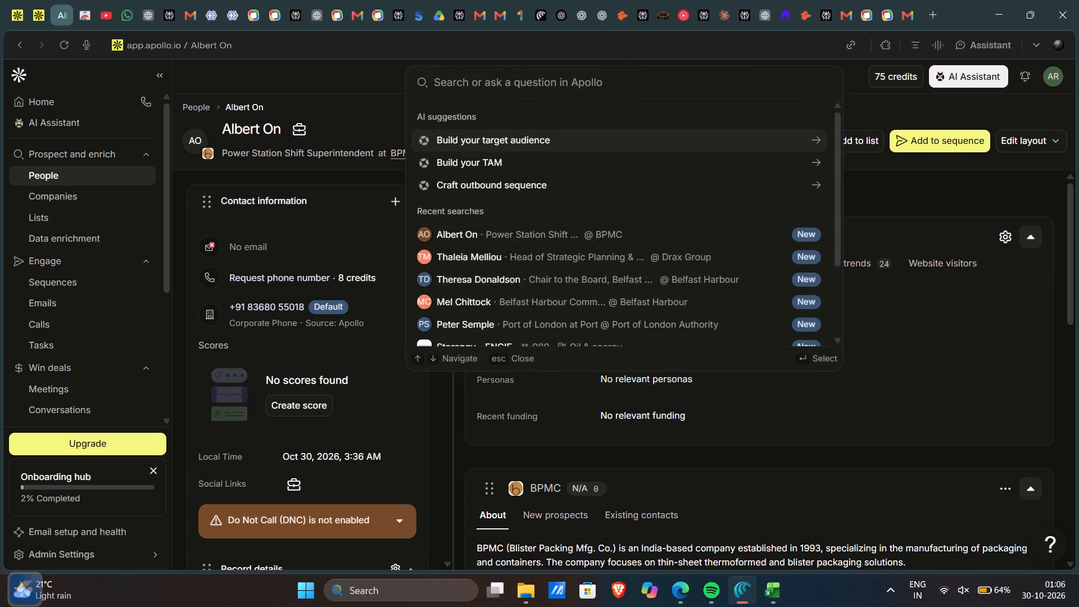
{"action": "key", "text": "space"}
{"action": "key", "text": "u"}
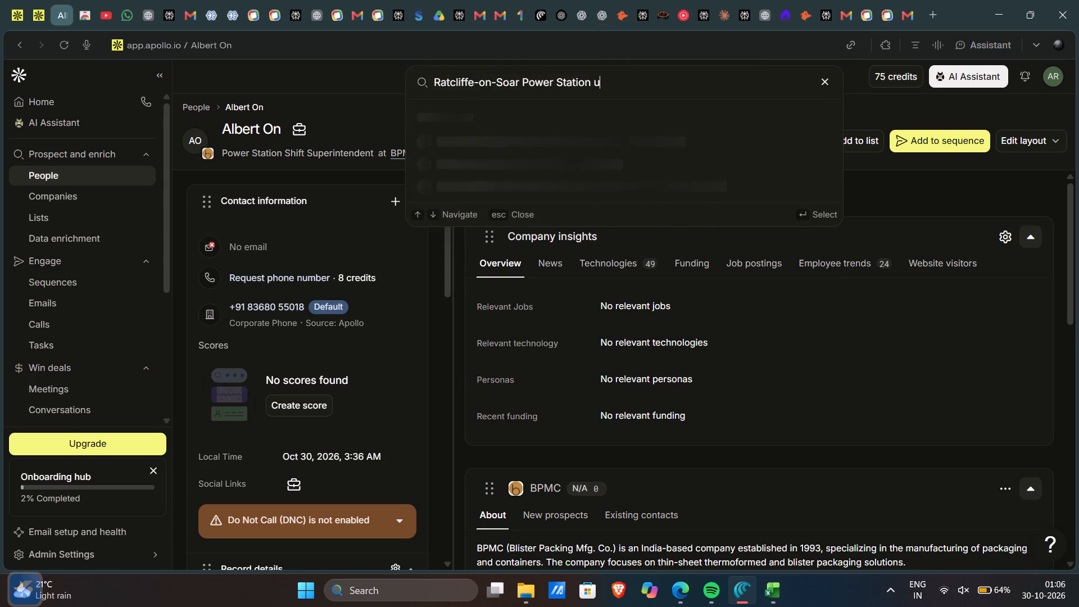
{"action": "key", "text": "BackSpace"}
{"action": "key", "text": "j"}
{"action": "key", "text": "BackSpace"}
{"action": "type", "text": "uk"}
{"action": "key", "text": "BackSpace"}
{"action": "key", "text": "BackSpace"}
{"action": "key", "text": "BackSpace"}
Switch to the Excel workbook and copy the company name EDF Energy from row 60.
{"action": "left_click", "coordinate": [781, 581]}
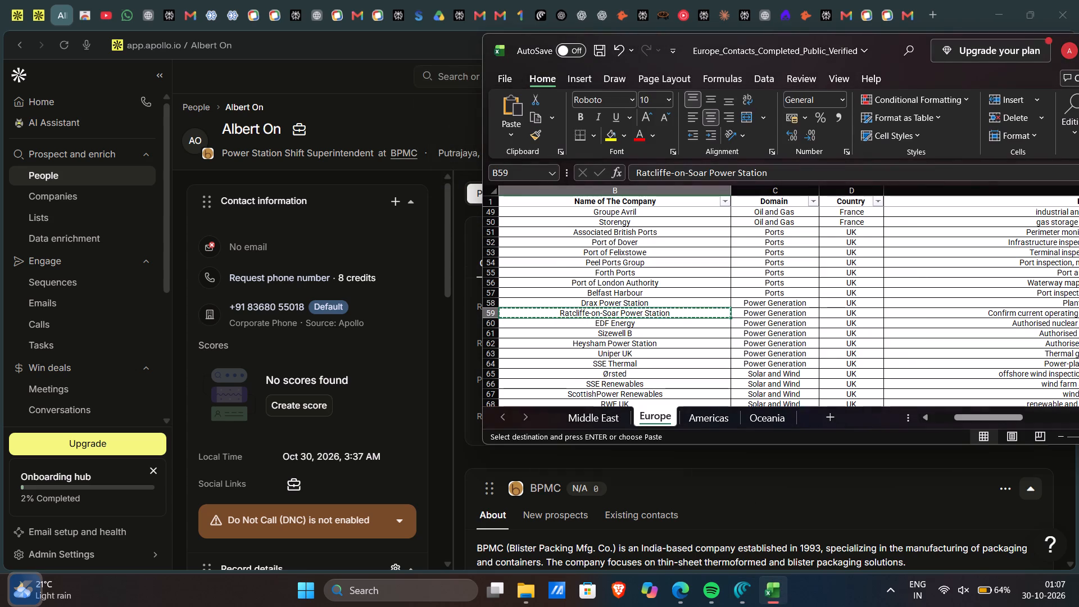
{"action": "left_click", "coordinate": [634, 325]}
{"action": "key", "text": "ctrl+space"}
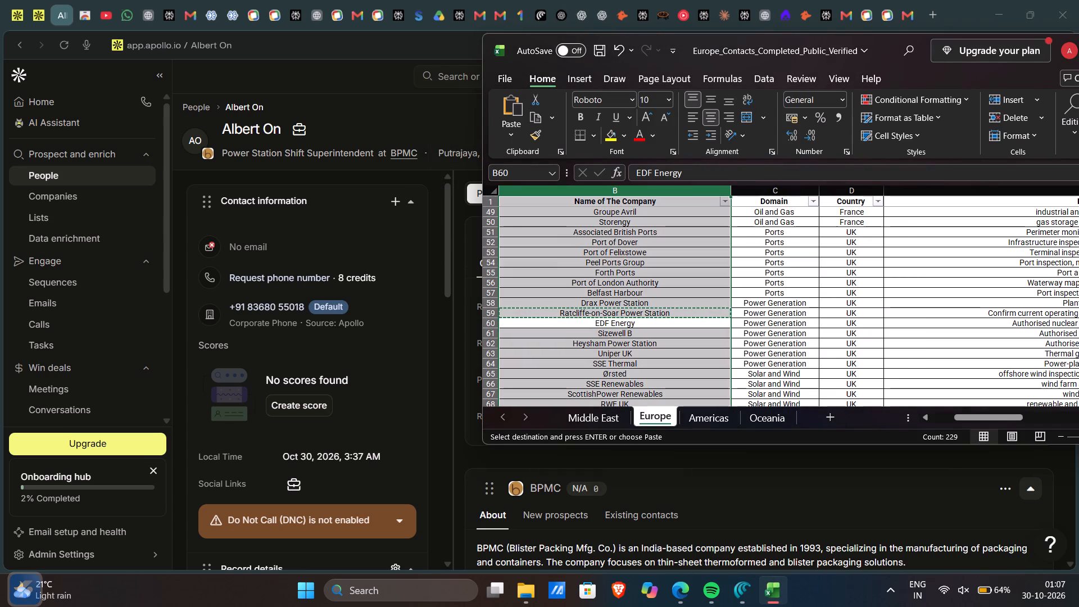
{"action": "key", "text": "Escape"}
{"action": "left_click", "coordinate": [804, 264]}
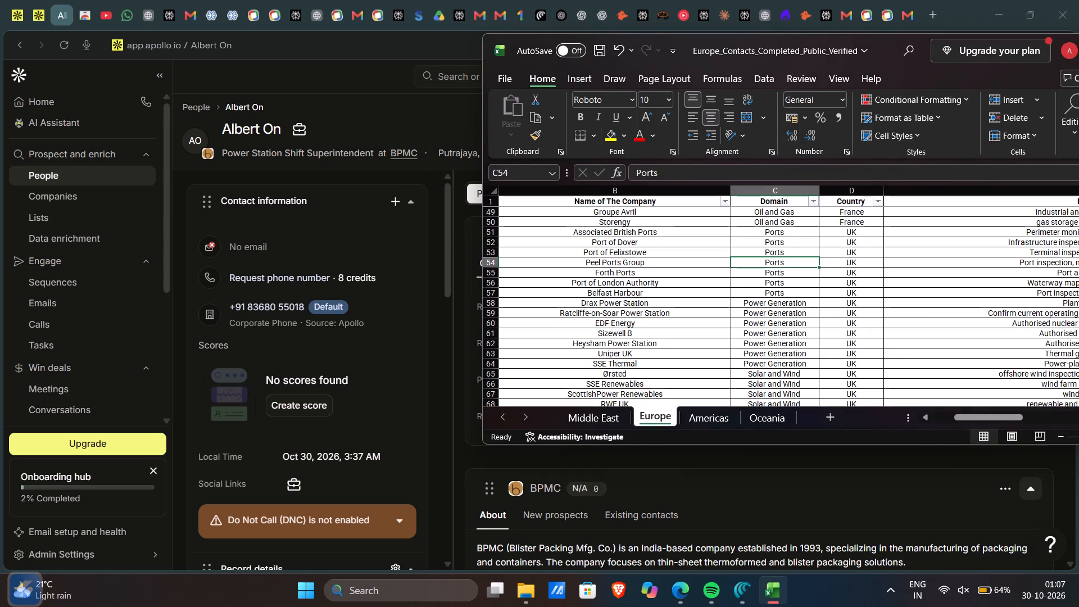
{"action": "left_click", "coordinate": [628, 330]}
{"action": "left_click", "coordinate": [634, 324]}
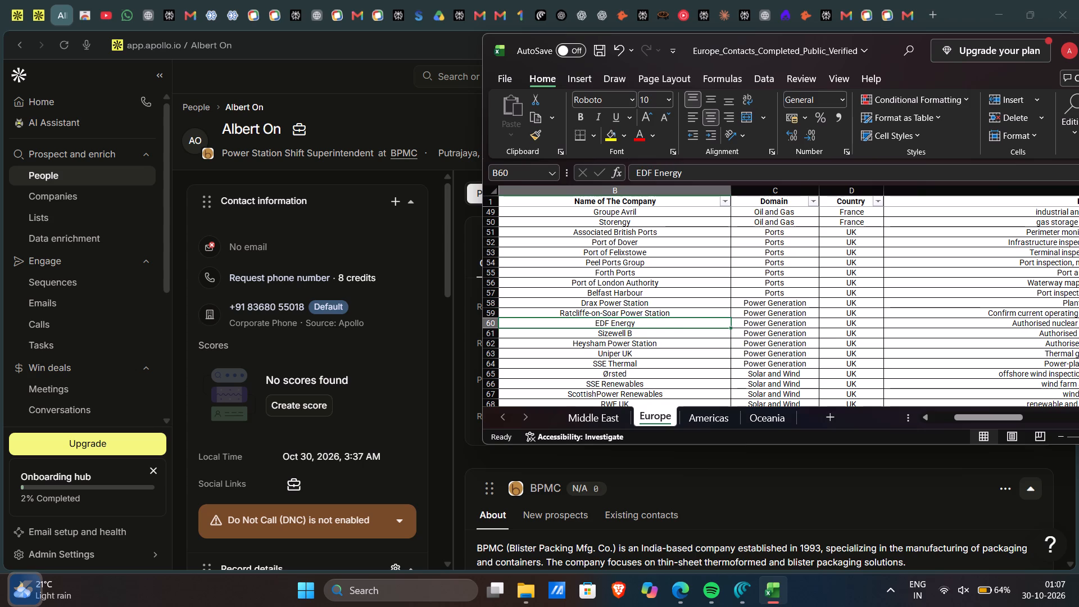
{"action": "key", "text": "ctrl+c"}
Switch to Apollo, replace the previous query with the copied name EDF Energy, and open the EDF Energy Services company page.
{"action": "left_click", "coordinate": [387, 105]}
{"action": "left_click", "coordinate": [520, 67]}
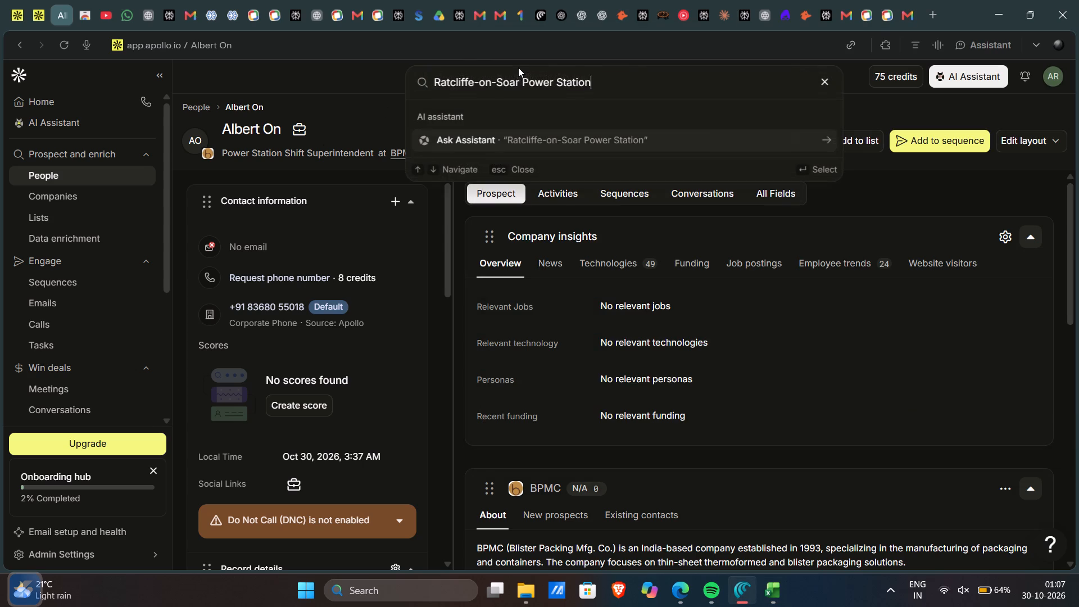
{"action": "key", "text": "ctrl+BackSpace"}
{"action": "key", "text": "ctrl+BackSpace"}
{"action": "key", "text": "ctrl+BackSpace"}
{"action": "key", "text": "ctrl+BackSpace"}
{"action": "key", "text": "ctrl+BackSpace"}
{"action": "key", "text": "ctrl+BackSpace"}
{"action": "key", "text": "ctrl+BackSpace"}
{"action": "key", "text": "ctrl+BackSpace"}
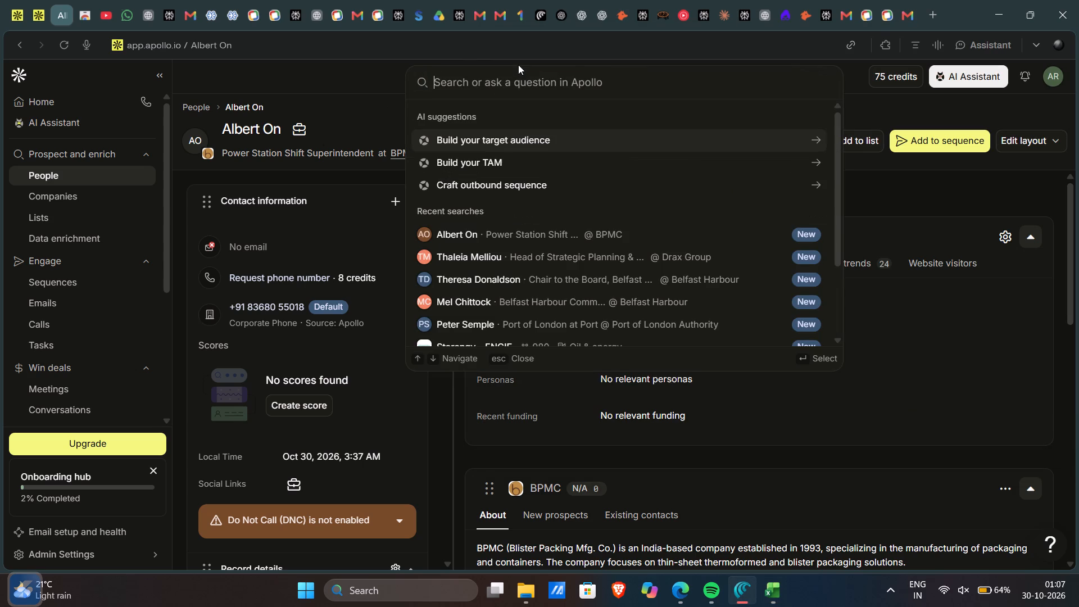
{"action": "key", "text": "ctrl+BackSpace"}
{"action": "key", "text": "ctrl+v"}
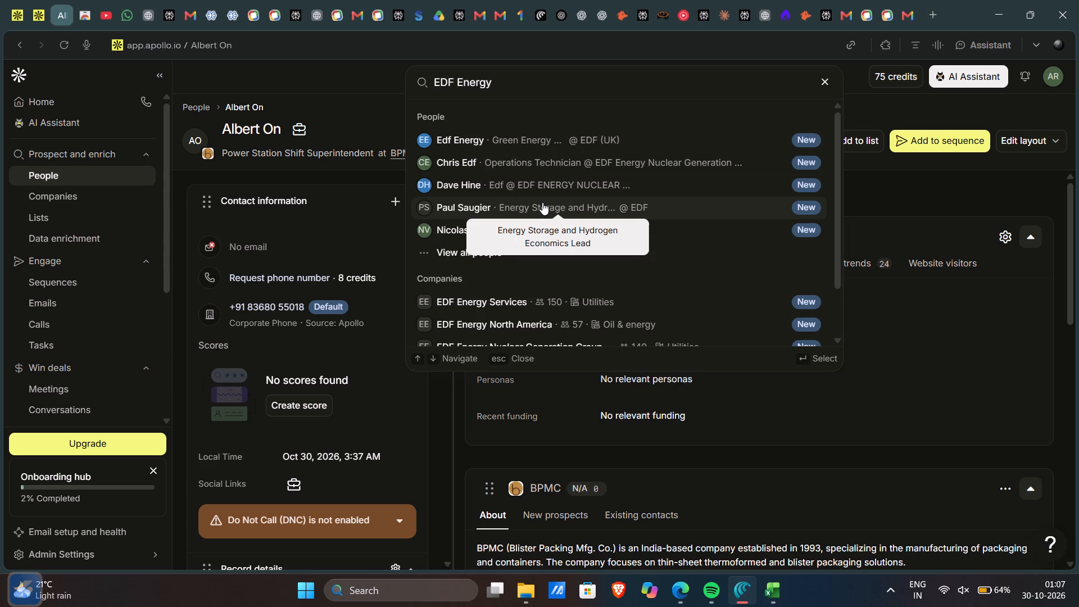
{"action": "left_click", "coordinate": [491, 300]}
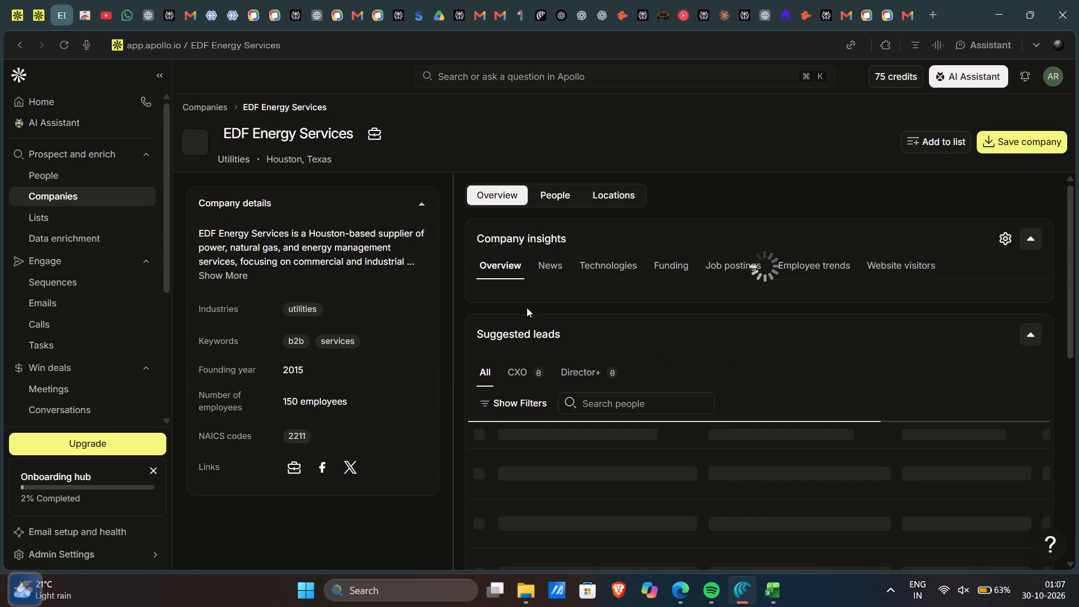
Search Apollo for "EDF Energy uk" and open the people list of EDF ENERGY (UK) LIMITED.
{"action": "left_click", "coordinate": [500, 73]}
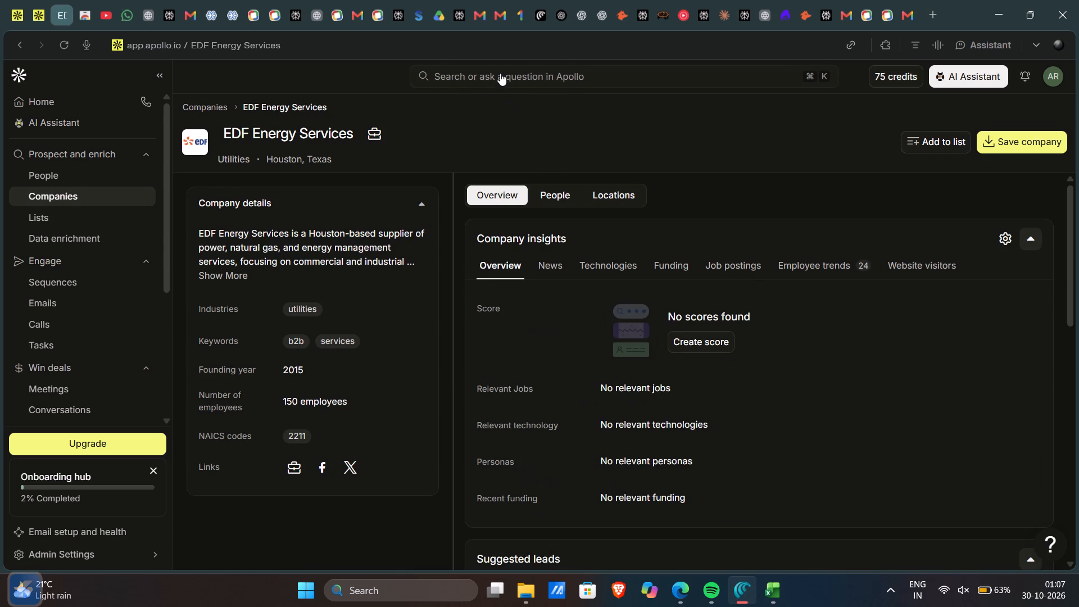
{"action": "key", "text": "ctrl+v"}
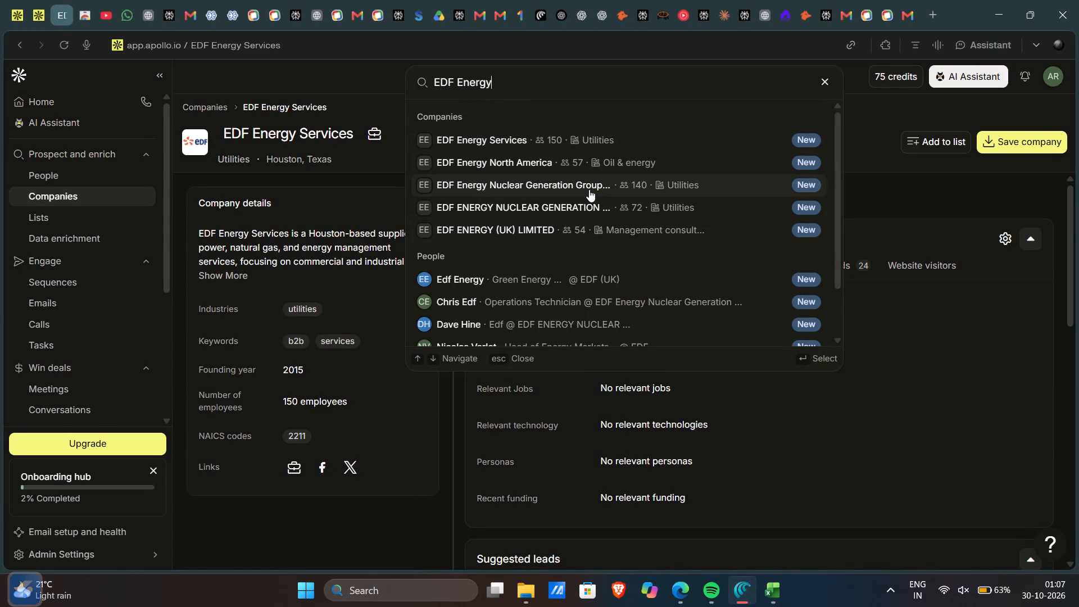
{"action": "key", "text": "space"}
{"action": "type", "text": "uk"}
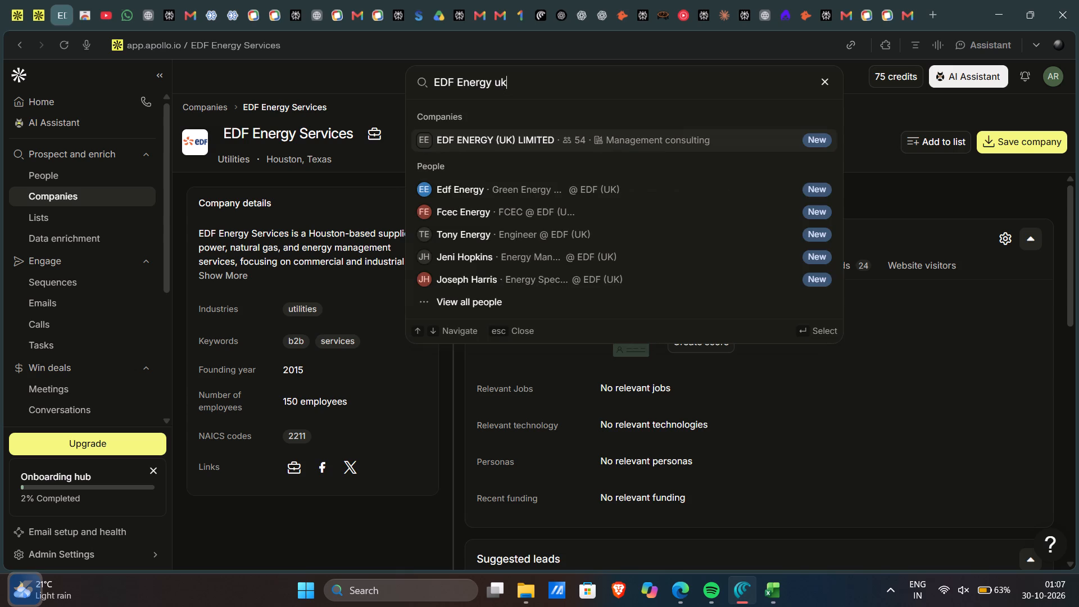
{"action": "left_click", "coordinate": [538, 140]}
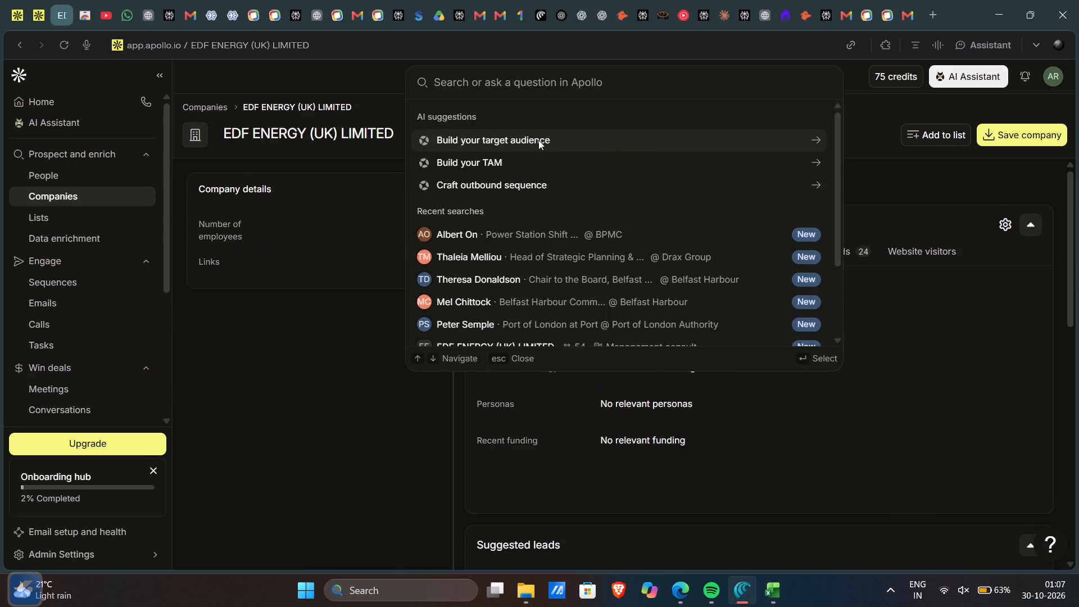
{"action": "left_click", "coordinate": [556, 184]}
{"action": "left_click", "coordinate": [557, 191]}
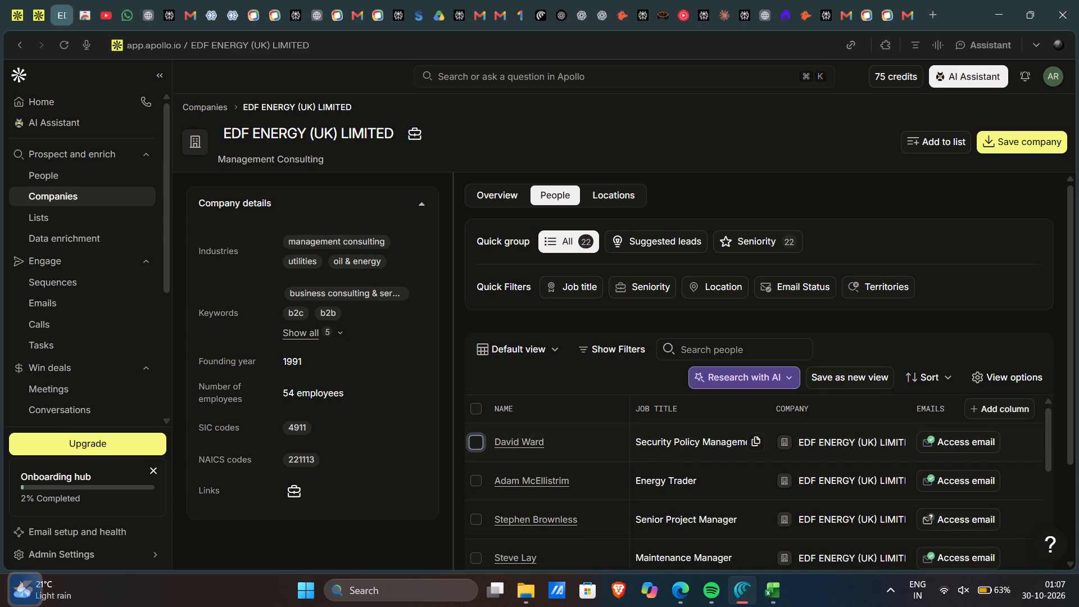
Open the profile of the Security Policy Management Lead, request access to the email, and copy the revealed address.
{"action": "left_click", "coordinate": [524, 442]}
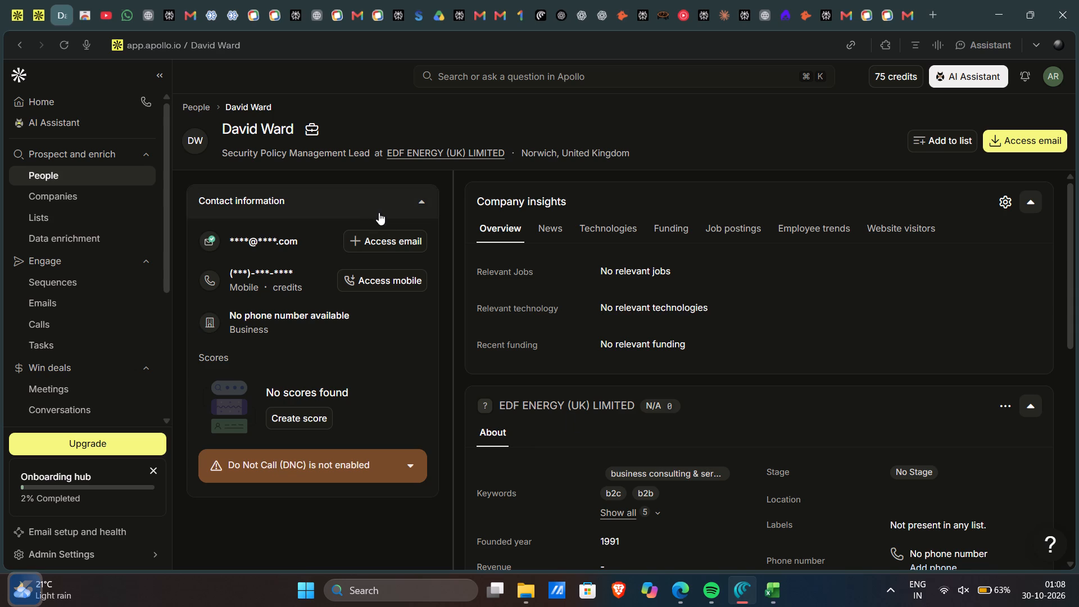
{"action": "left_click", "coordinate": [388, 248]}
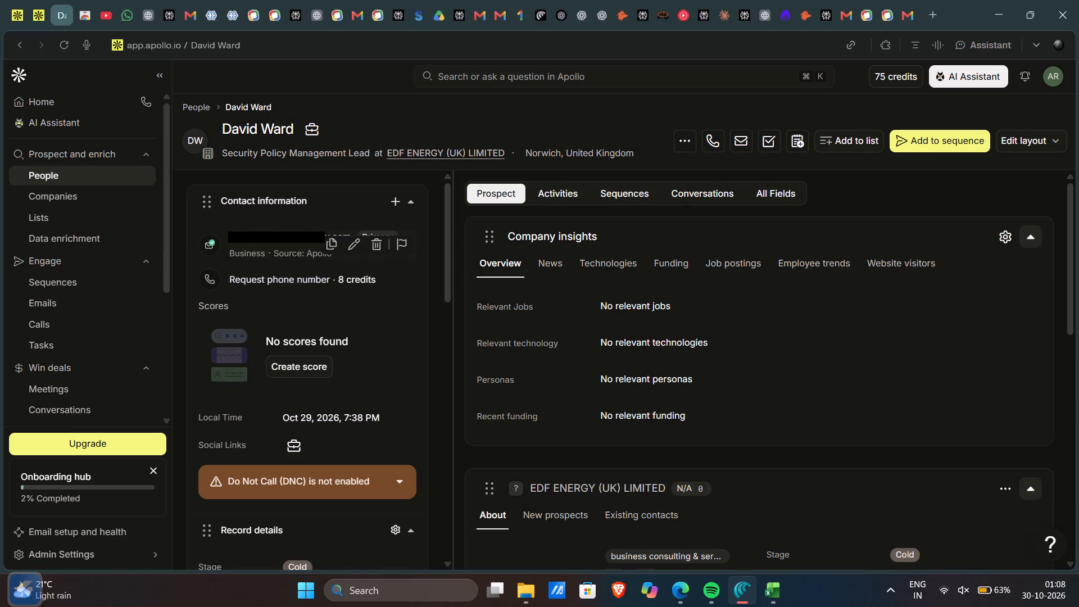
{"action": "left_click", "coordinate": [333, 241]}
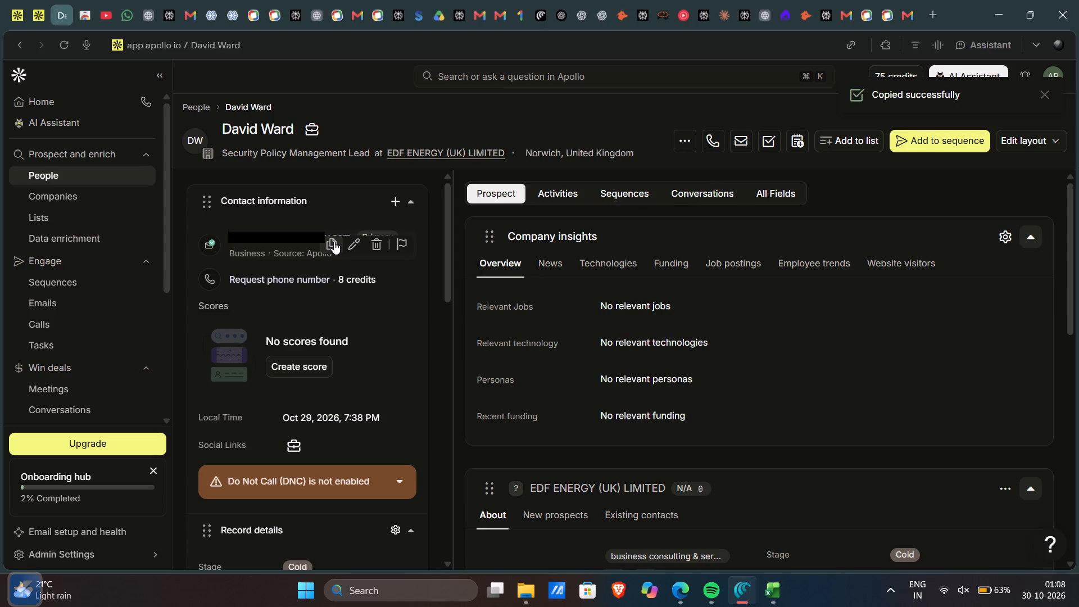
Switch to the Excel workbook and replace the email in EDF Energy's row 60 with the copied address.
{"action": "left_click", "coordinate": [767, 595]}
{"action": "left_click", "coordinate": [752, 324]}
{"action": "scroll", "coordinate": [752, 324], "scroll_direction": "left", "scroll_amount": 2}
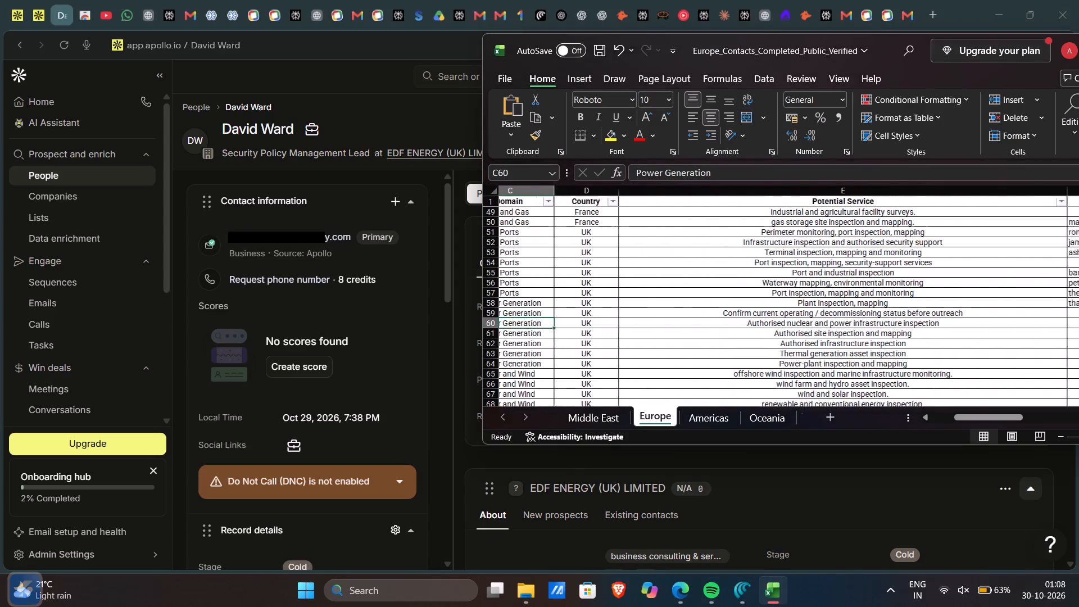
{"action": "scroll", "coordinate": [752, 324], "scroll_direction": "right", "scroll_amount": 1}
{"action": "left_click", "coordinate": [632, 325]}
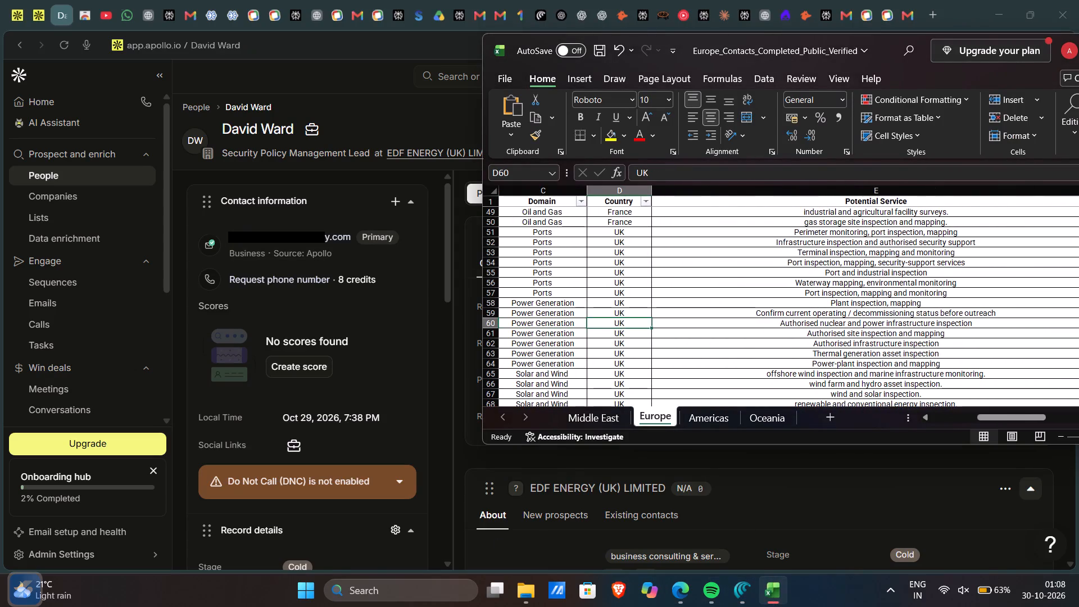
{"action": "left_click", "coordinate": [727, 328]}
{"action": "scroll", "coordinate": [727, 328], "scroll_direction": "left", "scroll_amount": 2}
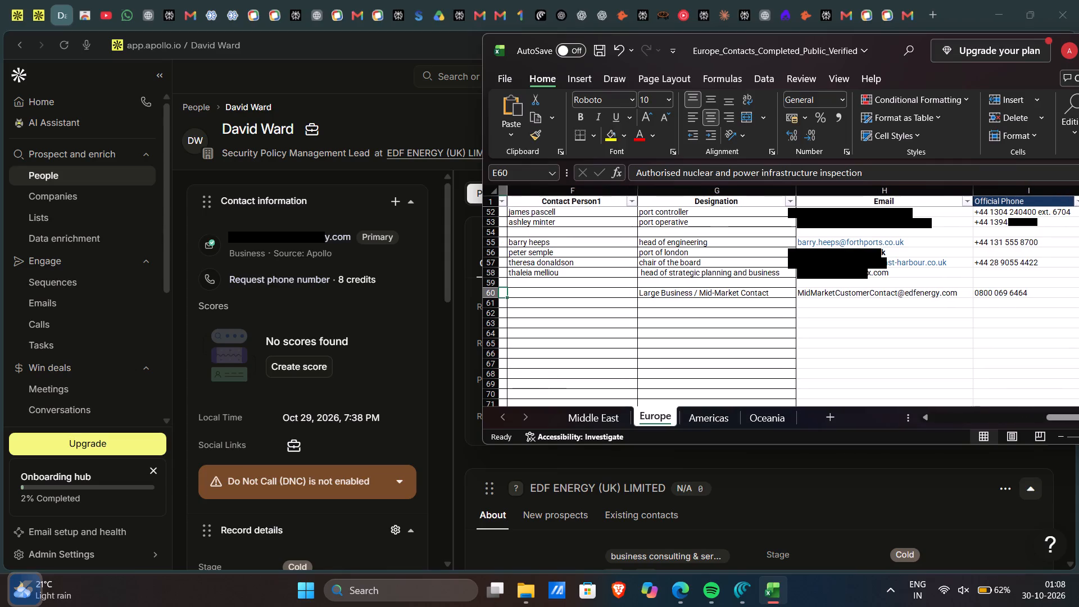
{"action": "left_click", "coordinate": [736, 295]}
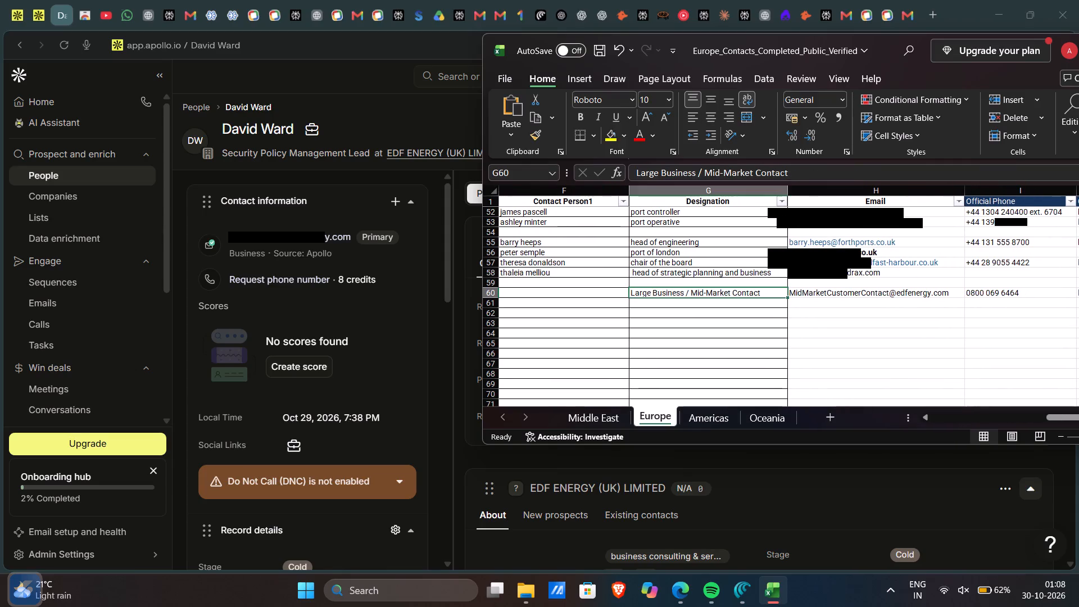
{"action": "left_click", "coordinate": [798, 297]}
{"action": "key", "text": "ctrl+BackSpace"}
{"action": "key", "text": "ctrl+BackSpace"}
{"action": "key", "text": "ctrl+BackSpace"}
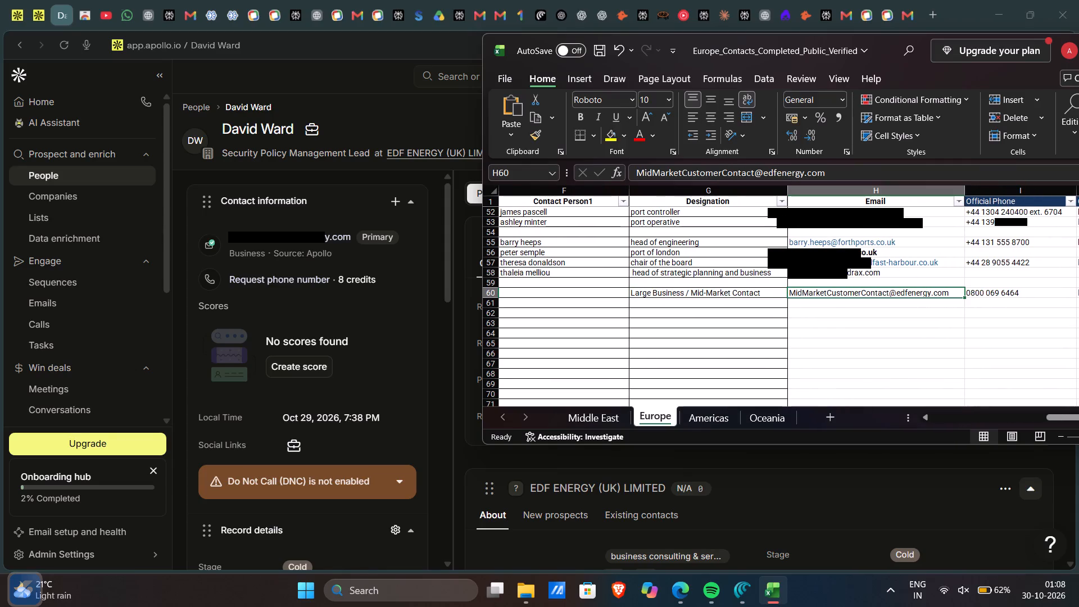
{"action": "key", "text": "BackSpace"}
{"action": "key", "text": "BackSpace"}
{"action": "key", "text": "ctrl+v"}
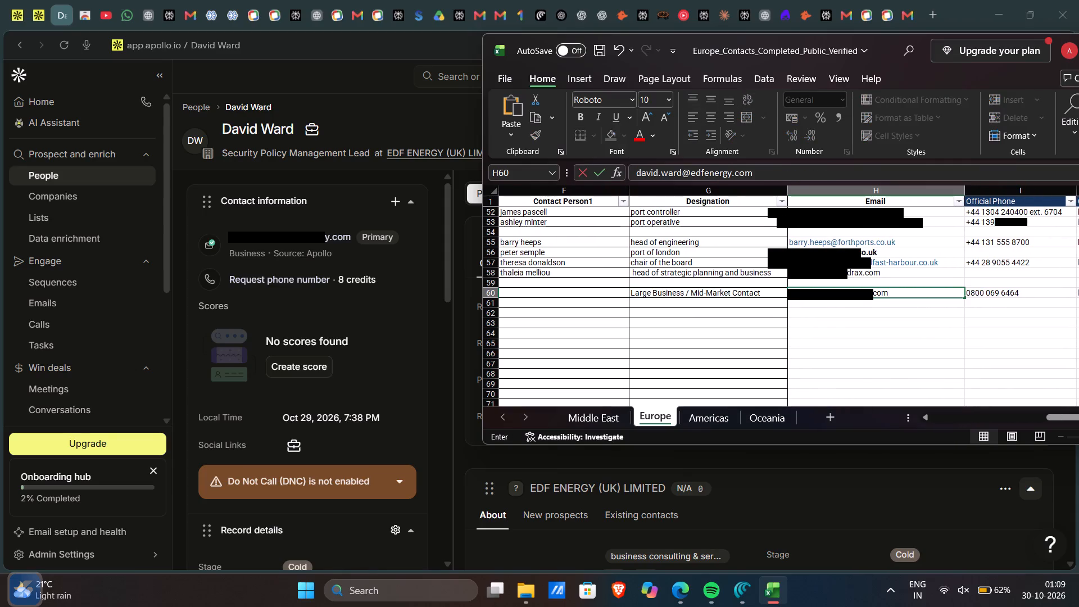
Replace the designation in row 60 with "security policy management lead".
{"action": "left_click", "coordinate": [736, 295]}
{"action": "key", "text": "ctrl+BackSpace"}
{"action": "key", "text": "BackSpace"}
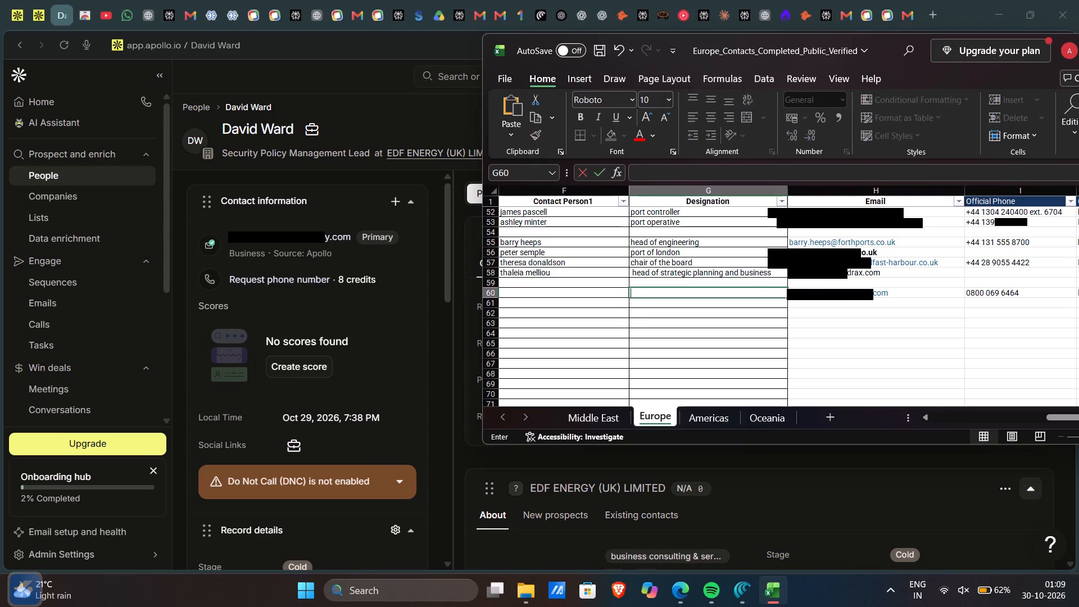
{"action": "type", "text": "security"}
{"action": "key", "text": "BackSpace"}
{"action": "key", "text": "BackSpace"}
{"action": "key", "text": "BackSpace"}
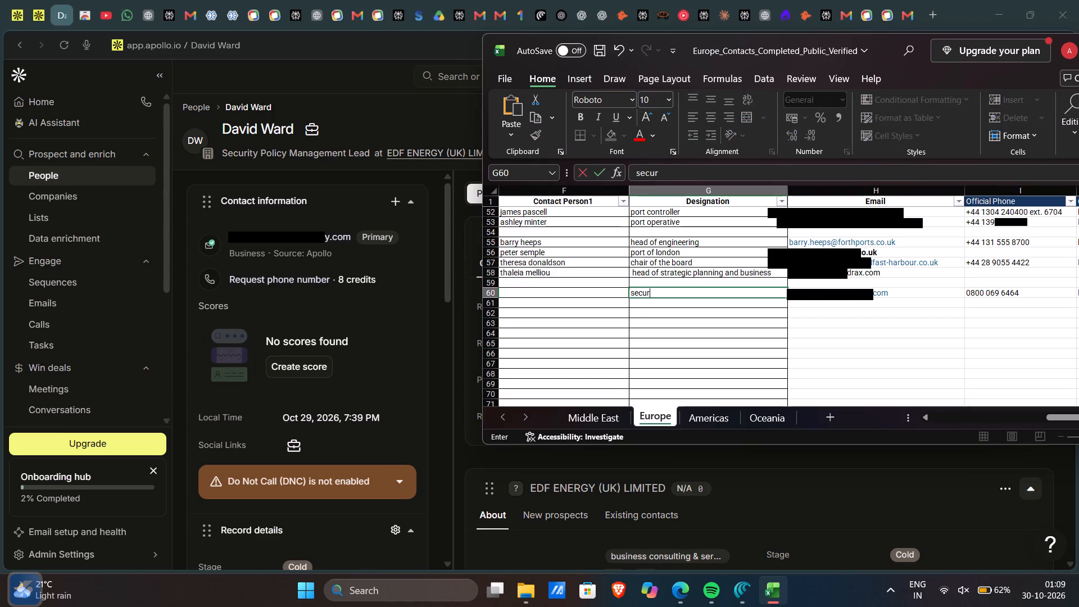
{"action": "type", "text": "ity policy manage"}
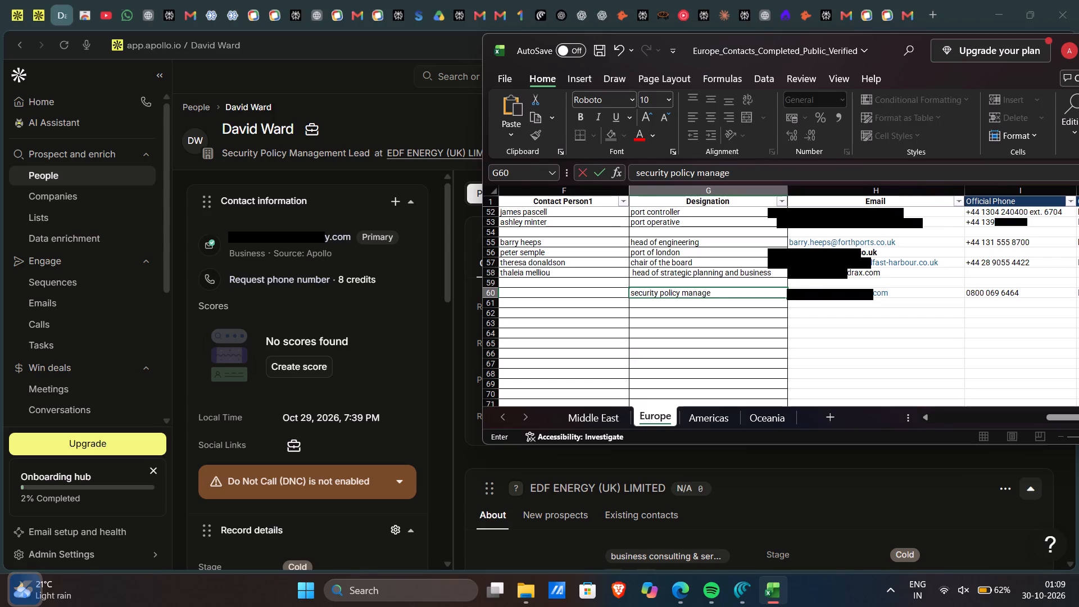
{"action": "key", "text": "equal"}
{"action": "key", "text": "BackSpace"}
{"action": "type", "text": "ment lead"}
Enter the EDF Energy contact's name as Contact Person1 in row 60.
{"action": "left_click", "coordinate": [609, 292]}
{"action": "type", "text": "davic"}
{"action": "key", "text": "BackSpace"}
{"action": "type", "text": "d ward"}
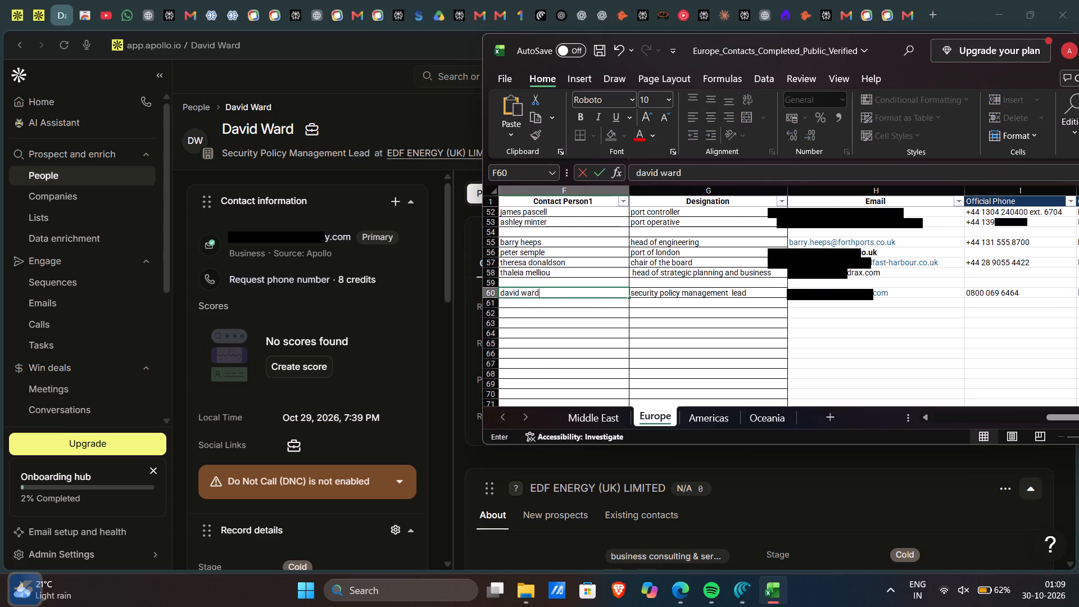
Copy the company name Sizewell B from row 61, undoing any accidental overwrite of that cell.
{"action": "scroll", "coordinate": [626, 312], "scroll_direction": "right", "scroll_amount": 2}
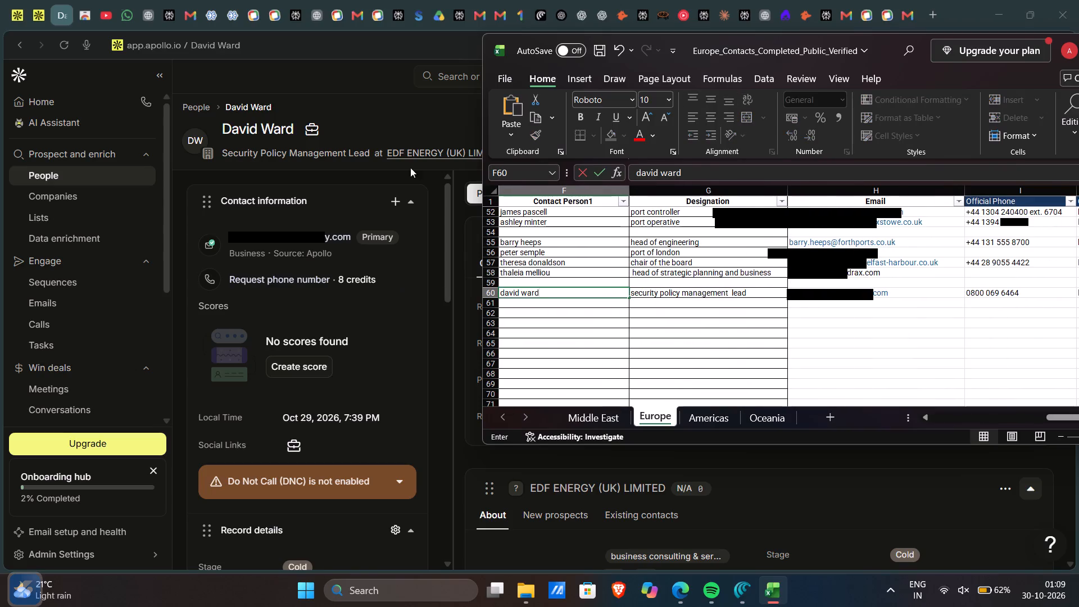
{"action": "scroll", "coordinate": [552, 306], "scroll_direction": "right", "scroll_amount": 1}
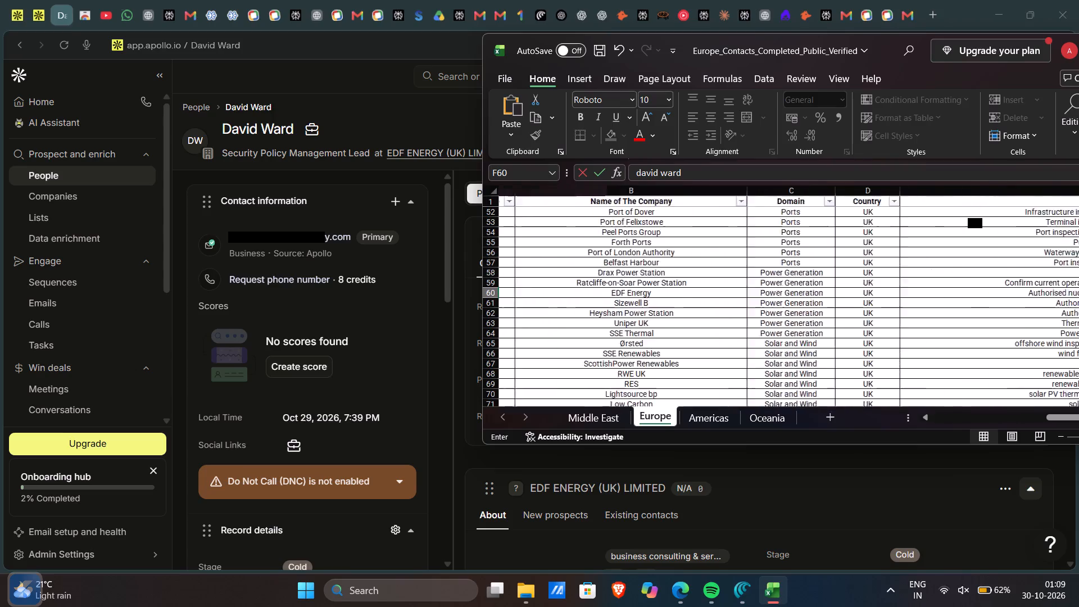
{"action": "scroll", "coordinate": [552, 306], "scroll_direction": "left", "scroll_amount": 1}
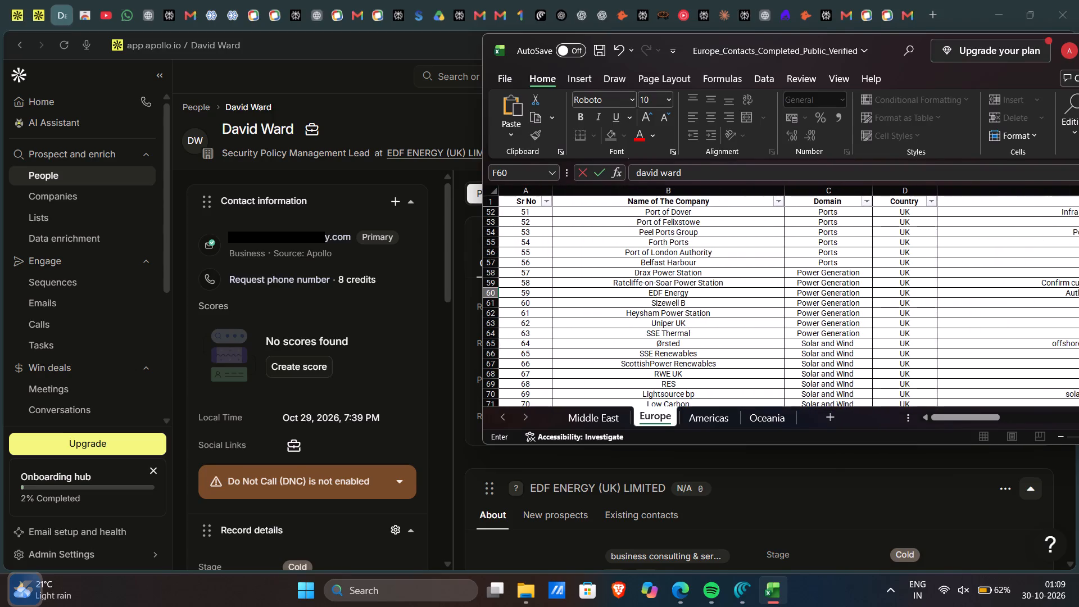
{"action": "left_click", "coordinate": [629, 299]}
{"action": "key", "text": "ctrl+d"}
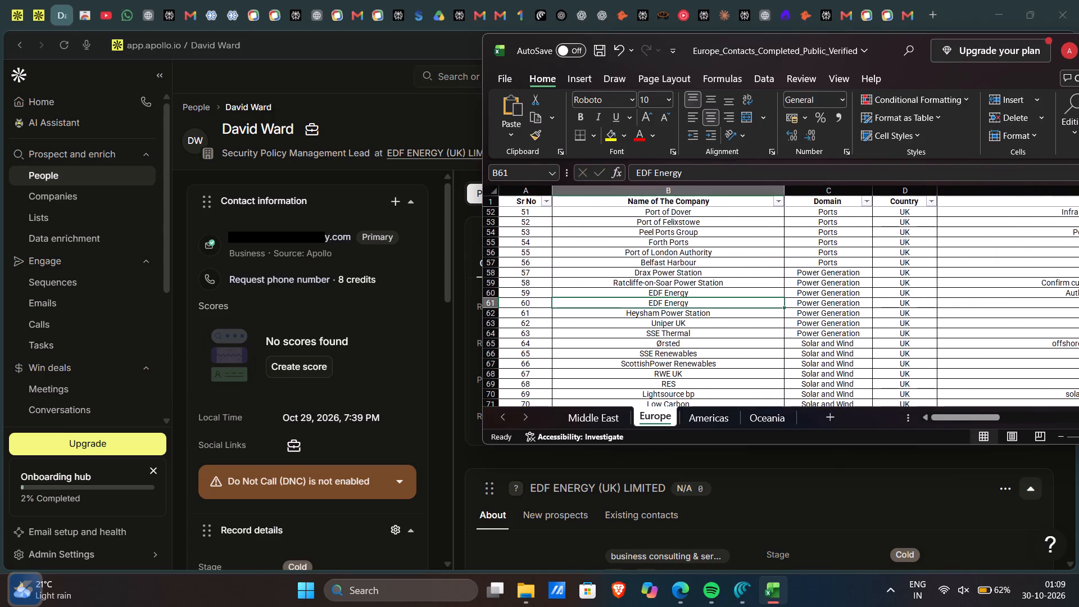
{"action": "left_click", "coordinate": [613, 55]}
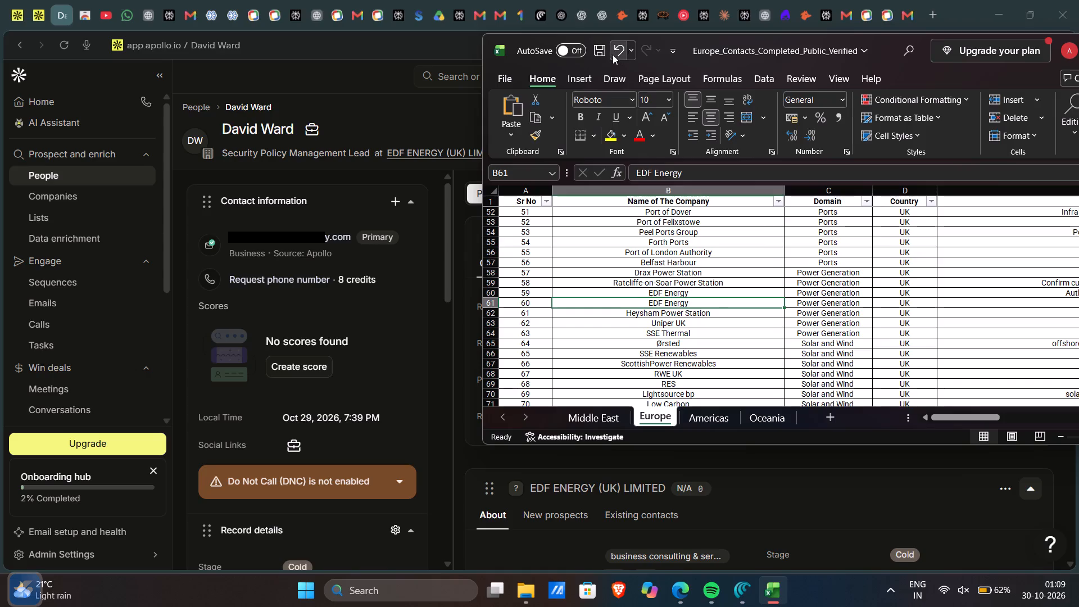
{"action": "key", "text": "ctrl+c"}
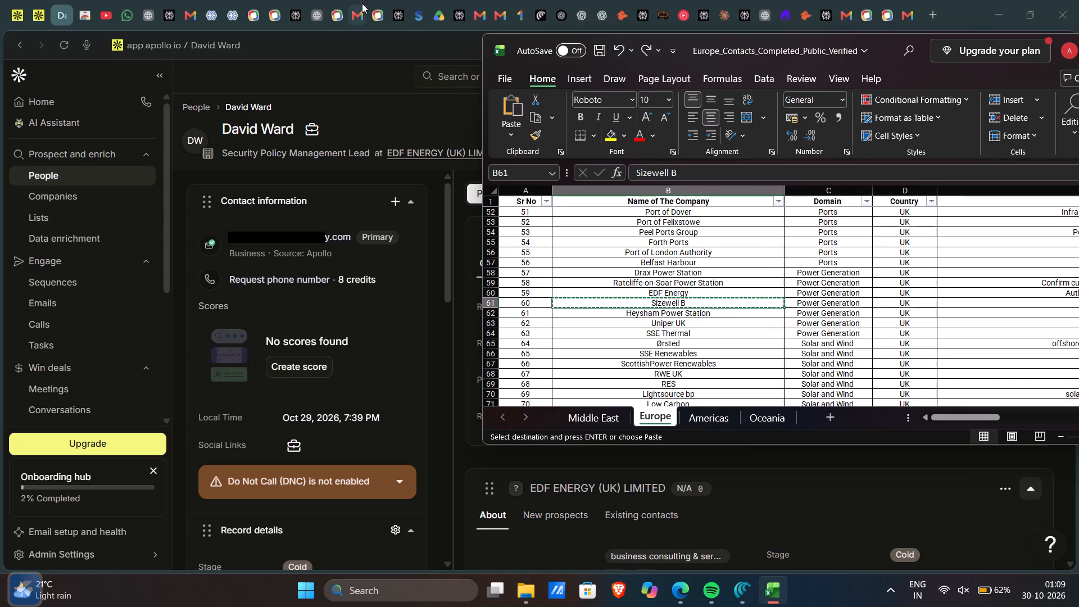
Switch to Apollo and search for the copied name, Sizewell B.
{"action": "left_click", "coordinate": [397, 138]}
{"action": "left_click", "coordinate": [546, 75]}
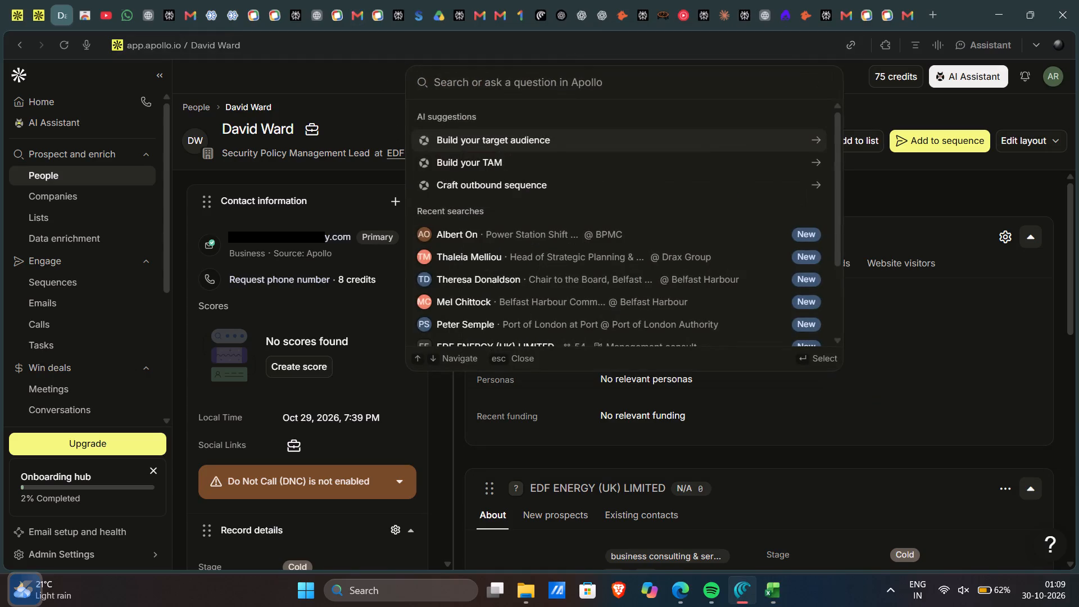
{"action": "left_click", "coordinate": [546, 75], "text": "ctrl"}
{"action": "key", "text": "ctrl+v"}
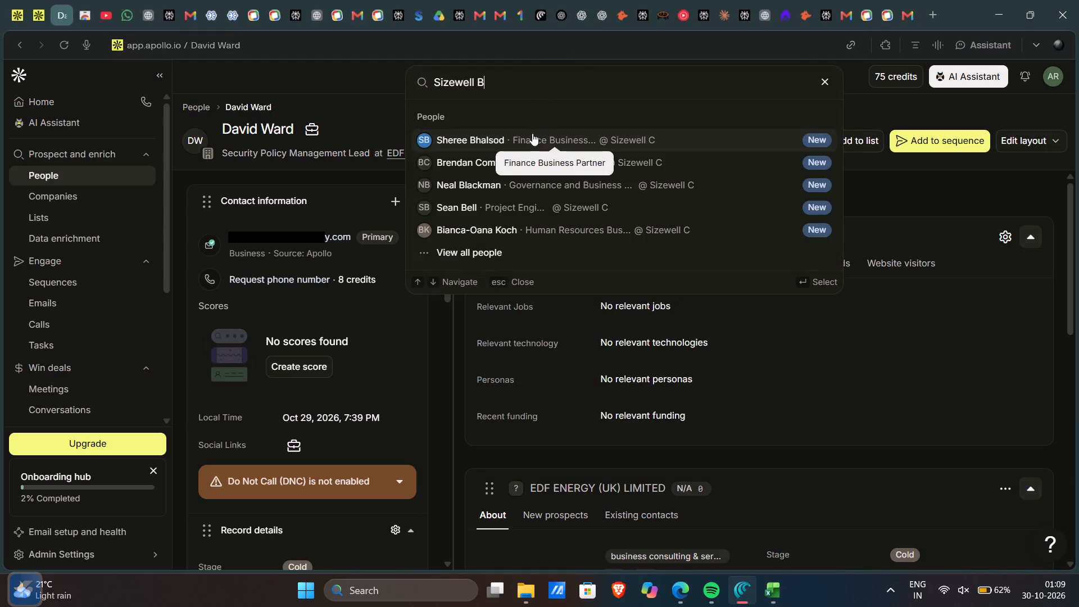
Open the Finance Business Partner at Sizewell C from the search suggestions, reveal the contact's email and copy it.
{"action": "left_click", "coordinate": [612, 142]}
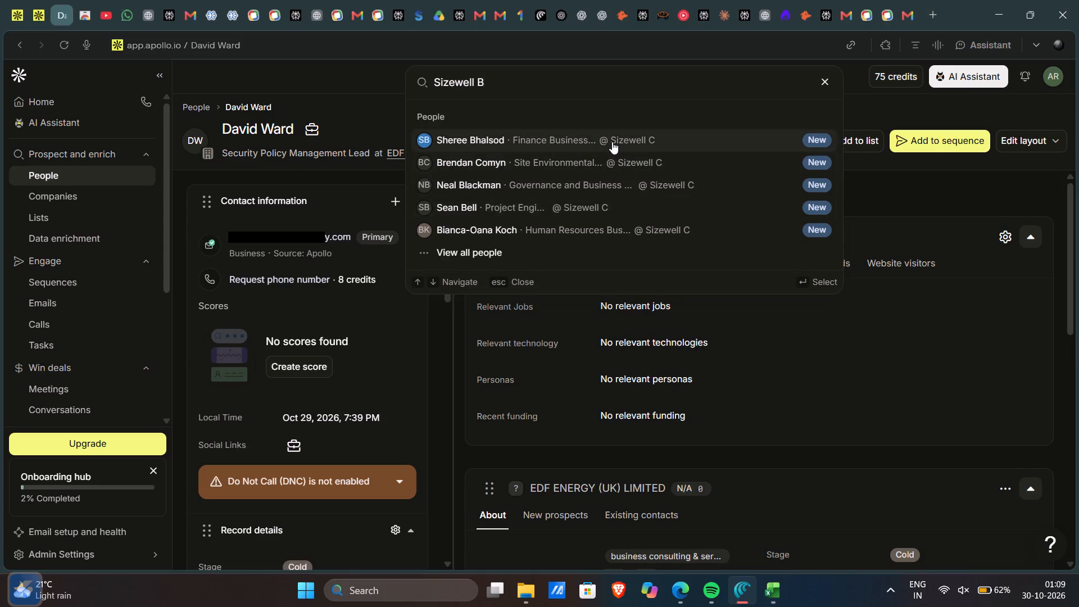
{"action": "scroll", "coordinate": [518, 139], "scroll_direction": "up", "scroll_amount": 2}
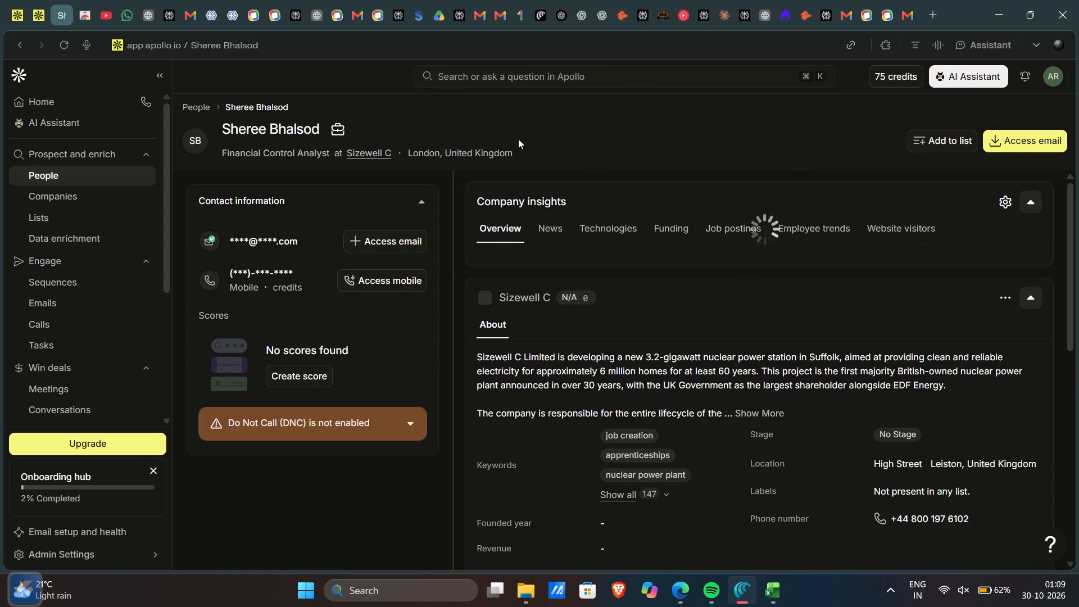
{"action": "left_click", "coordinate": [374, 234]}
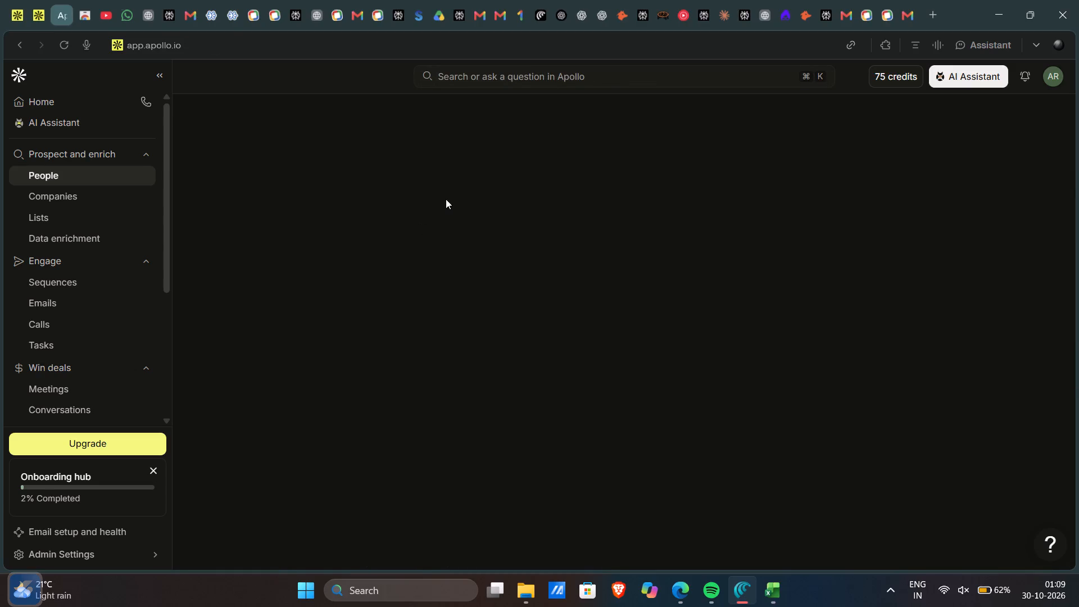
{"action": "scroll", "coordinate": [447, 196], "scroll_direction": "up", "scroll_amount": 1}
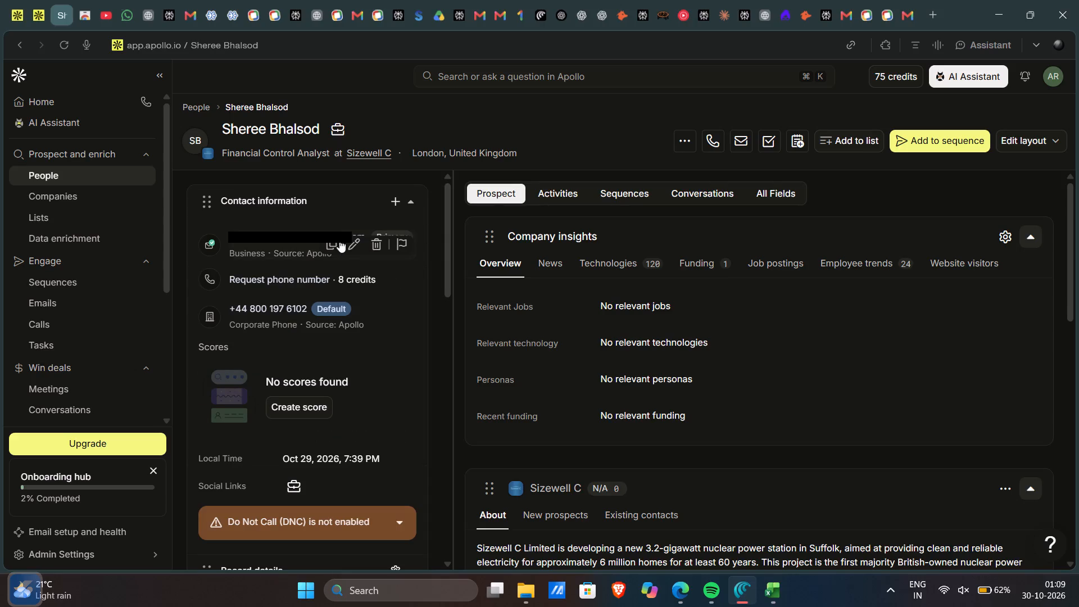
{"action": "left_click", "coordinate": [333, 242]}
Switch to the Excel workbook and paste the copied email into the Email column of row 61, Sizewell B.
{"action": "left_click", "coordinate": [776, 594]}
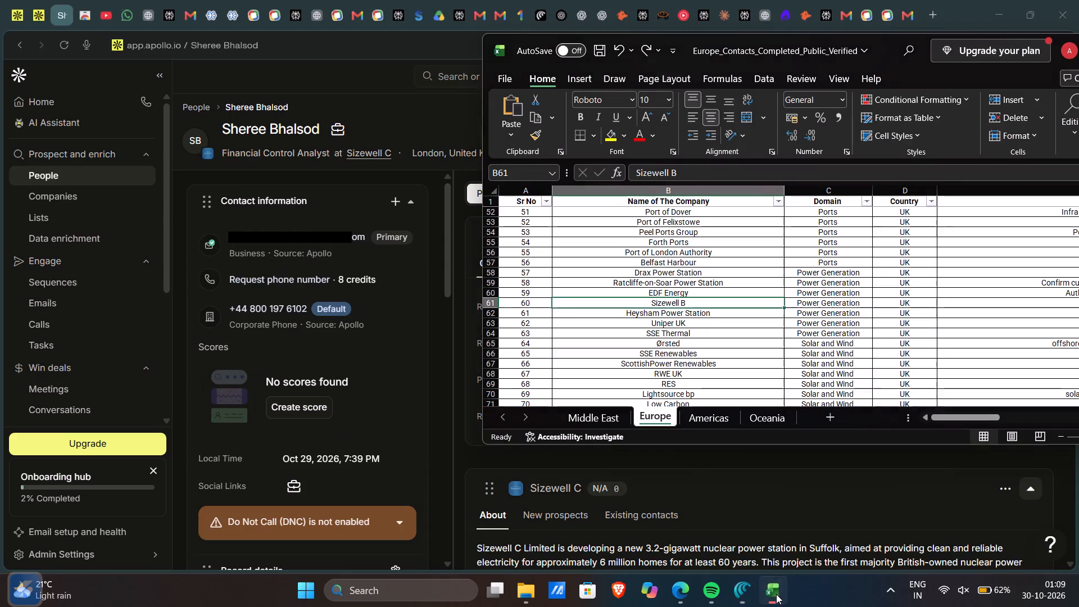
{"action": "left_click", "coordinate": [795, 302]}
{"action": "scroll", "coordinate": [795, 302], "scroll_direction": "left", "scroll_amount": 2}
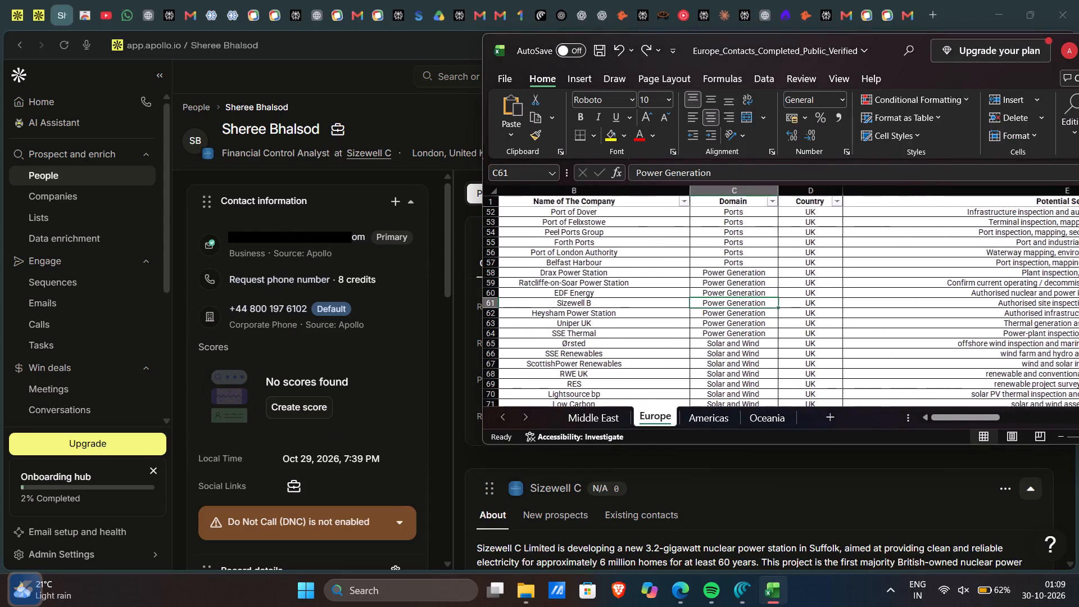
{"action": "left_click", "coordinate": [847, 309]}
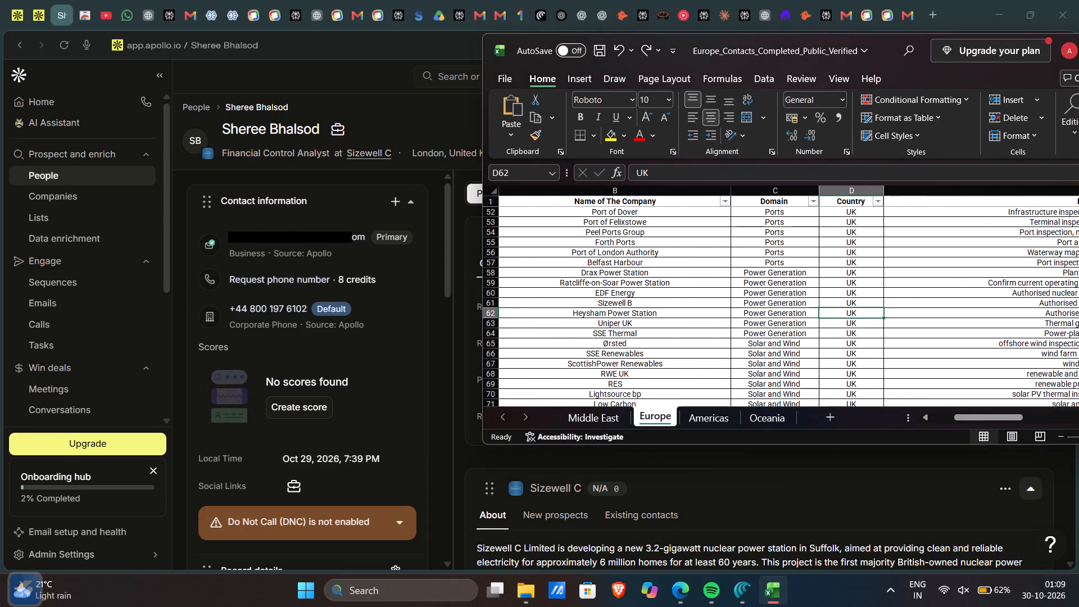
{"action": "left_click", "coordinate": [847, 304]}
{"action": "scroll", "coordinate": [847, 304], "scroll_direction": "left", "scroll_amount": 3}
{"action": "scroll", "coordinate": [847, 304], "scroll_direction": "right", "scroll_amount": 1}
{"action": "left_click", "coordinate": [735, 308]}
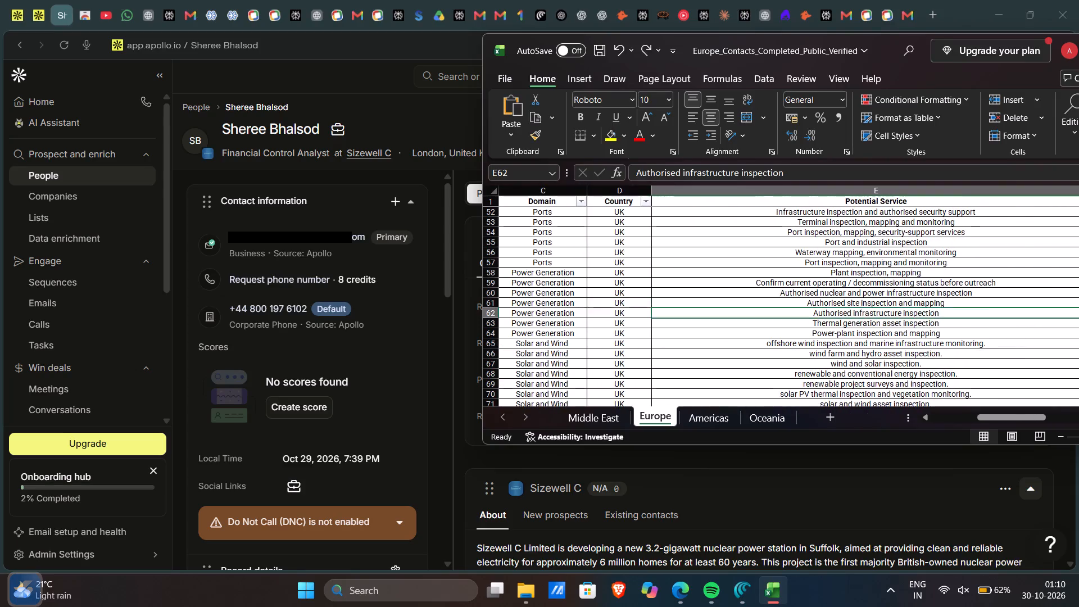
{"action": "scroll", "coordinate": [735, 308], "scroll_direction": "left", "scroll_amount": 2}
{"action": "scroll", "coordinate": [735, 308], "scroll_direction": "right", "scroll_amount": 2}
{"action": "scroll", "coordinate": [735, 308], "scroll_direction": "left", "scroll_amount": 2}
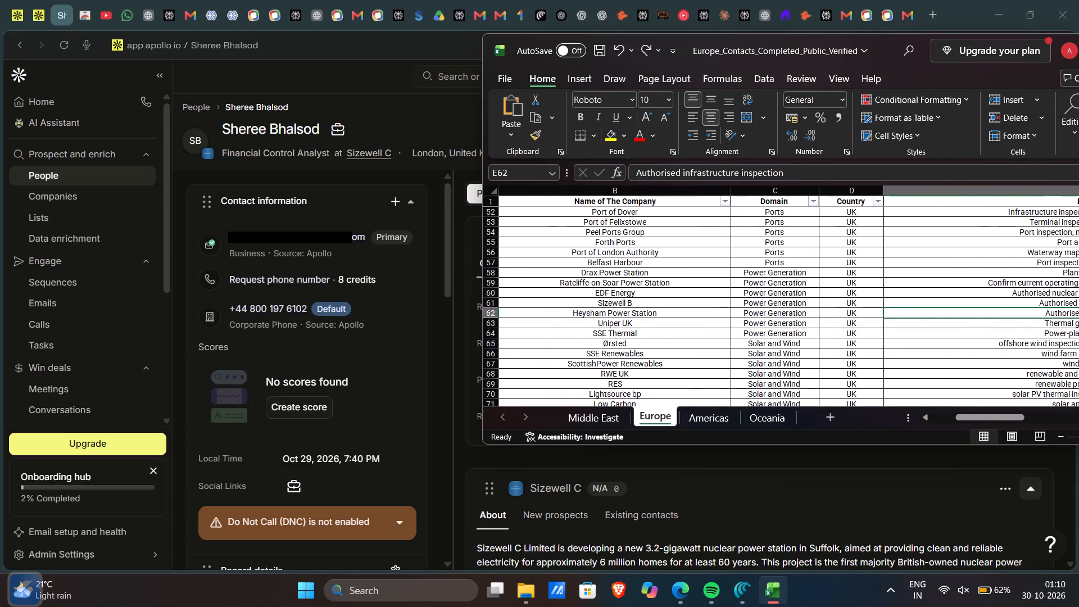
{"action": "left_click", "coordinate": [923, 307]}
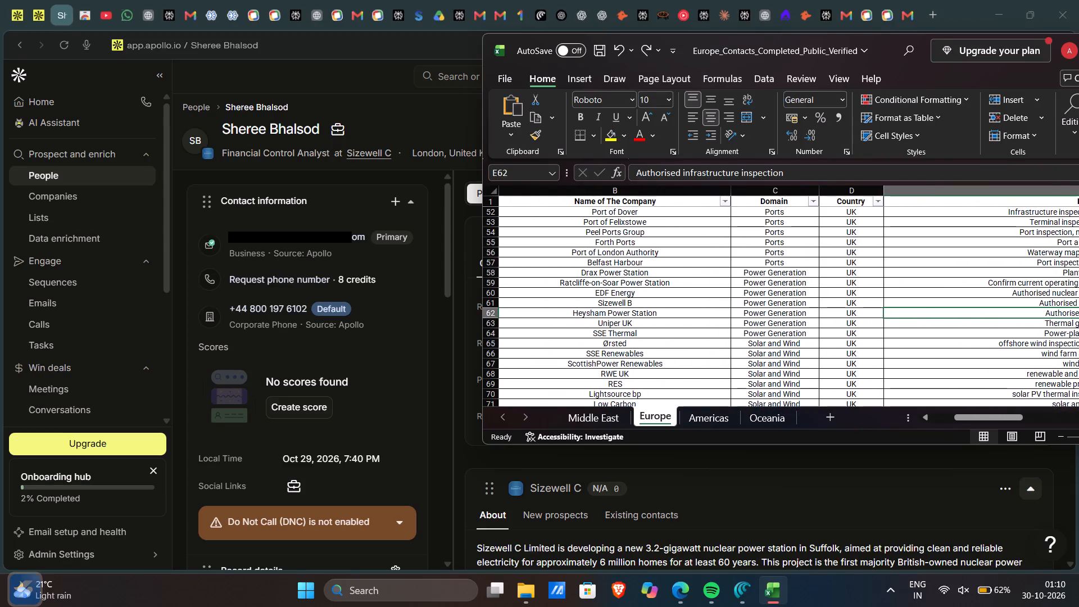
{"action": "left_click", "coordinate": [923, 307]}
{"action": "left_click", "coordinate": [928, 315]}
{"action": "left_click", "coordinate": [918, 302]}
{"action": "scroll", "coordinate": [918, 302], "scroll_direction": "left", "scroll_amount": 3}
{"action": "scroll", "coordinate": [918, 302], "scroll_direction": "right", "scroll_amount": 3}
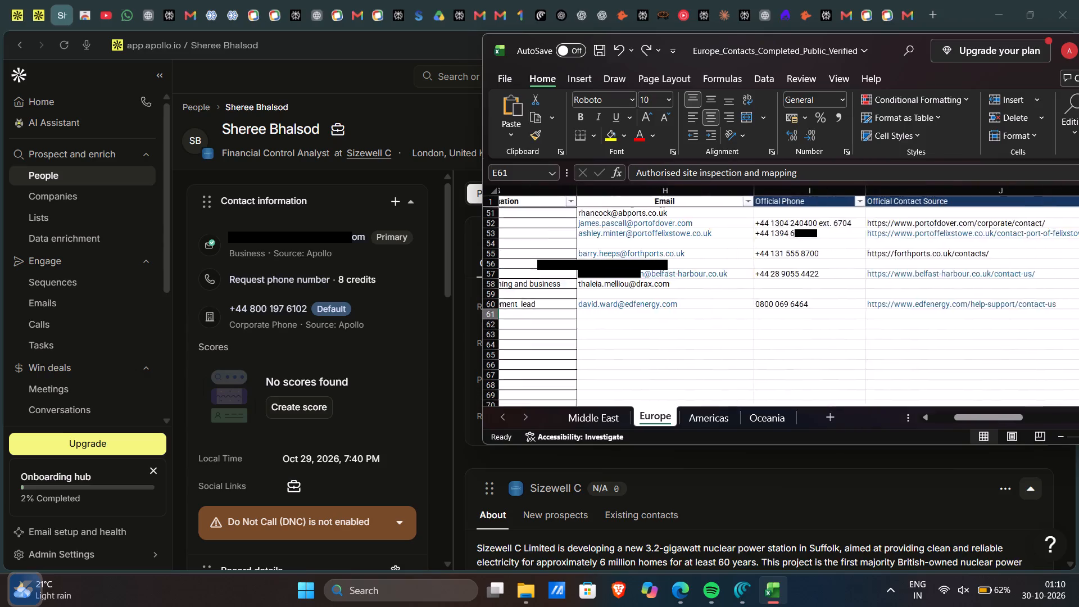
{"action": "scroll", "coordinate": [918, 302], "scroll_direction": "right", "scroll_amount": 1}
{"action": "scroll", "coordinate": [918, 302], "scroll_direction": "up", "scroll_amount": 2}
{"action": "scroll", "coordinate": [918, 302], "scroll_direction": "down", "scroll_amount": 1}
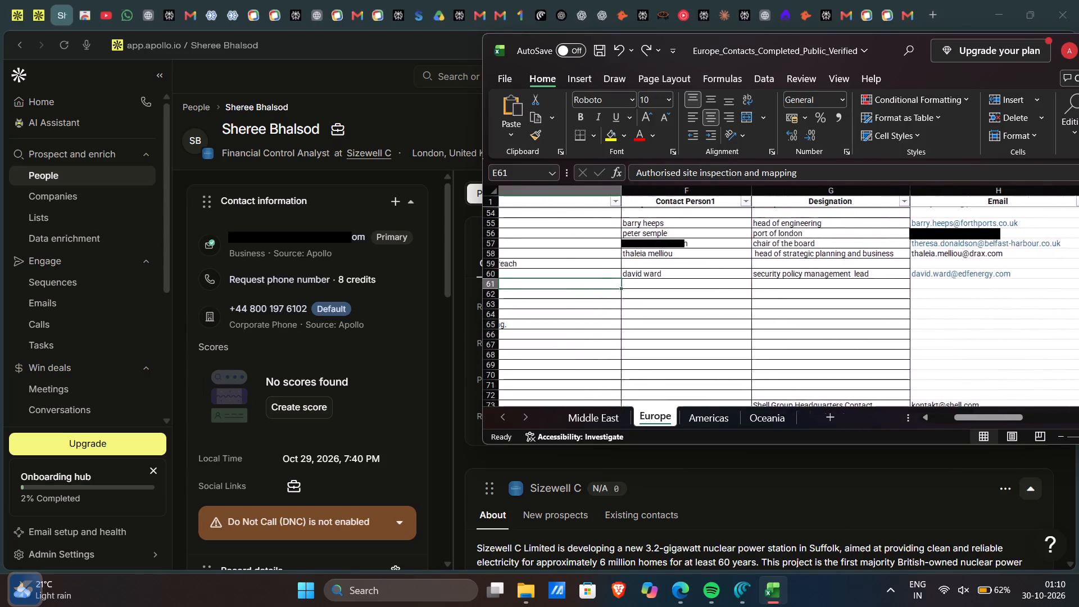
{"action": "scroll", "coordinate": [918, 302], "scroll_direction": "down", "scroll_amount": 1}
{"action": "scroll", "coordinate": [918, 302], "scroll_direction": "left", "scroll_amount": 1}
{"action": "scroll", "coordinate": [918, 302], "scroll_direction": "right", "scroll_amount": 1}
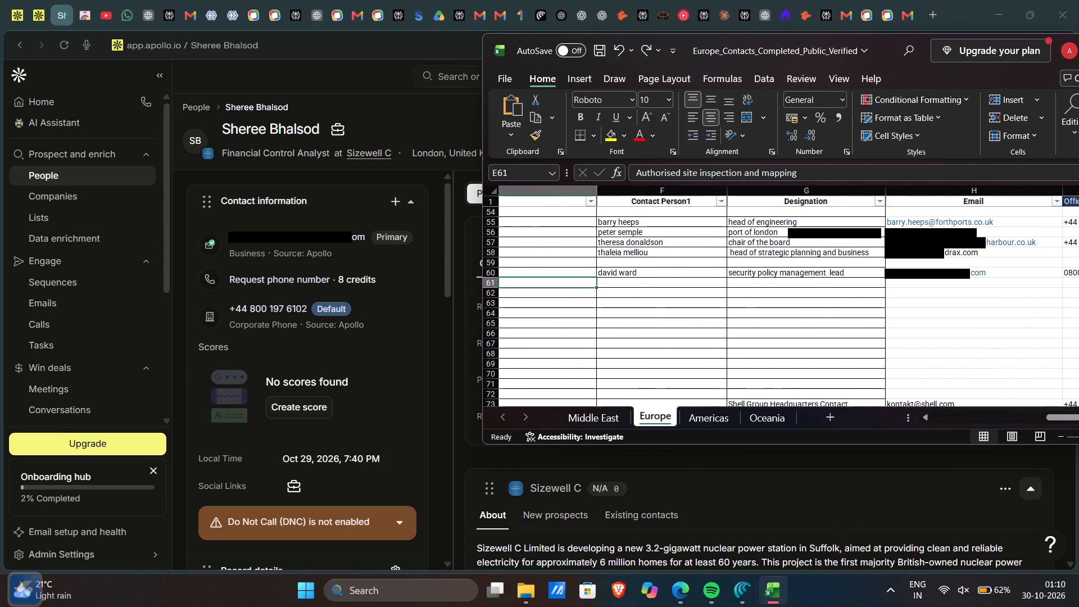
{"action": "scroll", "coordinate": [918, 302], "scroll_direction": "right", "scroll_amount": 1}
{"action": "left_click", "coordinate": [812, 291]}
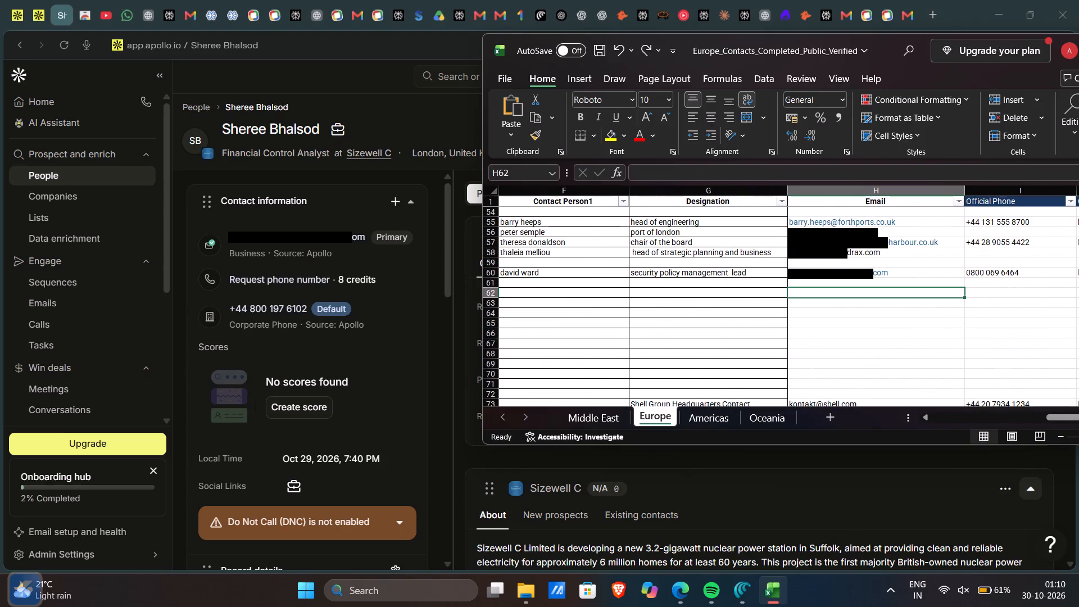
{"action": "left_click", "coordinate": [809, 280]}
{"action": "key", "text": "ctrl+v"}
Enter "finacial control analyst" as the designation in row 61.
{"action": "left_click", "coordinate": [668, 288]}
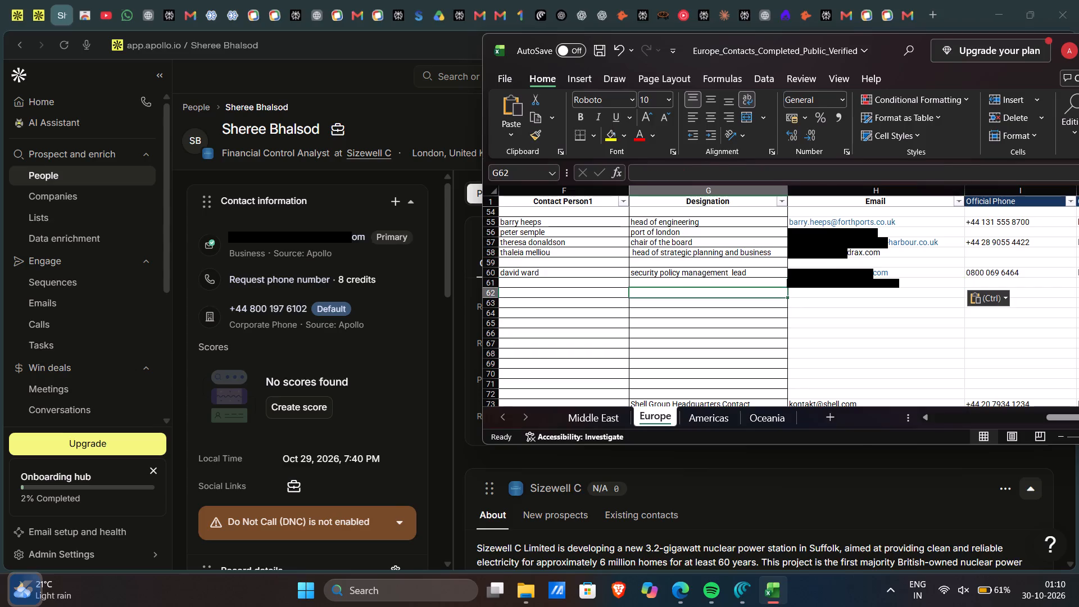
{"action": "left_click", "coordinate": [673, 271]}
{"action": "left_click", "coordinate": [659, 282]}
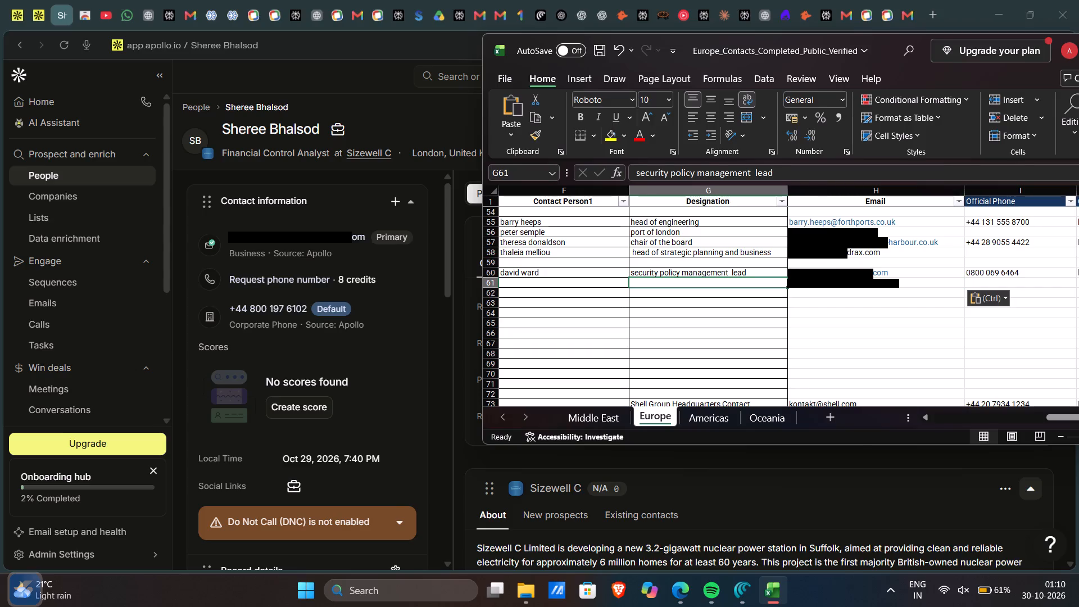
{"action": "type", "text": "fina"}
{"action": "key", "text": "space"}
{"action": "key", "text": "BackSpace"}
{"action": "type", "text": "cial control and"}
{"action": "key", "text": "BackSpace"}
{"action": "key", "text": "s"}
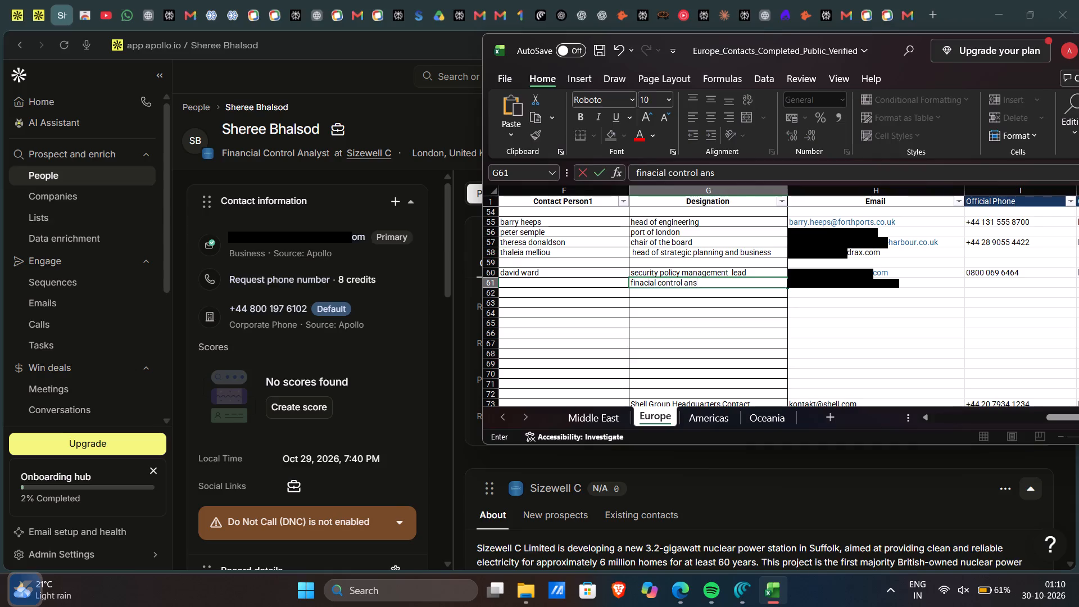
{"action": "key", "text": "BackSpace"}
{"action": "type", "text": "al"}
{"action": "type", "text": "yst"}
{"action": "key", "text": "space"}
Enter the Sizewell C contact's name in lowercase as Contact Person1 in row 61.
{"action": "left_click", "coordinate": [550, 283]}
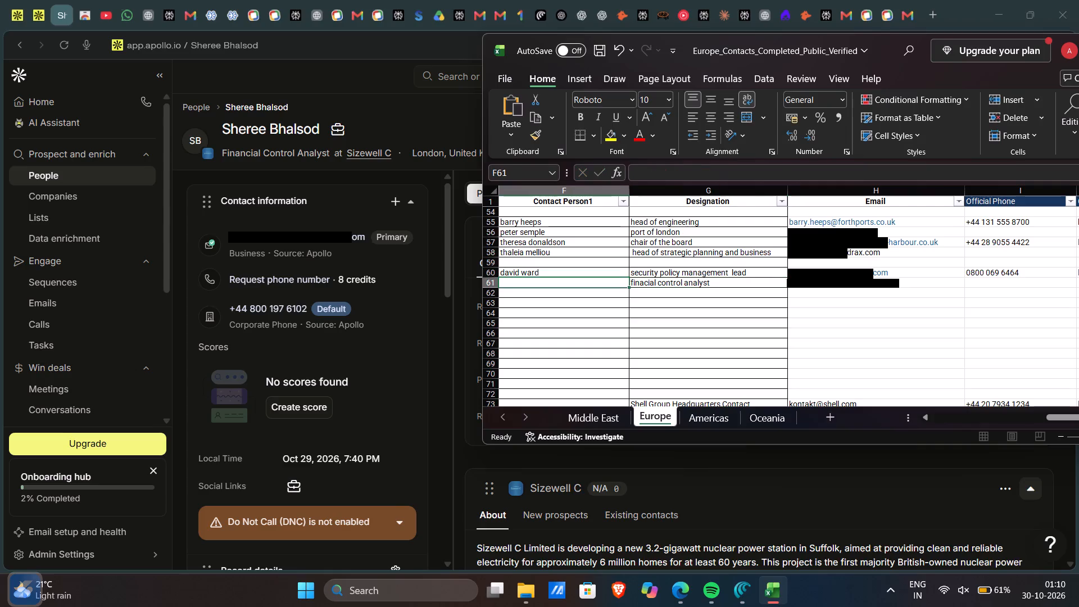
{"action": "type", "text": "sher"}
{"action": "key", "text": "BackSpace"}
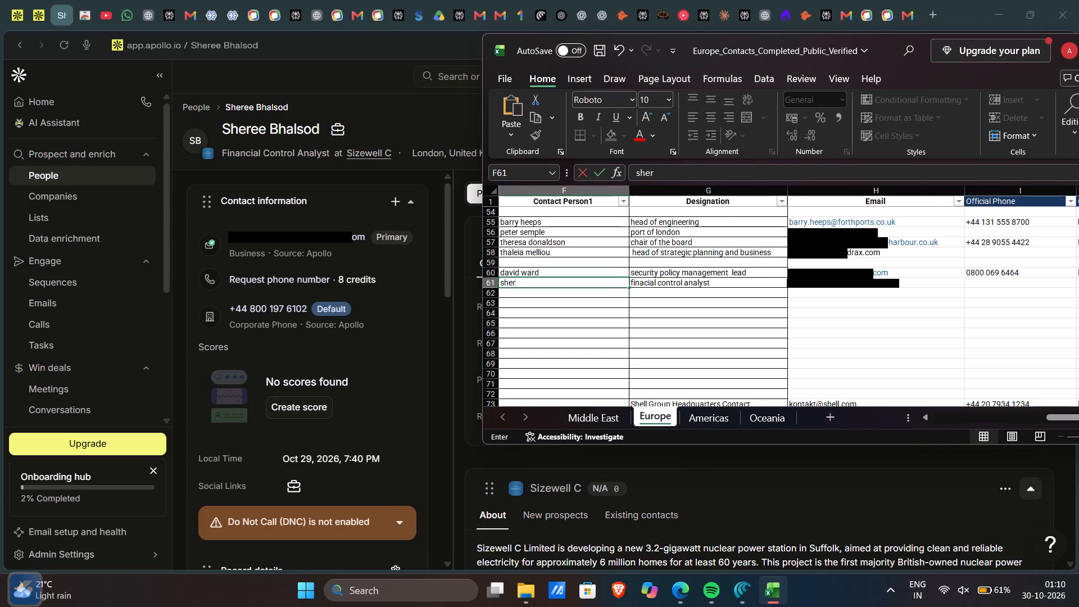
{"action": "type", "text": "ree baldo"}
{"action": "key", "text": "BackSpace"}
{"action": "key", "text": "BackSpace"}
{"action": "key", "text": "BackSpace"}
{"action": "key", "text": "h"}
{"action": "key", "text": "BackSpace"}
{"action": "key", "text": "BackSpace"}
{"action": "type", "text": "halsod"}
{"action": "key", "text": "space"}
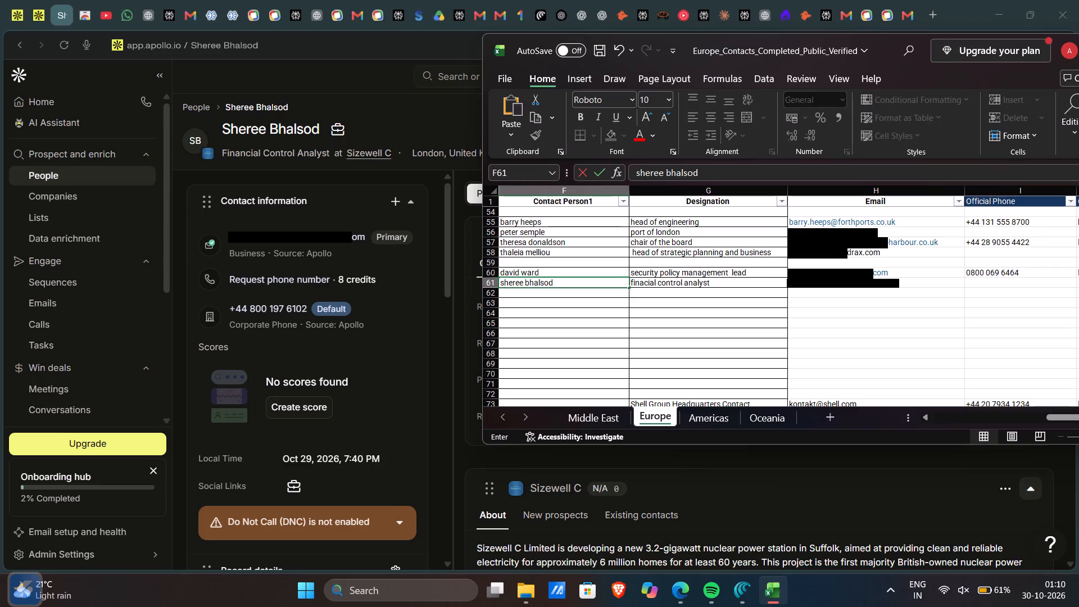
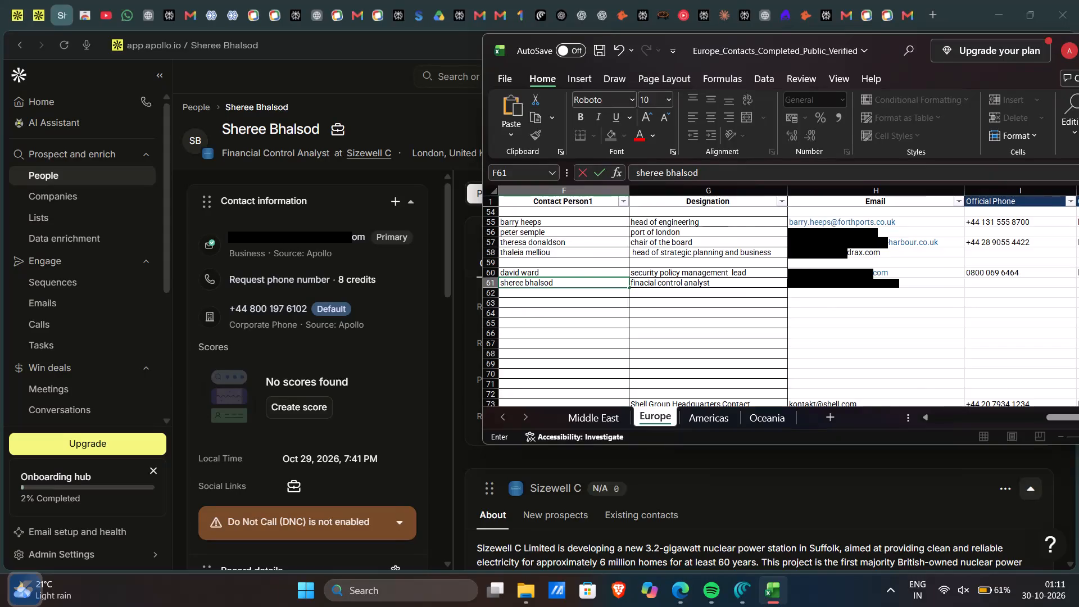
Copy the company name Heysham Power Station from row 62 and search for it in Apollo.
{"action": "scroll", "coordinate": [552, 300], "scroll_direction": "right", "scroll_amount": 3}
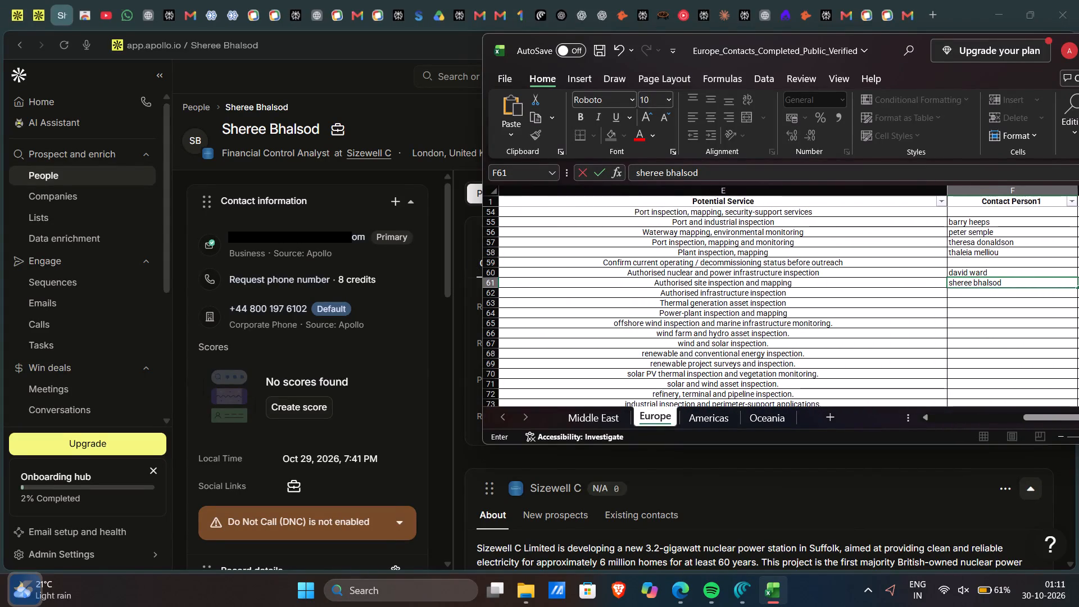
{"action": "left_click", "coordinate": [815, 283]}
{"action": "scroll", "coordinate": [815, 283], "scroll_direction": "right", "scroll_amount": 1}
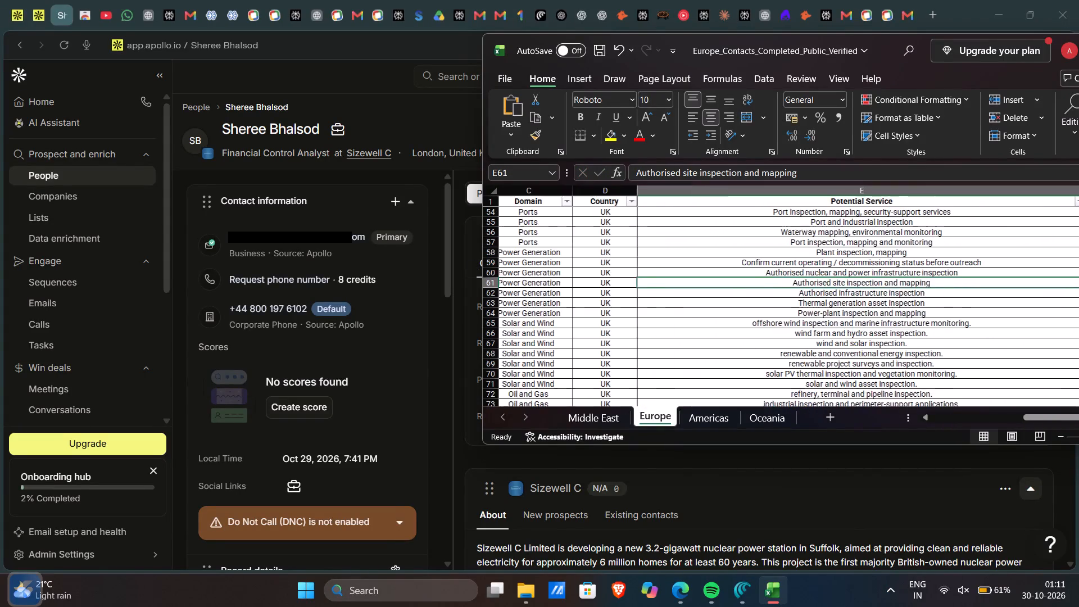
{"action": "scroll", "coordinate": [815, 283], "scroll_direction": "right", "scroll_amount": 2}
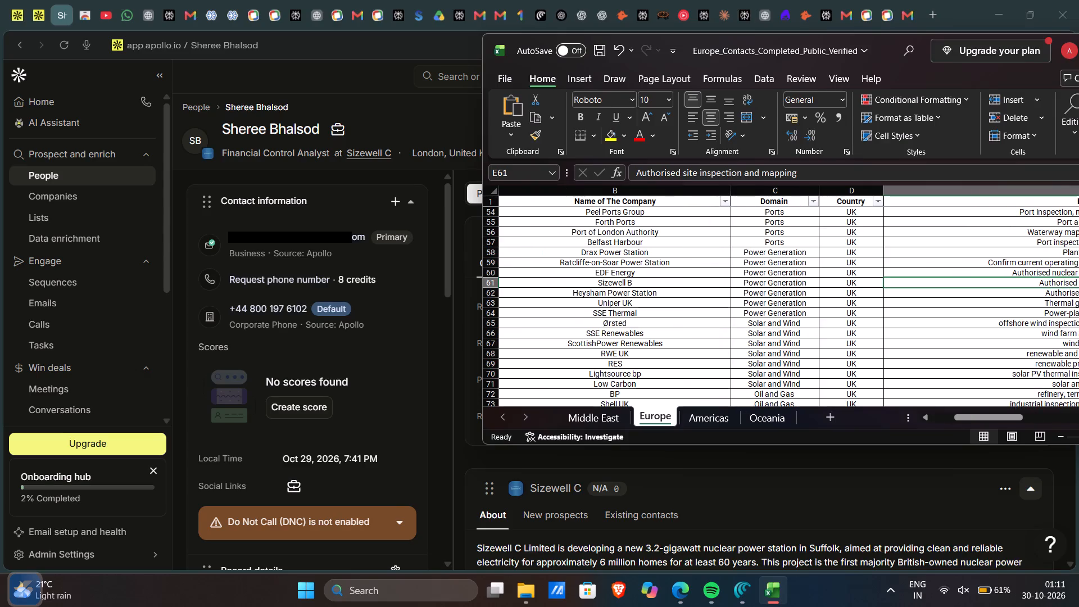
{"action": "left_click", "coordinate": [698, 283]}
{"action": "left_click", "coordinate": [691, 294]}
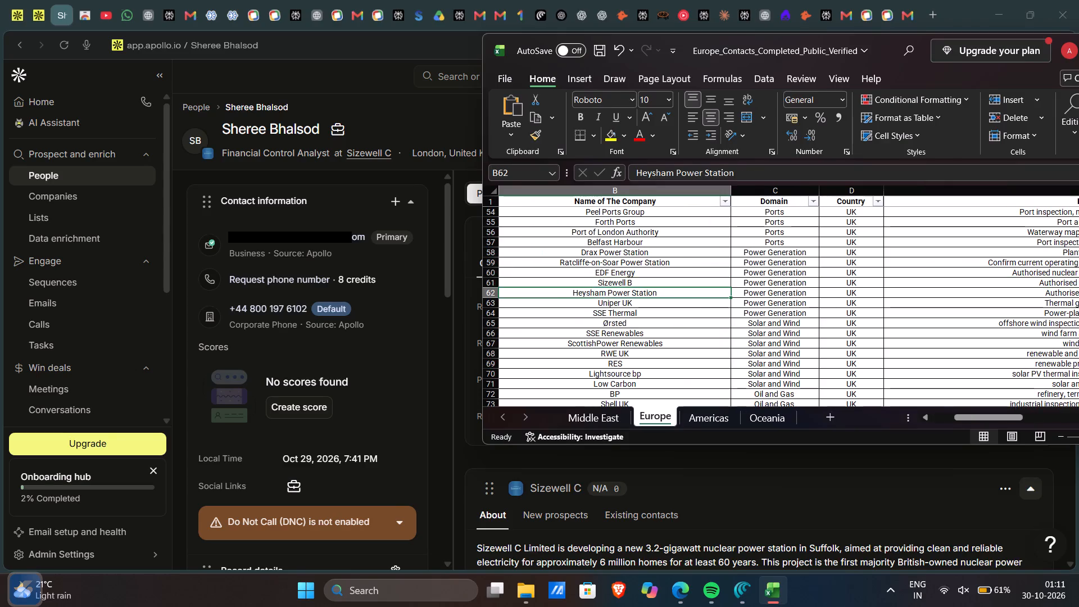
{"action": "key", "text": "ctrl+c"}
{"action": "left_click", "coordinate": [365, 109]}
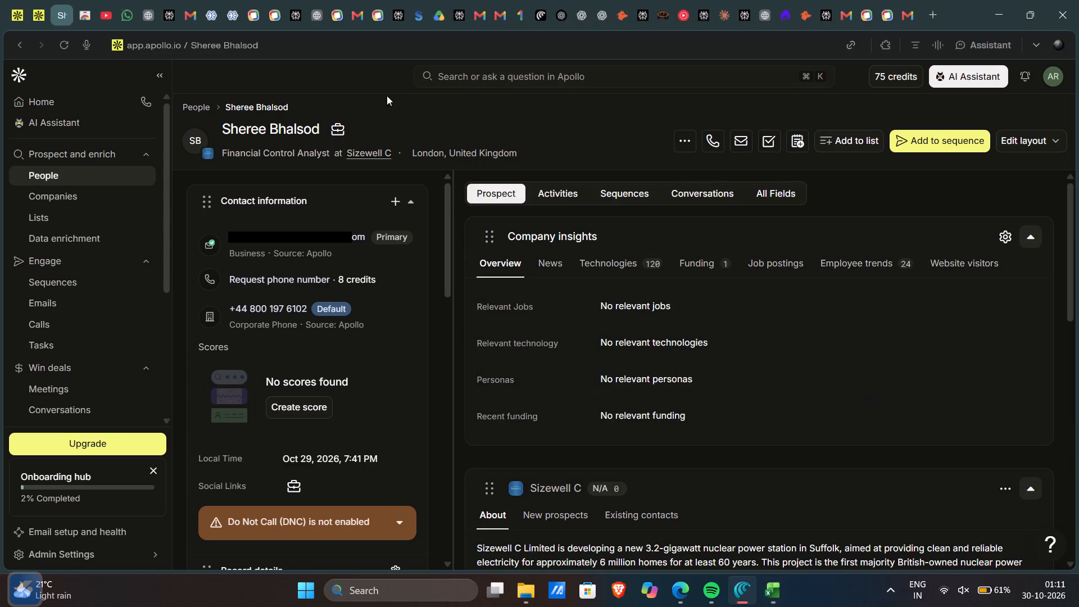
{"action": "left_click", "coordinate": [488, 84]}
{"action": "key", "text": "ctrl+v"}
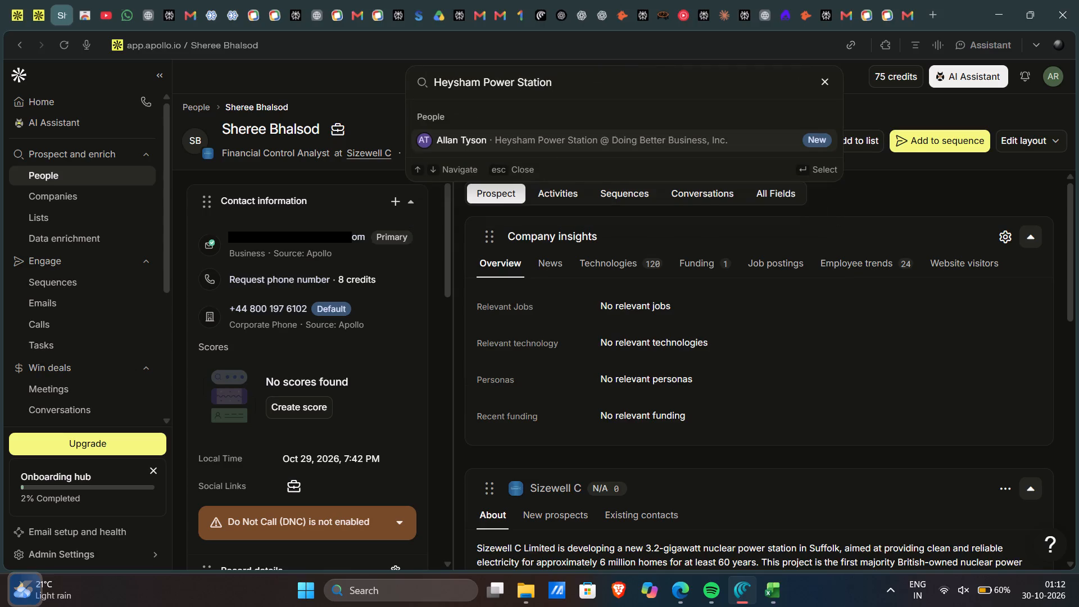
Open the suggested contact titled Heysham Power Station at Doing Better Business, Inc., reveal the contact's email and copy it.
{"action": "left_click", "coordinate": [586, 142]}
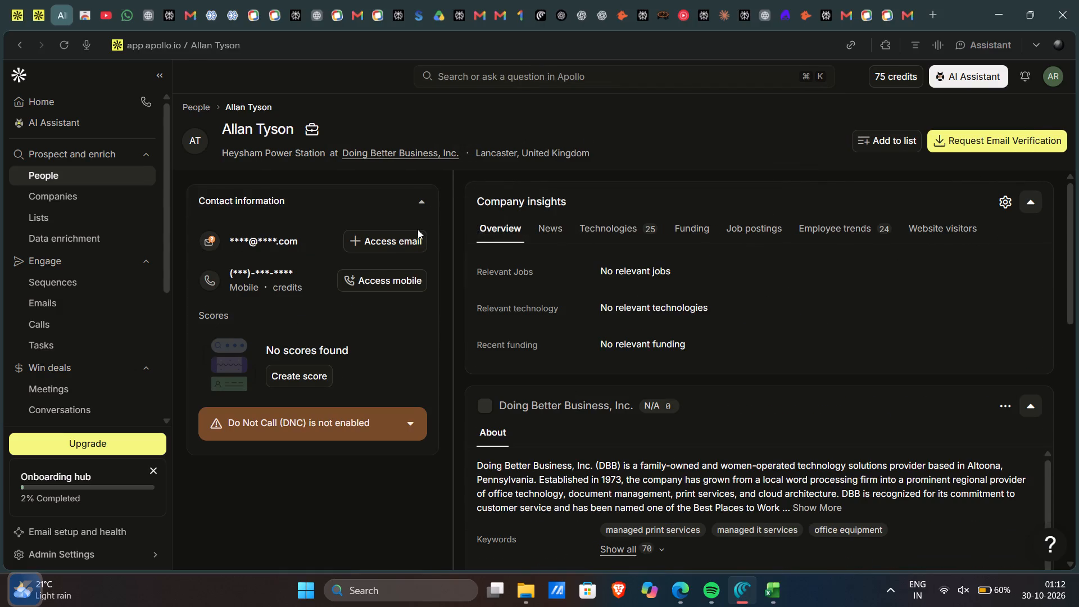
{"action": "left_click", "coordinate": [407, 240]}
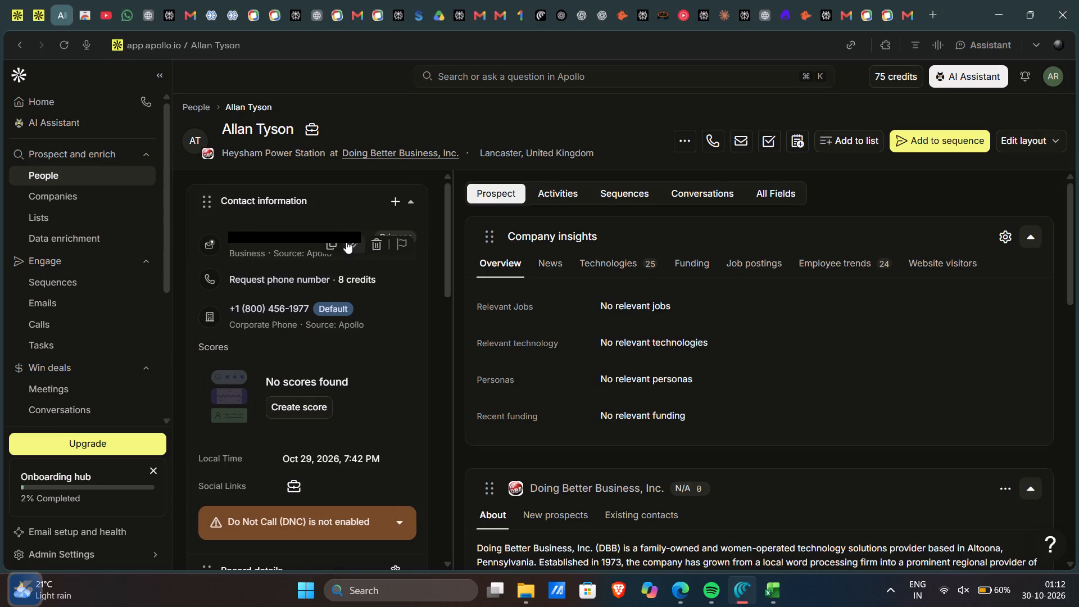
{"action": "left_click", "coordinate": [332, 243]}
Switch to the Excel workbook and paste the copied email into the Email column of row 62, Heysham Power Station.
{"action": "left_click", "coordinate": [777, 585]}
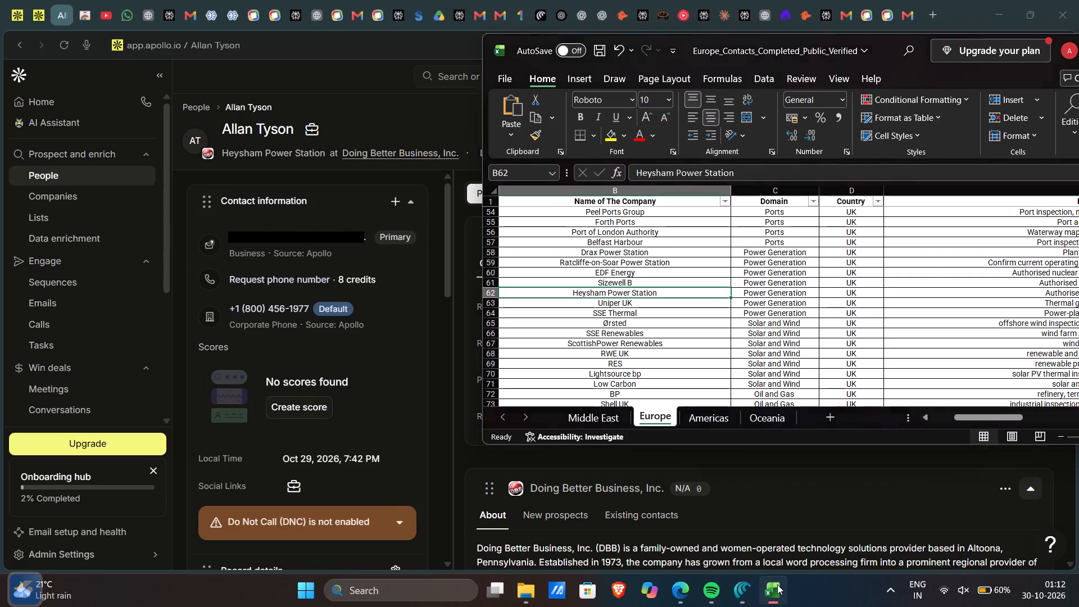
{"action": "left_click", "coordinate": [765, 300]}
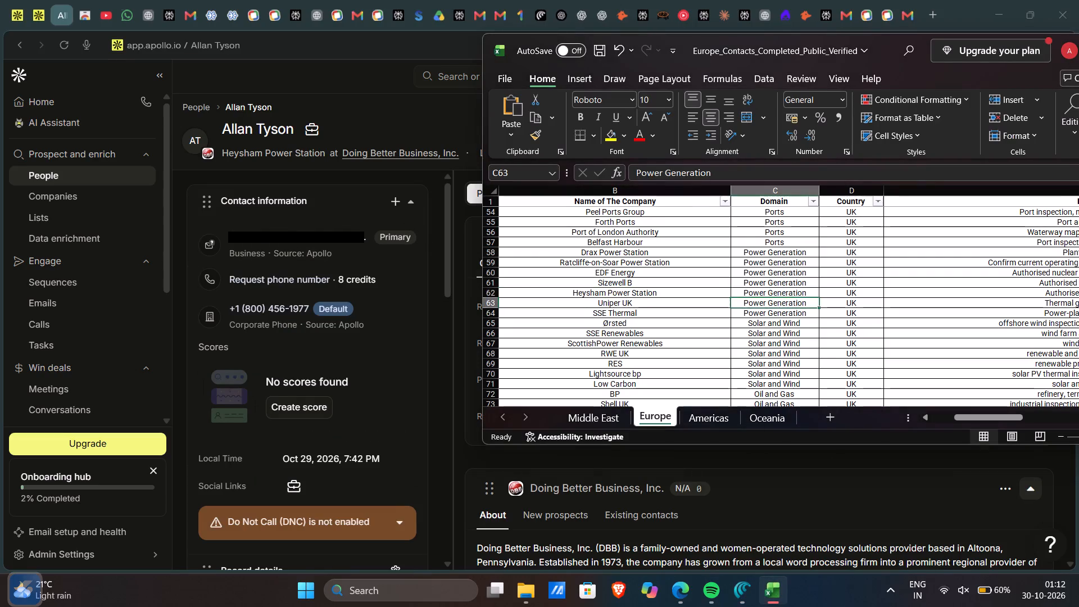
{"action": "left_click", "coordinate": [756, 293]}
{"action": "left_click", "coordinate": [864, 296]}
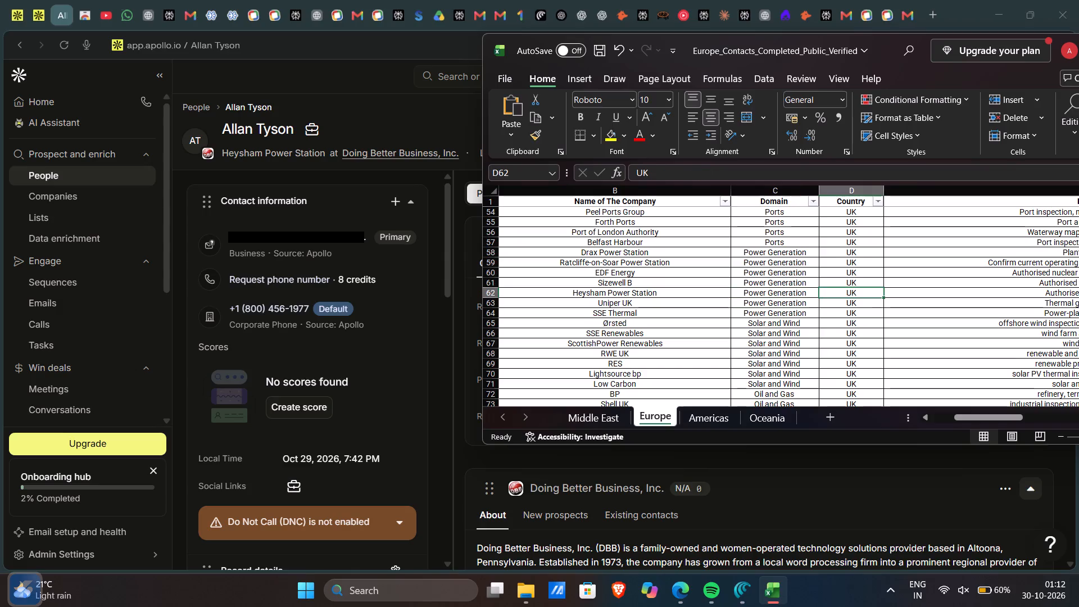
{"action": "left_click", "coordinate": [950, 292]}
{"action": "scroll", "coordinate": [950, 292], "scroll_direction": "left", "scroll_amount": 5}
{"action": "scroll", "coordinate": [950, 292], "scroll_direction": "down", "scroll_amount": 3}
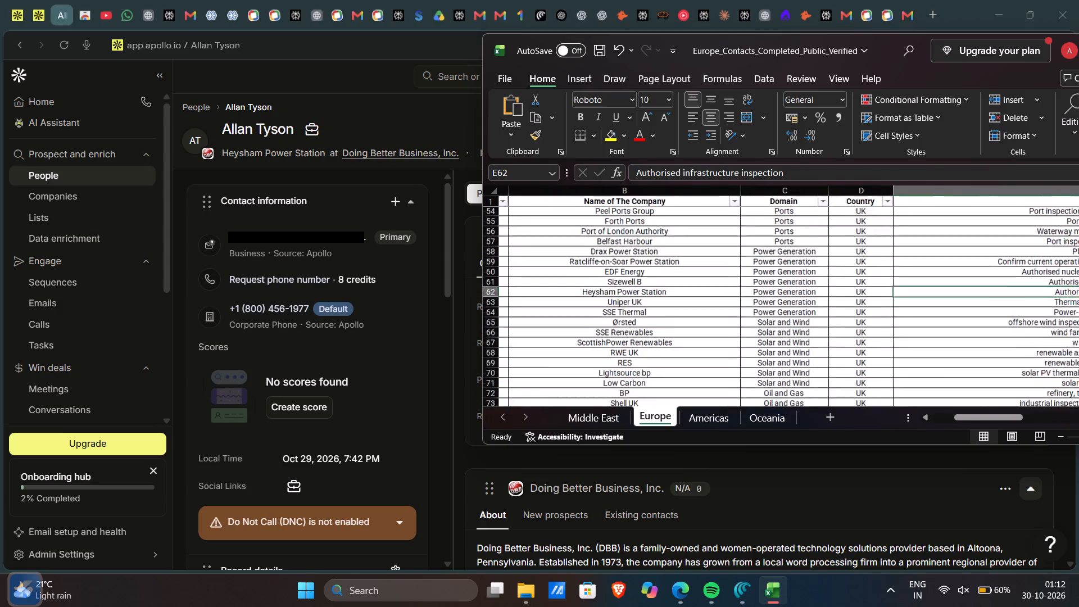
{"action": "scroll", "coordinate": [950, 292], "scroll_direction": "up", "scroll_amount": 1}
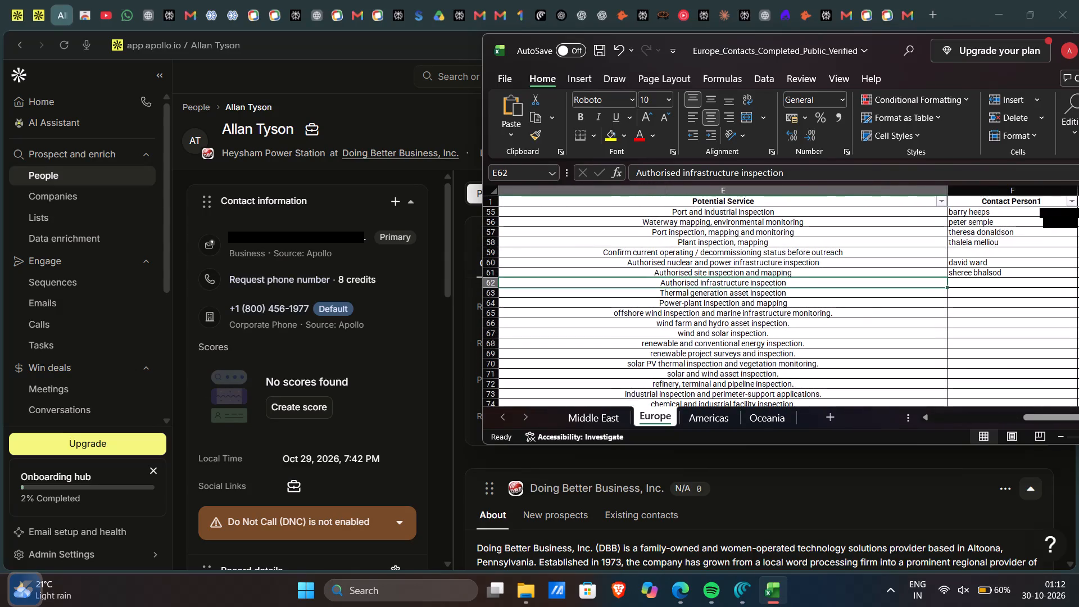
{"action": "left_click", "coordinate": [987, 283]}
{"action": "scroll", "coordinate": [987, 283], "scroll_direction": "left", "scroll_amount": 3}
{"action": "scroll", "coordinate": [987, 283], "scroll_direction": "right", "scroll_amount": 1}
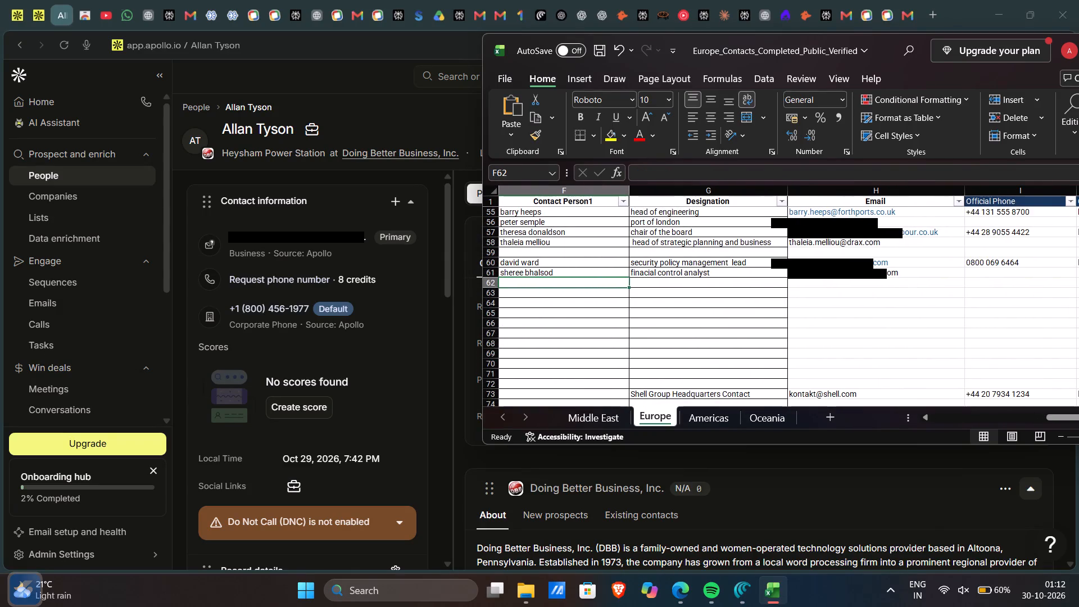
{"action": "left_click", "coordinate": [878, 281]}
{"action": "key", "text": "ctrl+v"}
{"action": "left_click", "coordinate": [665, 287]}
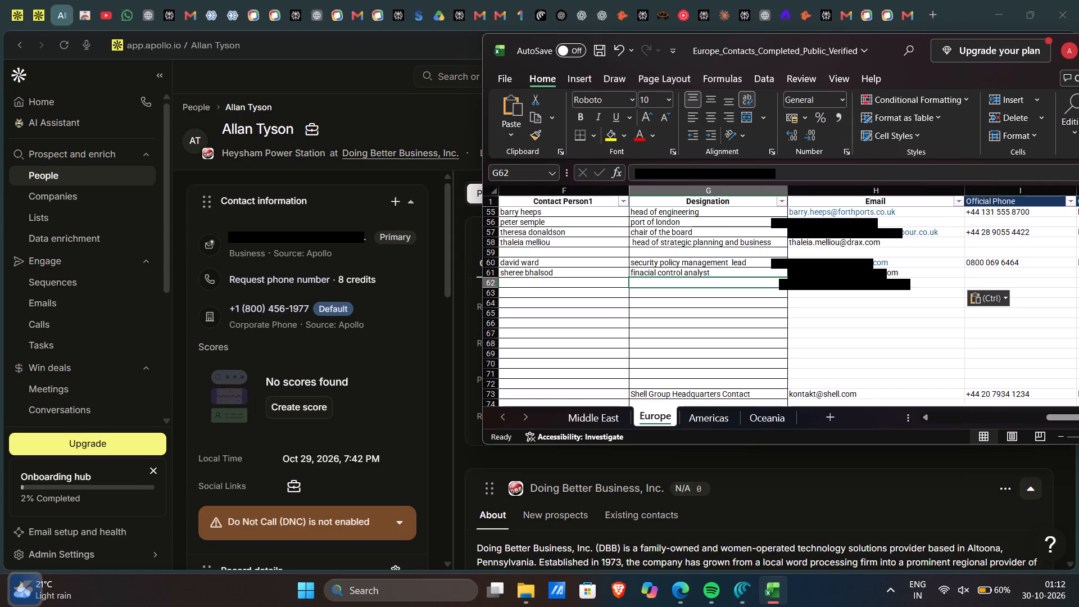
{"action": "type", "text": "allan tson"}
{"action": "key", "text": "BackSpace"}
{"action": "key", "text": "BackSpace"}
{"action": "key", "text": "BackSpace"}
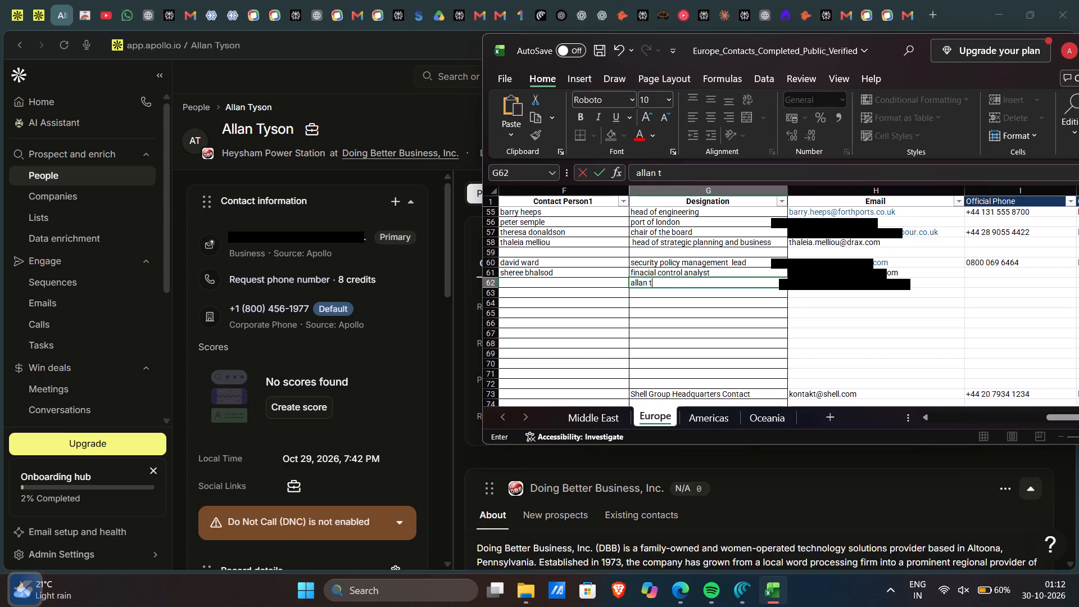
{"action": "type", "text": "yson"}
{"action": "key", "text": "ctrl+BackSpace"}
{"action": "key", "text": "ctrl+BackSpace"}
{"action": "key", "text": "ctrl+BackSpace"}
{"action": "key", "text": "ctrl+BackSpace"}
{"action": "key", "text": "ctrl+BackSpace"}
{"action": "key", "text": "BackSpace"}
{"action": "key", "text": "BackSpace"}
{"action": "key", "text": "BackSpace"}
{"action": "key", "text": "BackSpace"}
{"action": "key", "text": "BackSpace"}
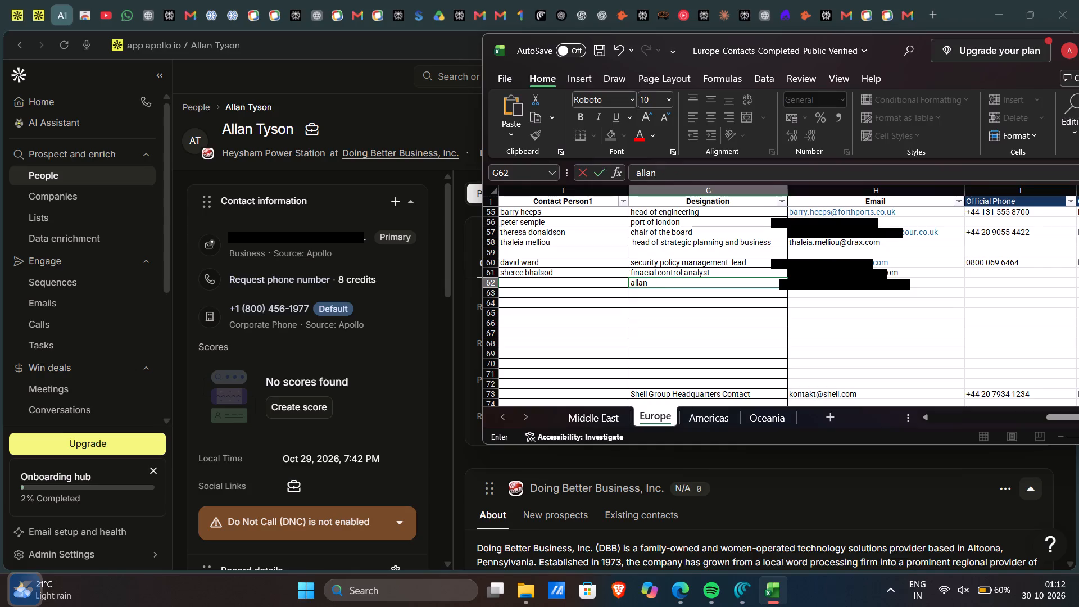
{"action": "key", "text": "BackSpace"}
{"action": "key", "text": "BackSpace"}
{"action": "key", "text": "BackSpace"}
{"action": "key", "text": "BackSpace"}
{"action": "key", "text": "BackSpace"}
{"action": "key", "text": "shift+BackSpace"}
Paste the copied email into the Contact Person1 column of row 62.
{"action": "left_click", "coordinate": [564, 288]}
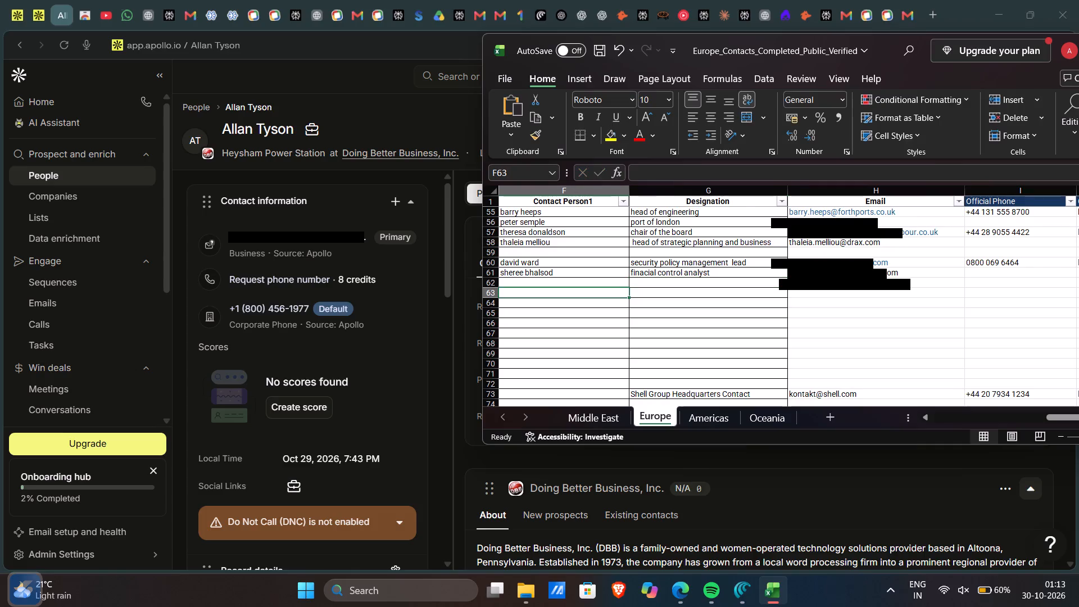
{"action": "left_click", "coordinate": [558, 280]}
{"action": "key", "text": "ctrl+v"}
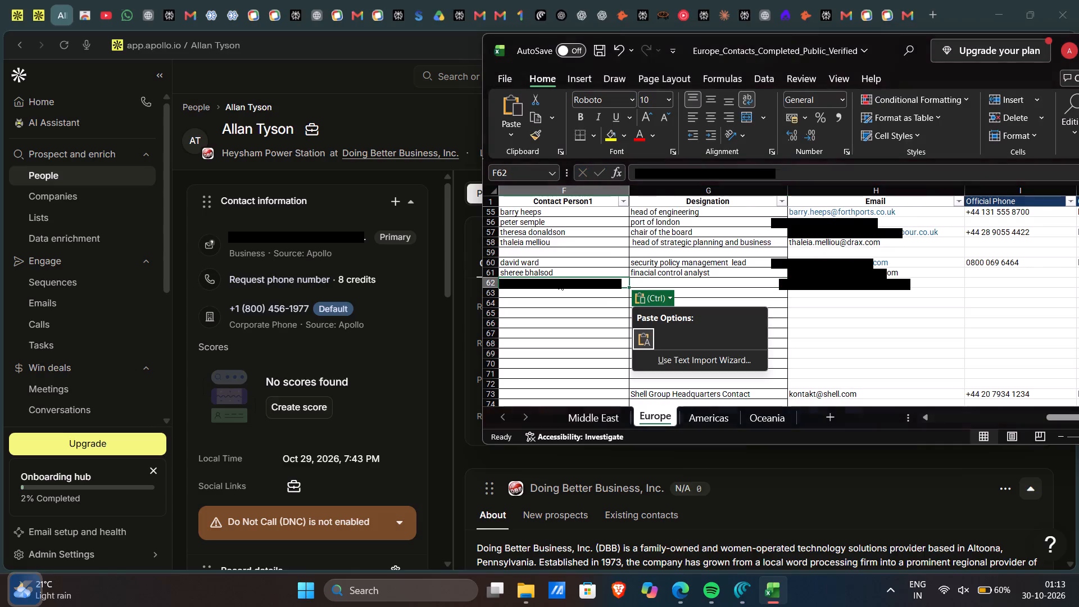
{"action": "left_click", "coordinate": [641, 277]}
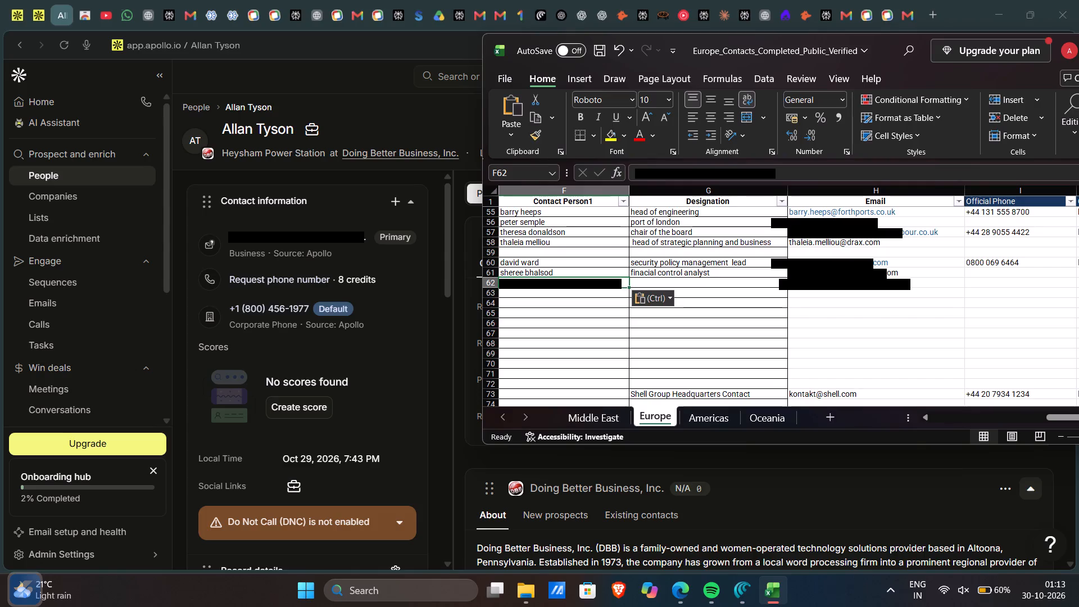
Enter "heysham power station" as the designation in row 62.
{"action": "left_click", "coordinate": [719, 287]}
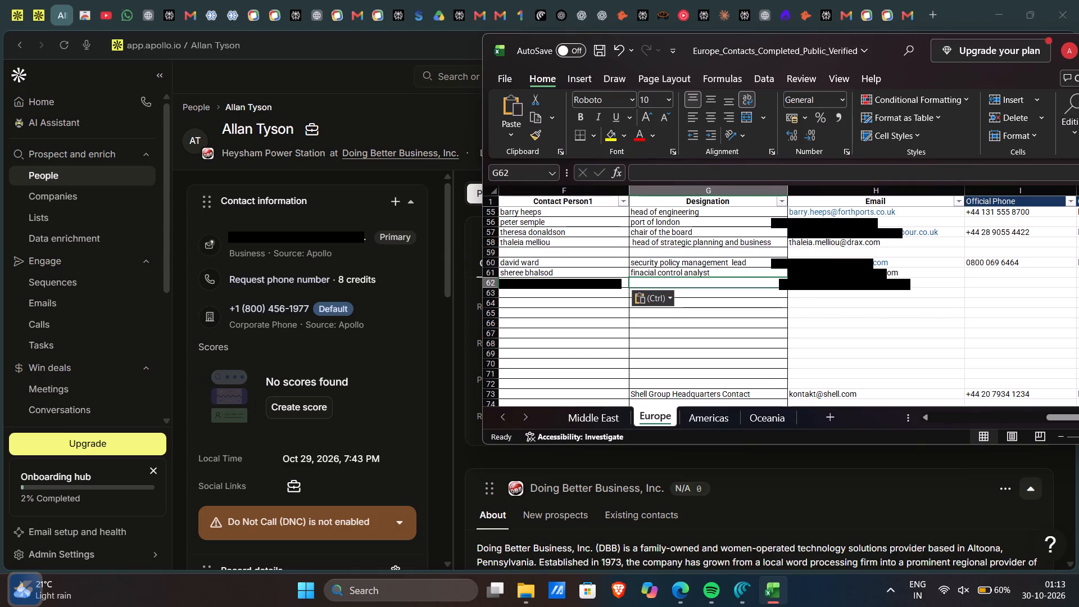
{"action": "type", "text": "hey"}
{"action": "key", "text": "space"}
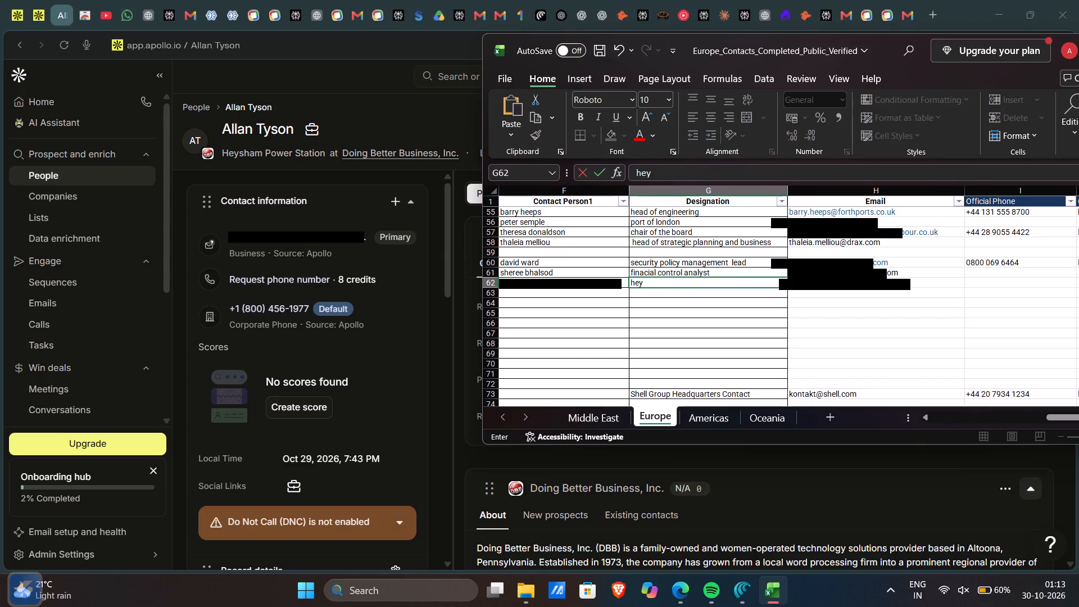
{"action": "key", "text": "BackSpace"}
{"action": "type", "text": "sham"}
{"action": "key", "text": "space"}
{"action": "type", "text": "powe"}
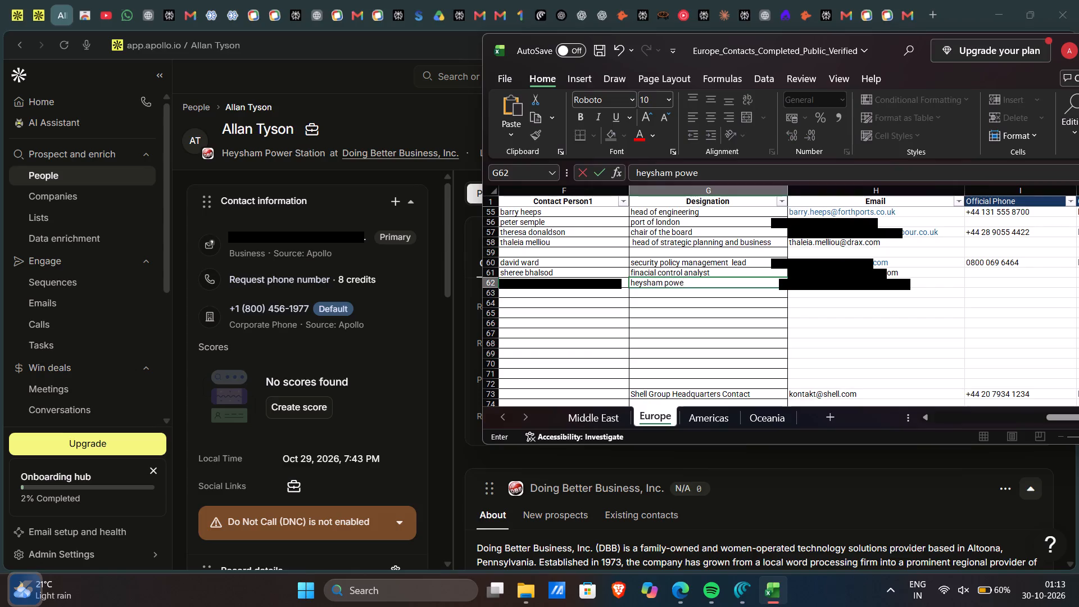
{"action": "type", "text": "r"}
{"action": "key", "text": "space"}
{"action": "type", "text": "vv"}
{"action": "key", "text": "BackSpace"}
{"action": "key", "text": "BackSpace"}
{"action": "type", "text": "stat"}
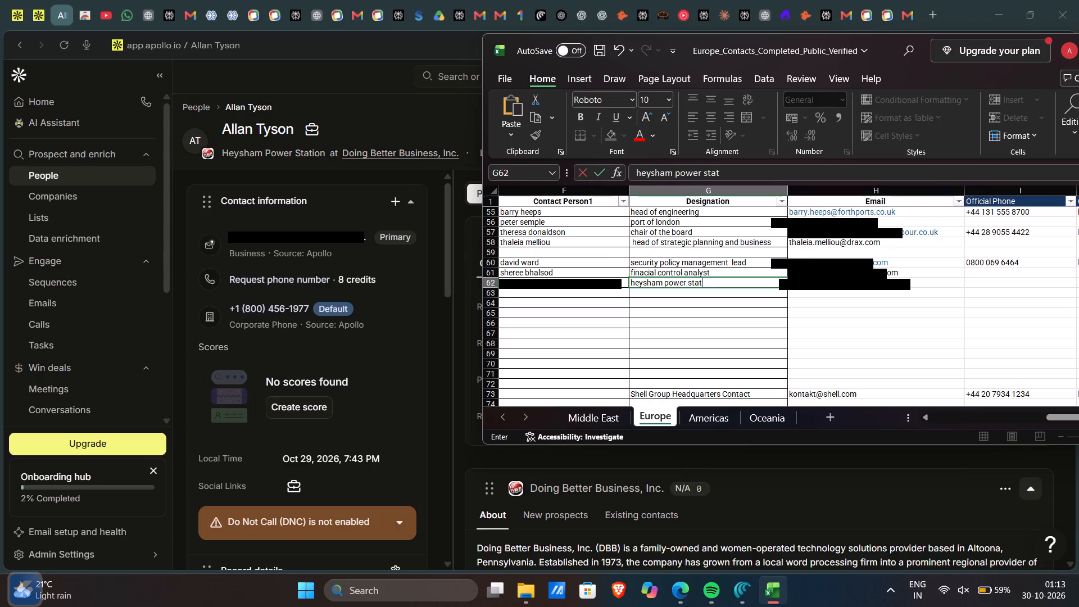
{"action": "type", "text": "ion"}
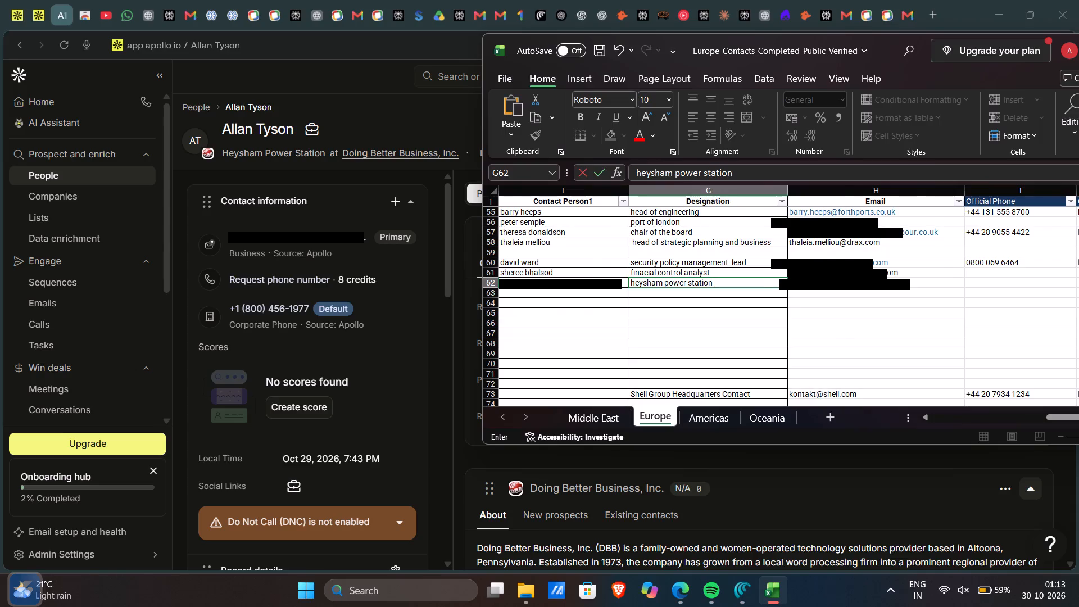
Copy the company name Uniper UK from row 63 of the Europe sheet and search for it in Apollo.
{"action": "scroll", "coordinate": [692, 336], "scroll_direction": "right", "scroll_amount": 2}
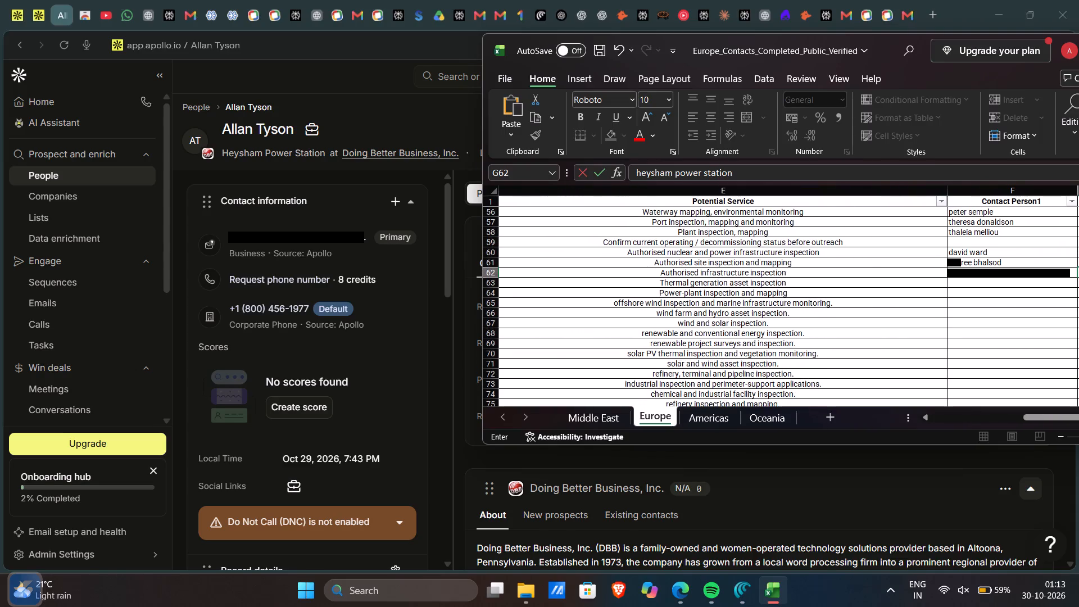
{"action": "left_click", "coordinate": [718, 286]}
{"action": "scroll", "coordinate": [718, 286], "scroll_direction": "right", "scroll_amount": 2}
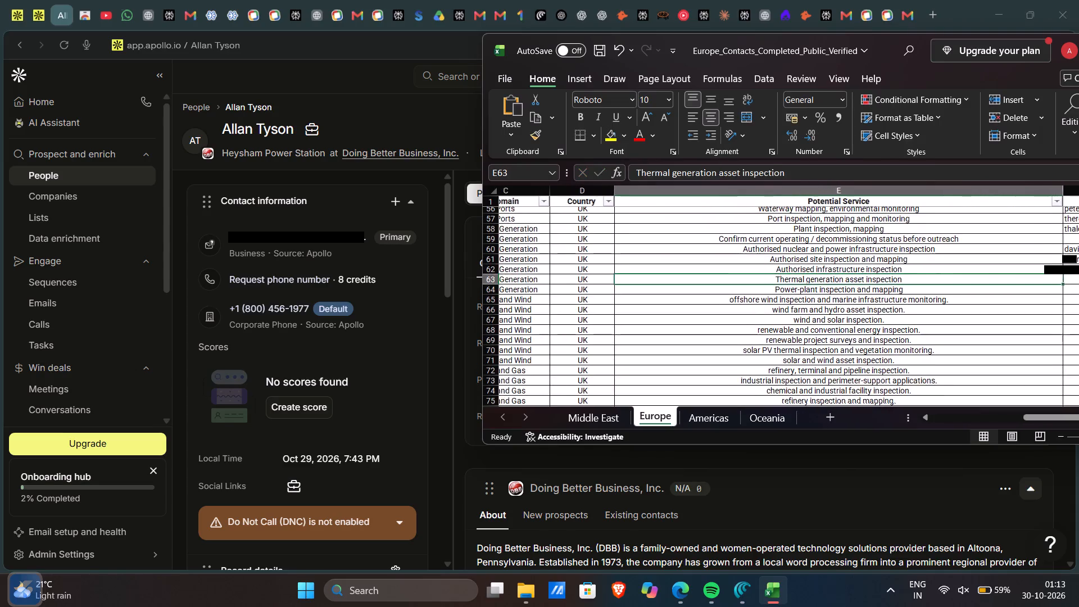
{"action": "scroll", "coordinate": [718, 286], "scroll_direction": "right", "scroll_amount": 1}
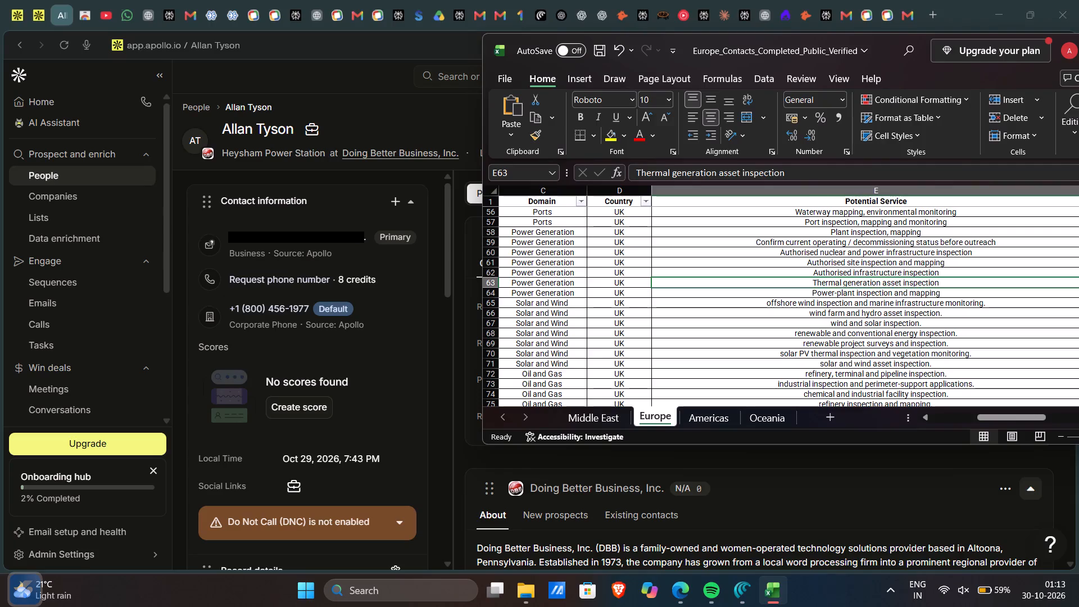
{"action": "left_click", "coordinate": [554, 283]}
{"action": "scroll", "coordinate": [554, 283], "scroll_direction": "right", "scroll_amount": 1}
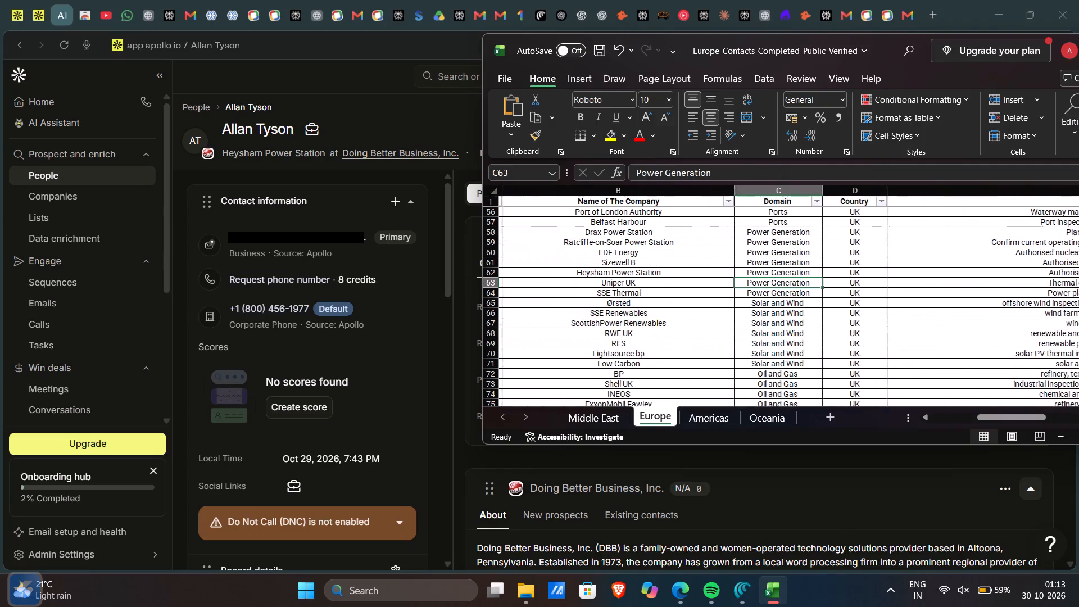
{"action": "left_click", "coordinate": [653, 293]}
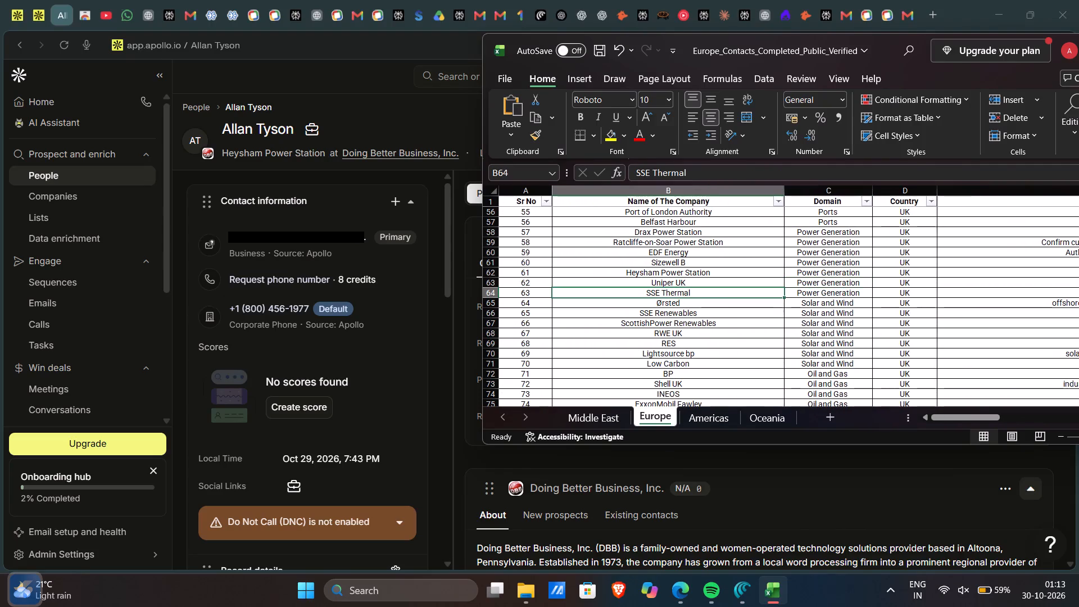
{"action": "left_click", "coordinate": [663, 285]}
{"action": "key", "text": "ctrl+c"}
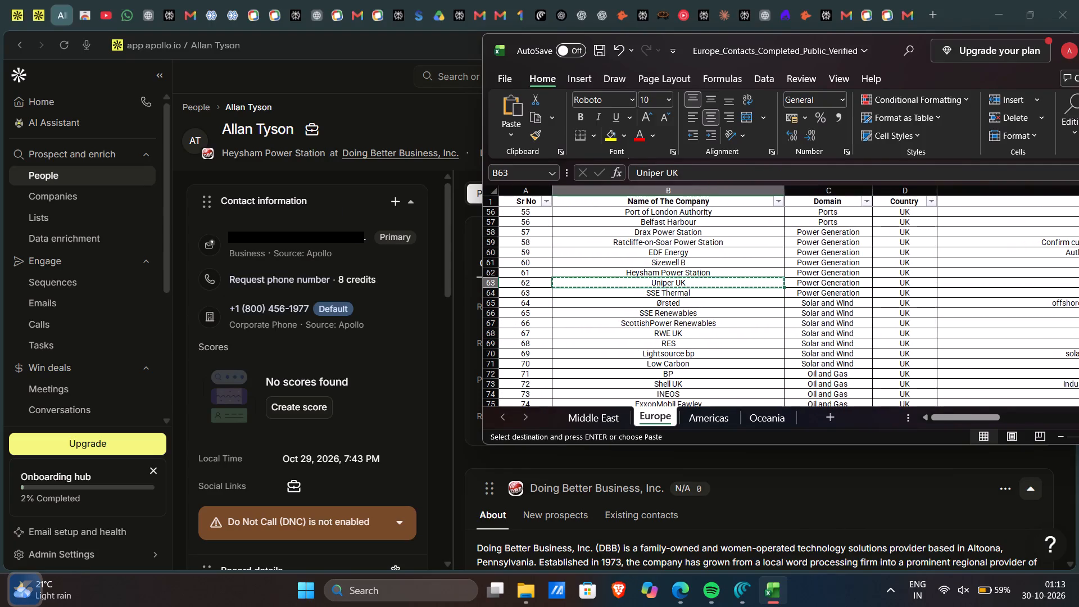
{"action": "left_click", "coordinate": [337, 103]}
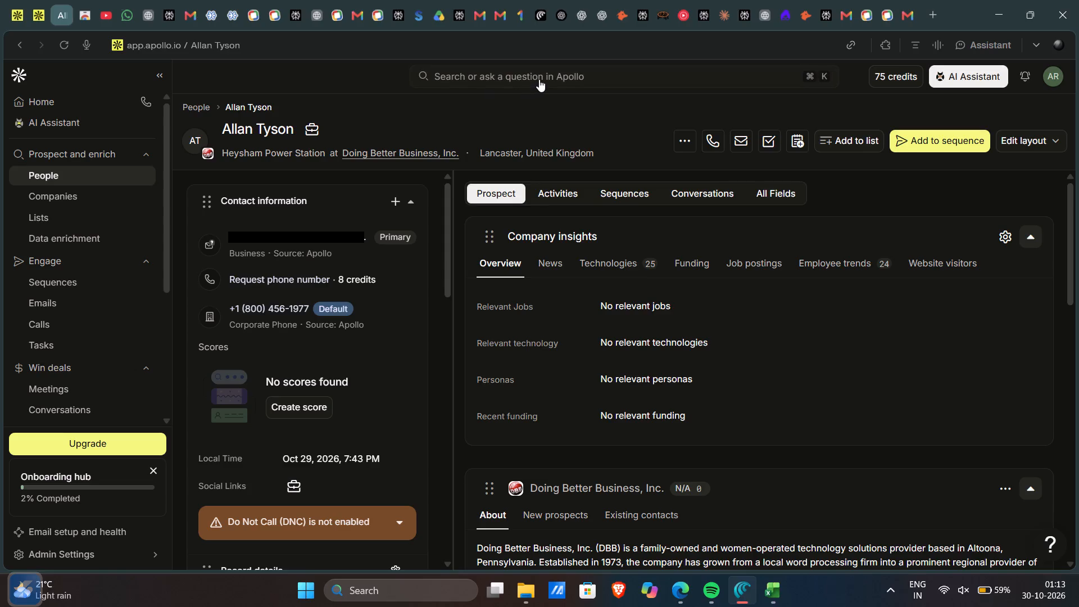
{"action": "left_click", "coordinate": [539, 79]}
{"action": "key", "text": "ctrl+v"}
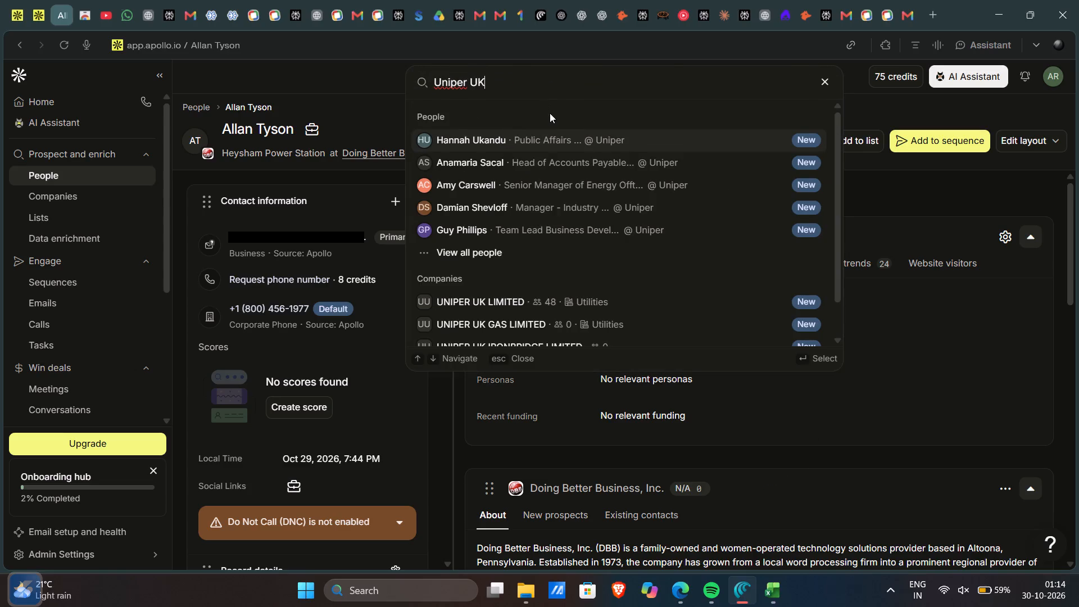
Open the suggested Public Affairs contact at Uniper, reveal the contact's email and copy it.
{"action": "left_click", "coordinate": [574, 143]}
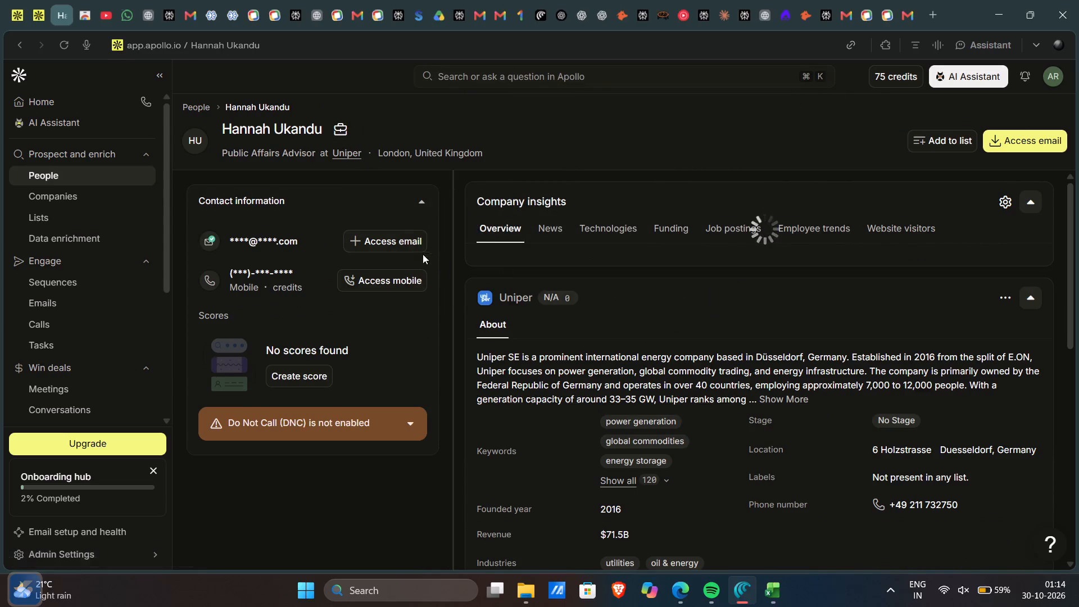
{"action": "left_click", "coordinate": [401, 250]}
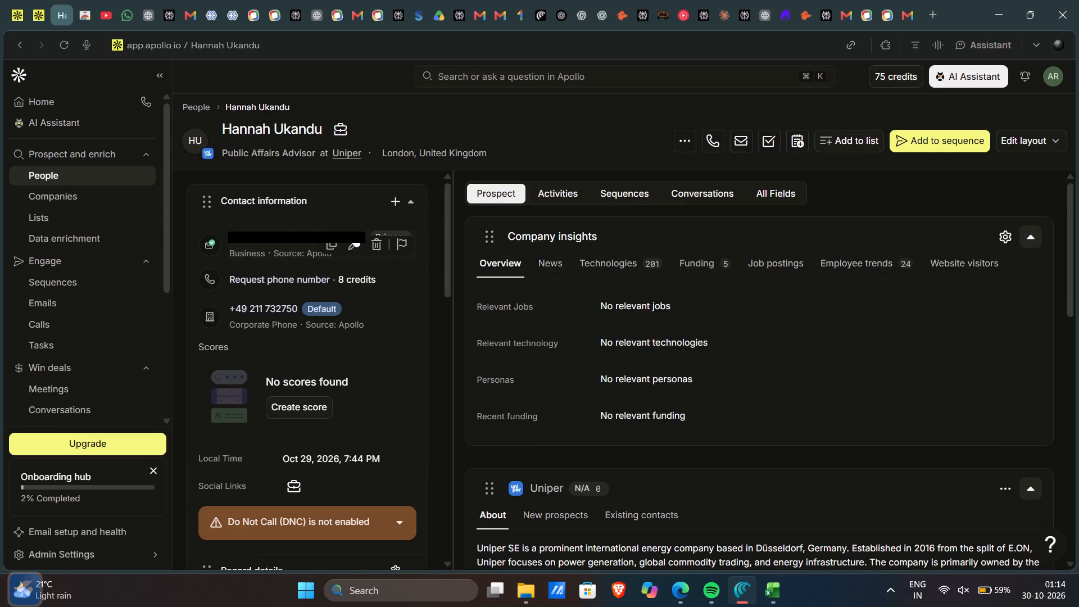
{"action": "left_click", "coordinate": [324, 239]}
Switch to the Excel workbook and paste the copied email into the Email column of row 63, Uniper UK.
{"action": "left_click", "coordinate": [766, 591]}
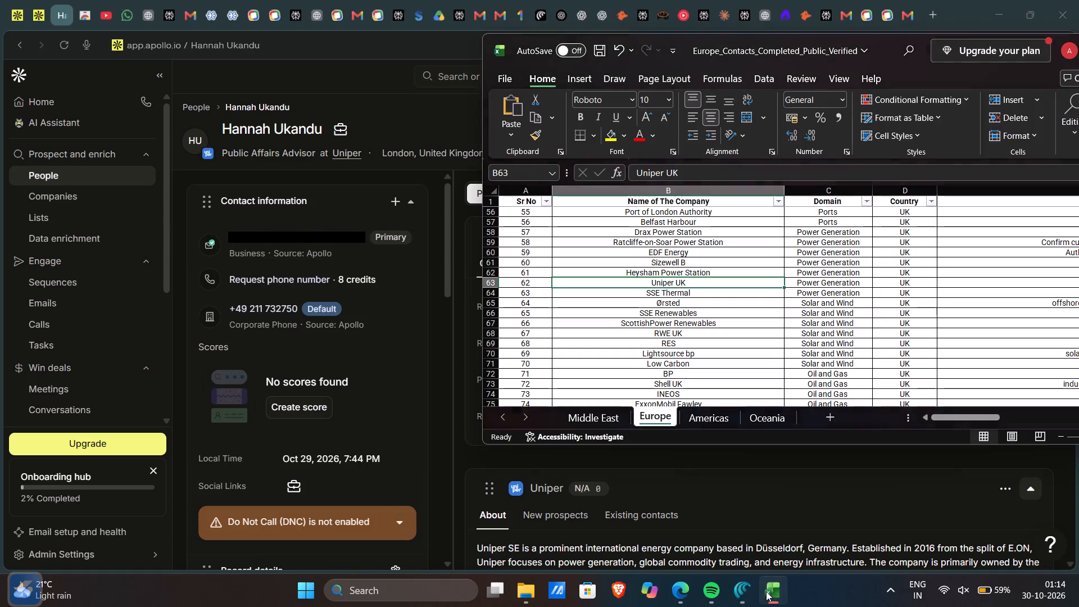
{"action": "left_click", "coordinate": [796, 284]}
{"action": "left_click", "coordinate": [894, 284]}
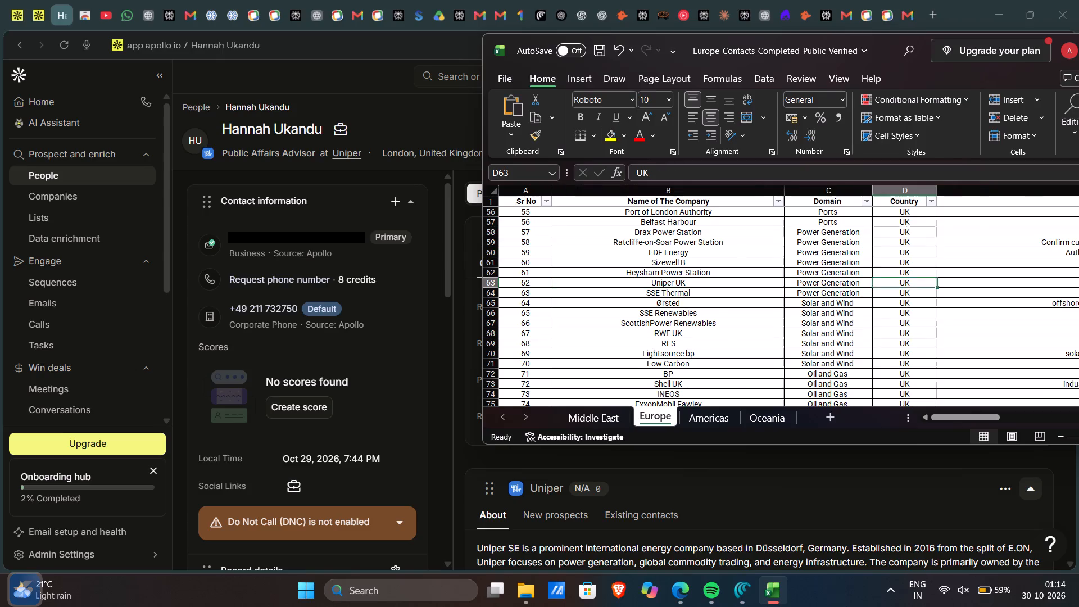
{"action": "scroll", "coordinate": [894, 284], "scroll_direction": "left", "scroll_amount": 3}
{"action": "scroll", "coordinate": [894, 284], "scroll_direction": "right", "scroll_amount": 1}
{"action": "scroll", "coordinate": [894, 284], "scroll_direction": "left", "scroll_amount": 1}
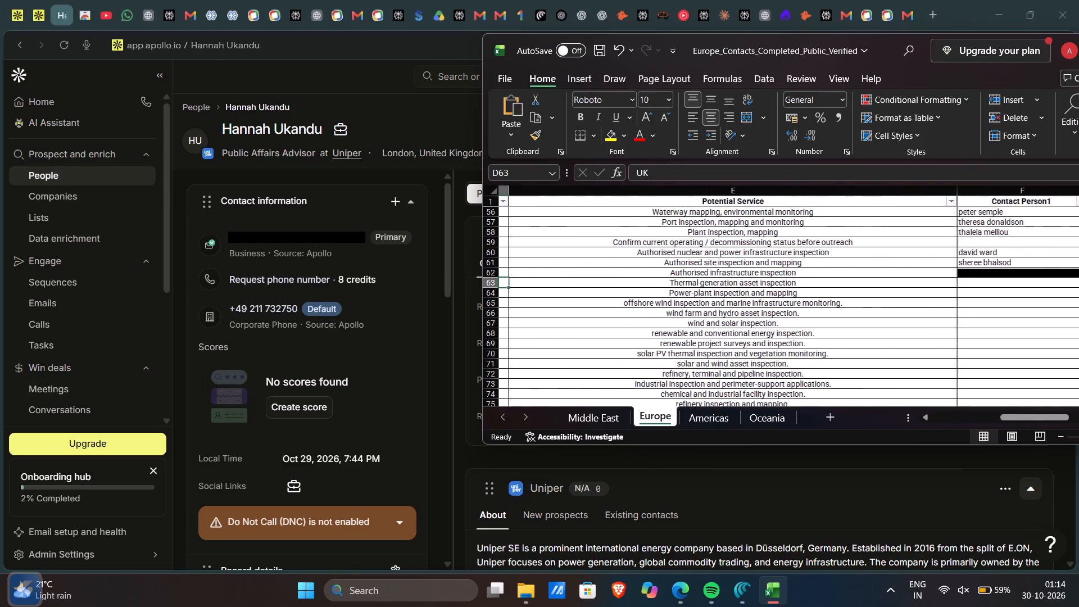
{"action": "scroll", "coordinate": [894, 284], "scroll_direction": "left", "scroll_amount": 1}
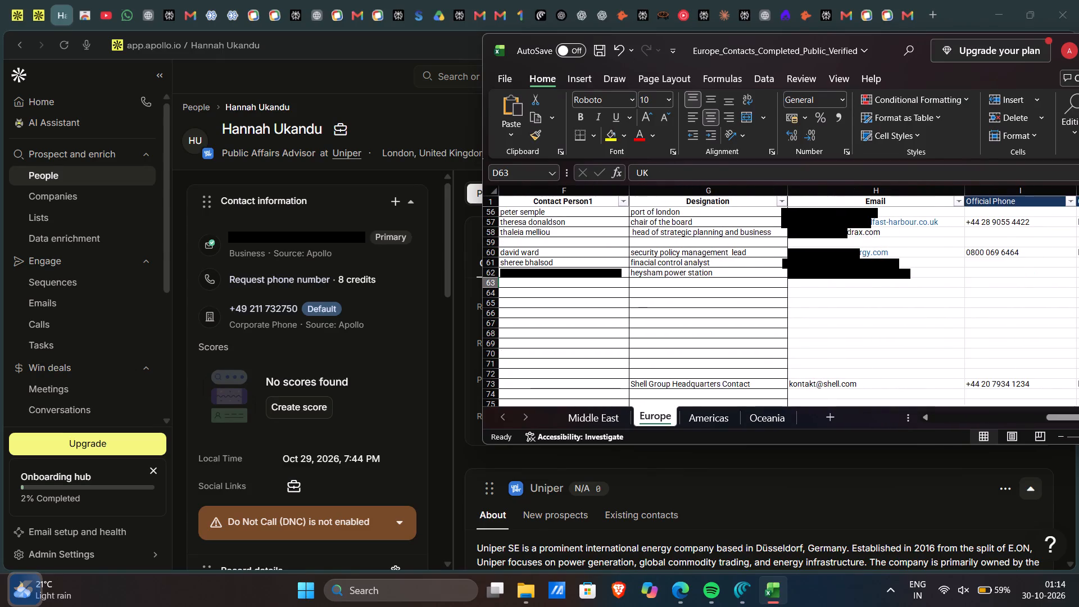
{"action": "left_click", "coordinate": [819, 286]}
{"action": "key", "text": "ctrl+v"}
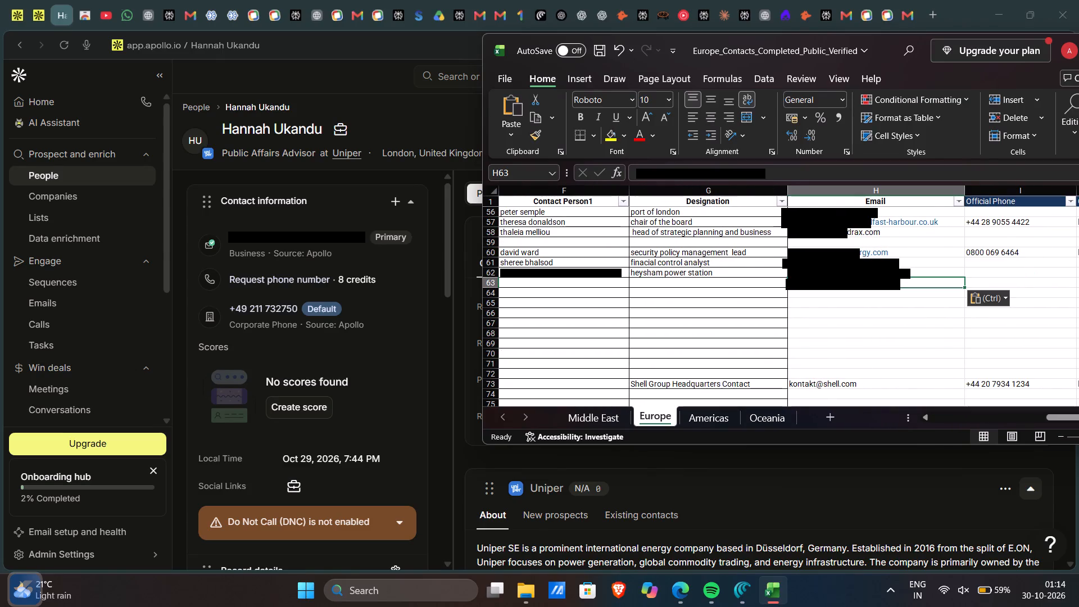
Enter "public affair advisor" as the designation in row 63.
{"action": "left_click", "coordinate": [653, 293]}
{"action": "left_click", "coordinate": [664, 285]}
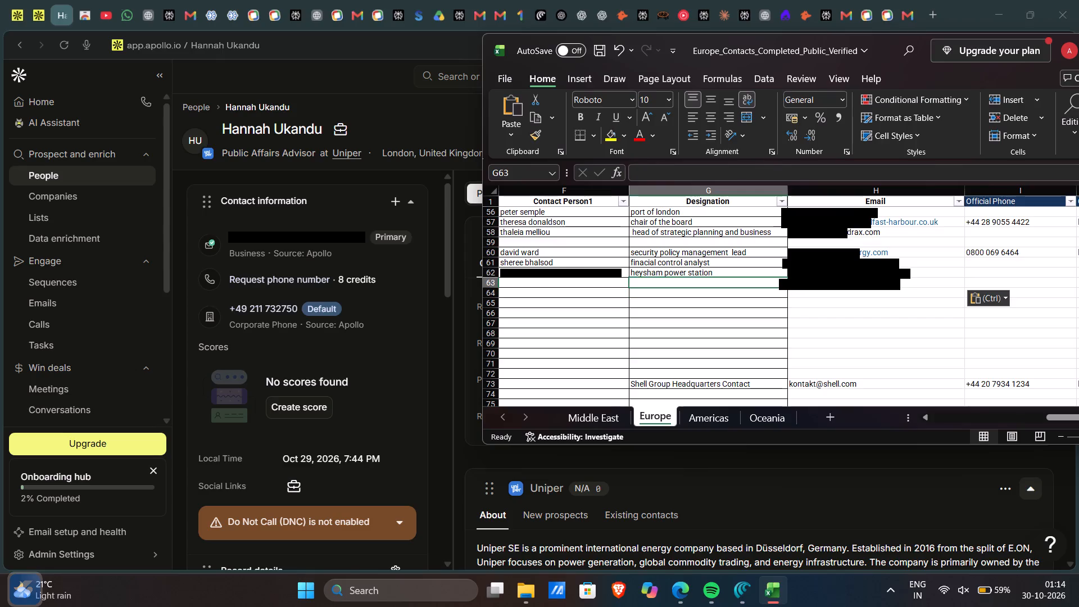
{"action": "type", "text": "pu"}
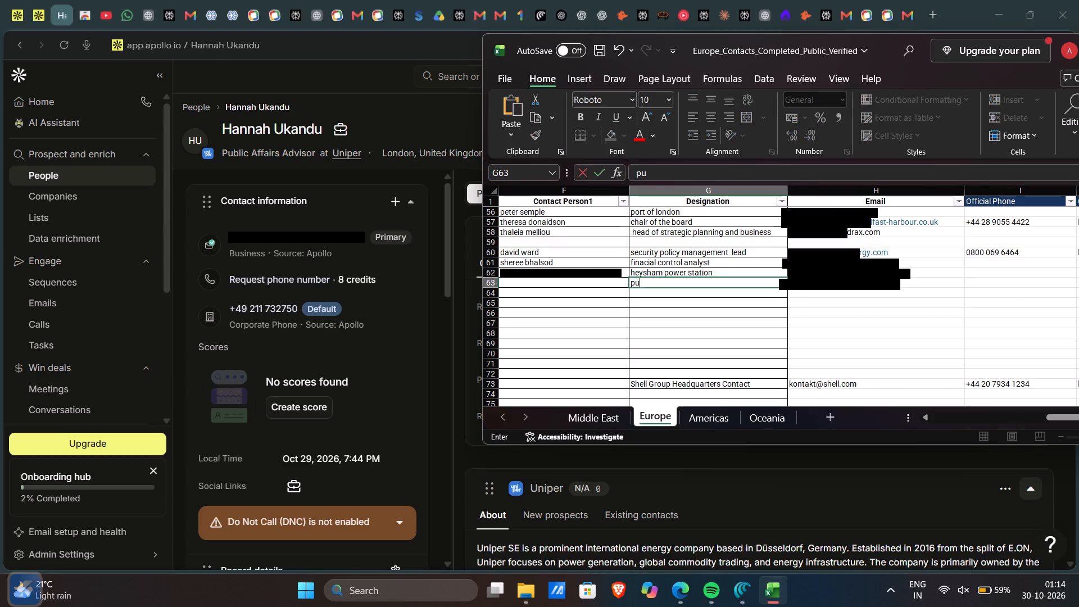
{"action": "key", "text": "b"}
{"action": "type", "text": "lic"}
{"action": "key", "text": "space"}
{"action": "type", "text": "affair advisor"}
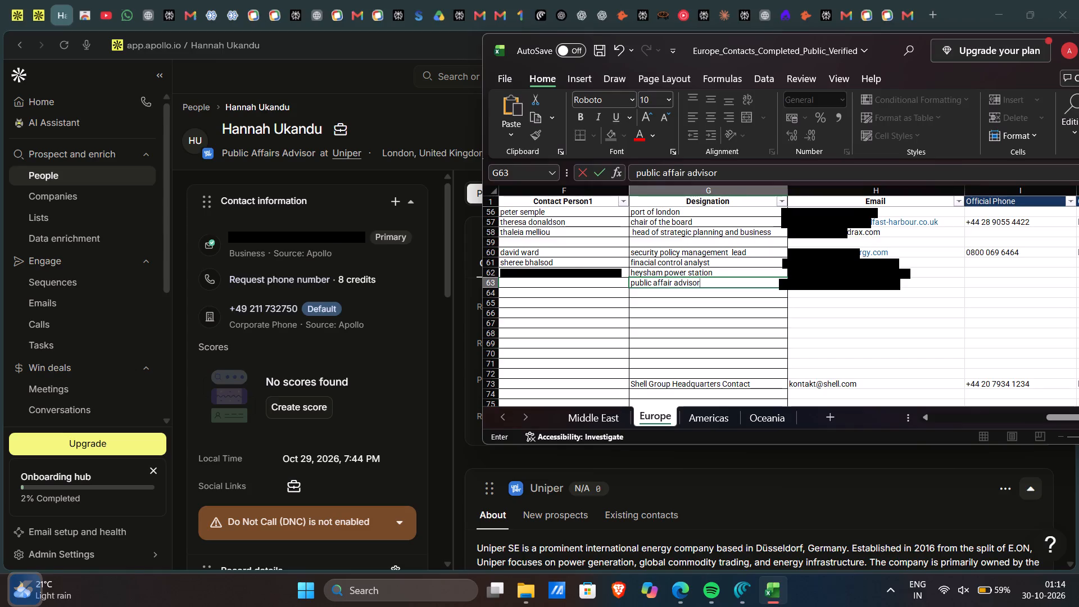
Enter the Uniper contact's name in the Contact Person1 column of row 63.
{"action": "left_click", "coordinate": [559, 280]}
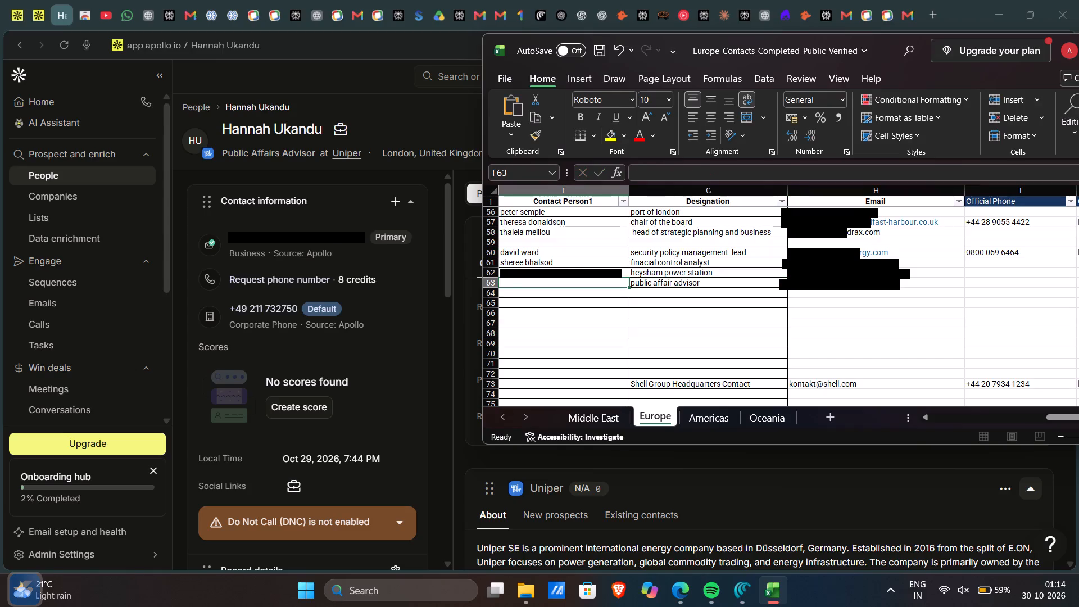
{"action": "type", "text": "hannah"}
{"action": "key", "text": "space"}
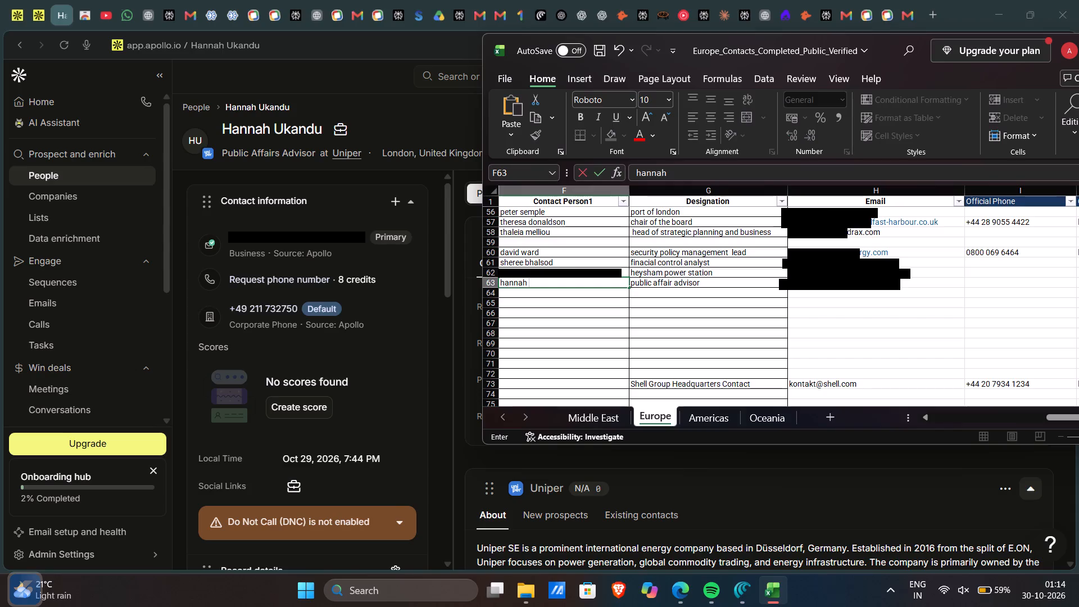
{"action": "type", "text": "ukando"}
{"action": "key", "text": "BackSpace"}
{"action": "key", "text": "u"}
Copy the company name SSE Thermal from row 64 of the Europe sheet and search for it in Apollo.
{"action": "left_click", "coordinate": [837, 297]}
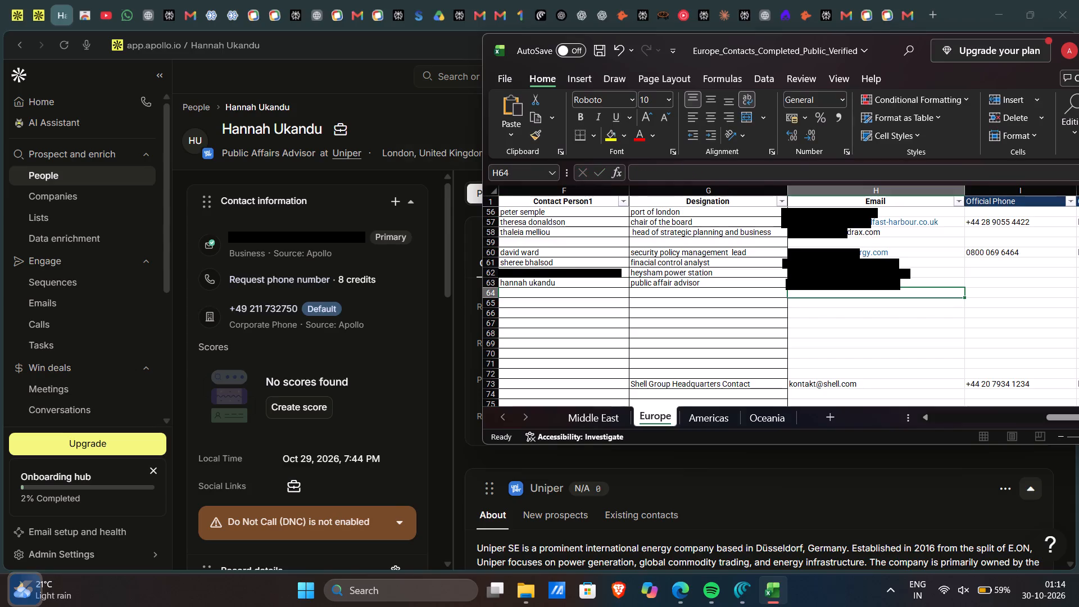
{"action": "scroll", "coordinate": [628, 275], "scroll_direction": "right", "scroll_amount": 2}
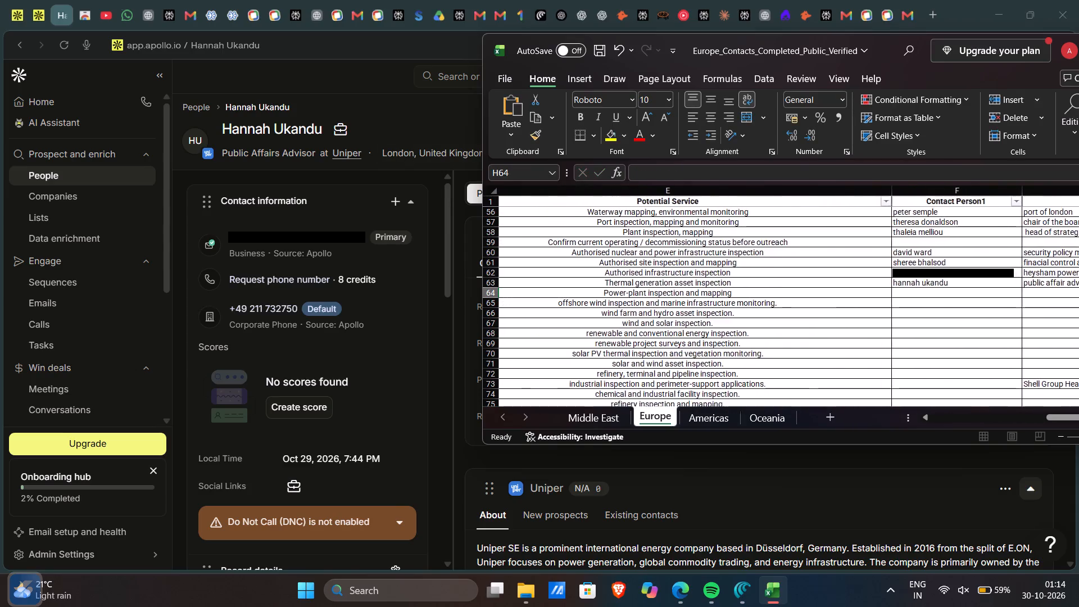
{"action": "left_click", "coordinate": [765, 294]}
{"action": "scroll", "coordinate": [765, 294], "scroll_direction": "right", "scroll_amount": 2}
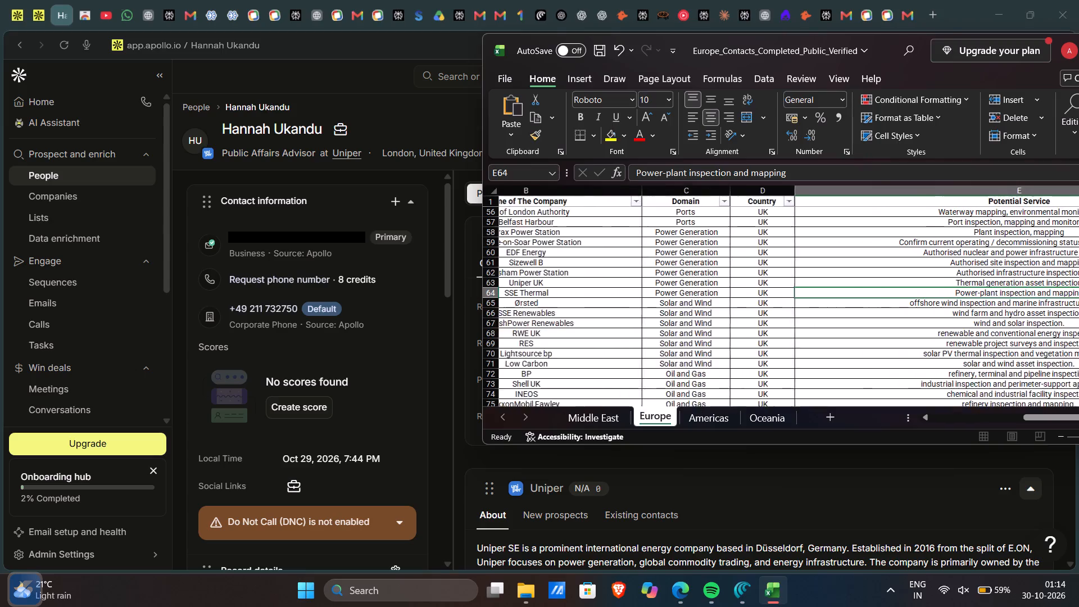
{"action": "scroll", "coordinate": [765, 294], "scroll_direction": "right", "scroll_amount": 1}
{"action": "left_click", "coordinate": [670, 294]}
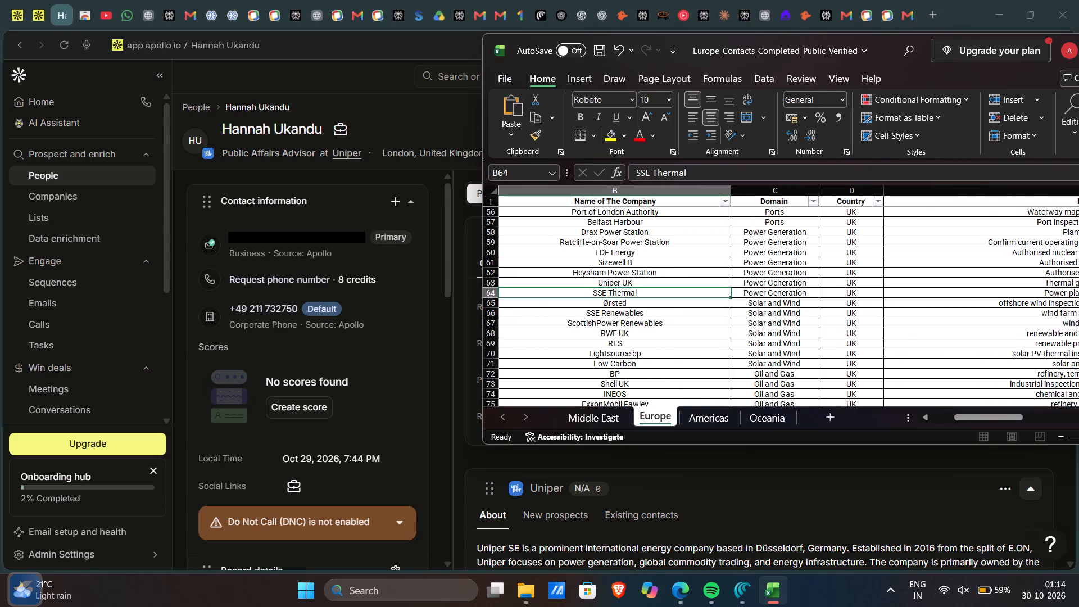
{"action": "key", "text": "ctrl+c"}
{"action": "left_click", "coordinate": [404, 111]}
{"action": "left_click", "coordinate": [513, 76]}
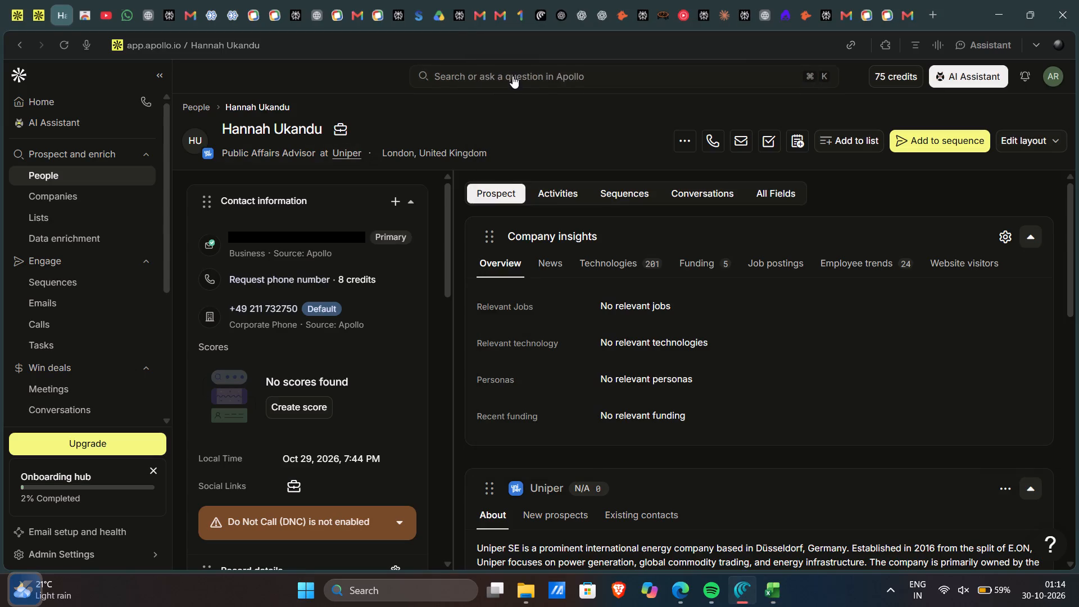
{"action": "key", "text": "ctrl+v"}
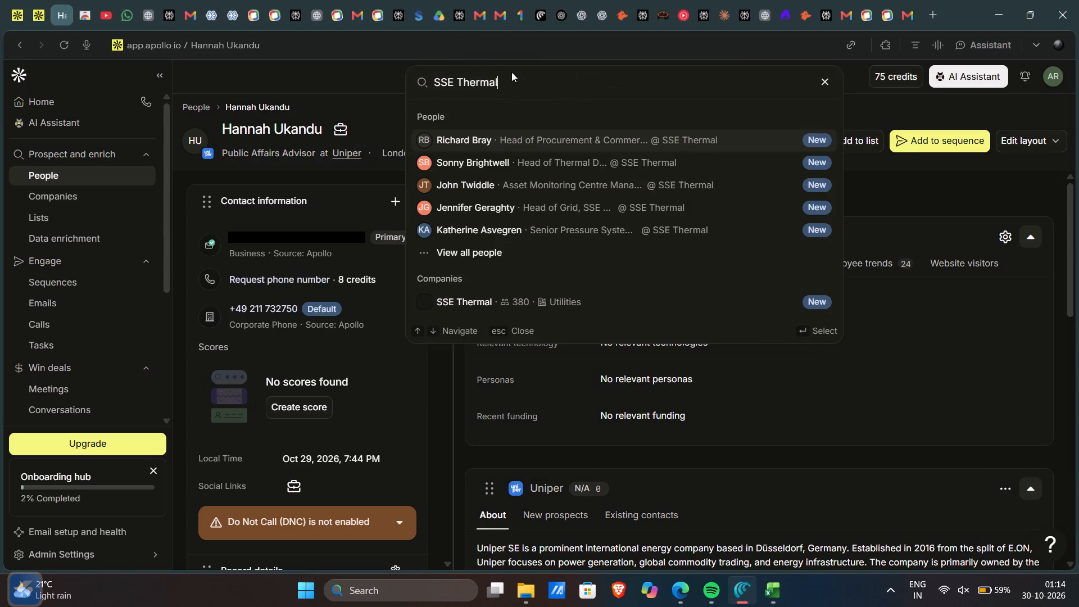
Open the suggested Head of Procurement & Commercial contact at SSE Thermal and reveal the contact's email.
{"action": "left_click", "coordinate": [551, 140]}
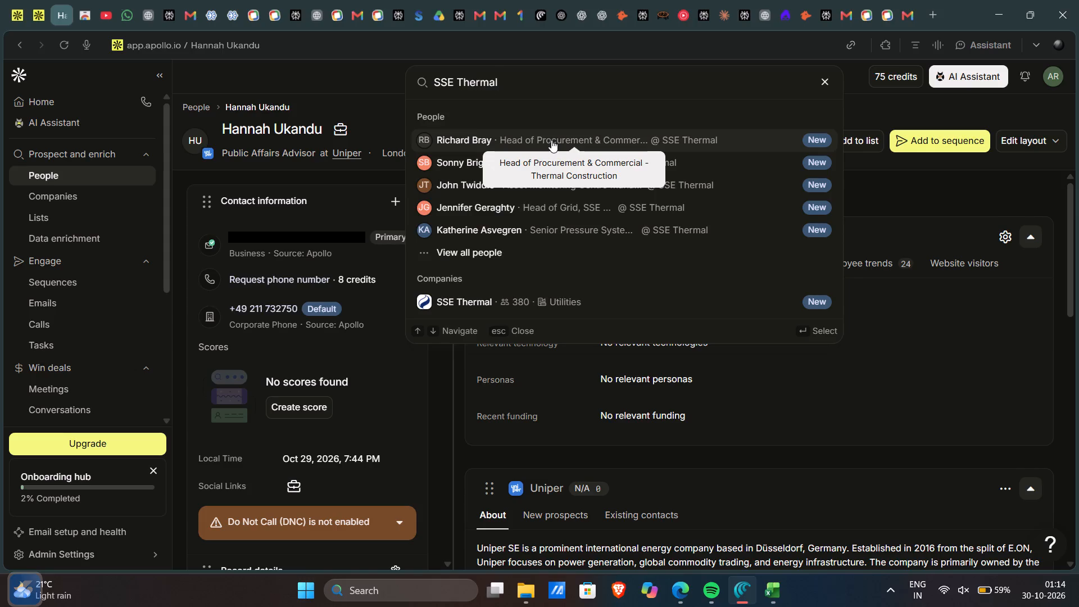
{"action": "left_click", "coordinate": [398, 225]}
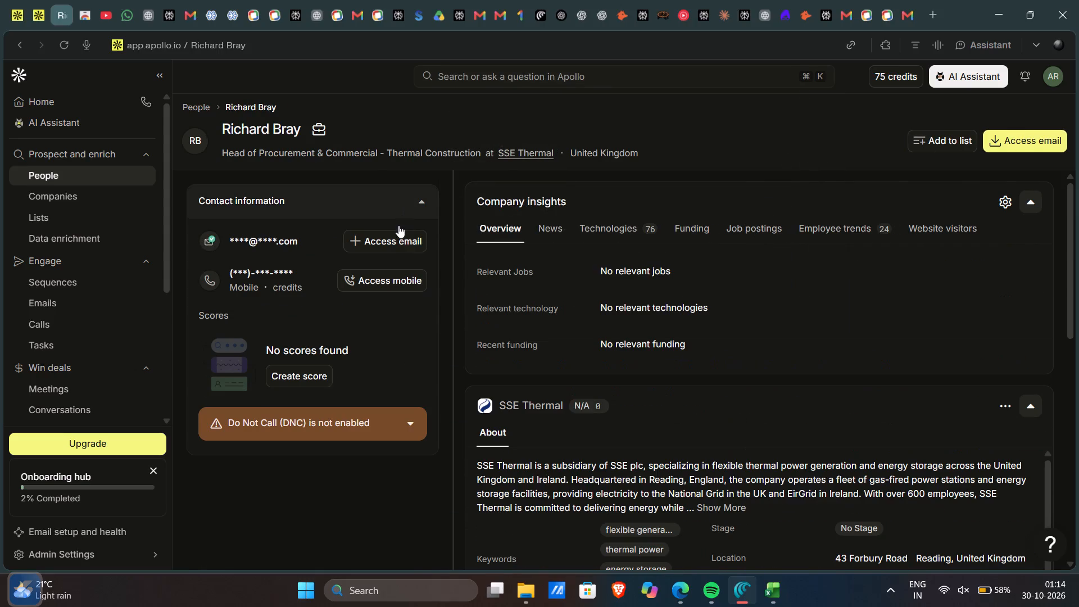
{"action": "left_click", "coordinate": [393, 229]}
{"action": "left_click", "coordinate": [389, 236]}
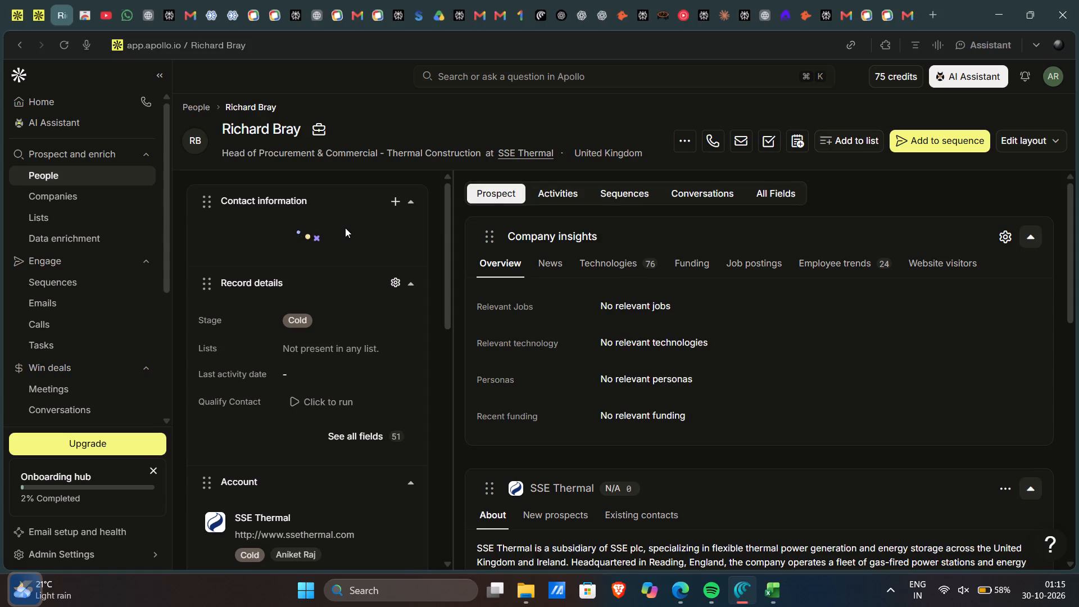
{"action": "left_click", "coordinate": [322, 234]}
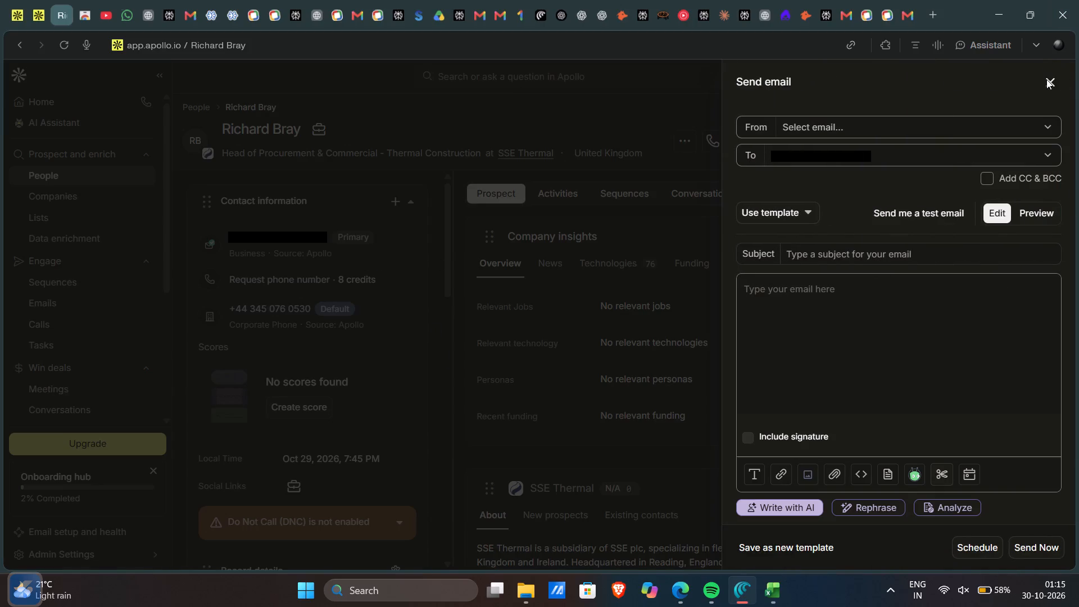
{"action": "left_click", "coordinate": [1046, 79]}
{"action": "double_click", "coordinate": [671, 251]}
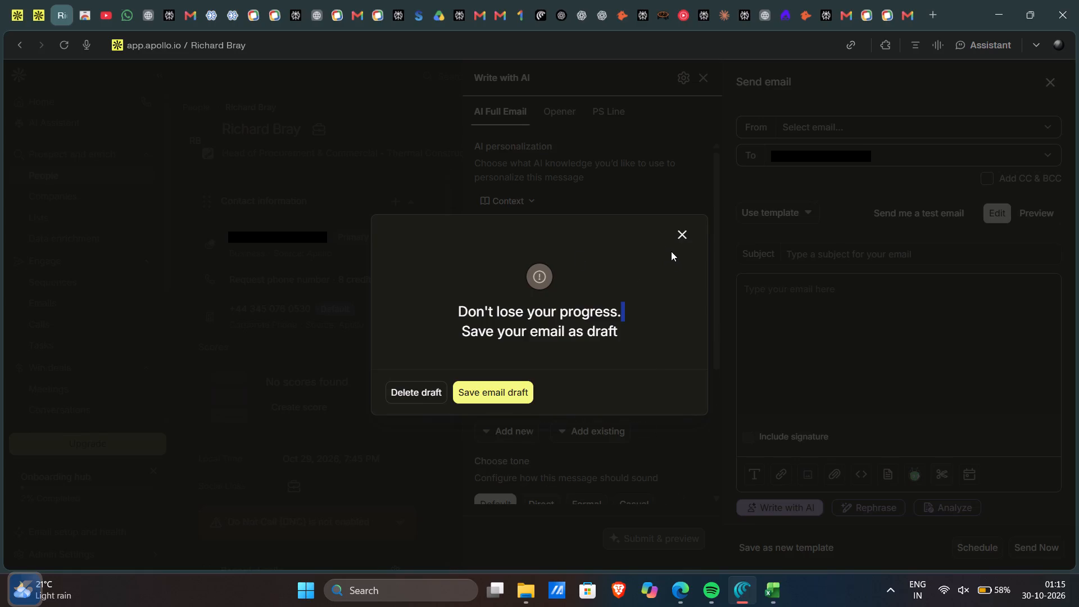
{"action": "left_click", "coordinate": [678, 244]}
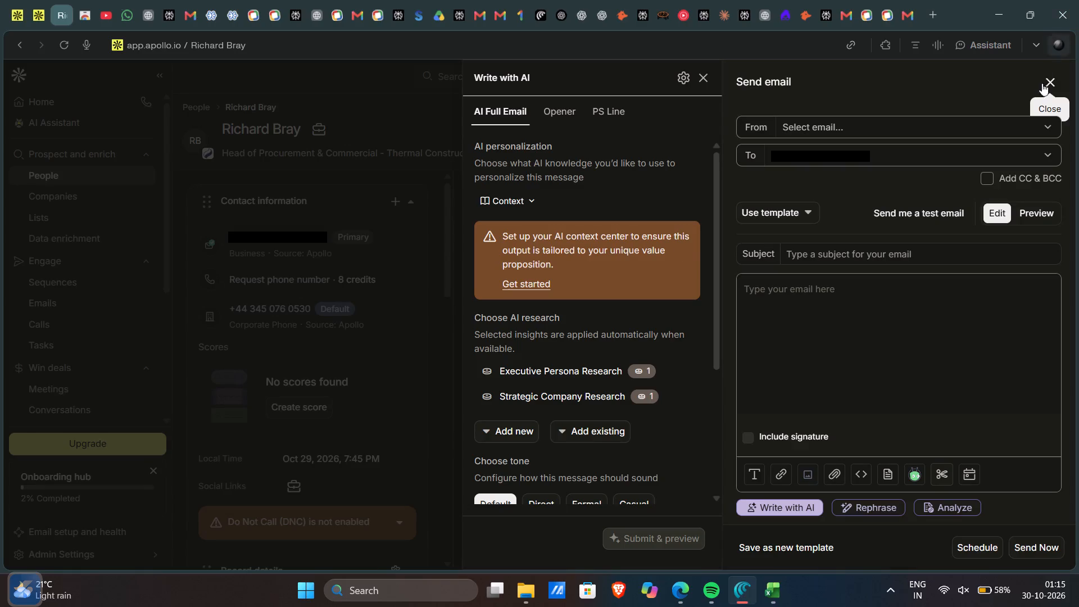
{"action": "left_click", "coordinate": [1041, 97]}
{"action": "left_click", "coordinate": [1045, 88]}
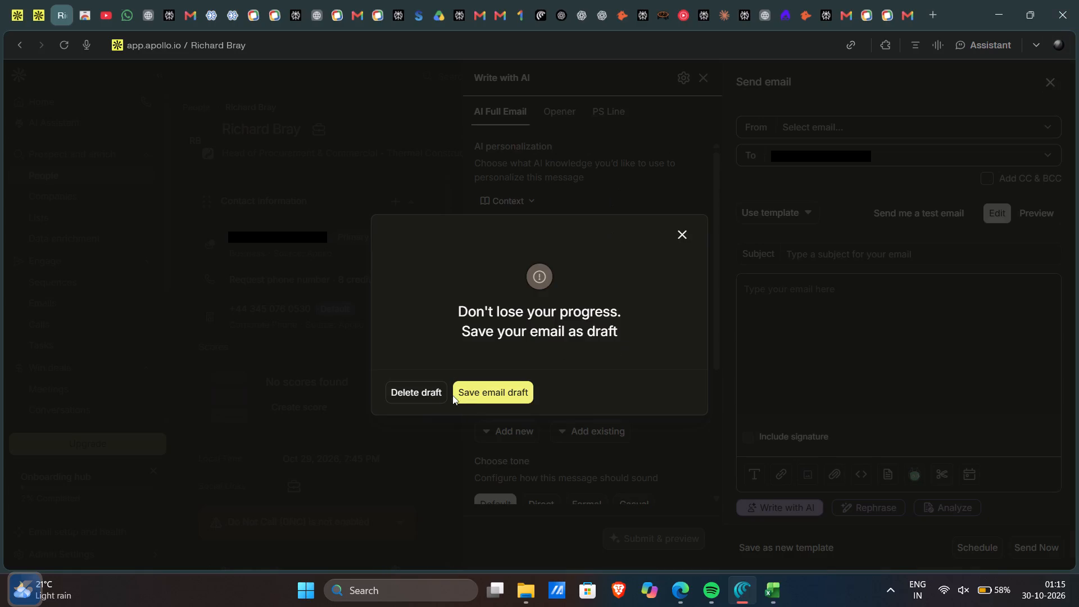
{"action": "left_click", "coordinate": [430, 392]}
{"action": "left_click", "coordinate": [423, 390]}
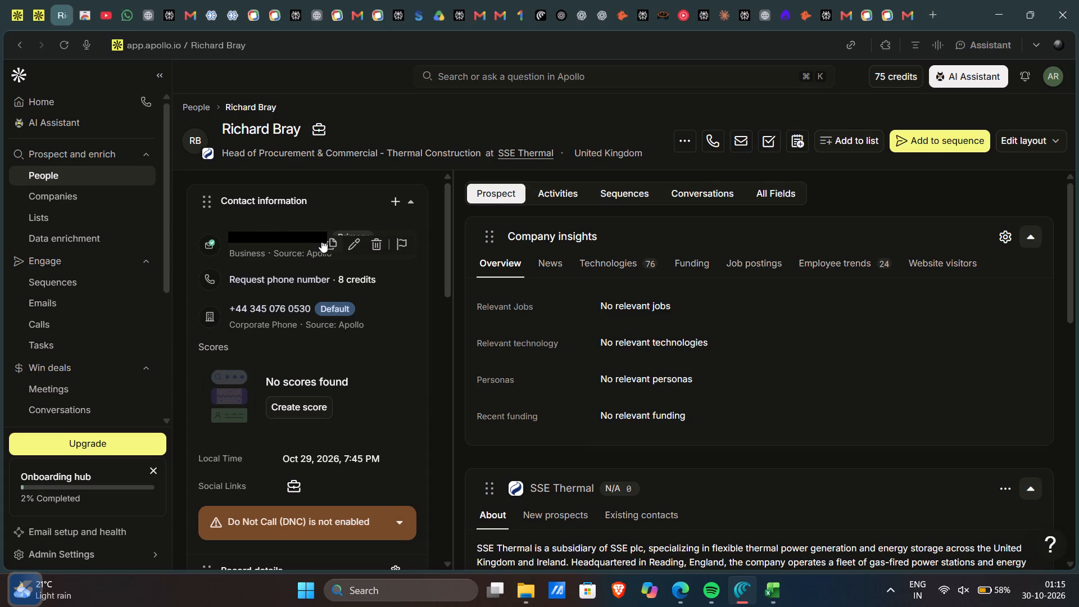
Copy the SSE Thermal contact's email from Apollo into the Email column of row 64 in the Excel Europe sheet.
{"action": "left_click", "coordinate": [329, 245]}
{"action": "left_click", "coordinate": [768, 590]}
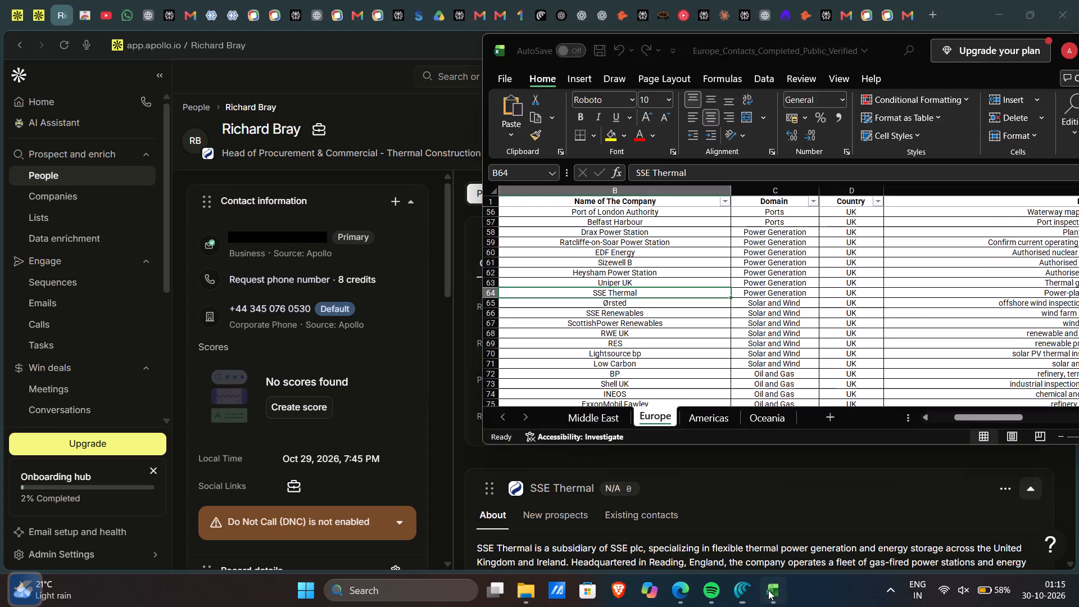
{"action": "left_click", "coordinate": [783, 293]}
{"action": "left_click", "coordinate": [856, 296]}
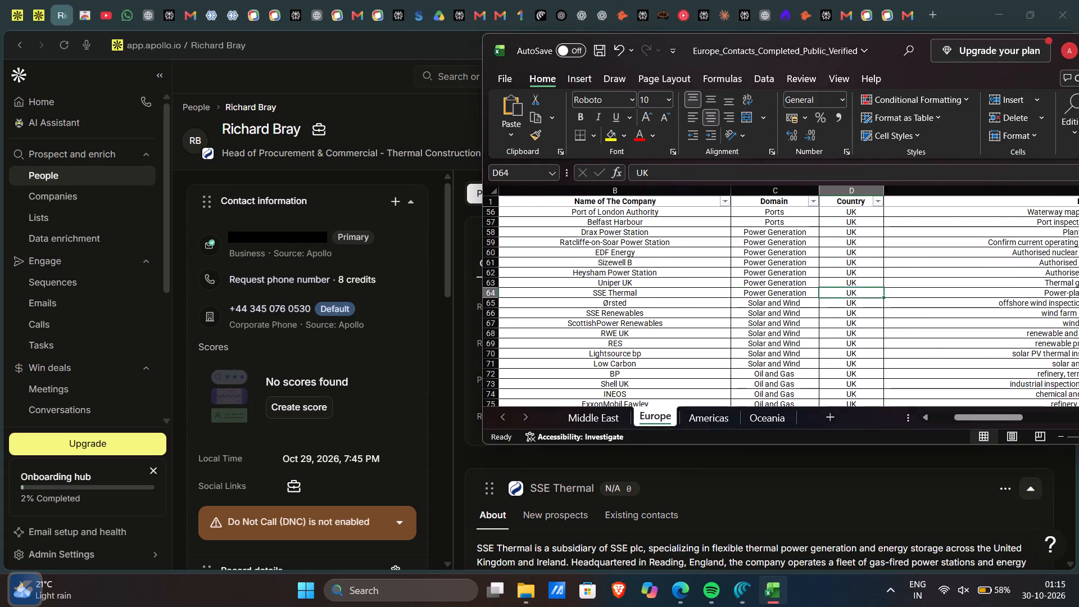
{"action": "scroll", "coordinate": [856, 296], "scroll_direction": "left", "scroll_amount": 2}
{"action": "left_click", "coordinate": [856, 288]}
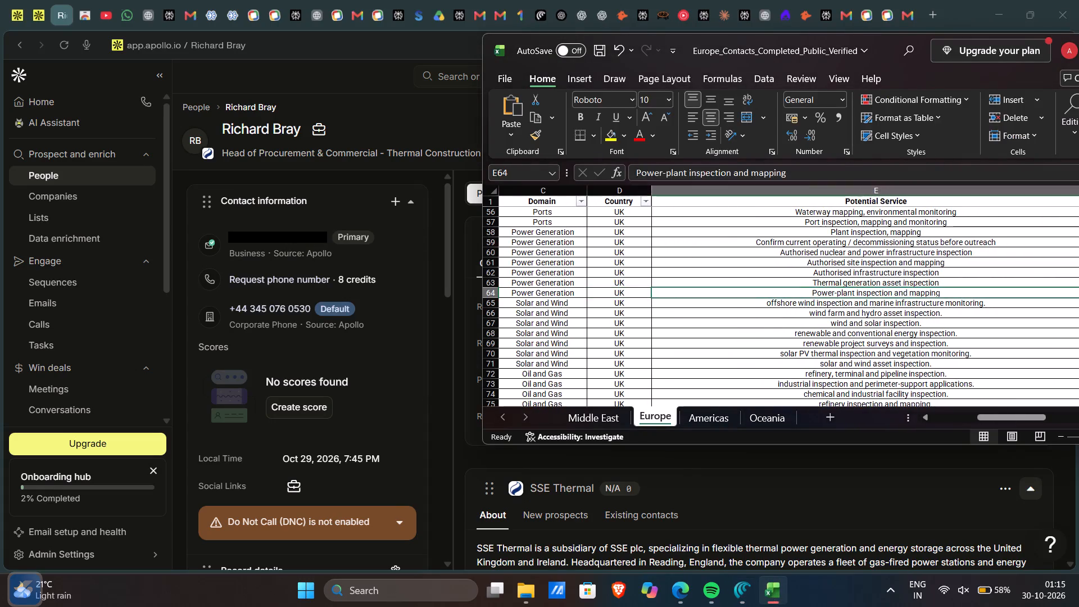
{"action": "scroll", "coordinate": [856, 288], "scroll_direction": "left", "scroll_amount": 3}
{"action": "scroll", "coordinate": [856, 288], "scroll_direction": "right", "scroll_amount": 1}
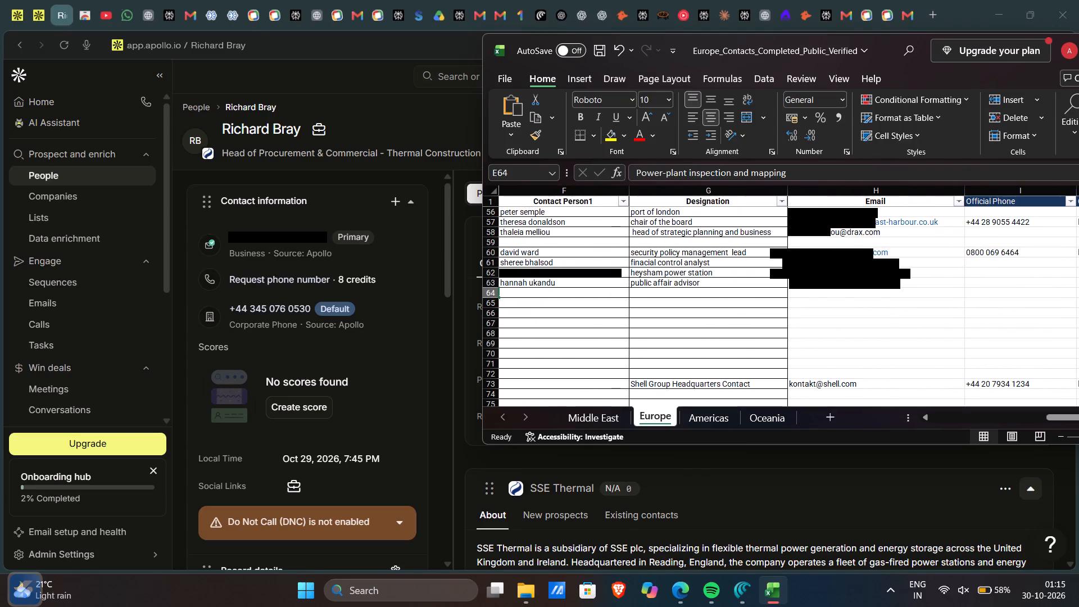
{"action": "left_click", "coordinate": [859, 297]}
{"action": "key", "text": "ctrl+v"}
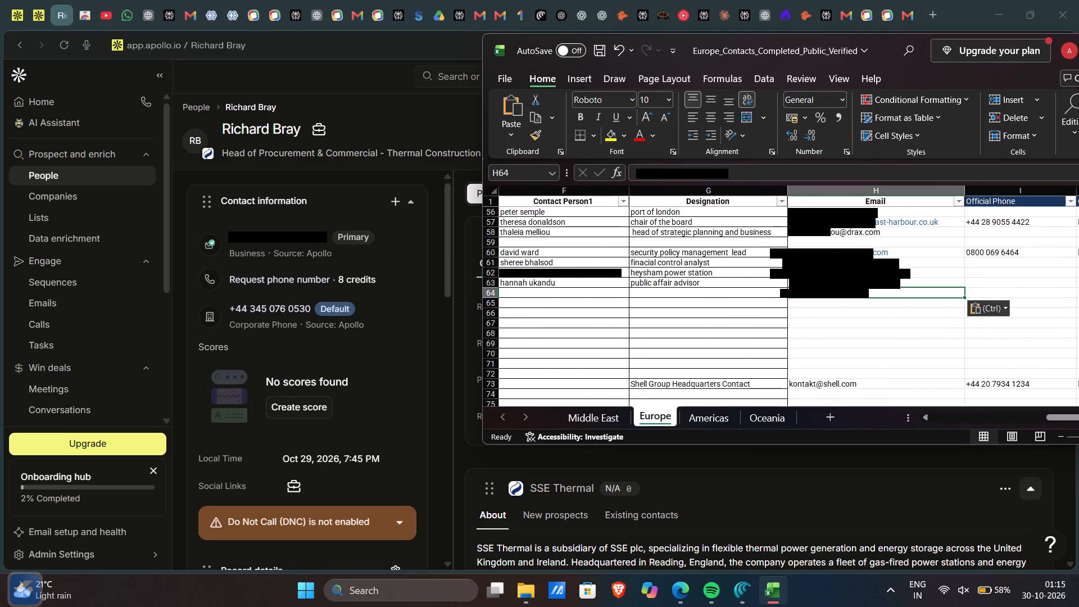
Enter "head of procurement and commercial" as the designation in row 64.
{"action": "left_click", "coordinate": [743, 289]}
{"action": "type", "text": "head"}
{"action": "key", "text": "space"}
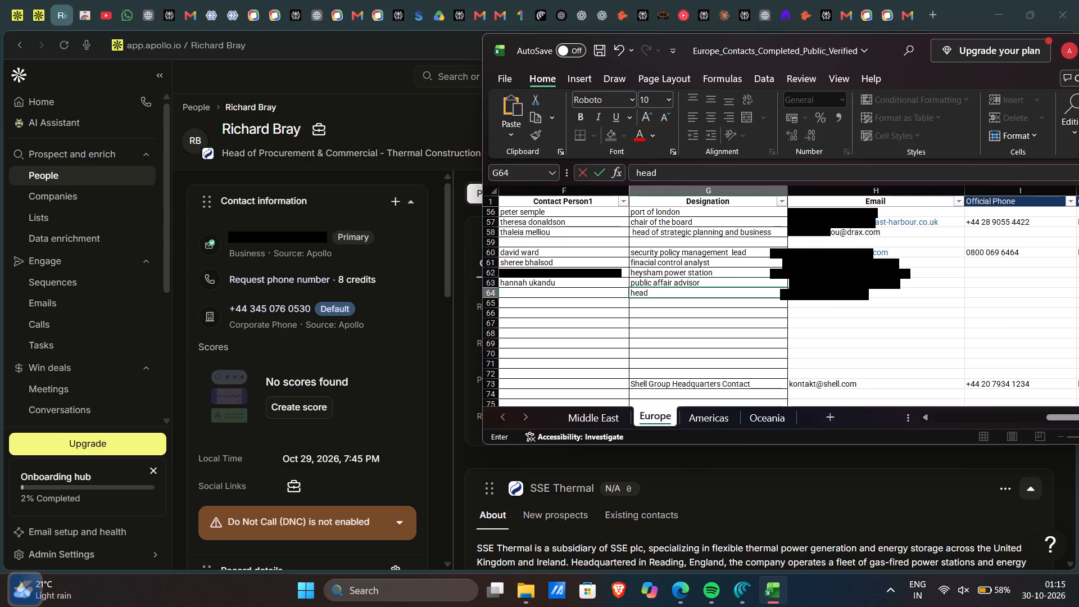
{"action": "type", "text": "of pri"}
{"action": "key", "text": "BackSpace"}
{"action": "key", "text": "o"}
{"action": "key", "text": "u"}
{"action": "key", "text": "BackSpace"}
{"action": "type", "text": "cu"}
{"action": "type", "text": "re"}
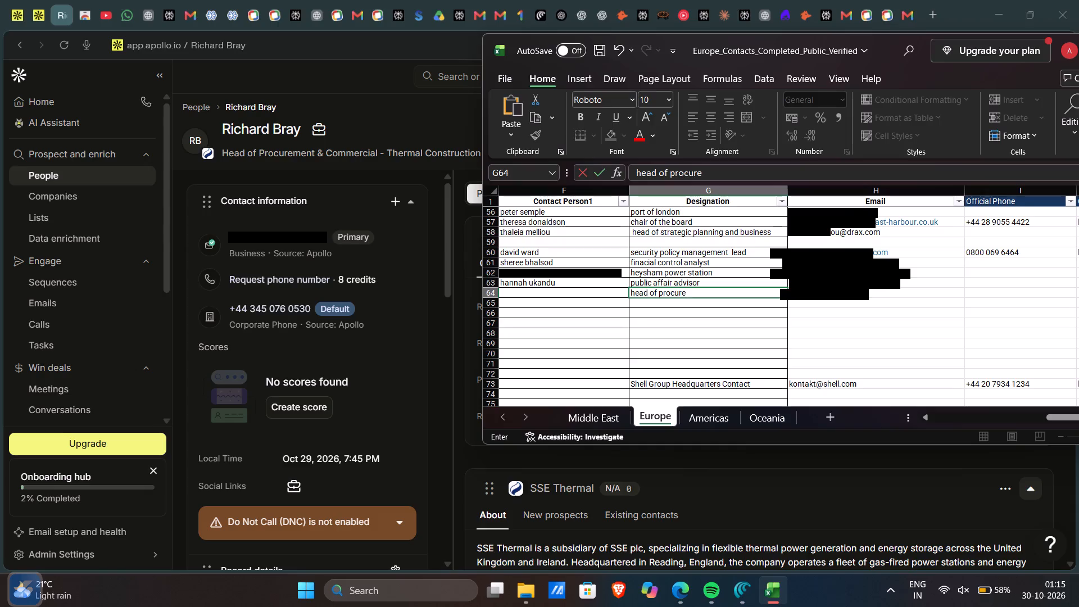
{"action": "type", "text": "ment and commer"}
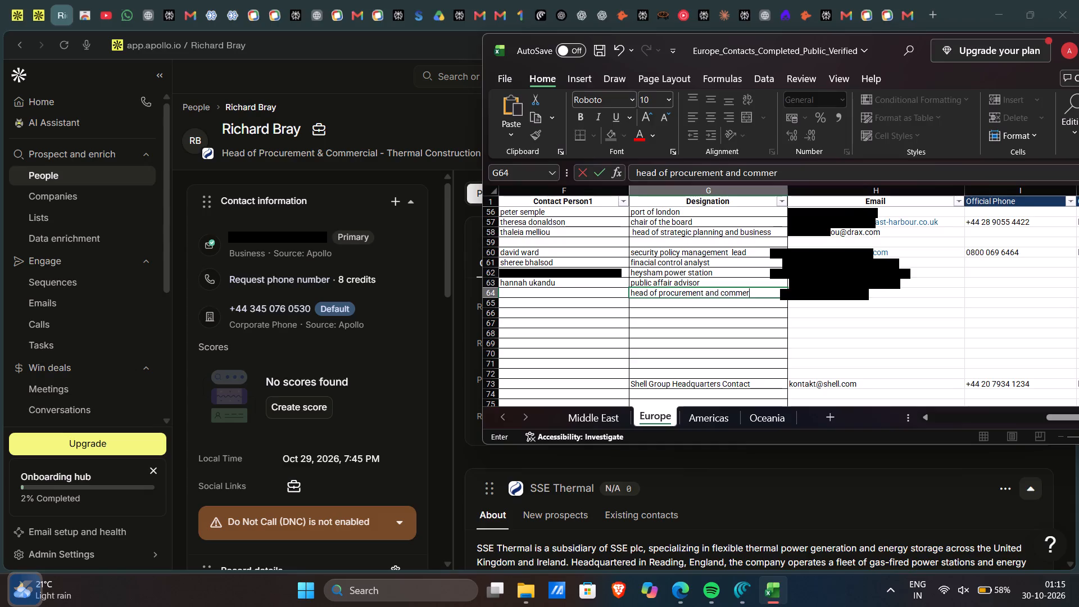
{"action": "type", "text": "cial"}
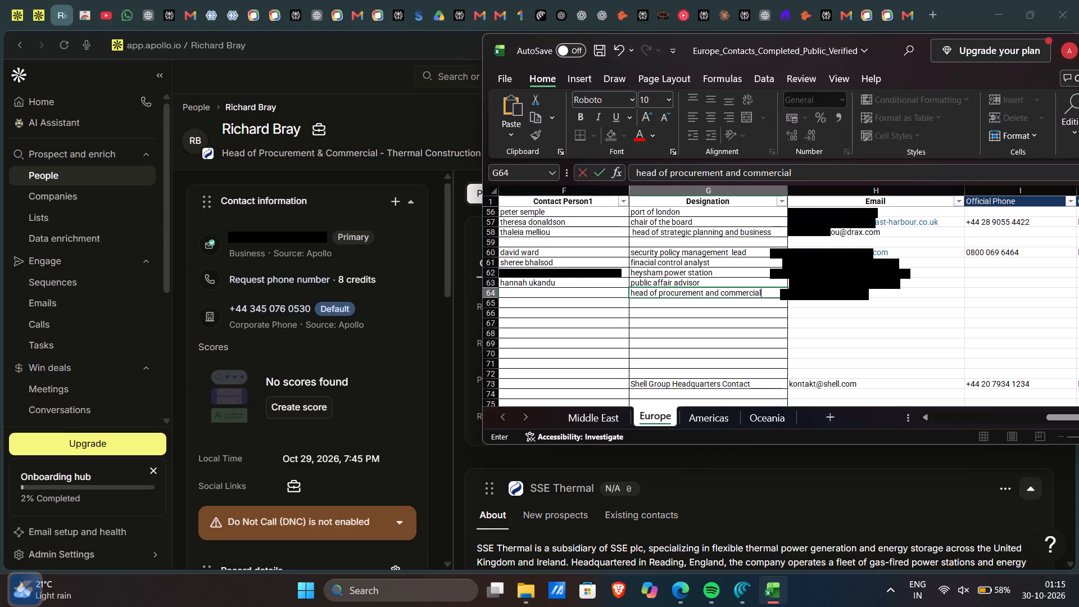
Enter the SSE Thermal contact's name in the Contact Person1 column of row 64.
{"action": "left_click", "coordinate": [605, 297]}
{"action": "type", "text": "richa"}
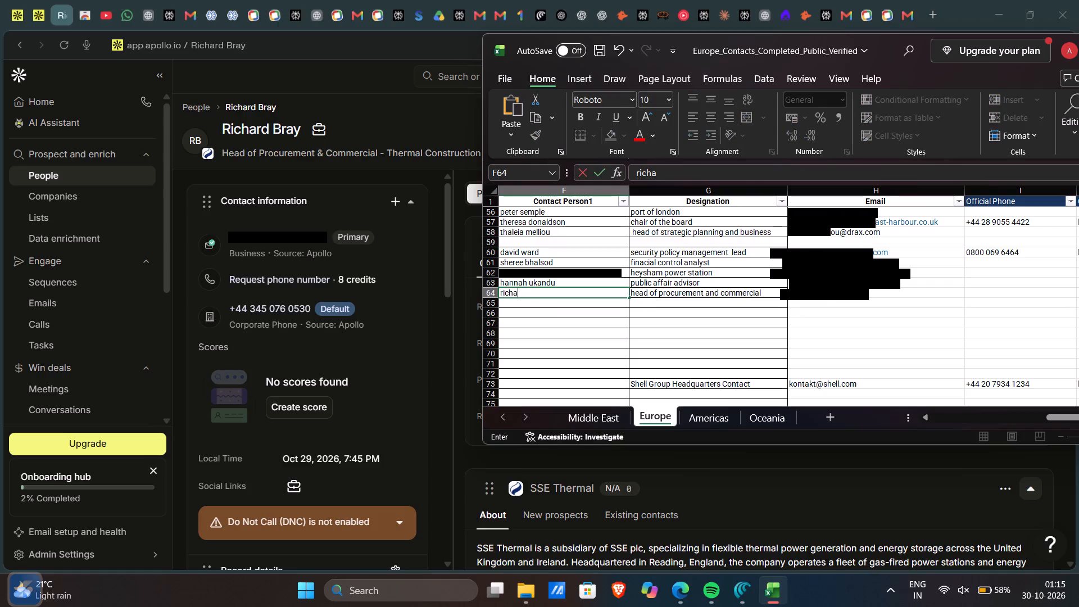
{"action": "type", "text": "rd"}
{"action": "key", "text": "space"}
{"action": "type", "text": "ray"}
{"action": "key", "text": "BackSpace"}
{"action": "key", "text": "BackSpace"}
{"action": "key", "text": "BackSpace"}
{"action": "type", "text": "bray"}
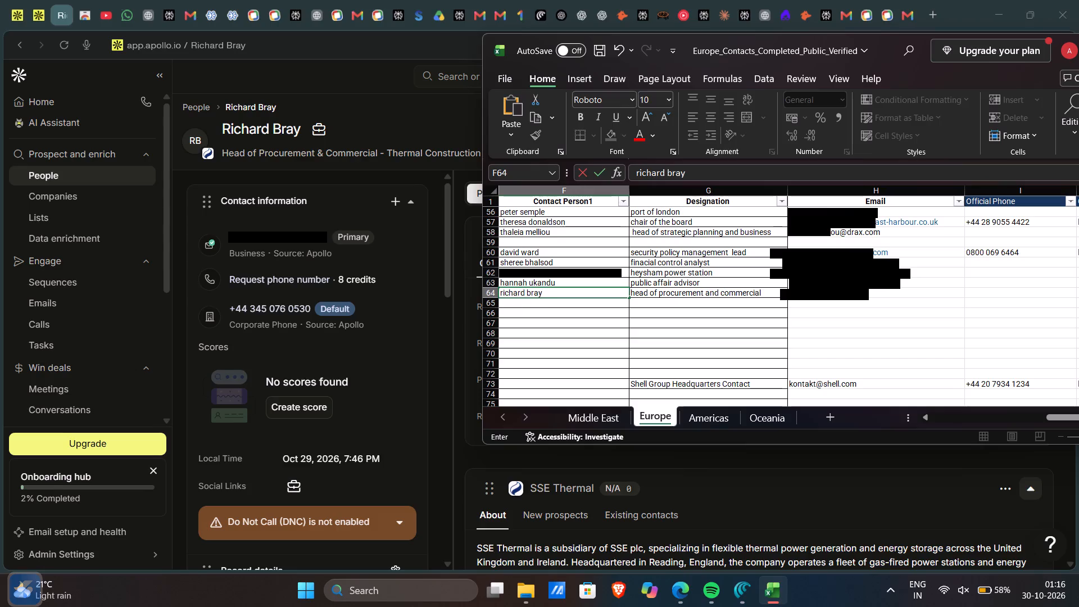
{"action": "left_click", "coordinate": [802, 302]}
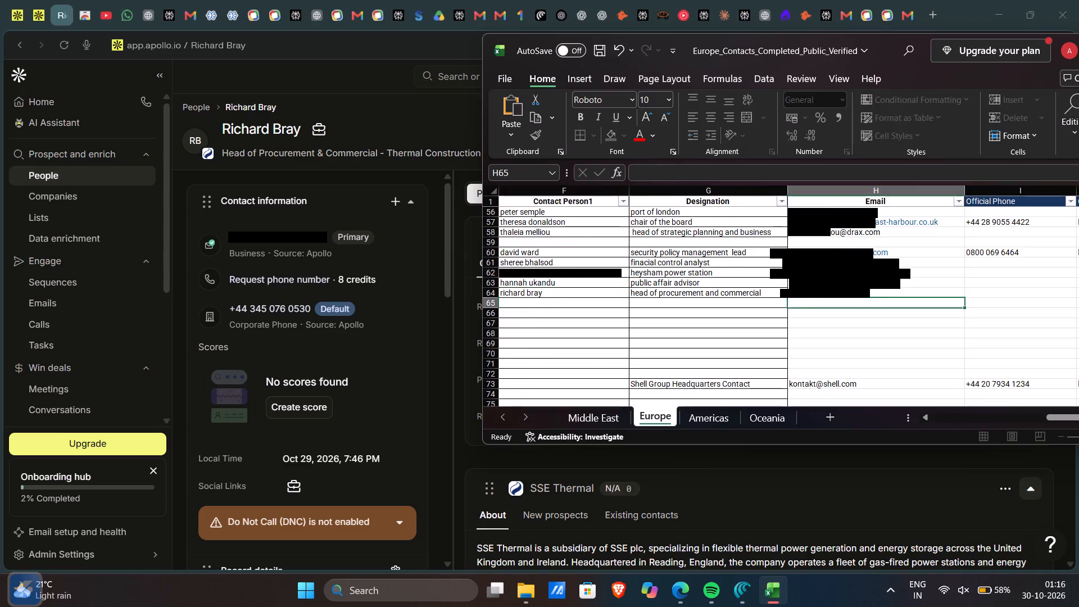
Copy the company name Ørsted from row 65 of the Europe sheet and search Apollo for "Ørsted uk".
{"action": "scroll", "coordinate": [802, 302], "scroll_direction": "right", "scroll_amount": 3}
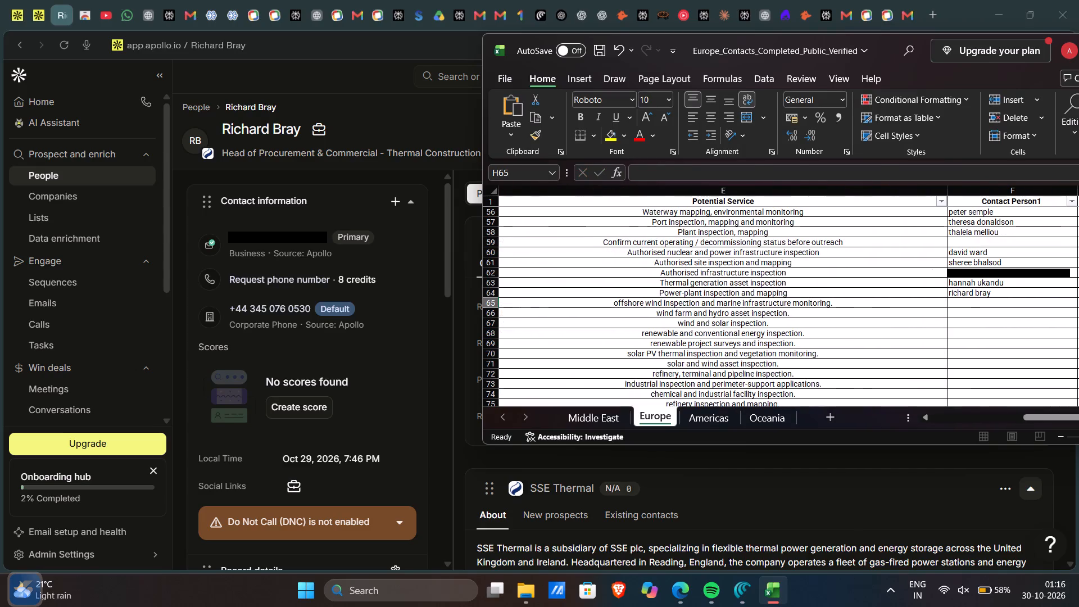
{"action": "left_click", "coordinate": [814, 307]}
{"action": "scroll", "coordinate": [814, 307], "scroll_direction": "right", "scroll_amount": 2}
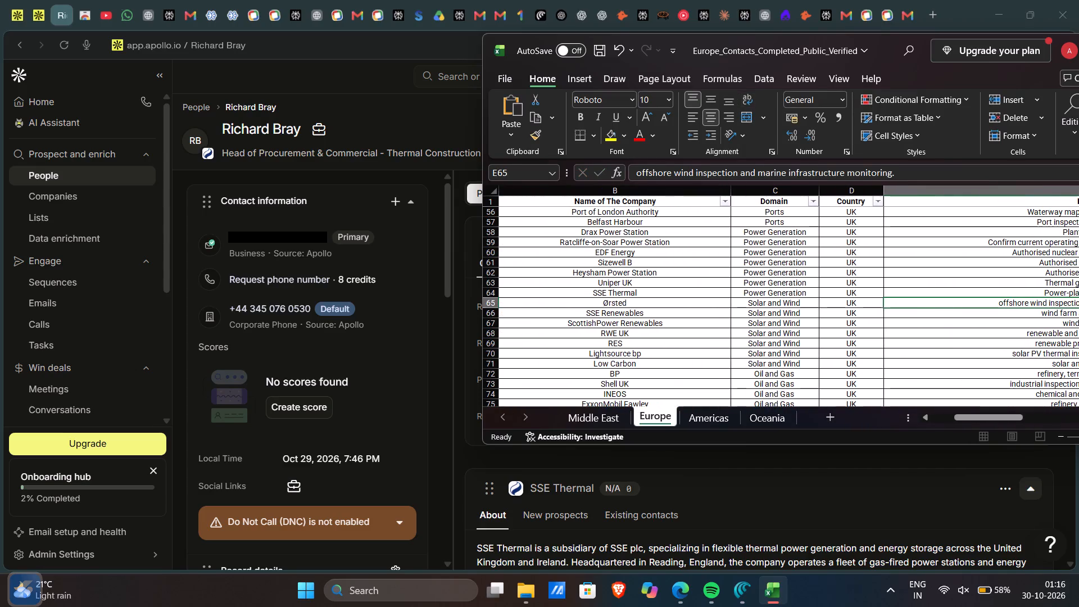
{"action": "left_click", "coordinate": [684, 309]}
{"action": "left_click", "coordinate": [677, 302]}
{"action": "key", "text": "ctrl+c"}
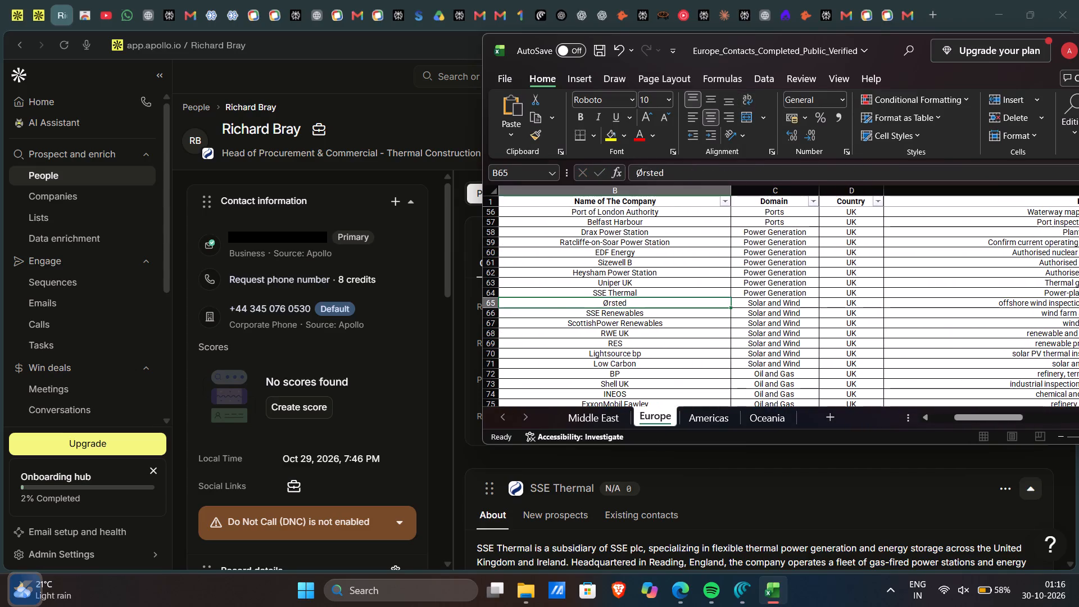
{"action": "key", "text": "ctrl+v"}
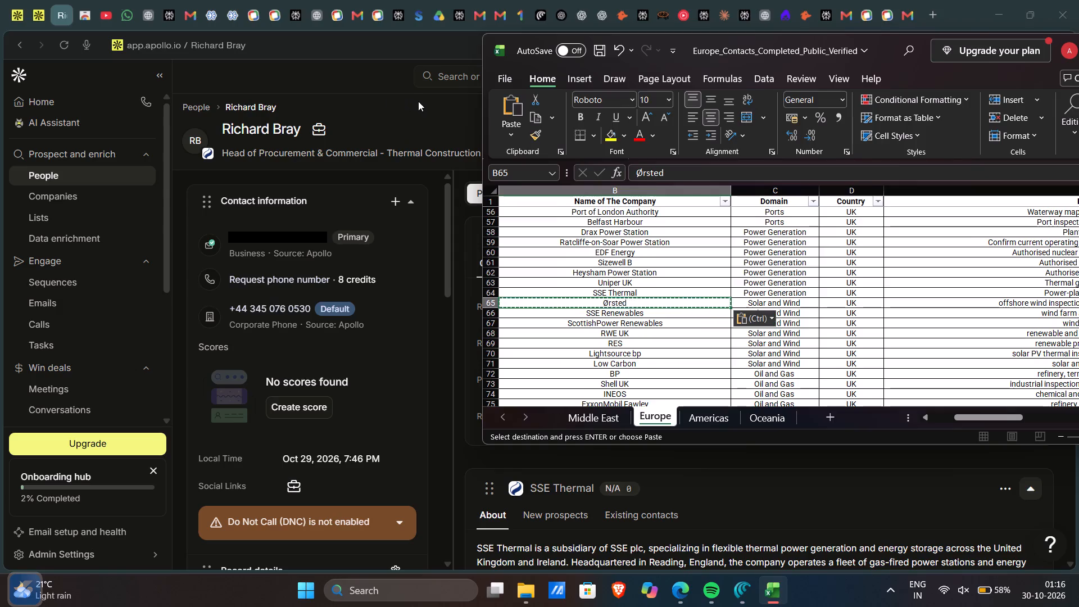
{"action": "left_click", "coordinate": [421, 102]}
{"action": "left_click", "coordinate": [509, 83]}
{"action": "key", "text": "ctrl+v"}
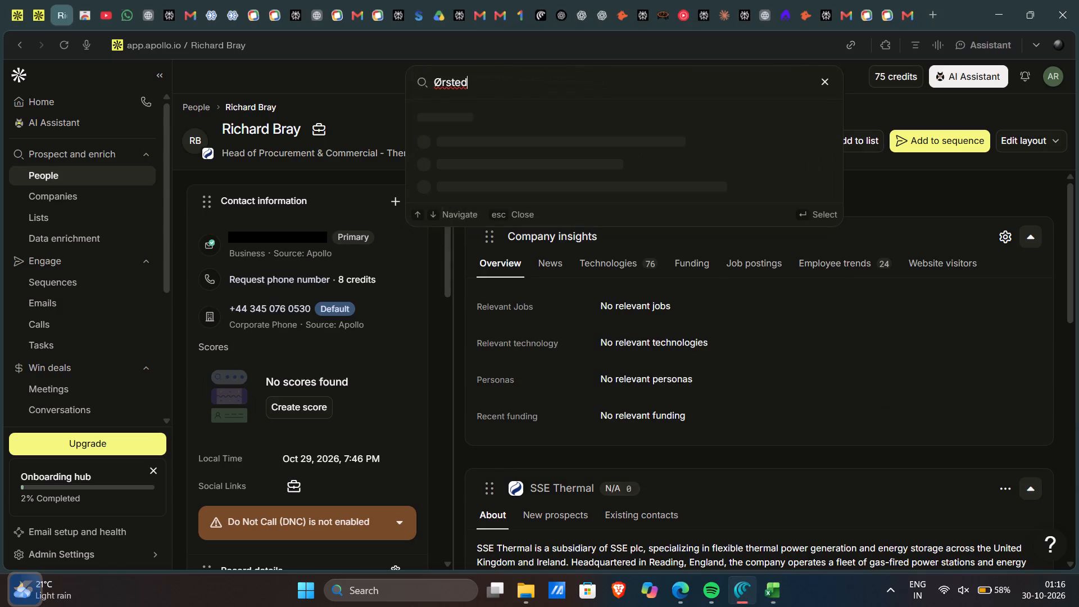
{"action": "left_click", "coordinate": [509, 83]}
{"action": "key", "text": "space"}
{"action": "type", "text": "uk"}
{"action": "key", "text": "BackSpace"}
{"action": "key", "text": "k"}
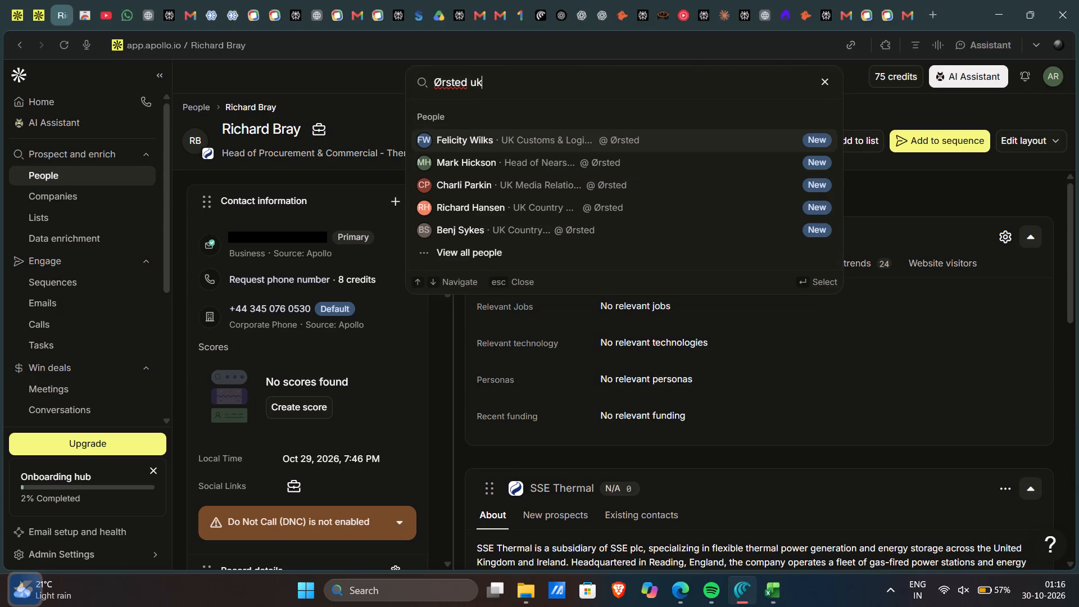
Open the suggested UK Customs & Logistics Specialist contact at Ørsted and reveal the contact's email.
{"action": "left_click", "coordinate": [554, 146]}
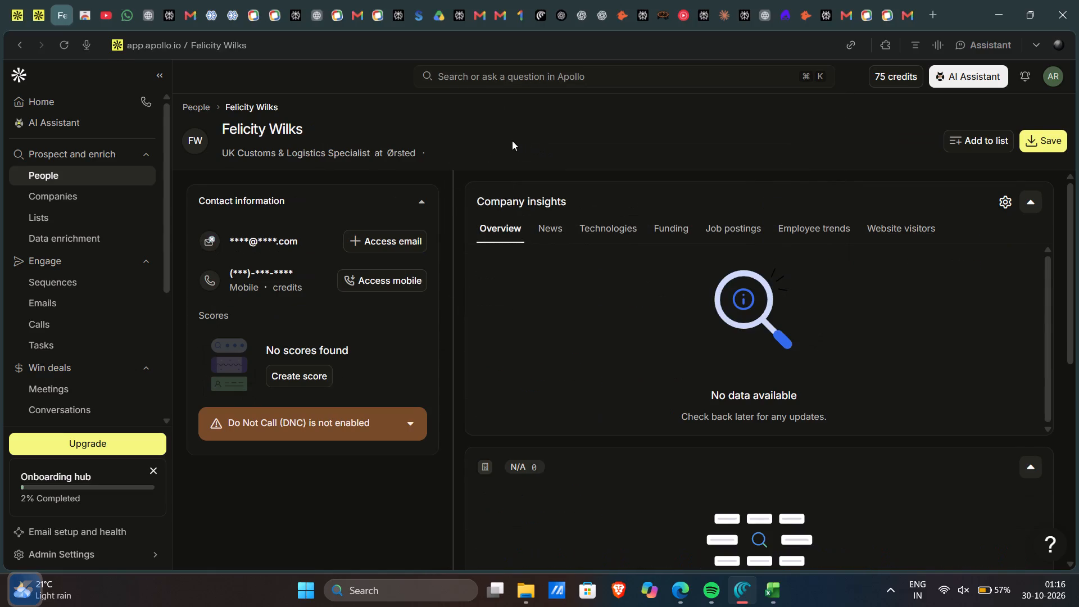
{"action": "left_click", "coordinate": [400, 219]}
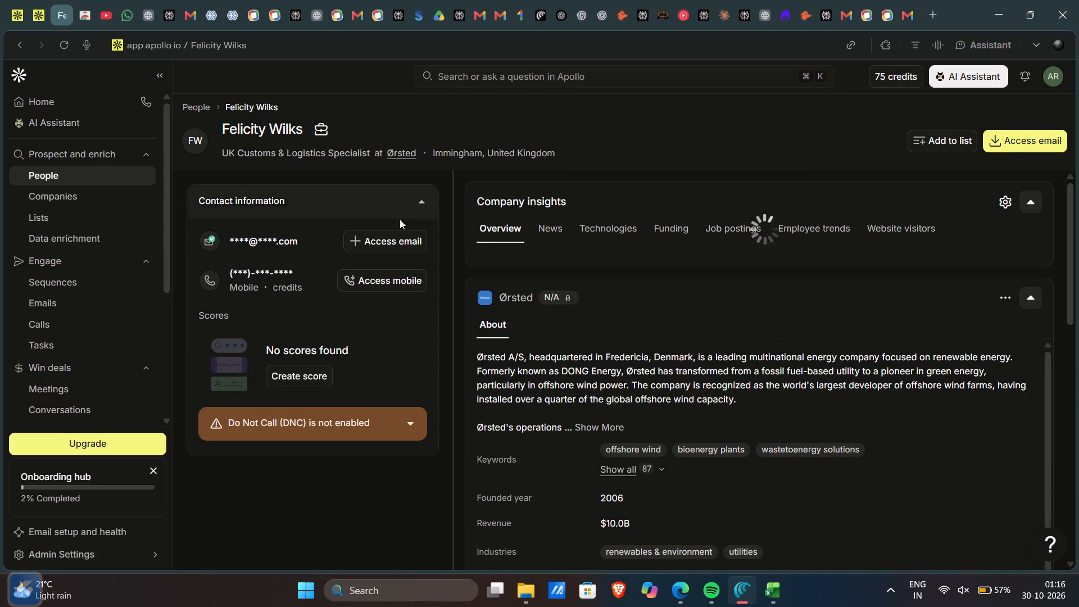
{"action": "left_click", "coordinate": [396, 229]}
{"action": "left_click", "coordinate": [396, 233]}
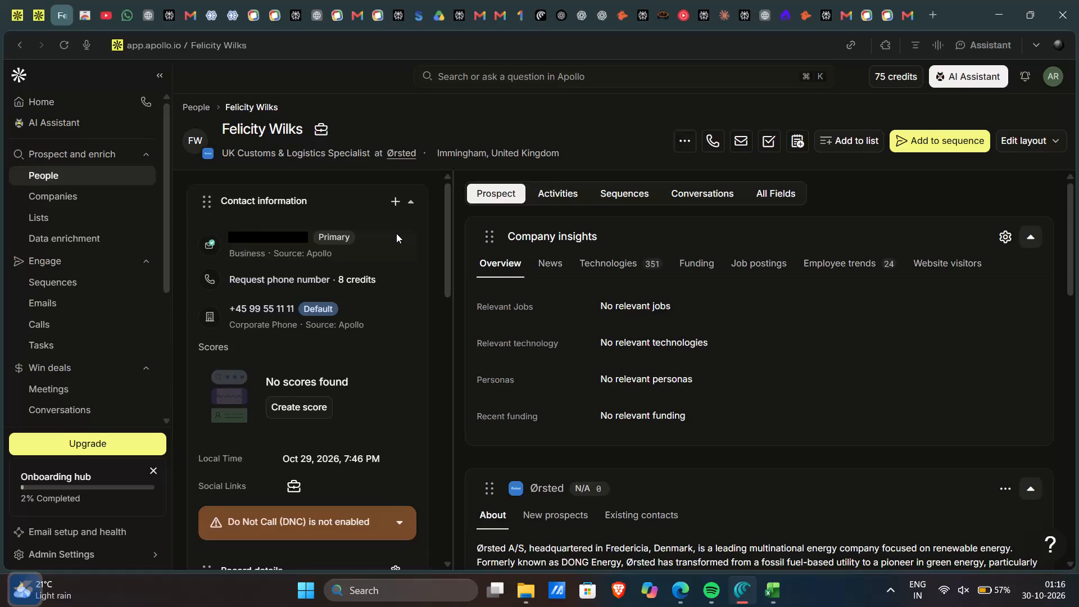
Copy the Ørsted contact's email and paste it into the Email column of row 65 in the Excel Europe sheet.
{"action": "left_click", "coordinate": [330, 243]}
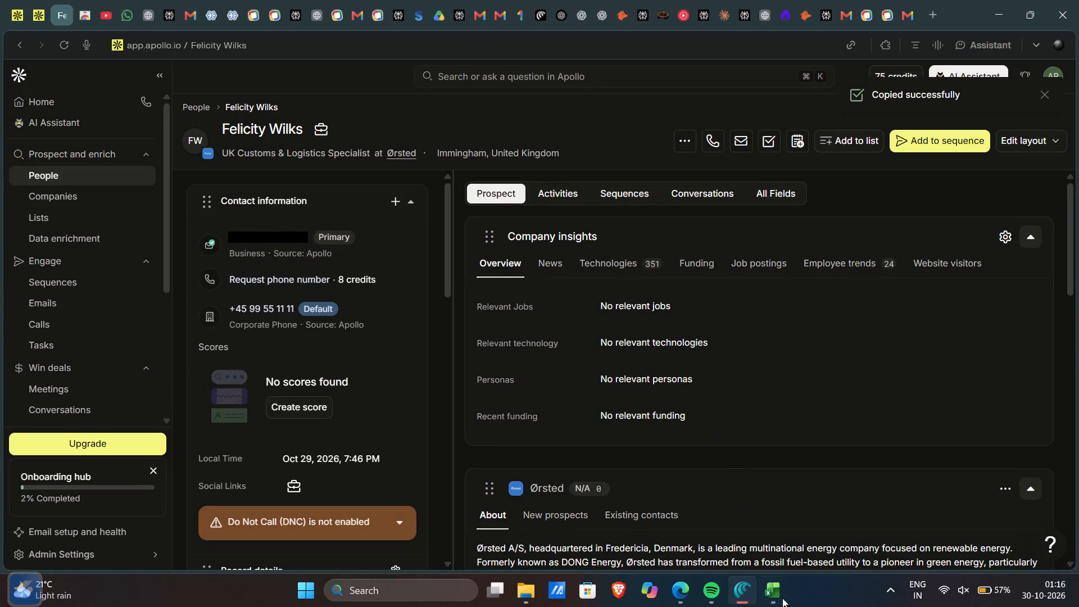
{"action": "left_click", "coordinate": [775, 606]}
{"action": "left_click", "coordinate": [765, 309]}
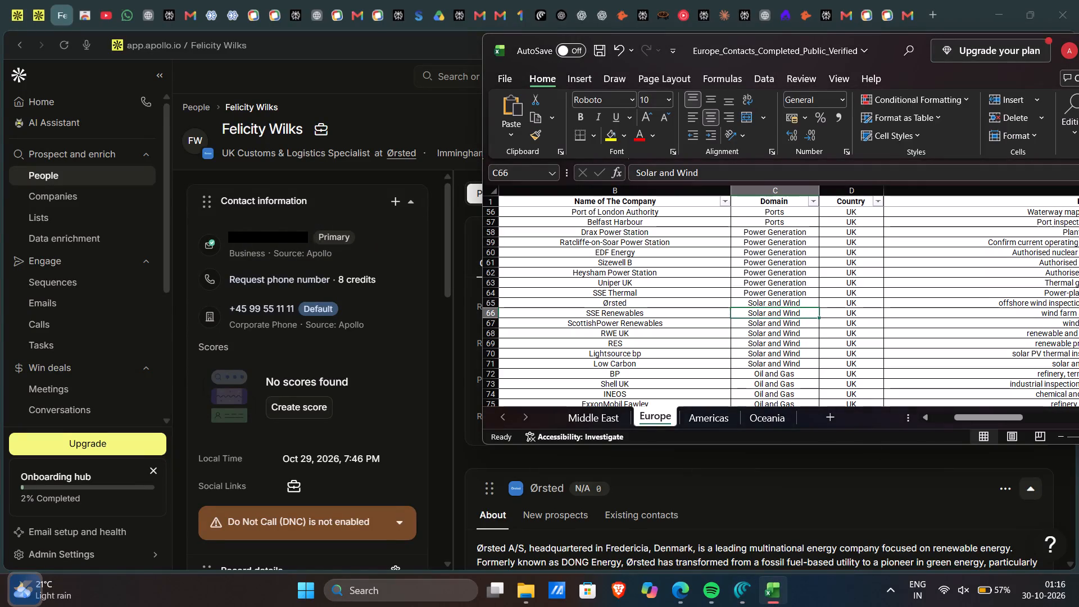
{"action": "left_click", "coordinate": [781, 302]}
{"action": "left_click", "coordinate": [864, 308]}
{"action": "scroll", "coordinate": [864, 308], "scroll_direction": "left", "scroll_amount": 1}
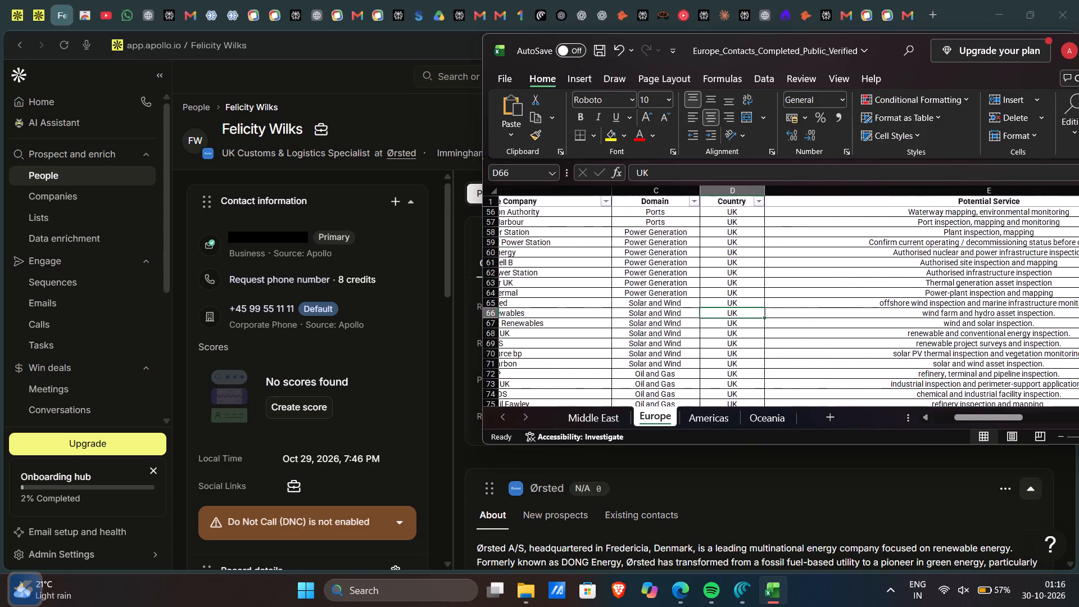
{"action": "left_click", "coordinate": [855, 297]}
{"action": "left_click", "coordinate": [850, 307]}
{"action": "scroll", "coordinate": [850, 307], "scroll_direction": "left", "scroll_amount": 3}
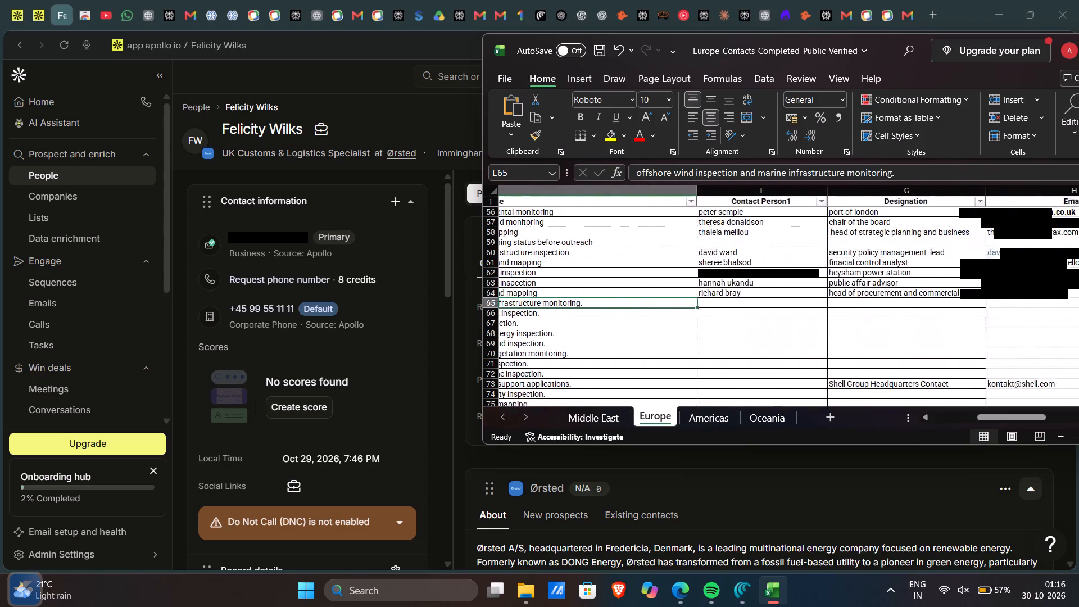
{"action": "left_click", "coordinate": [817, 301]}
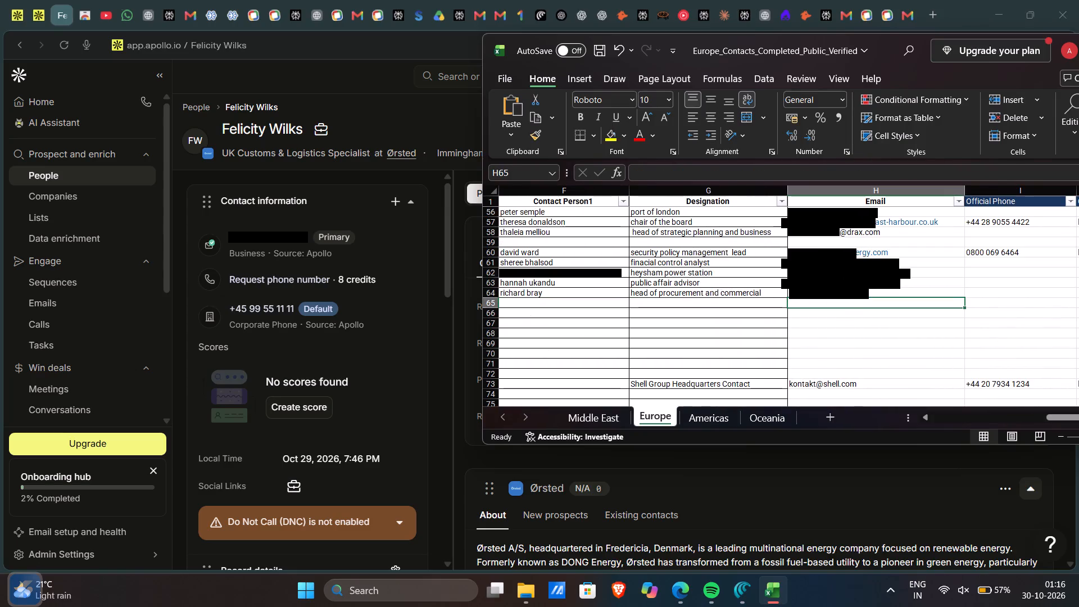
{"action": "key", "text": "ctrl+v"}
Enter "uk customer and logistics specialist" as the designation in row 65.
{"action": "left_click", "coordinate": [697, 302]}
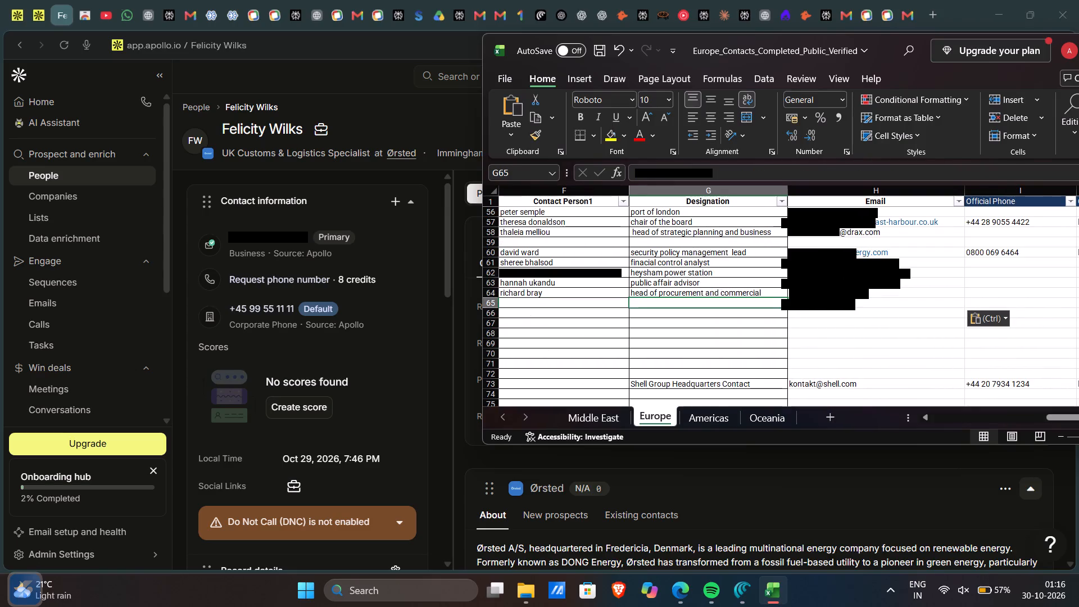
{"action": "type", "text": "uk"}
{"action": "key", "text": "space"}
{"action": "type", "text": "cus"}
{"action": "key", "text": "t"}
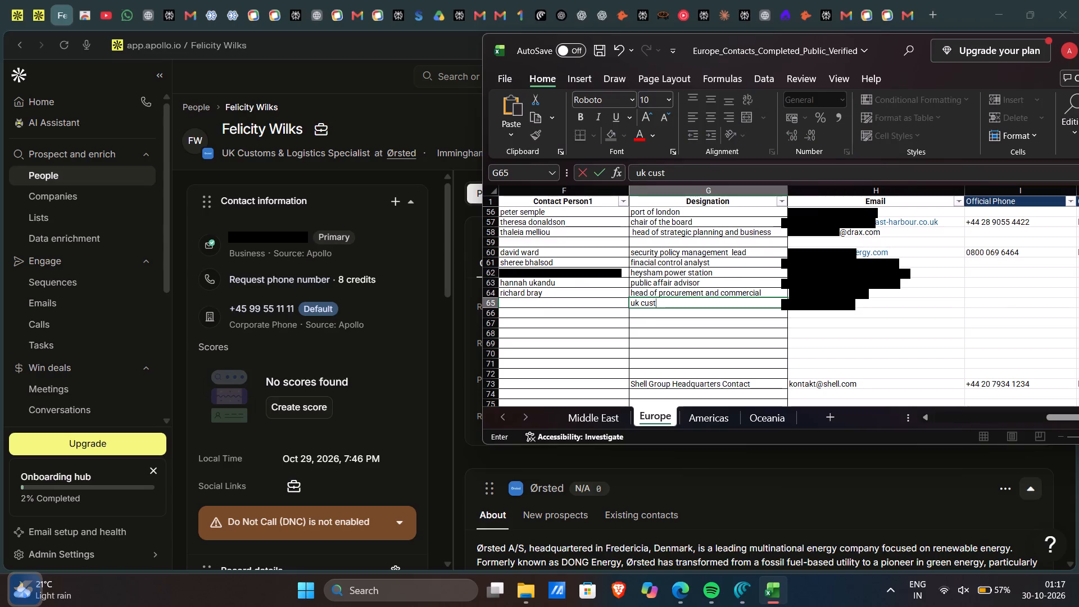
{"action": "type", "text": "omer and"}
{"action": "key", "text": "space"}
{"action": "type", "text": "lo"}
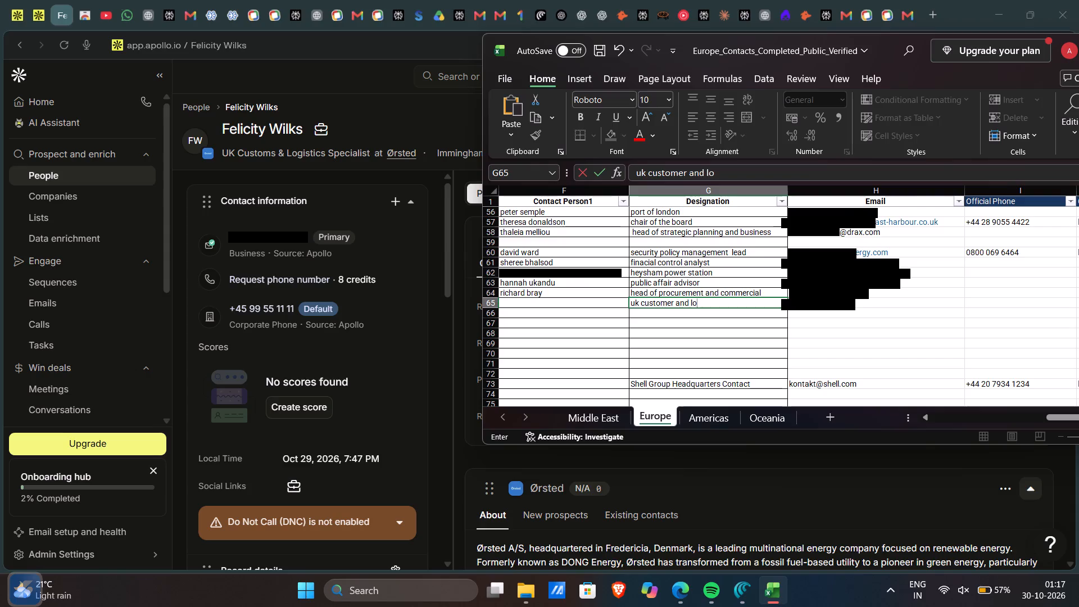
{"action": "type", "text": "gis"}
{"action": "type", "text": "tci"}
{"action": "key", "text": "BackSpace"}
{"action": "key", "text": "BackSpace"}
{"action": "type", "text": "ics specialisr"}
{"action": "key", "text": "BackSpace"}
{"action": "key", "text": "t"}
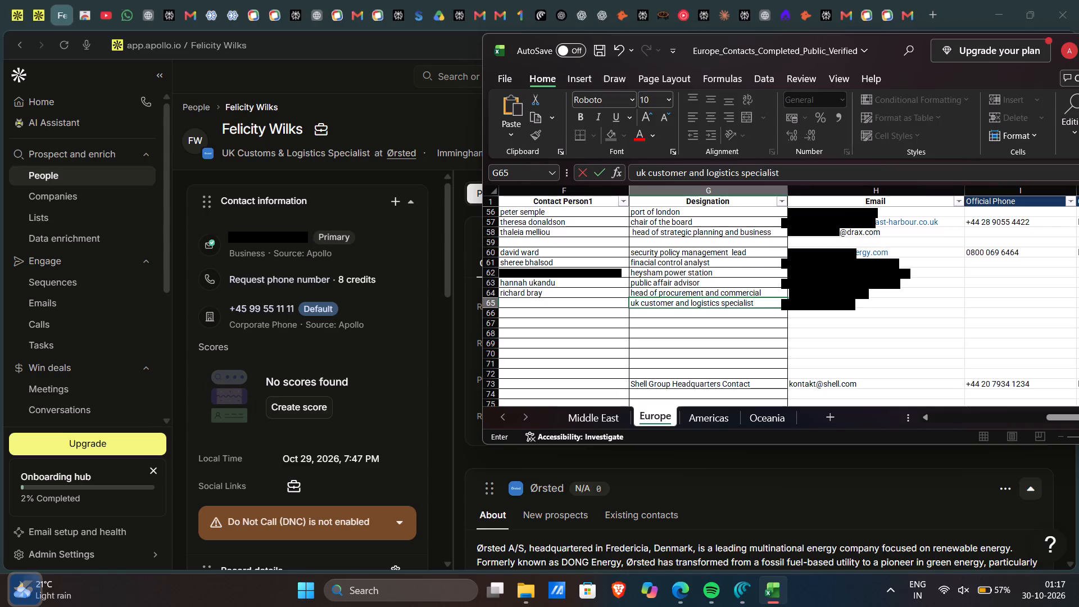
Enter the Ørsted contact's name in the Contact Person1 column of row 65.
{"action": "left_click", "coordinate": [579, 305]}
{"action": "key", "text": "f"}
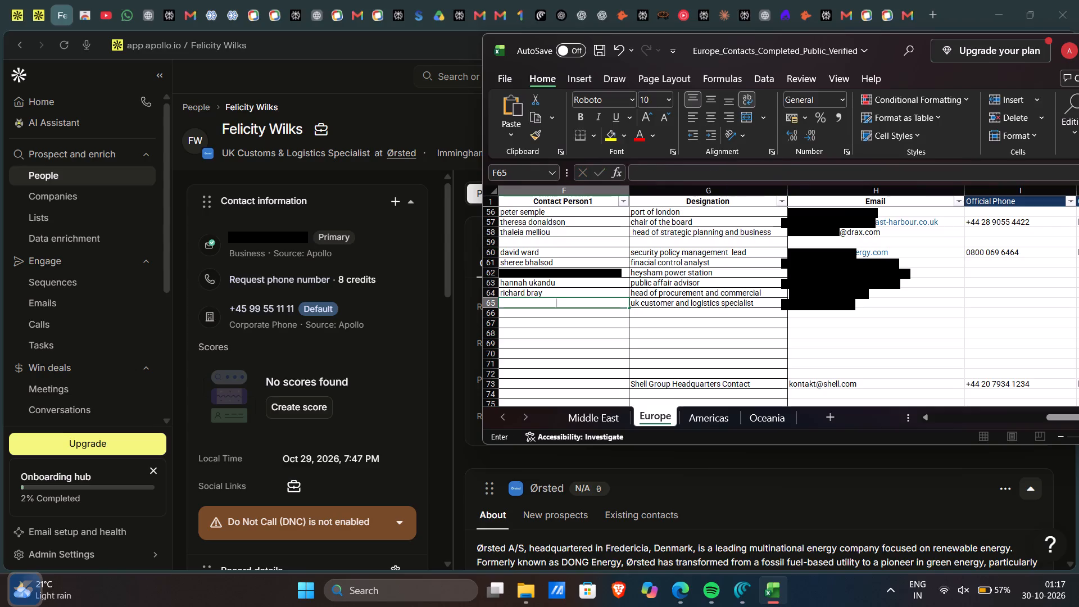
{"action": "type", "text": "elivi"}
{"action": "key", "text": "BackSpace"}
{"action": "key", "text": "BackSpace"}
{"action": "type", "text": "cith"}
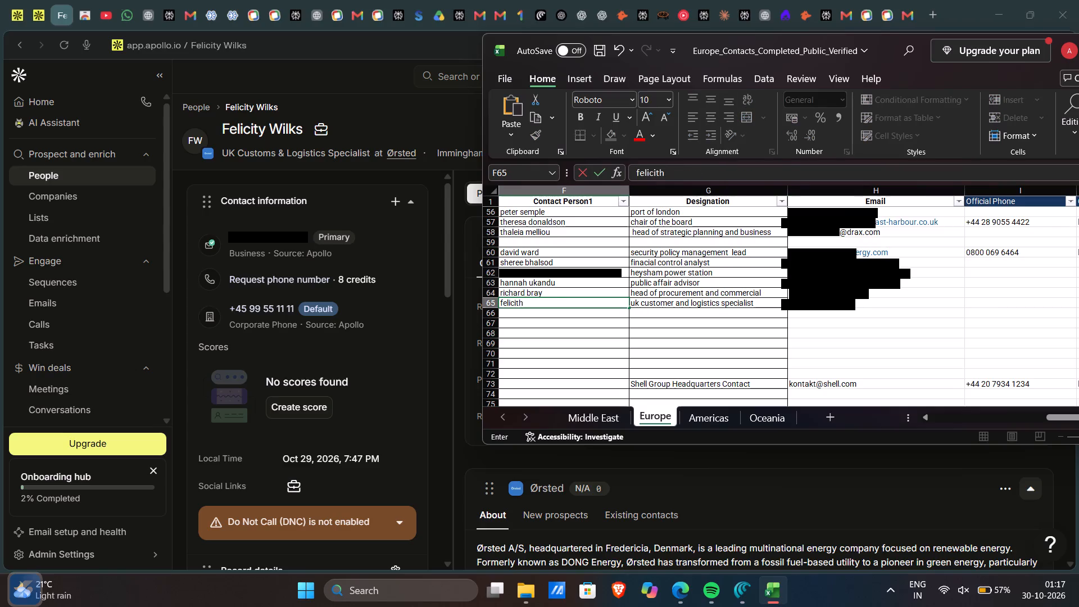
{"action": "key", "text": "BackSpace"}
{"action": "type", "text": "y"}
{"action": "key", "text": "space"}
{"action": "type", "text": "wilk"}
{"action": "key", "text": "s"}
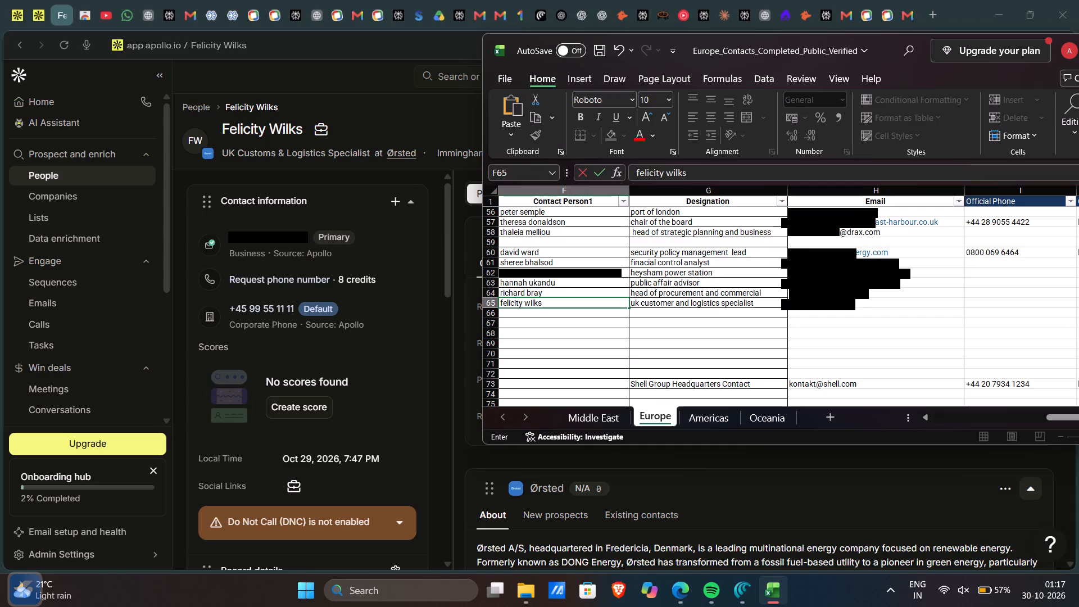
{"action": "scroll", "coordinate": [606, 314], "scroll_direction": "right", "scroll_amount": 3}
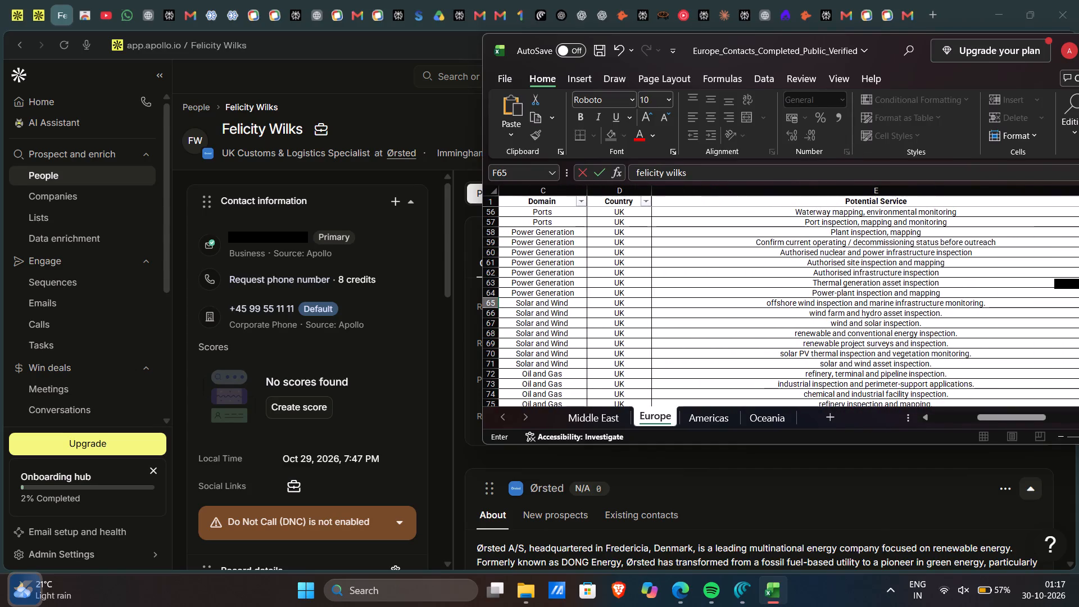
{"action": "left_click", "coordinate": [560, 313]}
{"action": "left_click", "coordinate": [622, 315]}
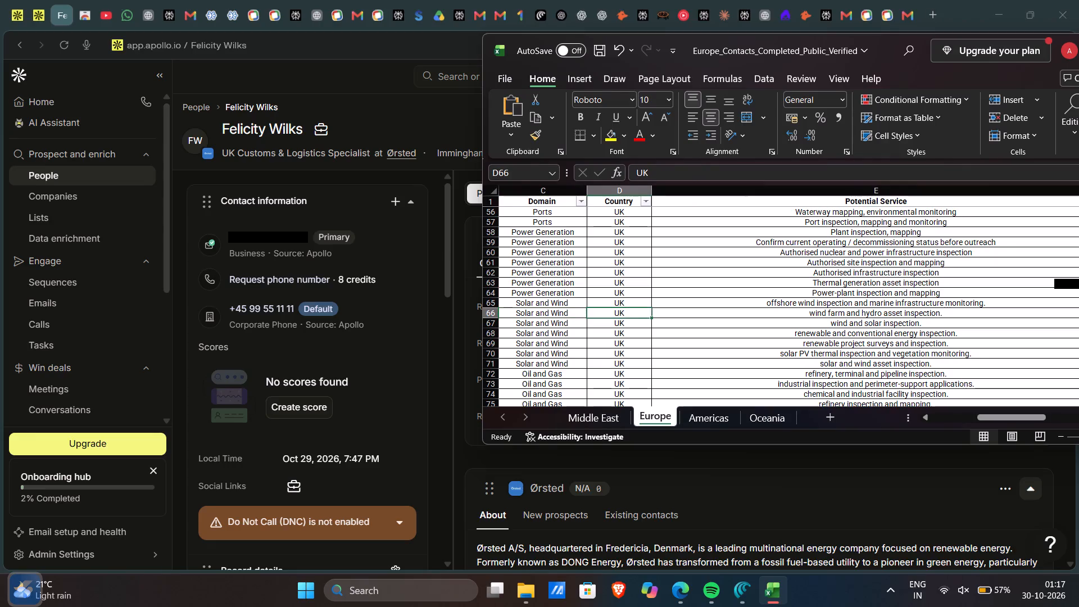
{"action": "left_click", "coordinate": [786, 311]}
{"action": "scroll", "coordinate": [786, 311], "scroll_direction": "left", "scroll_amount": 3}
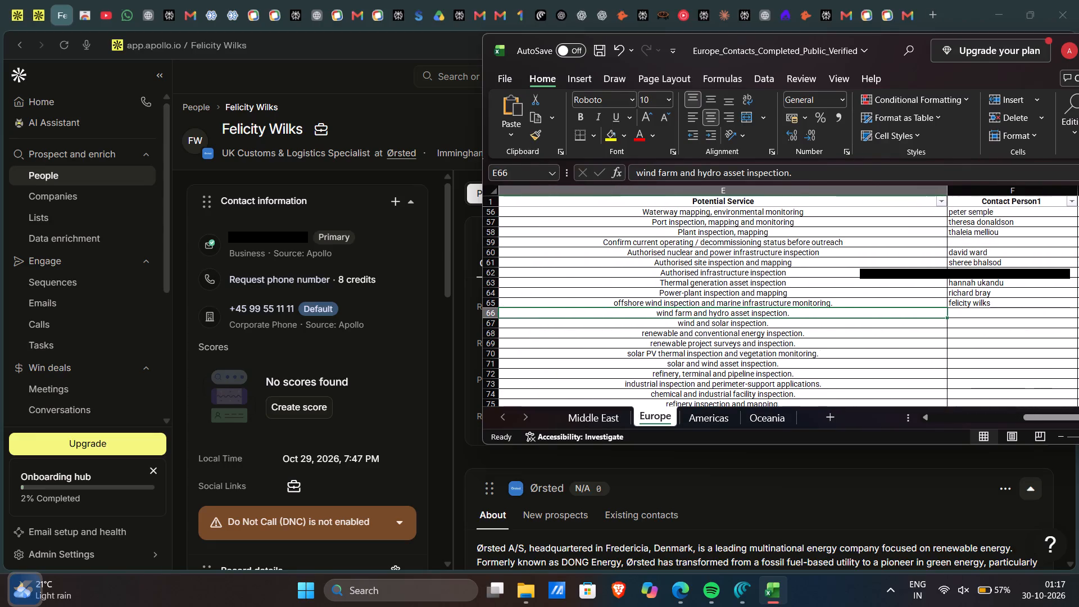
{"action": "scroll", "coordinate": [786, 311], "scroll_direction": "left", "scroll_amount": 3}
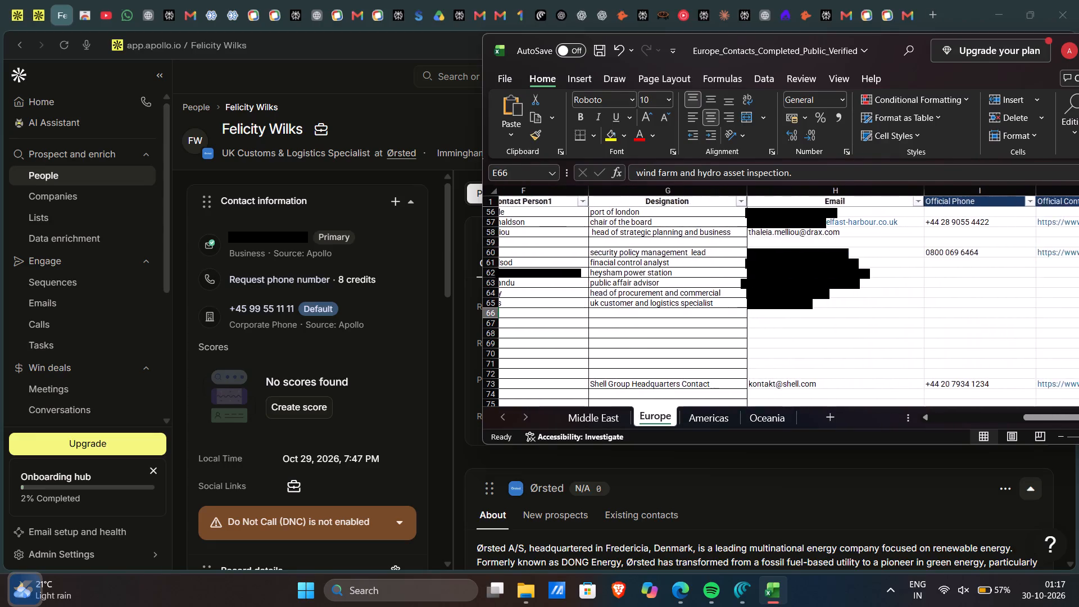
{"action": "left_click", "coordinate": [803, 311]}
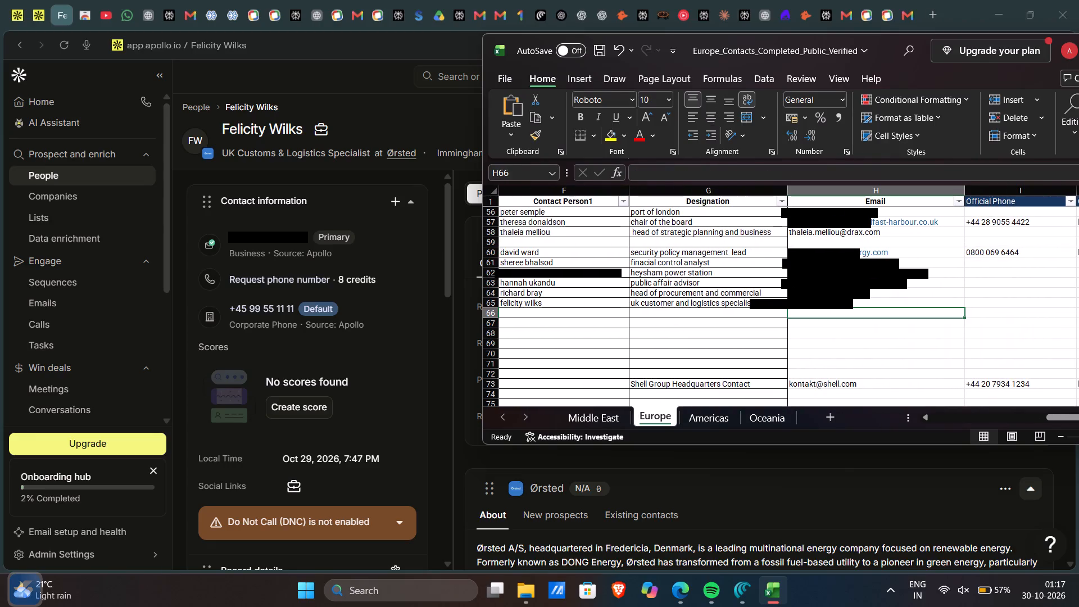
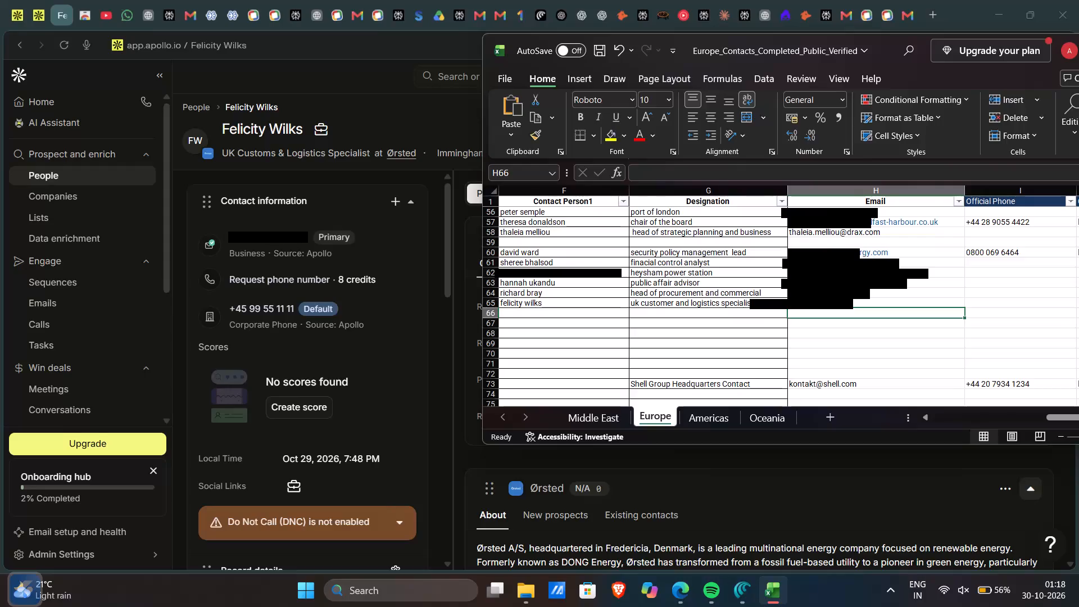
Copy the company name SSE Renewables from row 66 of the Excel Europe sheet.
{"action": "left_click", "coordinate": [858, 184]}
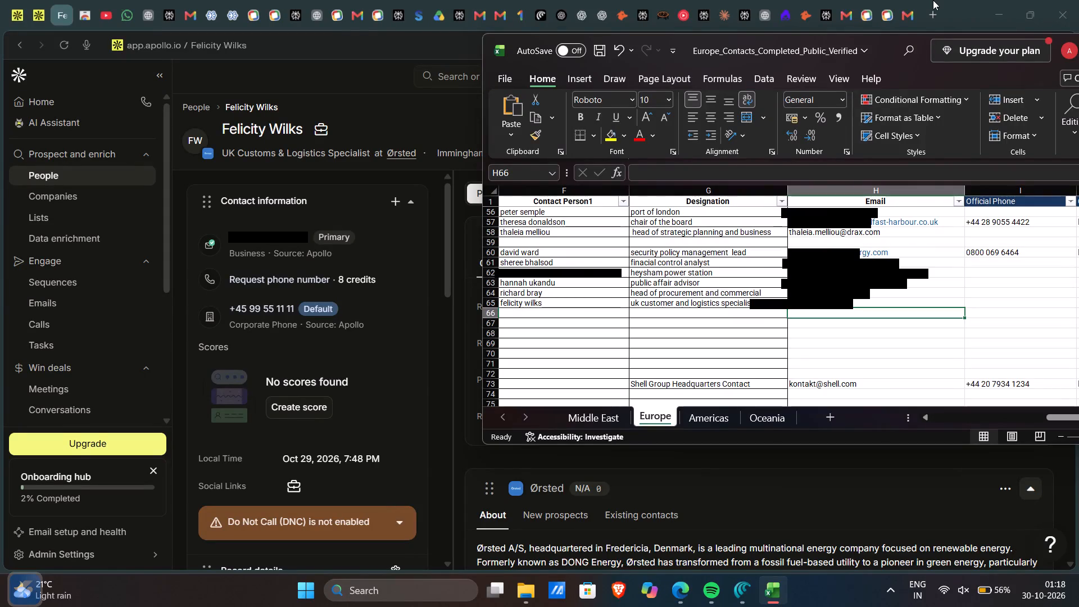
{"action": "scroll", "coordinate": [702, 336], "scroll_direction": "right", "scroll_amount": 1}
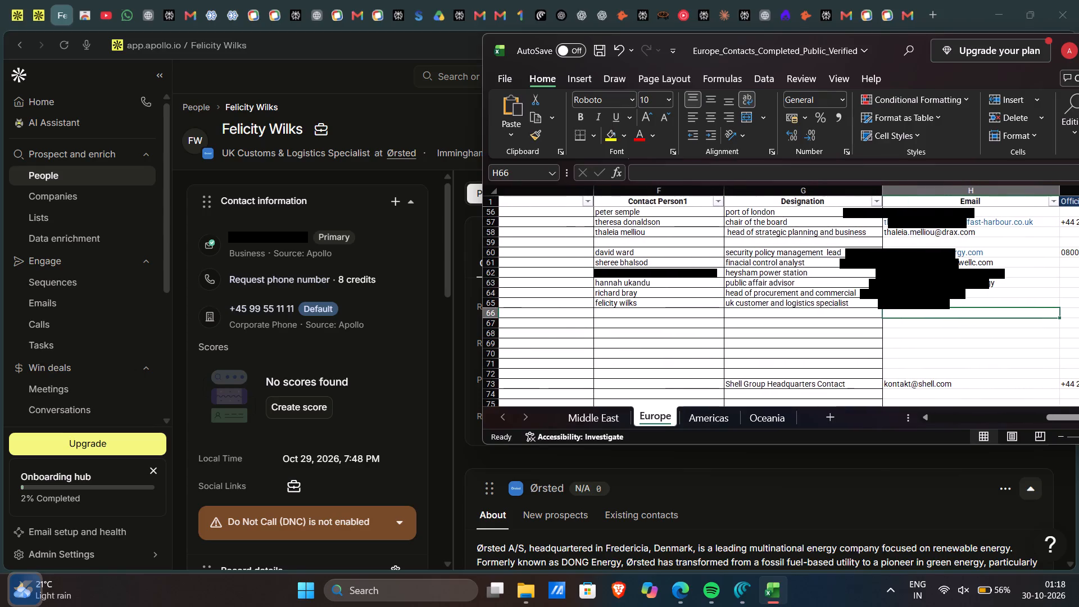
{"action": "scroll", "coordinate": [702, 336], "scroll_direction": "right", "scroll_amount": 2}
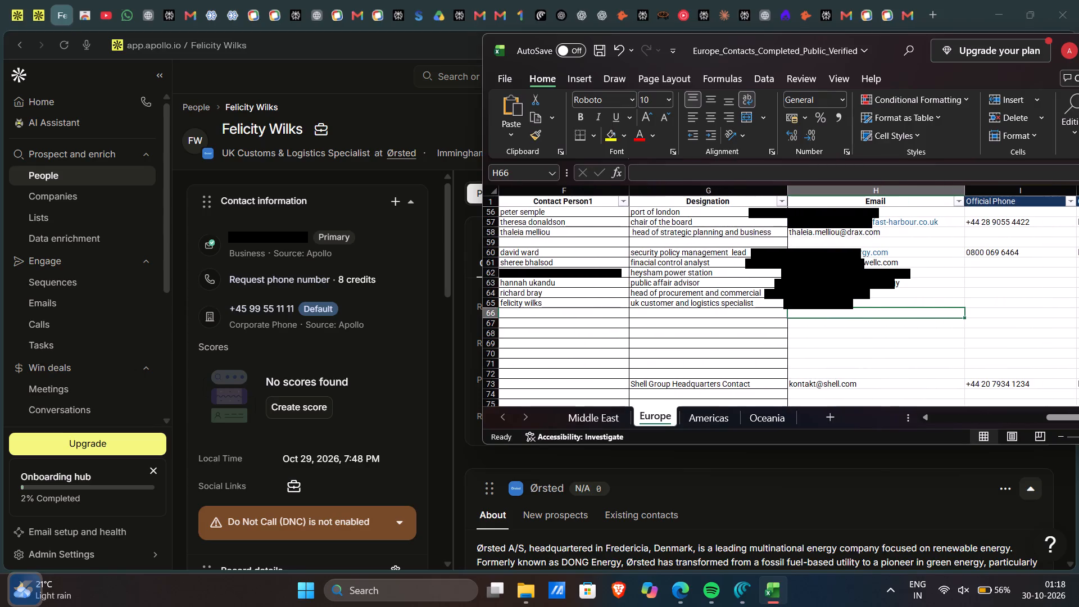
{"action": "scroll", "coordinate": [582, 306], "scroll_direction": "right", "scroll_amount": 2}
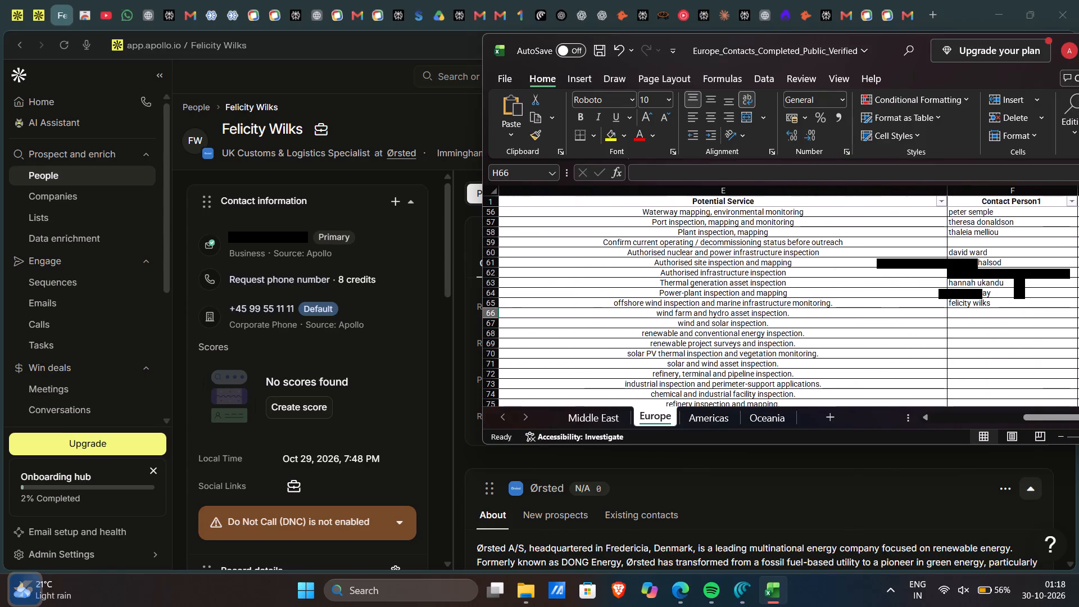
{"action": "scroll", "coordinate": [765, 316], "scroll_direction": "left", "scroll_amount": 1}
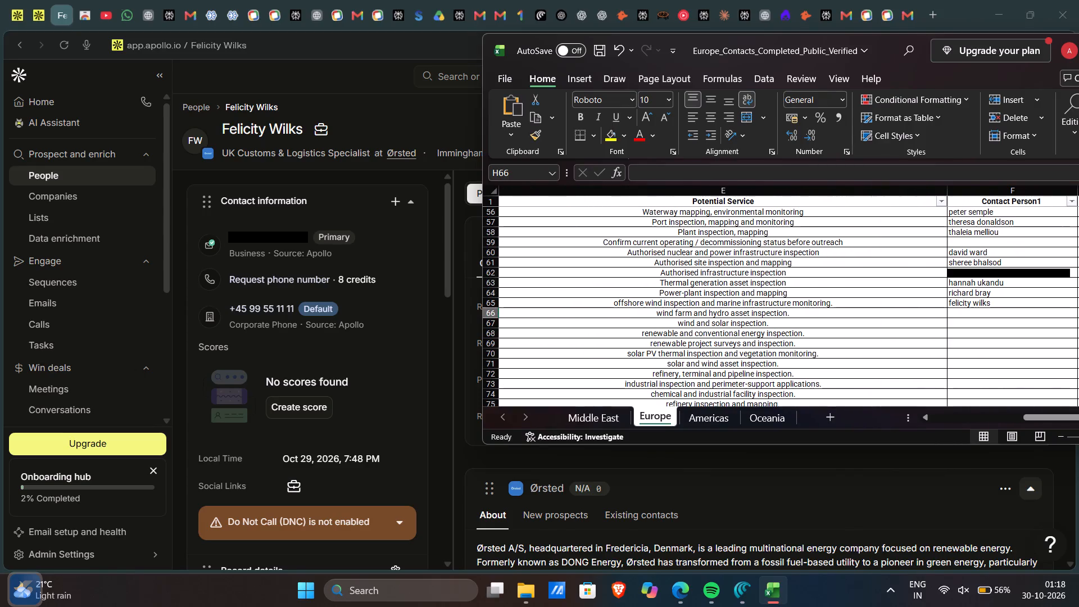
{"action": "left_click", "coordinate": [787, 316]}
{"action": "scroll", "coordinate": [787, 316], "scroll_direction": "right", "scroll_amount": 1}
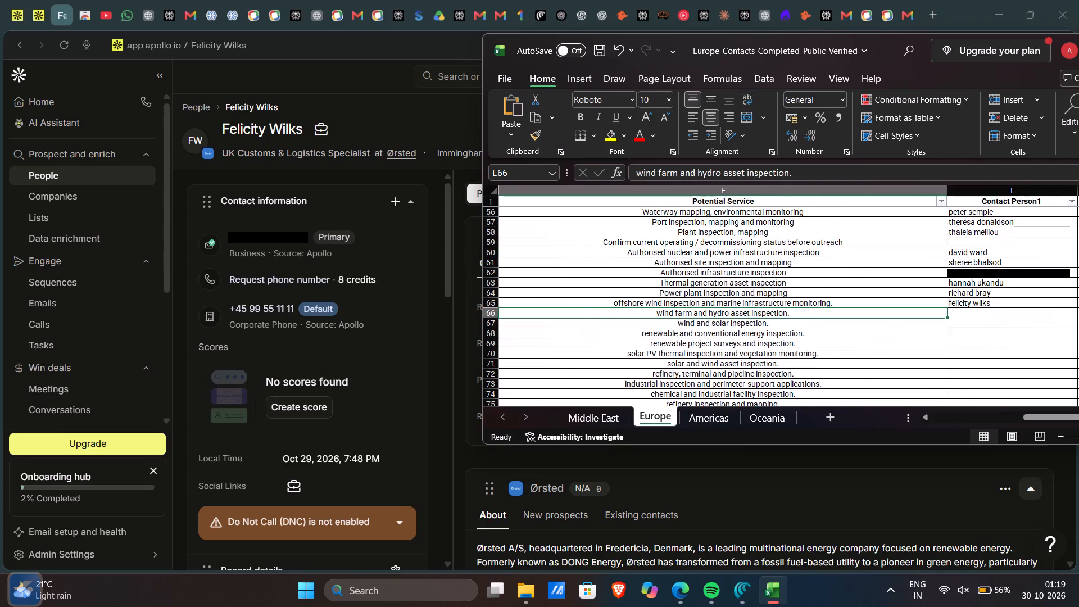
{"action": "scroll", "coordinate": [787, 316], "scroll_direction": "right", "scroll_amount": 1}
{"action": "left_click", "coordinate": [751, 316]}
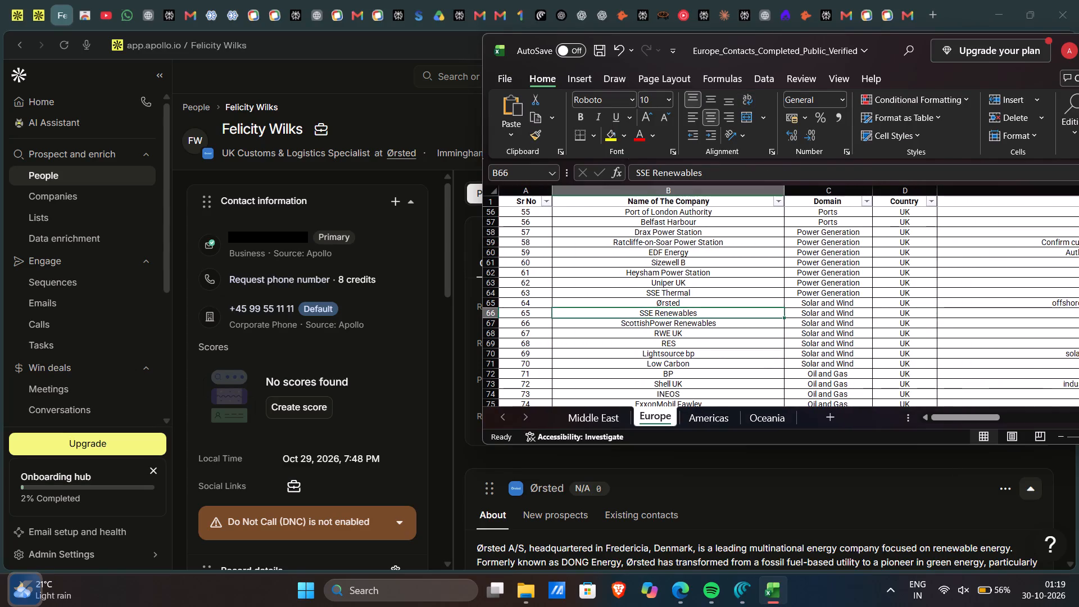
{"action": "key", "text": "ctrl+c"}
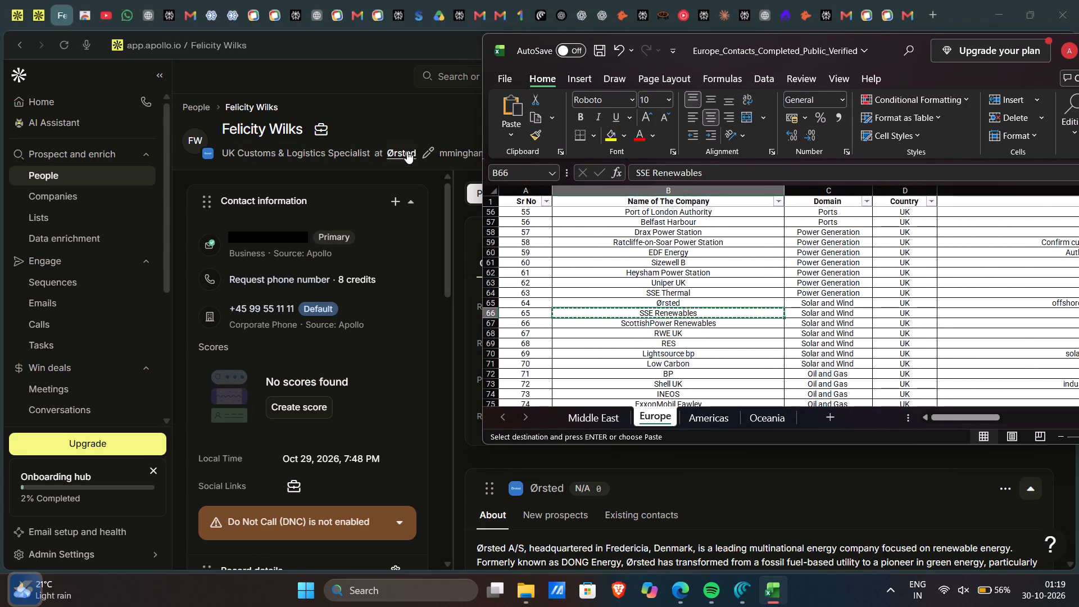
Switch to Apollo in the Comet browser and start a search for the copied company.
{"action": "left_click", "coordinate": [415, 111]}
{"action": "left_click", "coordinate": [495, 73]}
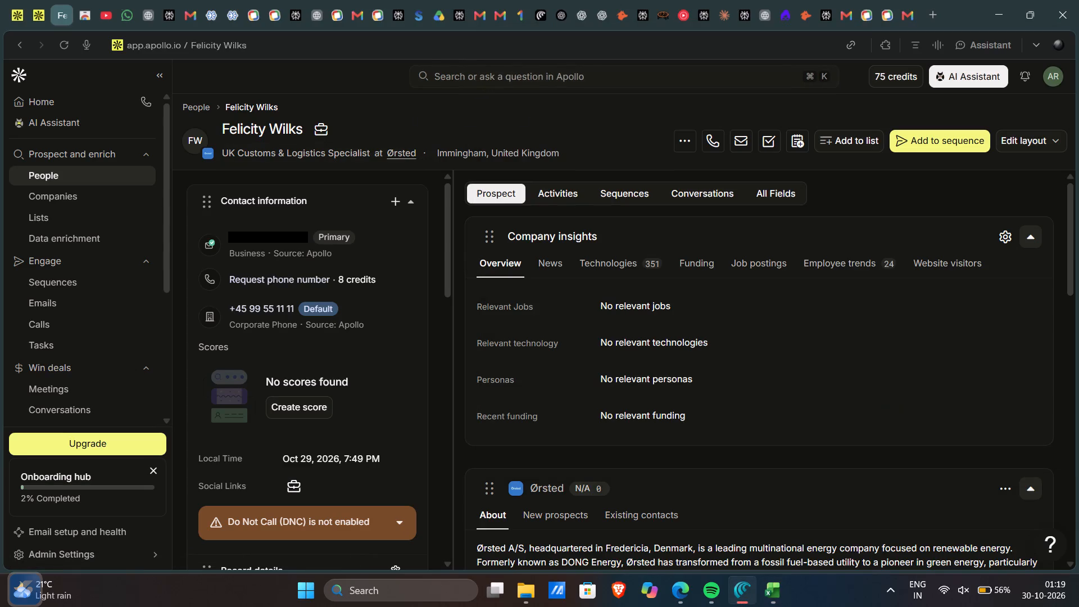
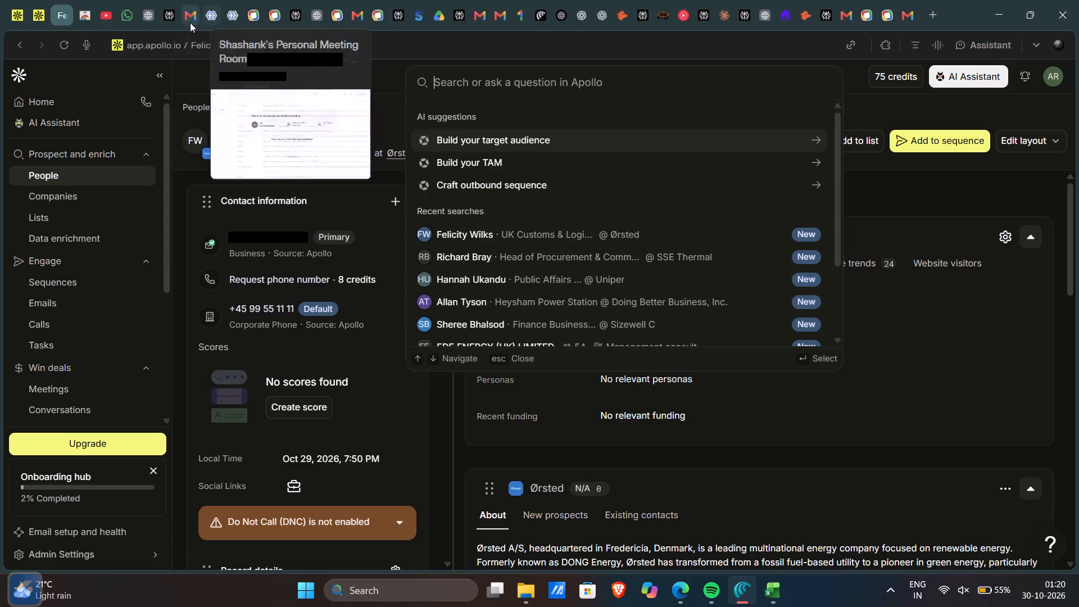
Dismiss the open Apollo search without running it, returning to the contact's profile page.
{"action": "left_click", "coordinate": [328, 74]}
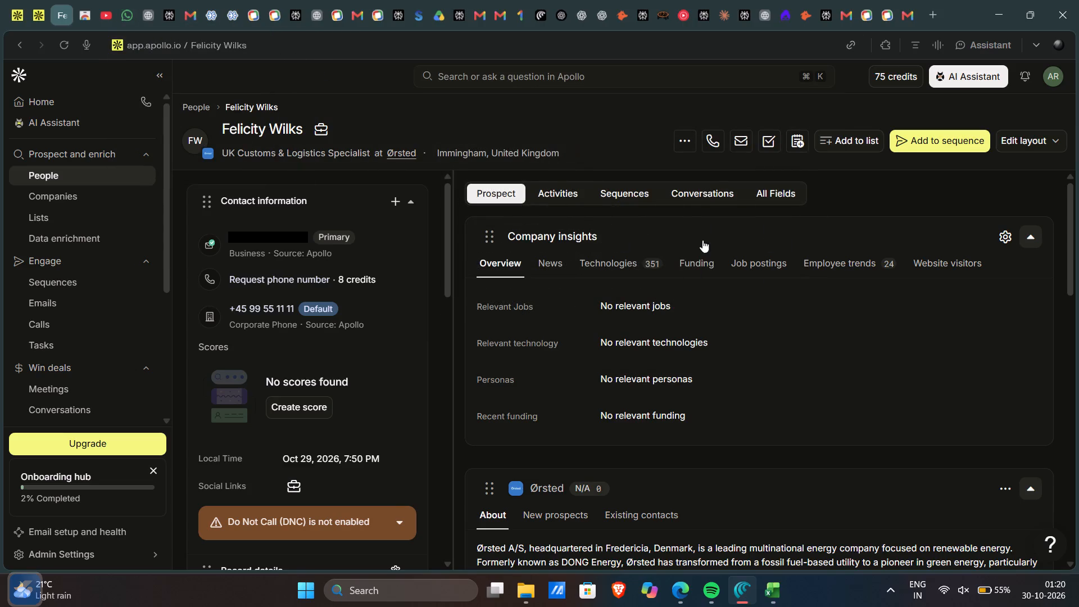
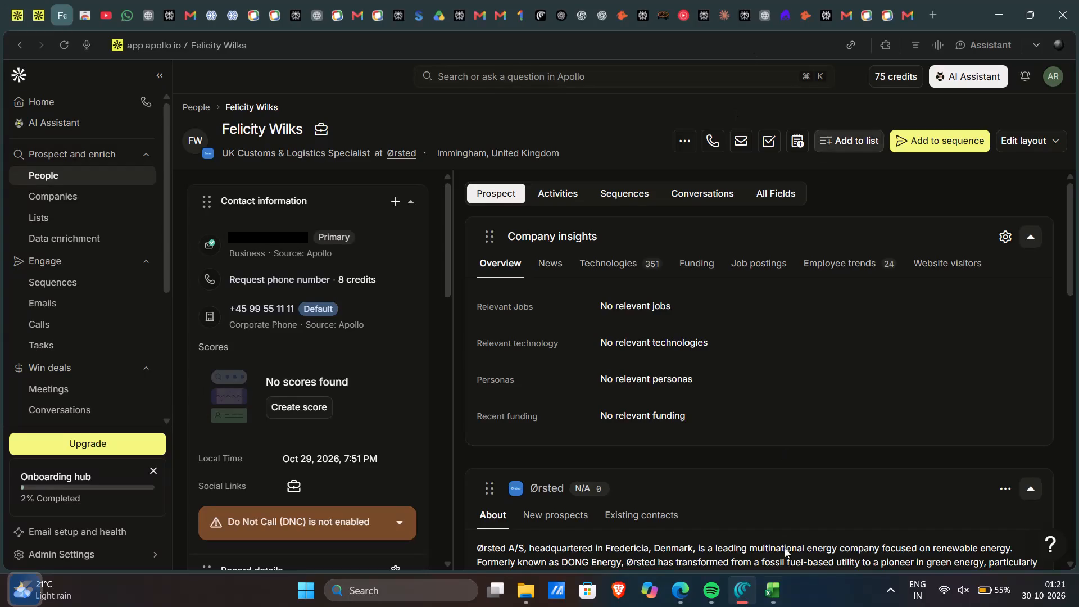
Switch from the contact's Apollo profile to the Europe sheet of the Excel contacts workbook.
{"action": "left_click", "coordinate": [763, 596]}
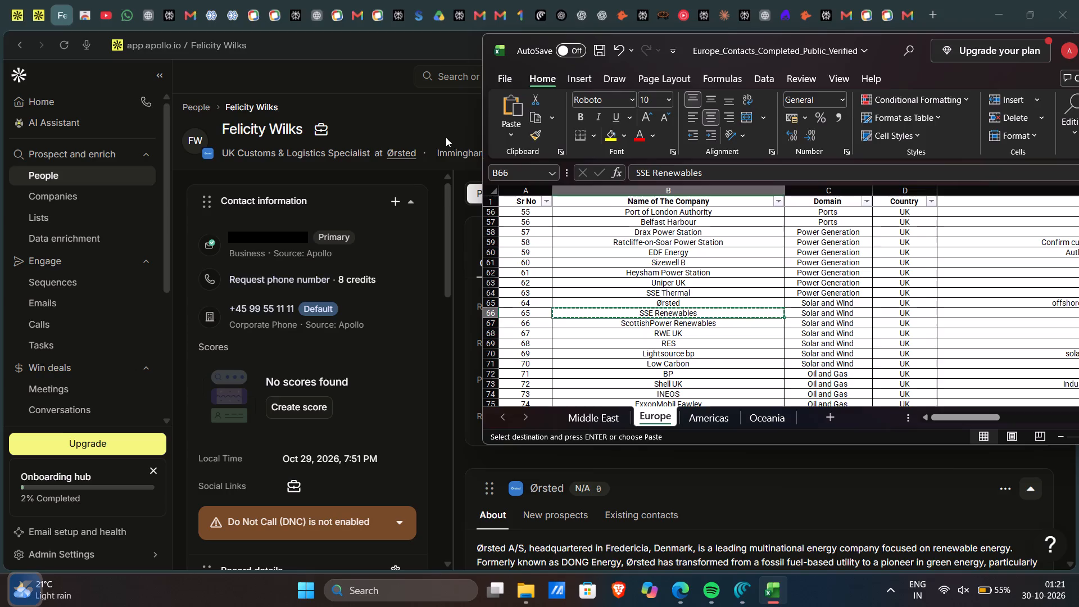
{"action": "left_click", "coordinate": [377, 93]}
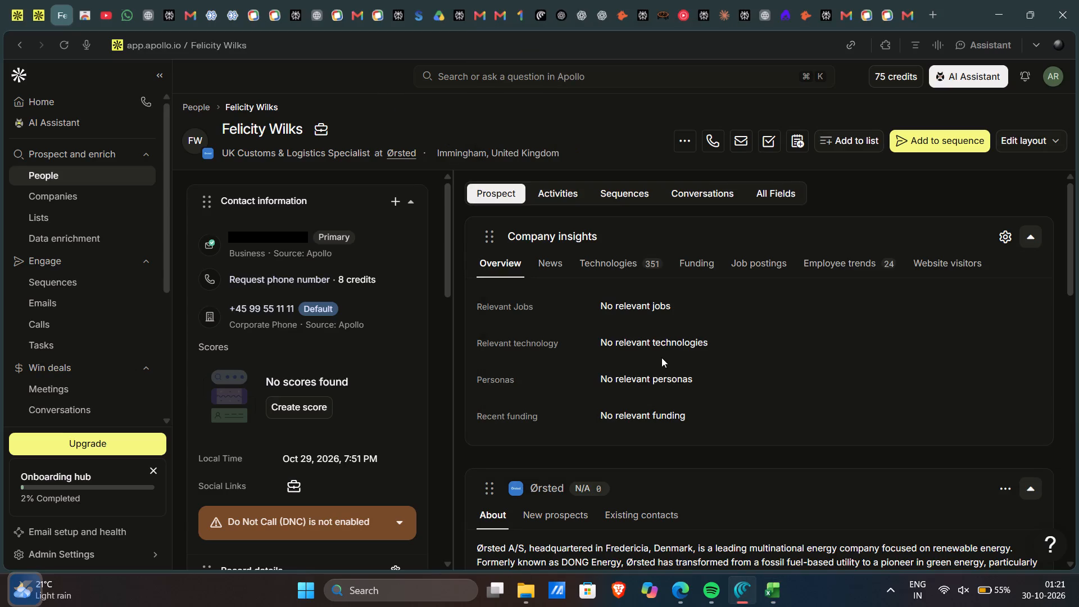
{"action": "left_click", "coordinate": [778, 602]}
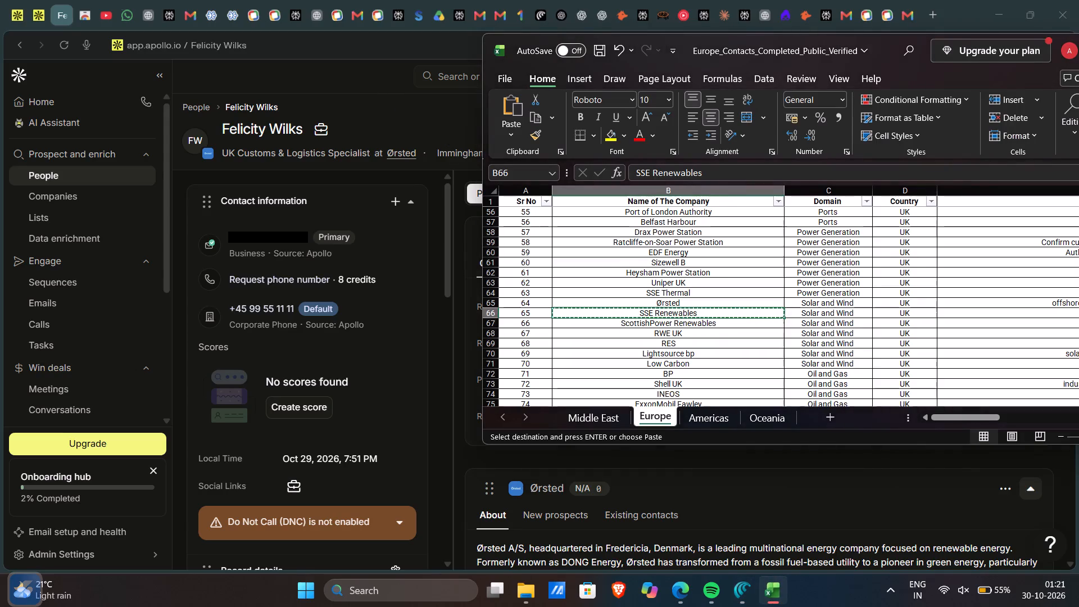
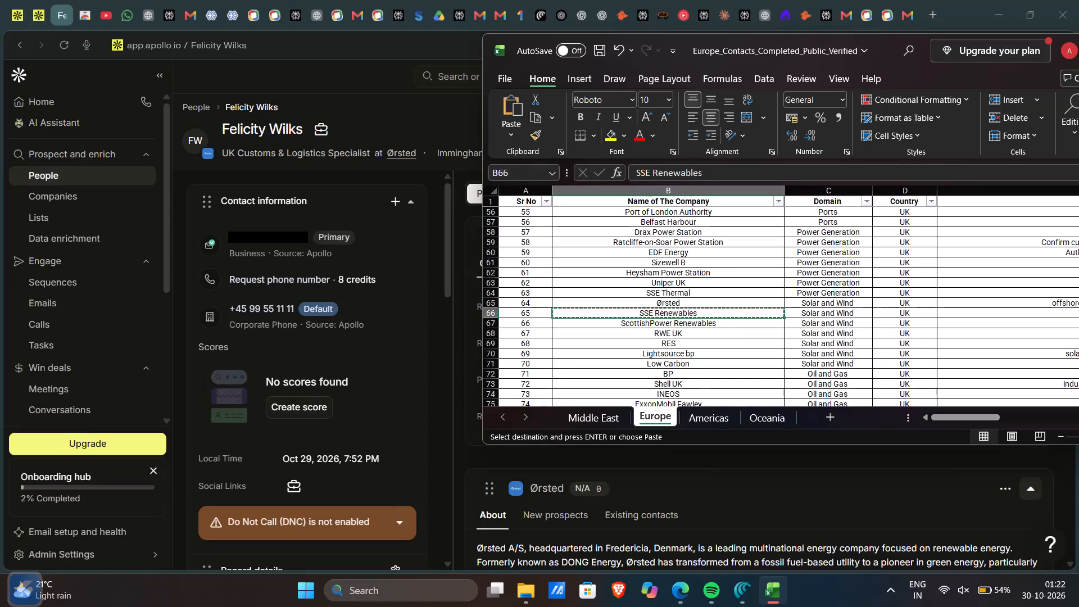
Check the SSE Renewables row on the Europe sheet, from company name across to the contact person, designation and email columns.
{"action": "left_click", "coordinate": [809, 316]}
{"action": "left_click", "coordinate": [895, 316]}
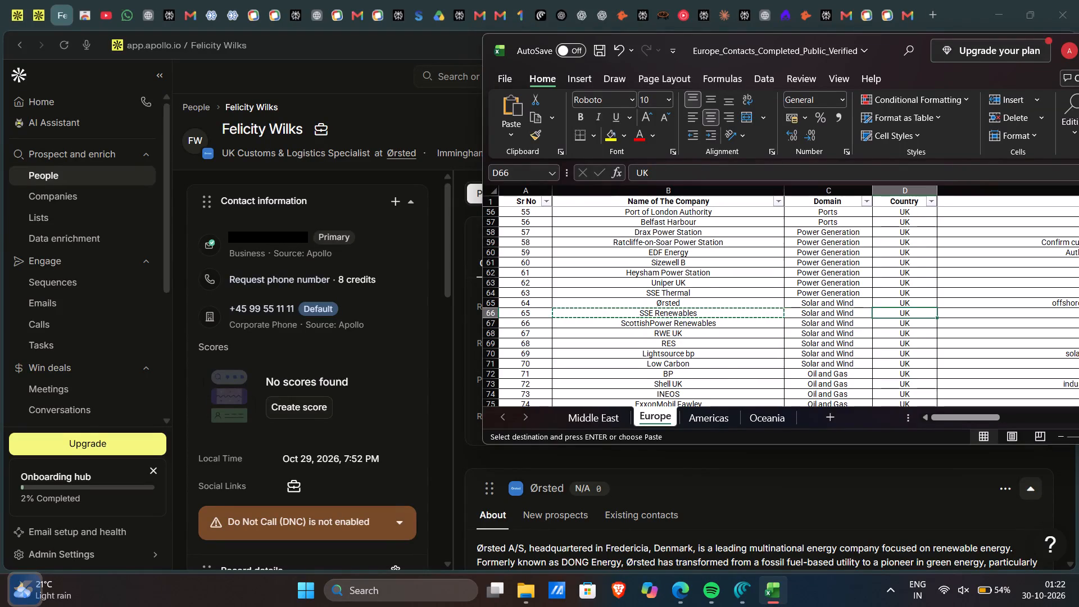
{"action": "scroll", "coordinate": [854, 302], "scroll_direction": "left", "scroll_amount": 2}
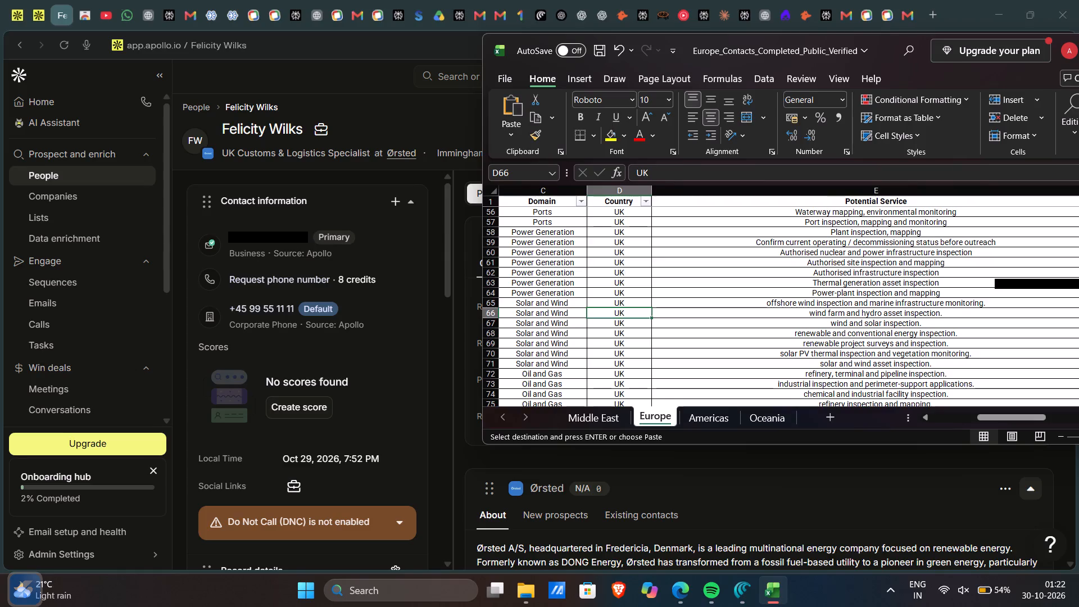
{"action": "left_click", "coordinate": [856, 315]}
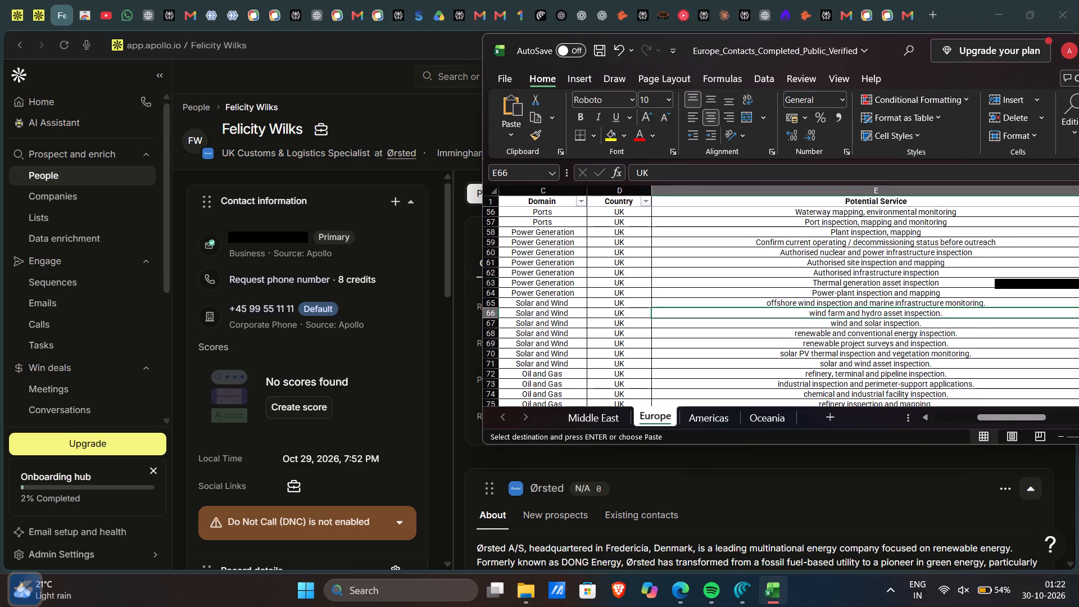
{"action": "scroll", "coordinate": [856, 315], "scroll_direction": "left", "scroll_amount": 3}
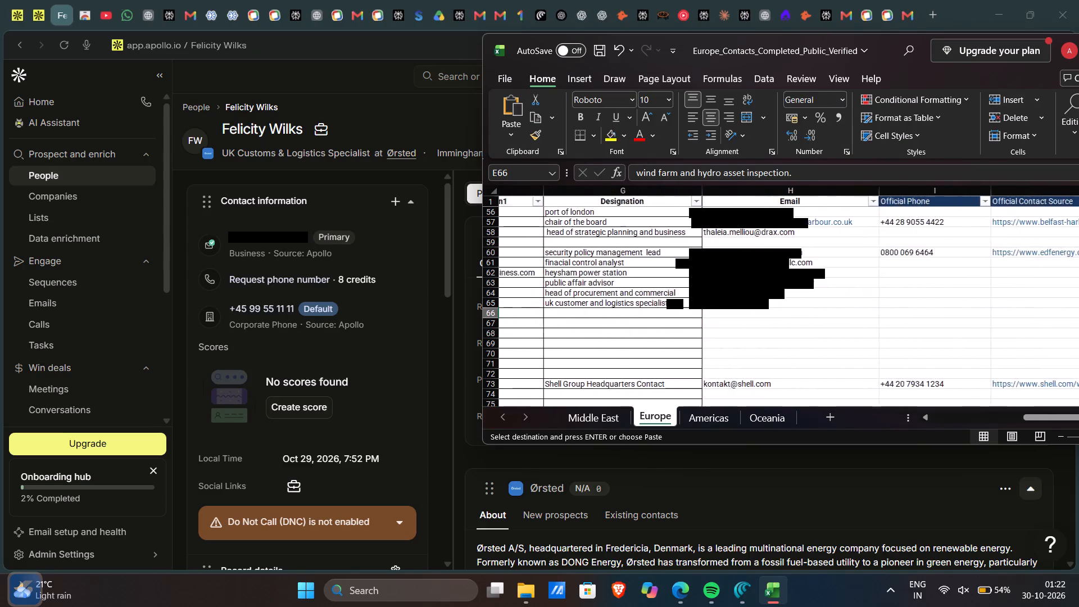
{"action": "left_click", "coordinate": [817, 315]}
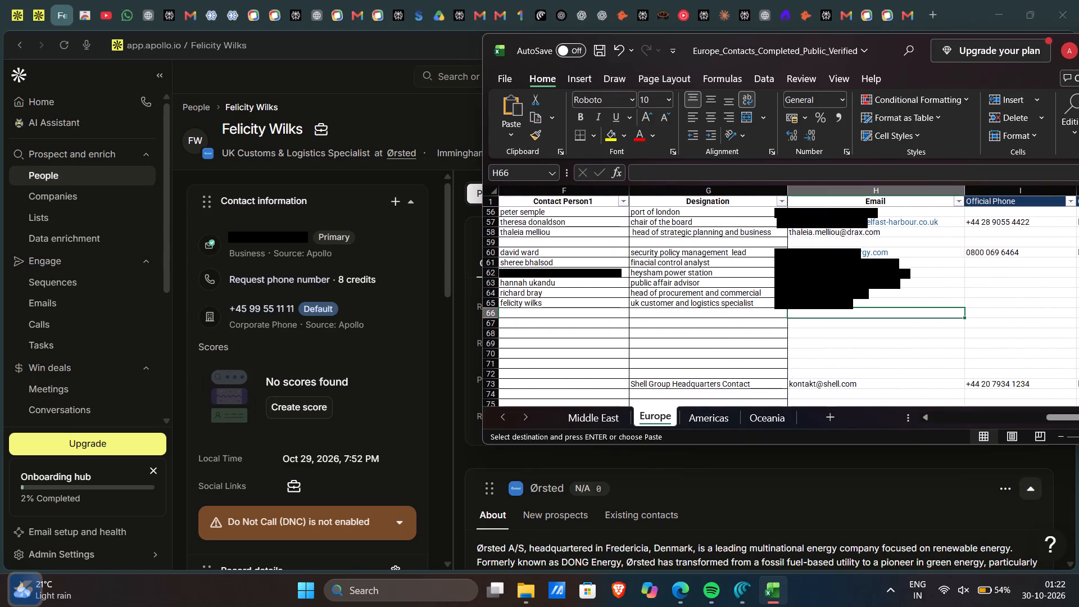
{"action": "scroll", "coordinate": [675, 331], "scroll_direction": "right", "scroll_amount": 1}
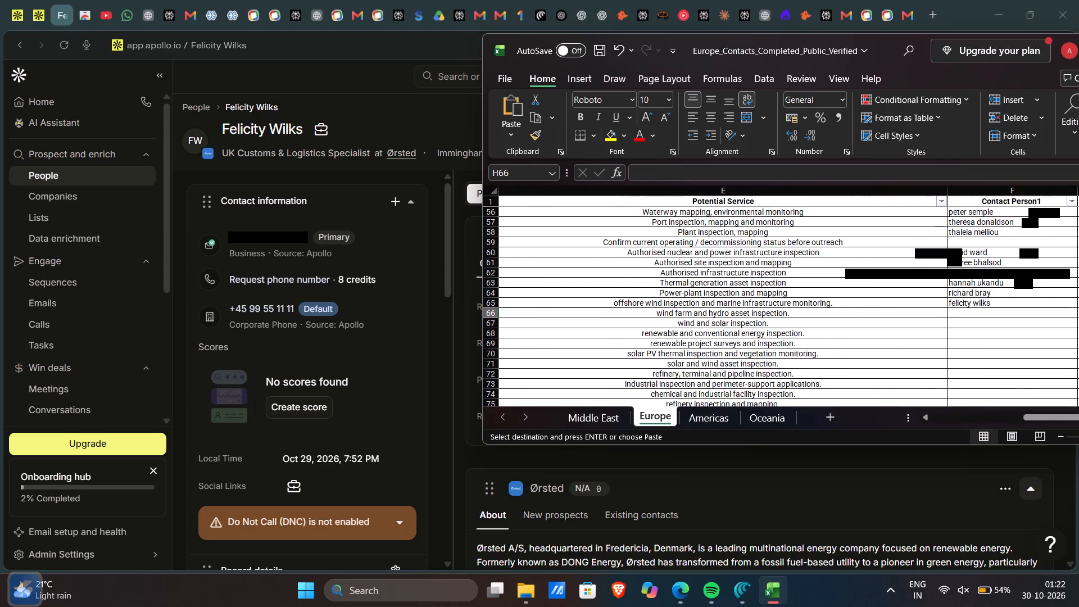
{"action": "left_click", "coordinate": [818, 312]}
{"action": "scroll", "coordinate": [818, 312], "scroll_direction": "left", "scroll_amount": 1}
{"action": "scroll", "coordinate": [818, 312], "scroll_direction": "right", "scroll_amount": 3}
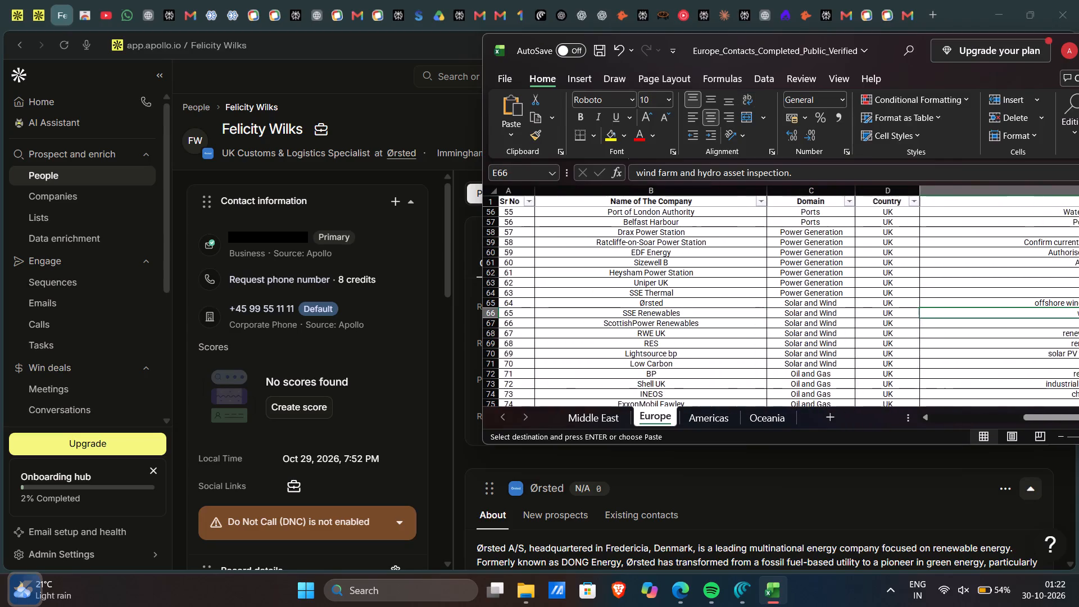
{"action": "scroll", "coordinate": [818, 312], "scroll_direction": "right", "scroll_amount": 1}
{"action": "left_click", "coordinate": [770, 318]}
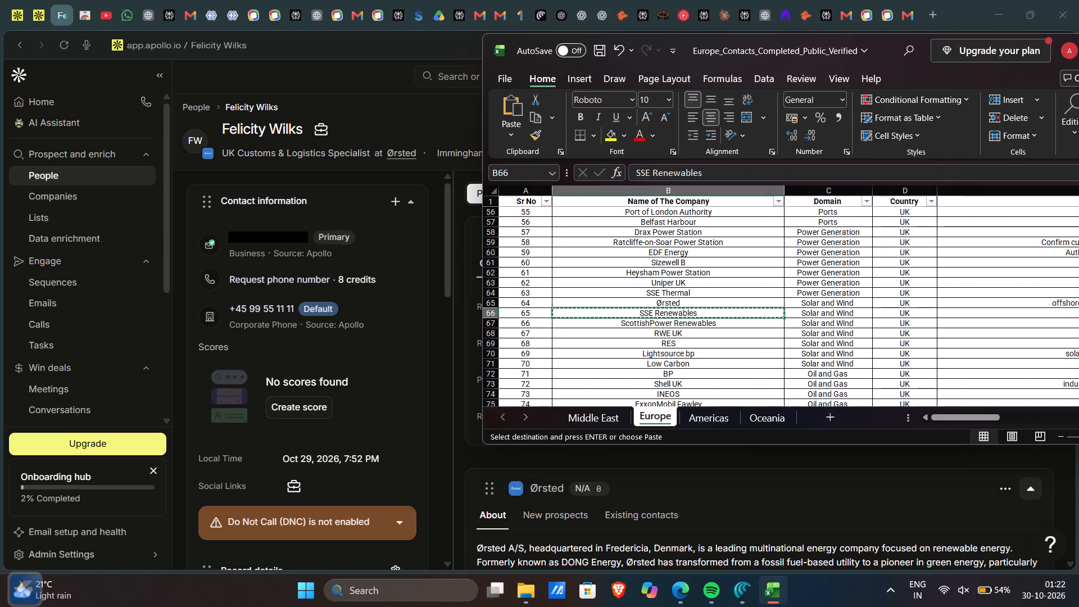
Switch to Apollo and search for the copied company name SSE Renewables.
{"action": "left_click", "coordinate": [433, 116]}
{"action": "left_click", "coordinate": [520, 82]}
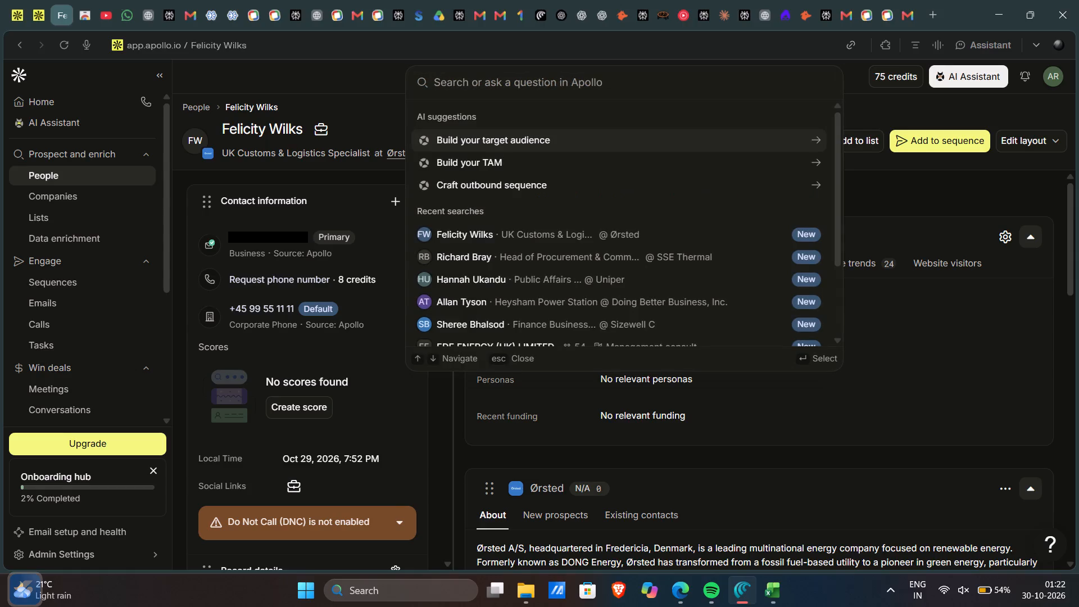
{"action": "key", "text": "ctrl+v"}
{"action": "key", "text": "Return"}
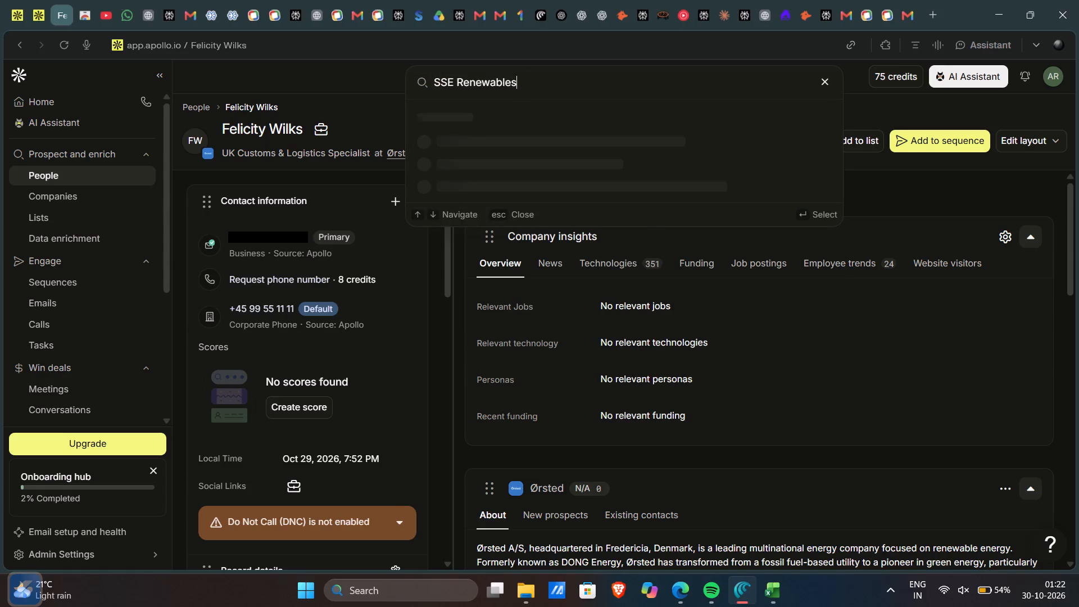
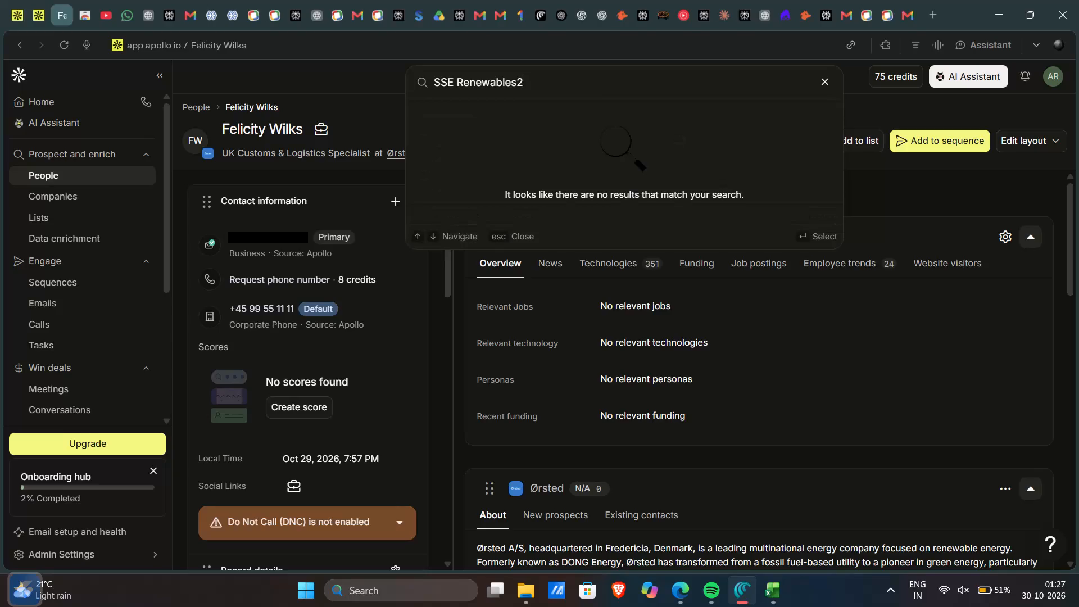
Correct the search text to SSE Renewables by removing the stray trailing 2.
{"action": "key", "text": "BackSpace"}
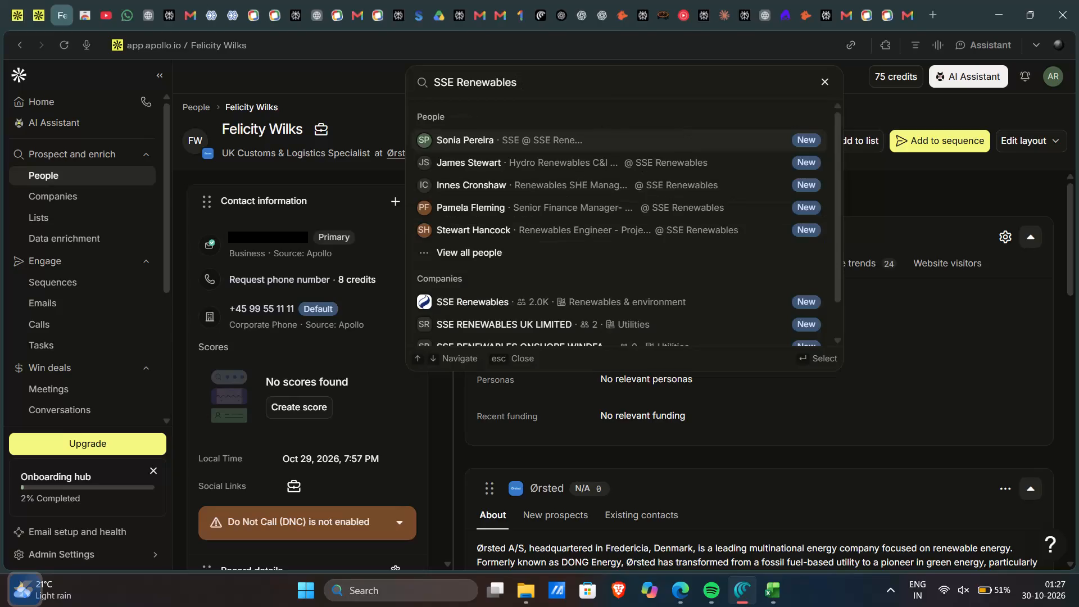
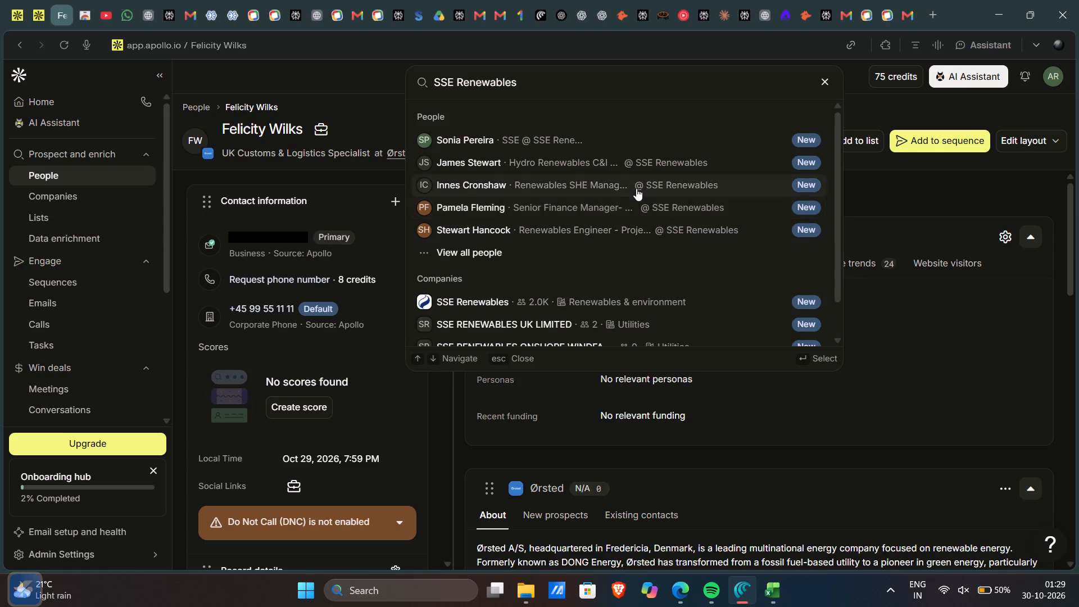
Reveal and copy the business email of the Hydro Renewables C&I Engineer listed in the SSE Renewables people results.
{"action": "left_click", "coordinate": [651, 165]}
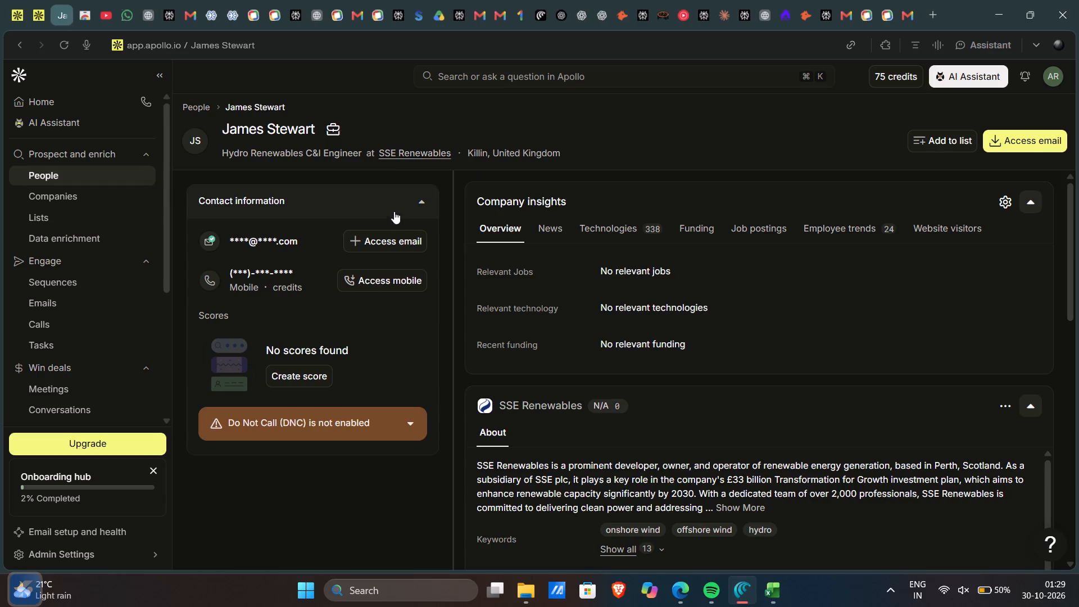
{"action": "left_click", "coordinate": [392, 226]}
{"action": "left_click", "coordinate": [395, 247]}
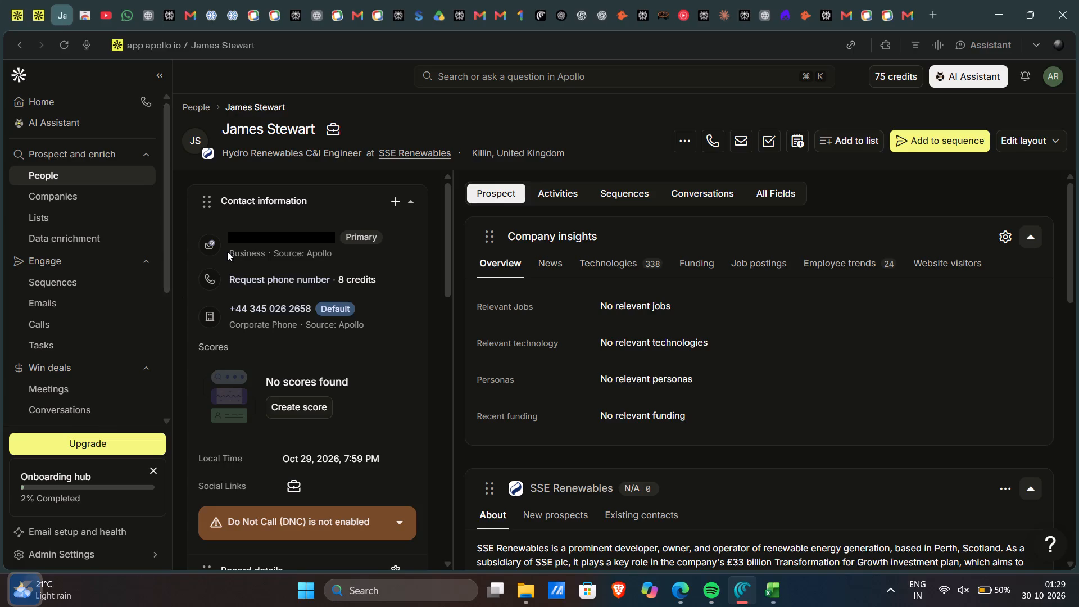
{"action": "left_click", "coordinate": [332, 244]}
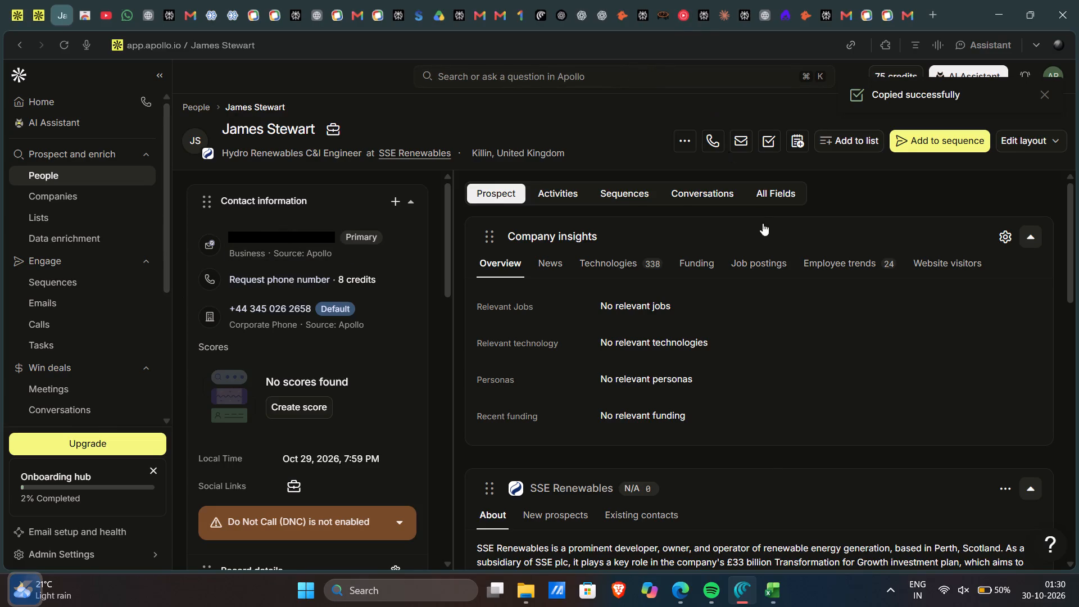
Switch to the Europe sheet in Excel and go to the Email cell of the SSE Renewables row to enter the copied email.
{"action": "left_click", "coordinate": [778, 598]}
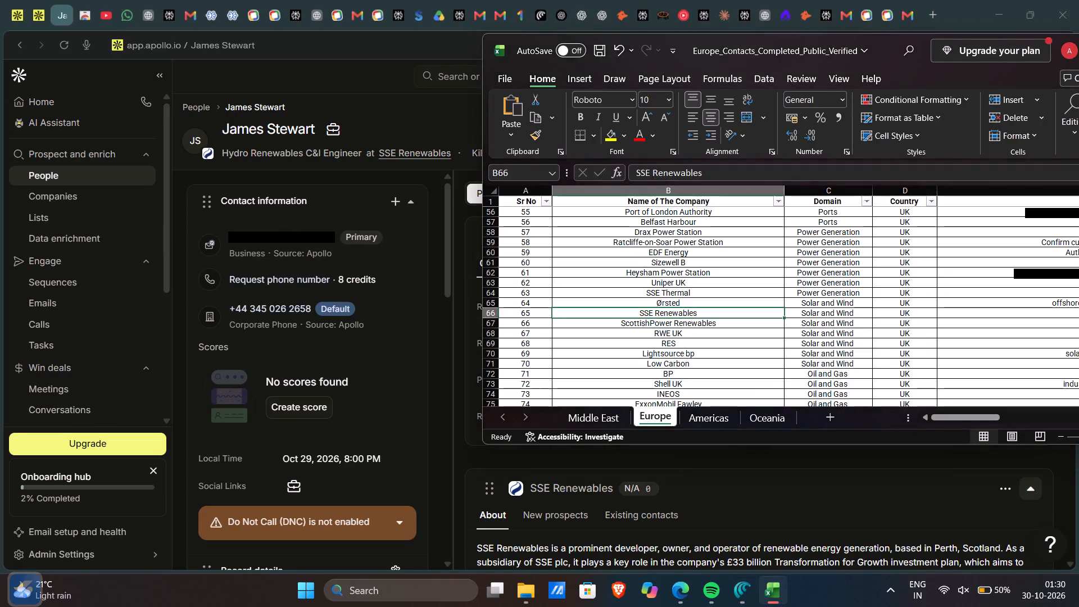
{"action": "left_click", "coordinate": [811, 312]}
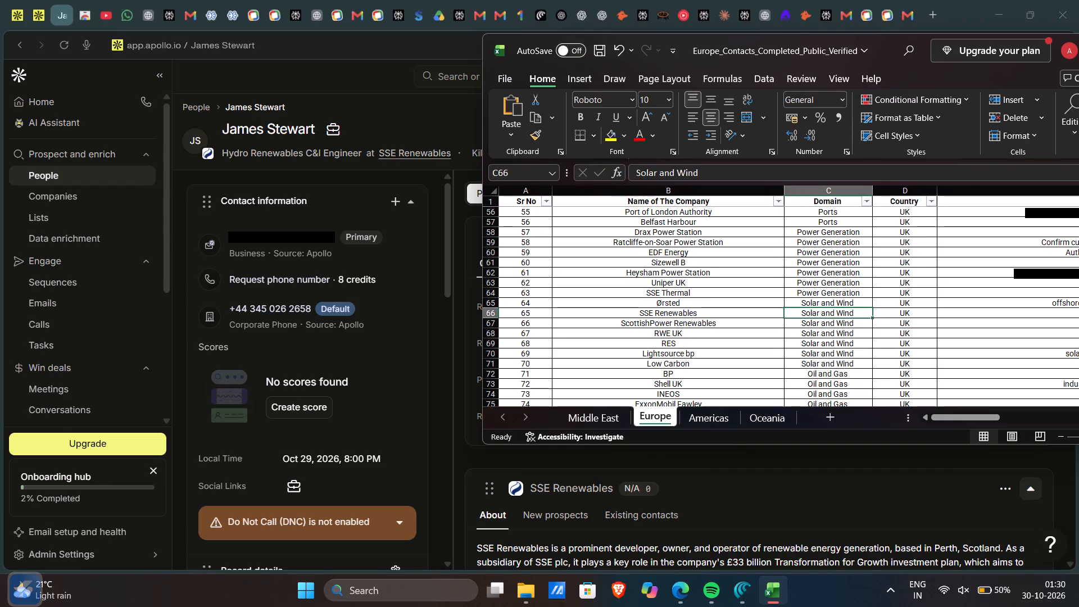
{"action": "left_click", "coordinate": [902, 312]}
{"action": "scroll", "coordinate": [902, 312], "scroll_direction": "left", "scroll_amount": 2}
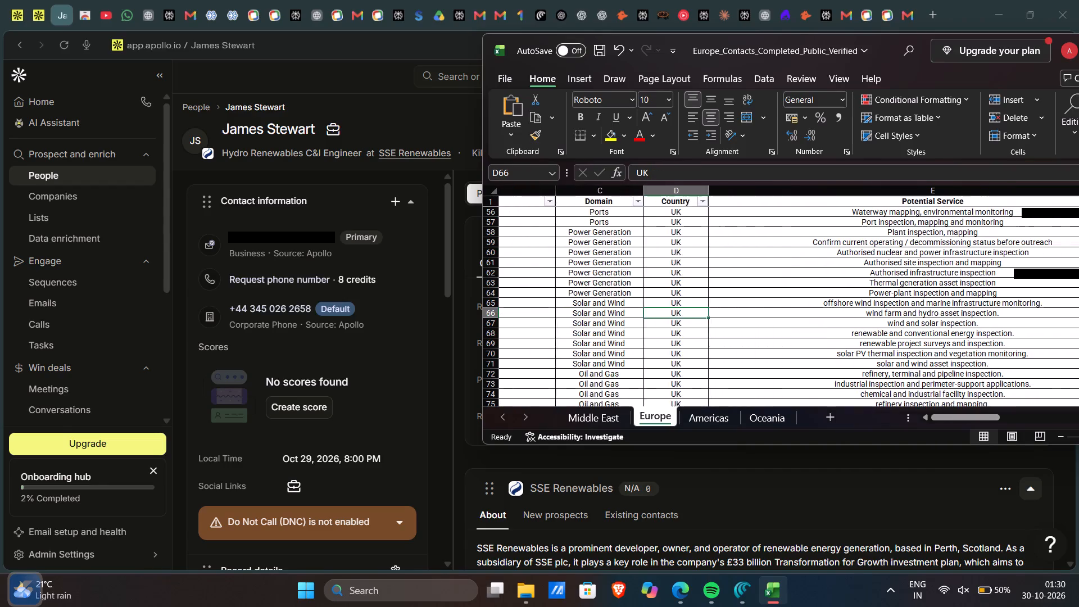
{"action": "left_click", "coordinate": [902, 315]}
{"action": "scroll", "coordinate": [902, 315], "scroll_direction": "left", "scroll_amount": 3}
{"action": "scroll", "coordinate": [902, 315], "scroll_direction": "right", "scroll_amount": 1}
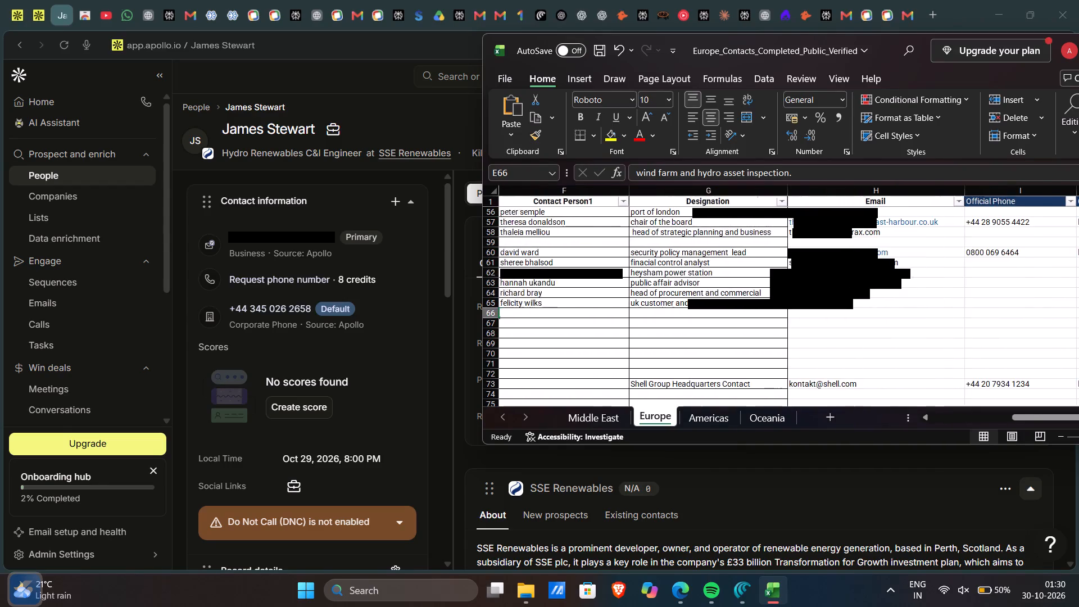
{"action": "scroll", "coordinate": [902, 315], "scroll_direction": "right", "scroll_amount": 1}
{"action": "left_click", "coordinate": [818, 306]}
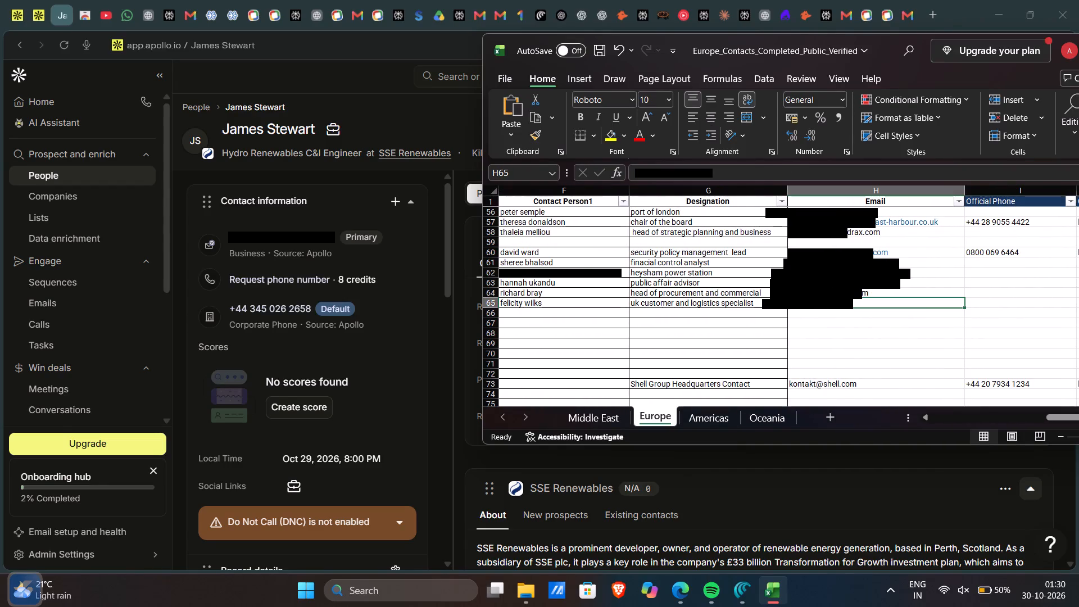
{"action": "left_click", "coordinate": [815, 319]}
{"action": "left_click", "coordinate": [824, 307]}
{"action": "left_click", "coordinate": [820, 307]}
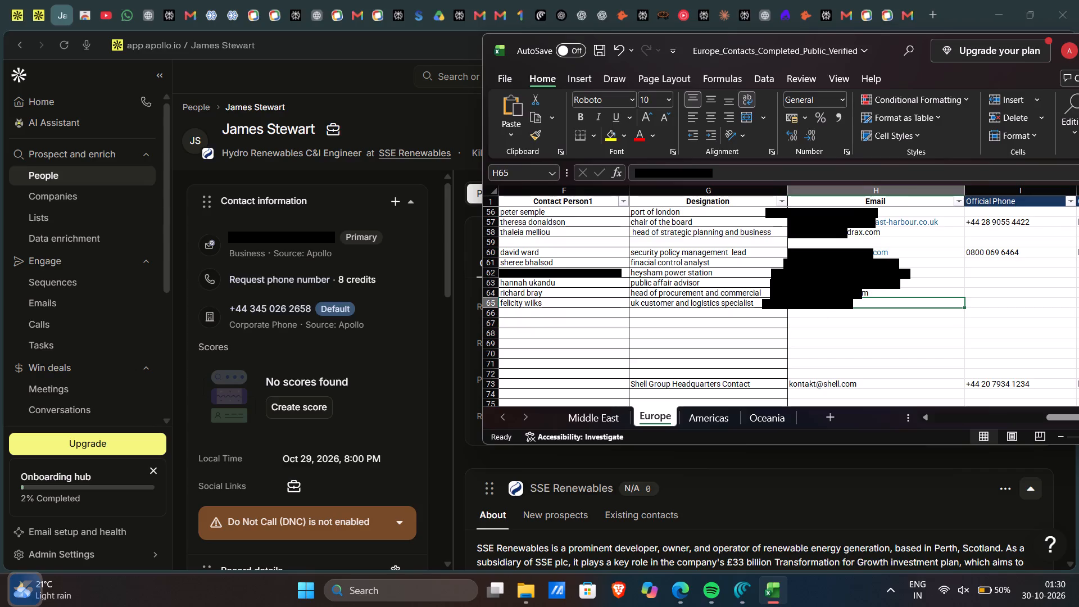
Paste the SSE Renewables contact's copied email address into the Email column of row 66 on the Europe sheet.
{"action": "left_click", "coordinate": [808, 312]}
{"action": "key", "text": "ctrl+v"}
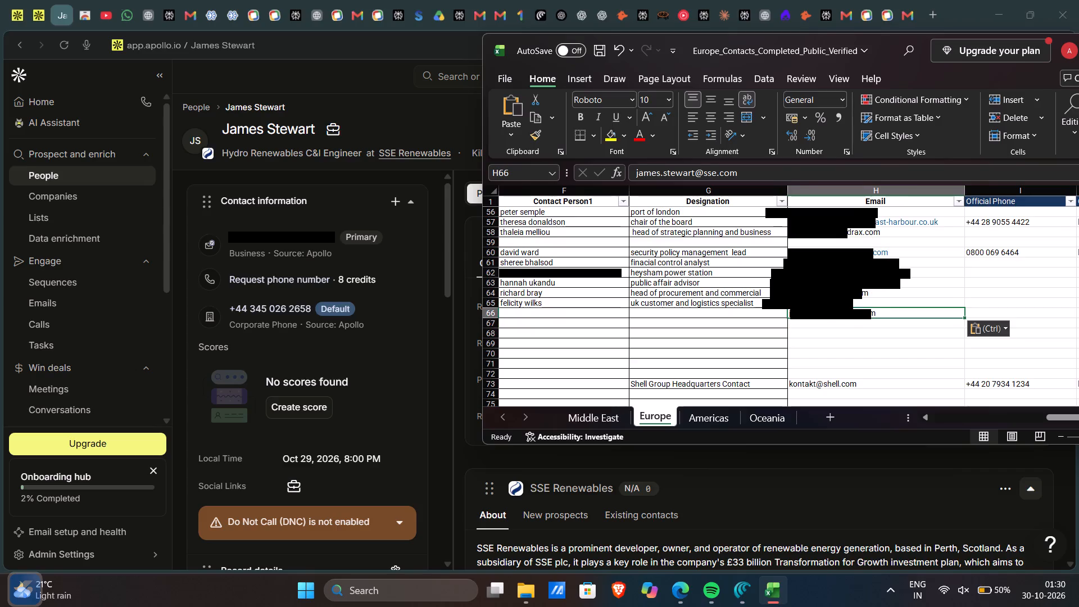
Enter "hydro renewables c&I engineer" as the contact's designation in row 66.
{"action": "left_click", "coordinate": [752, 314]}
{"action": "type", "text": "hyde"}
{"action": "key", "text": "BackSpace"}
{"action": "type", "text": "ro rene"}
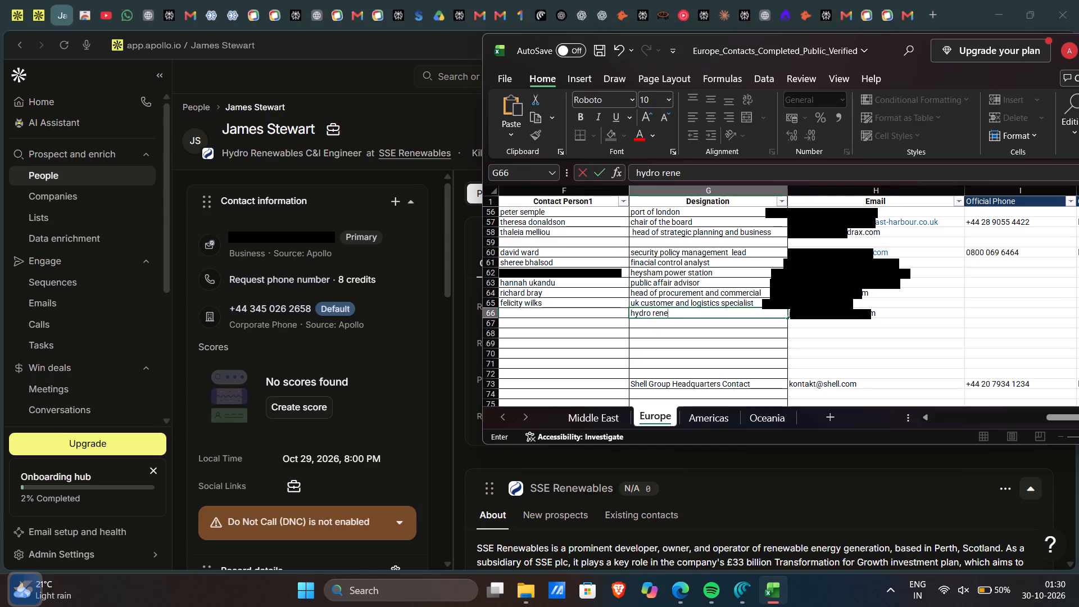
{"action": "type", "text": "wav"}
{"action": "key", "text": "BackSpace"}
{"action": "type", "text": "bles"}
{"action": "key", "text": "space"}
{"action": "type", "text": "c"}
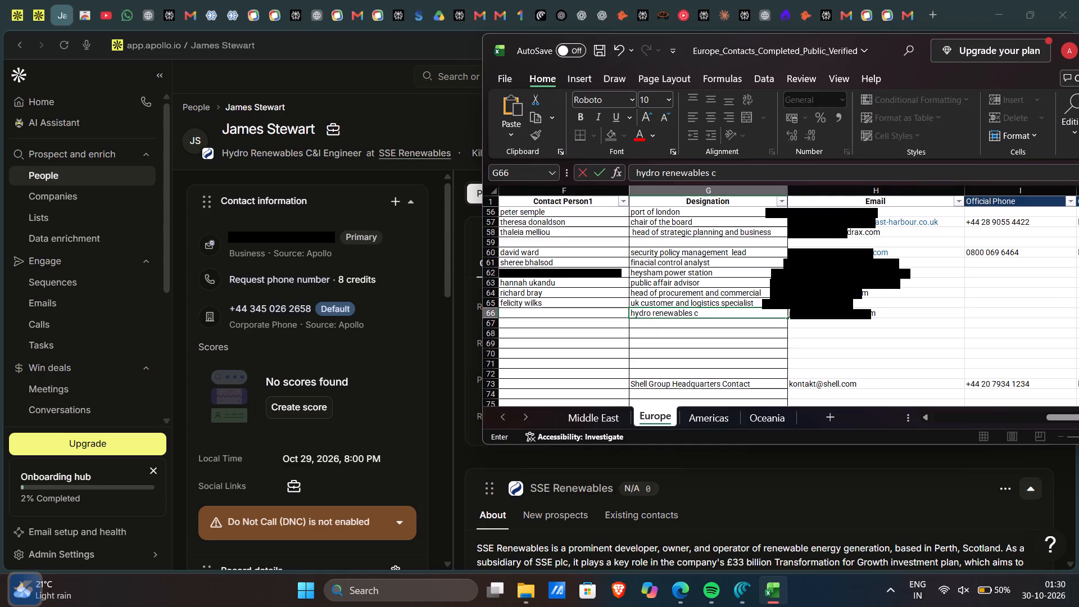
{"action": "key", "text": "shift+ampersand"}
{"action": "type", "text": "i"}
{"action": "key", "text": "space"}
{"action": "type", "text": "engineer"}
{"action": "left_click", "coordinate": [609, 316]}
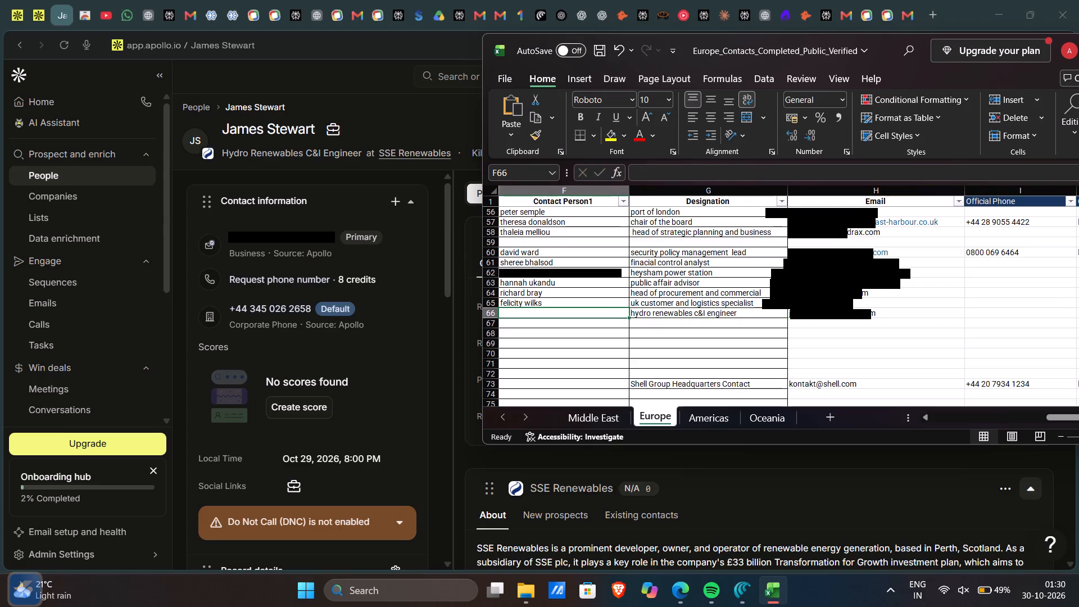
Enter the SSE Renewables contact's name from the Apollo profile in the Contact Person1 column of row 66.
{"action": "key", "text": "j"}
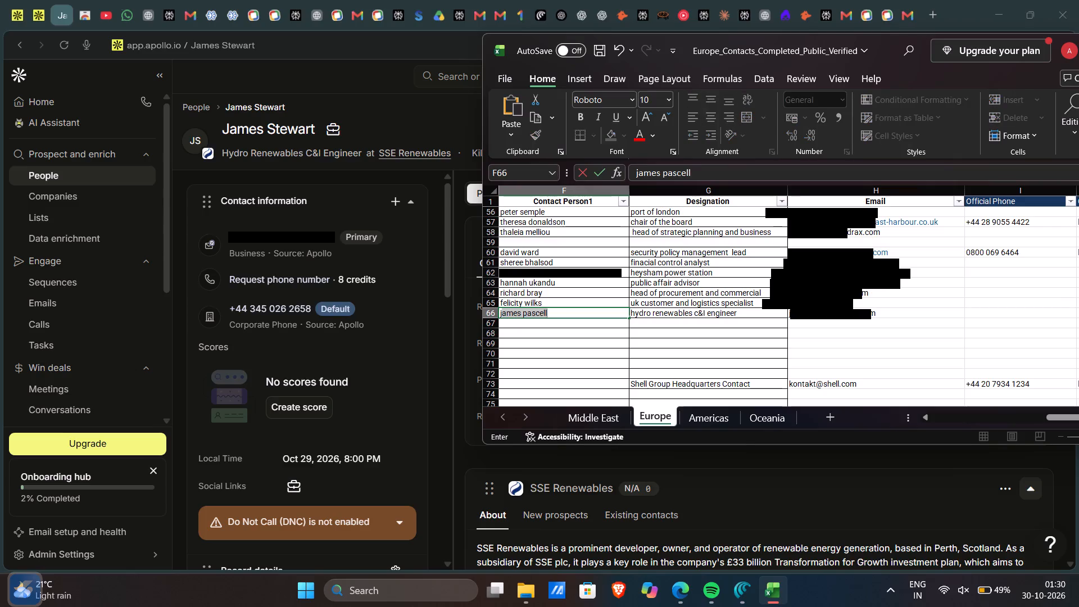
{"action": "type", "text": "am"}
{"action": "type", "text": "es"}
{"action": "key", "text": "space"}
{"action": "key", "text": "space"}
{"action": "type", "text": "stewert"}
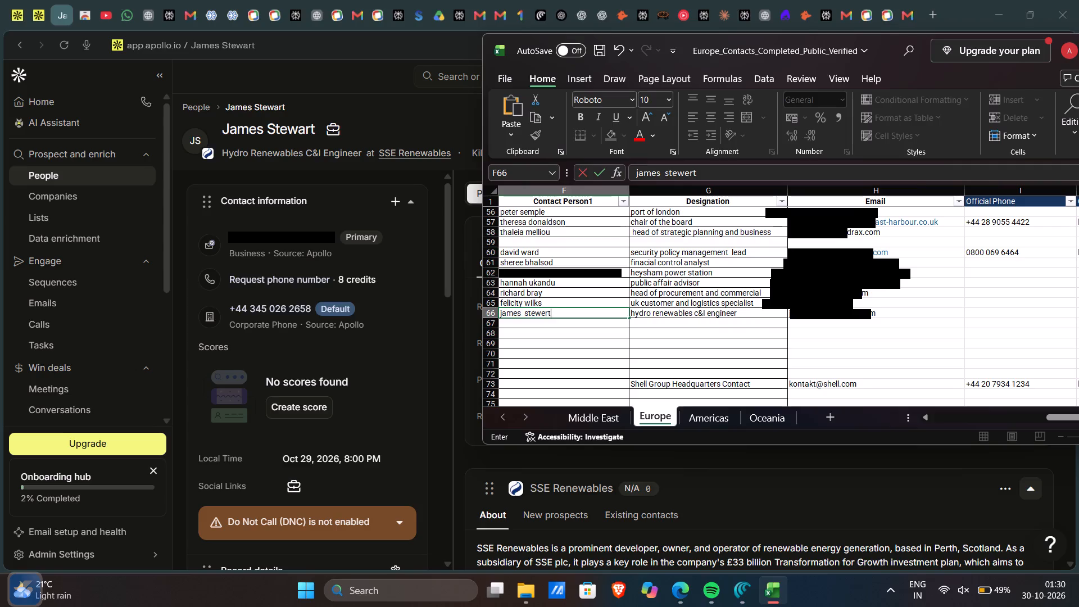
{"action": "scroll", "coordinate": [633, 310], "scroll_direction": "right", "scroll_amount": 1}
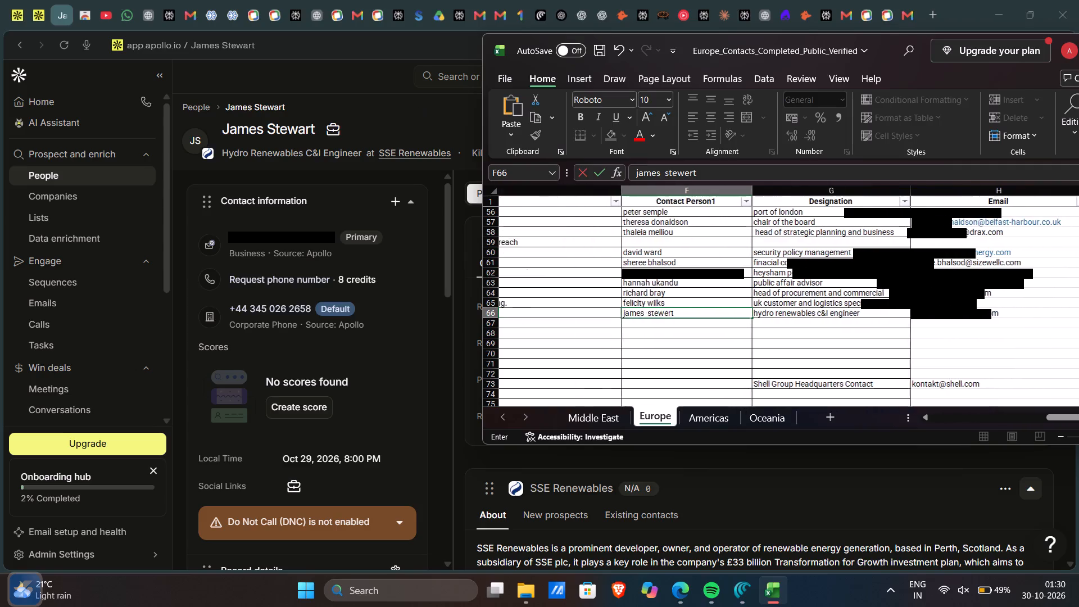
{"action": "scroll", "coordinate": [633, 310], "scroll_direction": "right", "scroll_amount": 1}
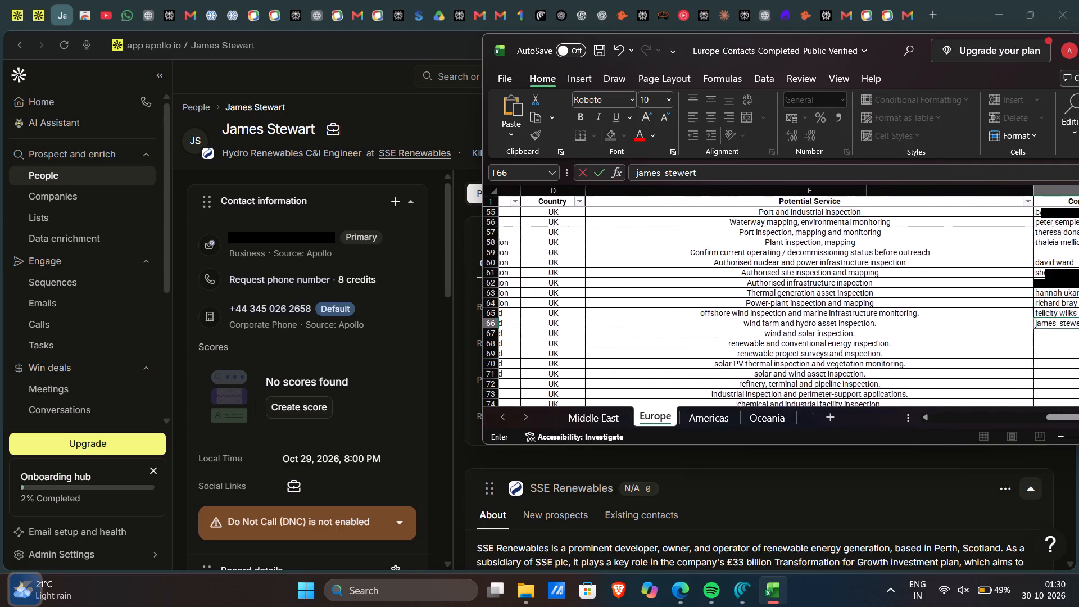
{"action": "scroll", "coordinate": [788, 300], "scroll_direction": "down", "scroll_amount": 1}
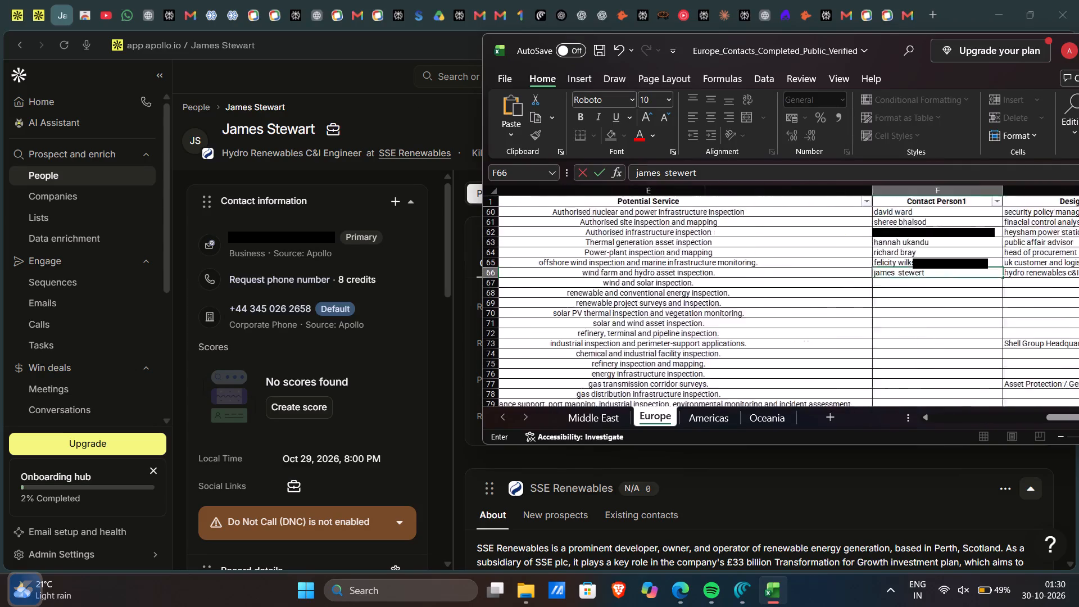
{"action": "scroll", "coordinate": [788, 300], "scroll_direction": "left", "scroll_amount": 3}
{"action": "scroll", "coordinate": [788, 300], "scroll_direction": "right", "scroll_amount": 3}
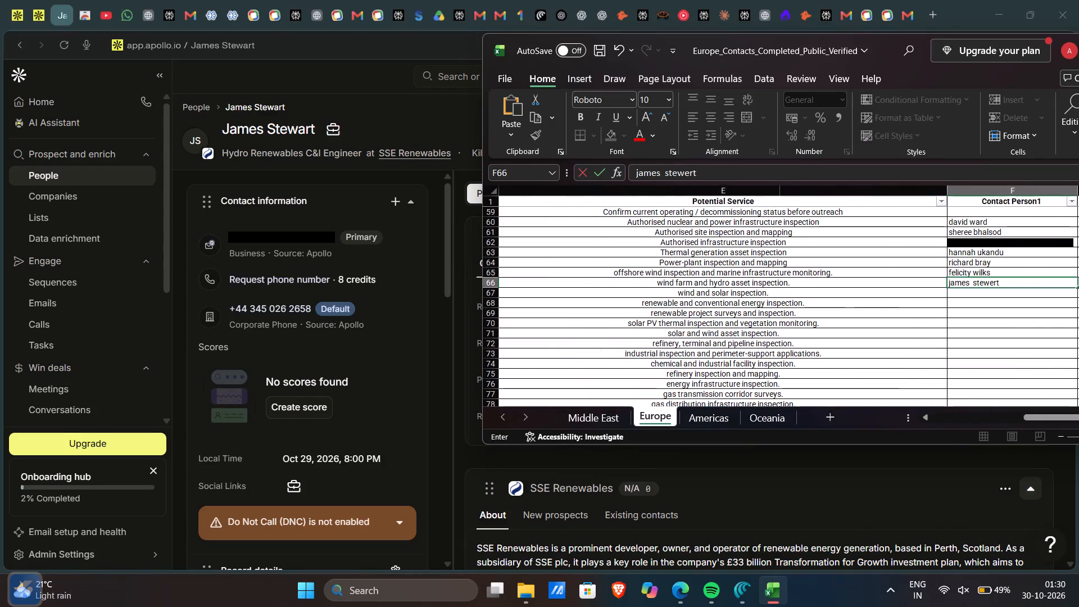
{"action": "left_click", "coordinate": [809, 289]}
{"action": "left_click", "coordinate": [817, 285]}
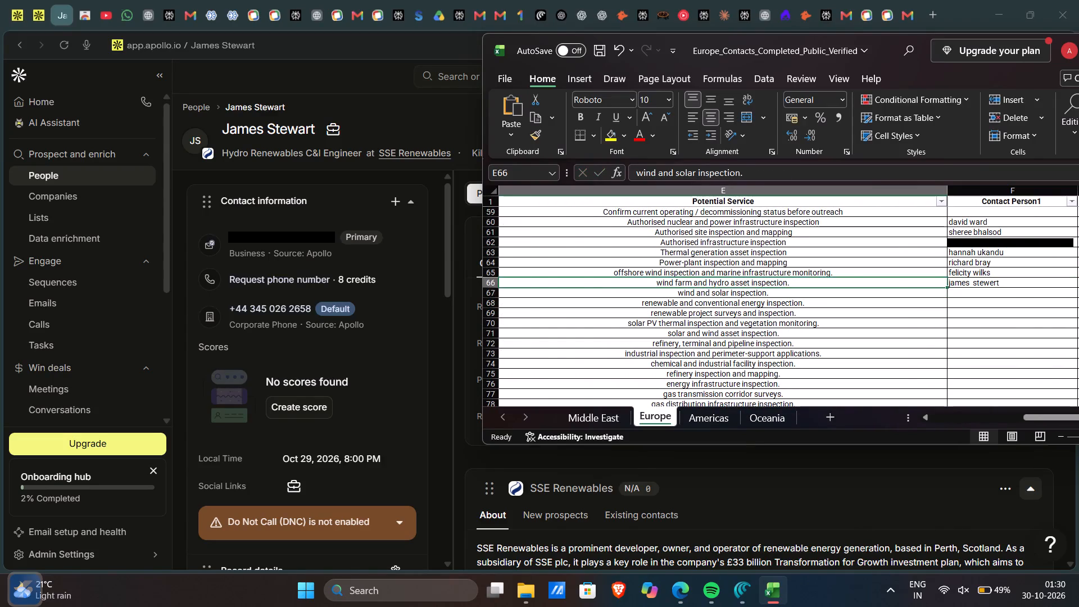
Copy the company name ScottishPower Renewables from row 67 of the Europe sheet.
{"action": "scroll", "coordinate": [817, 285], "scroll_direction": "right", "scroll_amount": 3}
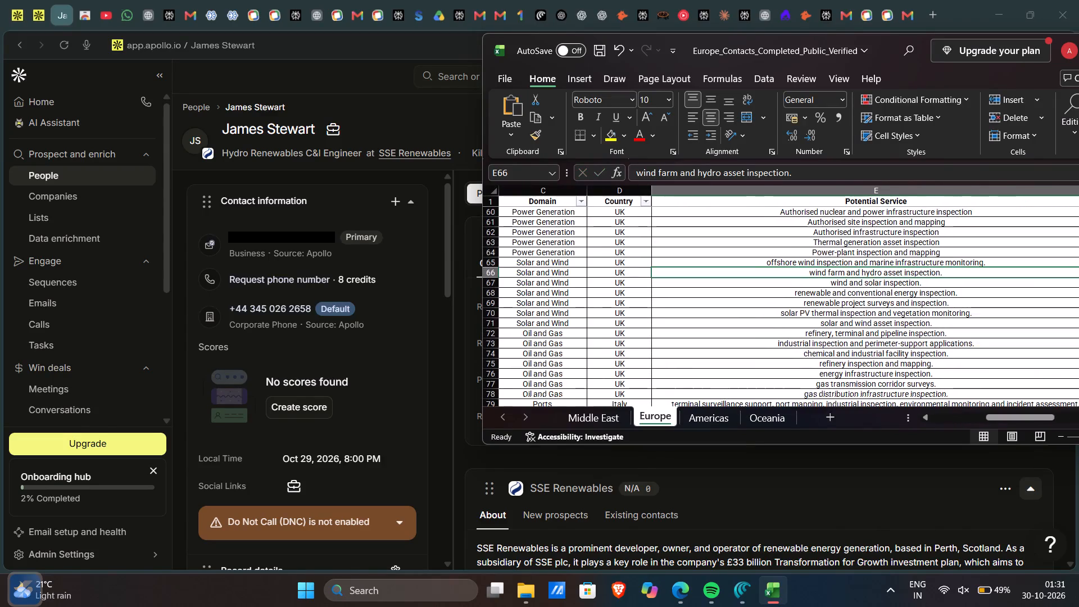
{"action": "left_click", "coordinate": [632, 271]}
{"action": "scroll", "coordinate": [632, 271], "scroll_direction": "right", "scroll_amount": 2}
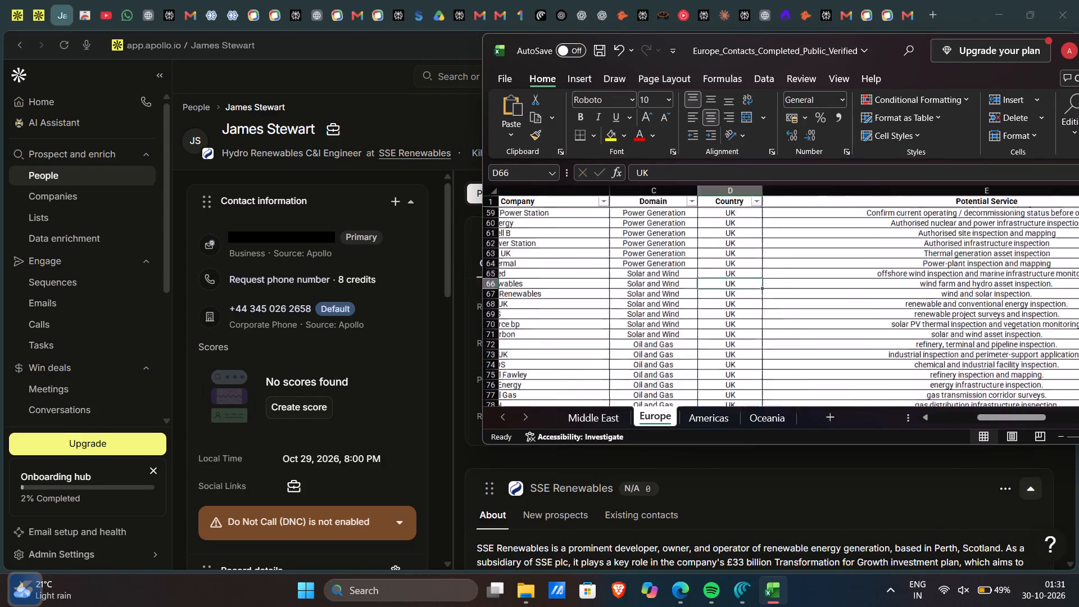
{"action": "scroll", "coordinate": [632, 271], "scroll_direction": "right", "scroll_amount": 2}
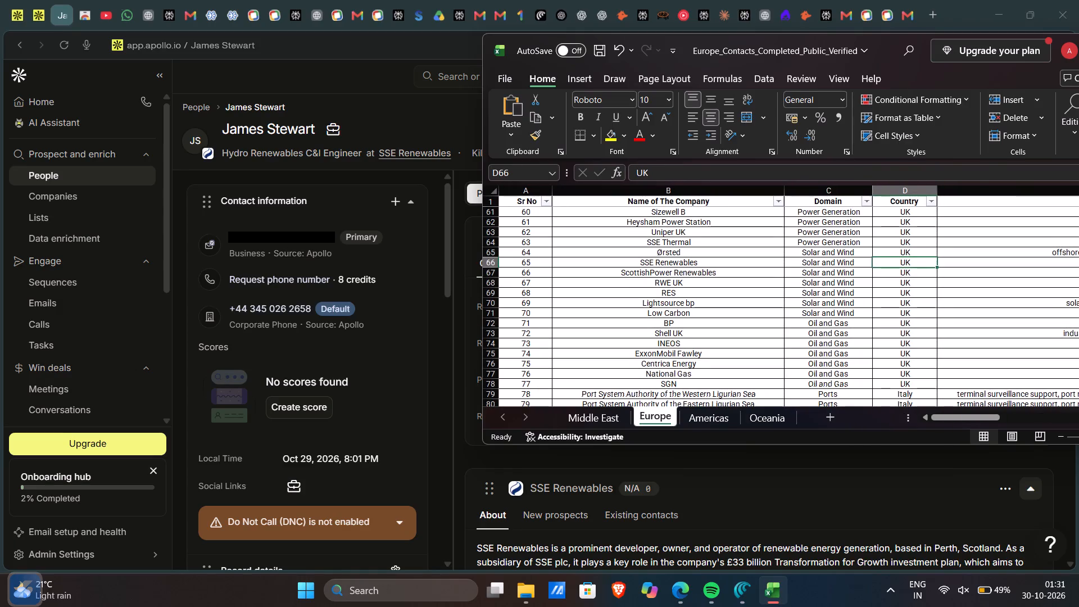
{"action": "left_click", "coordinate": [667, 270]}
{"action": "key", "text": "ctrl+c"}
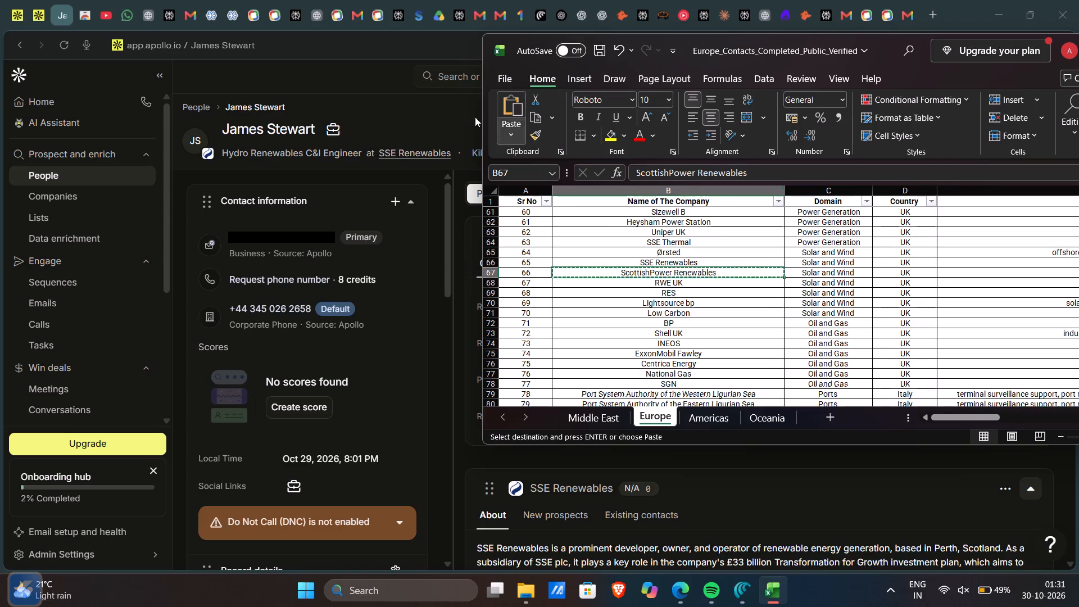
Switch to Apollo and open its search for the copied company name ScottishPower Renewables.
{"action": "left_click", "coordinate": [426, 94]}
{"action": "left_click", "coordinate": [445, 82]}
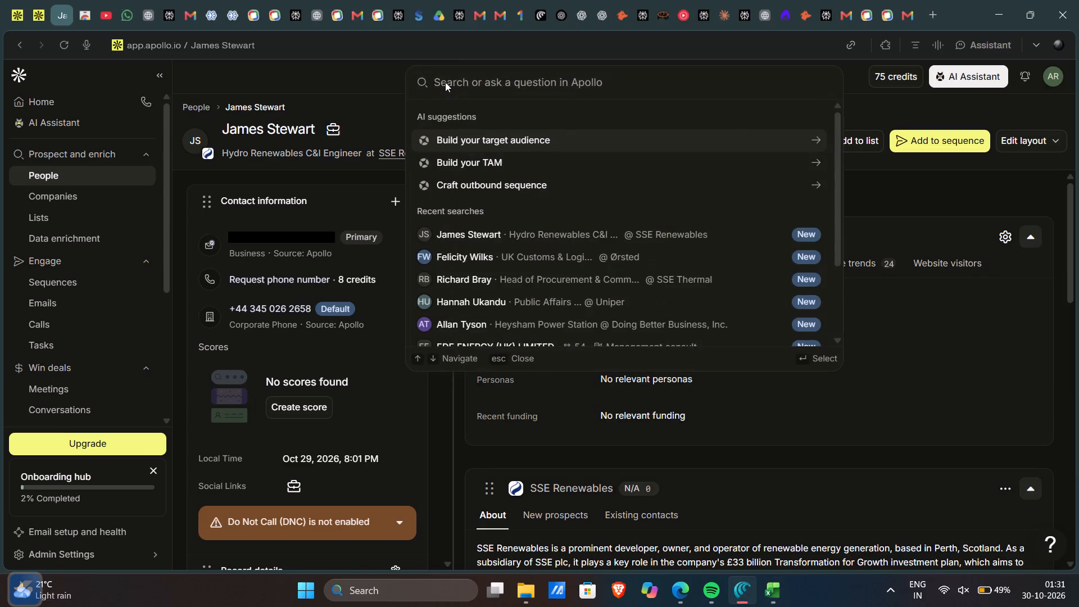
In Apollo, search for ScottishPower Renewables and open the profile of the HR Business Partner among the people.
{"action": "key", "text": "ctrl+v"}
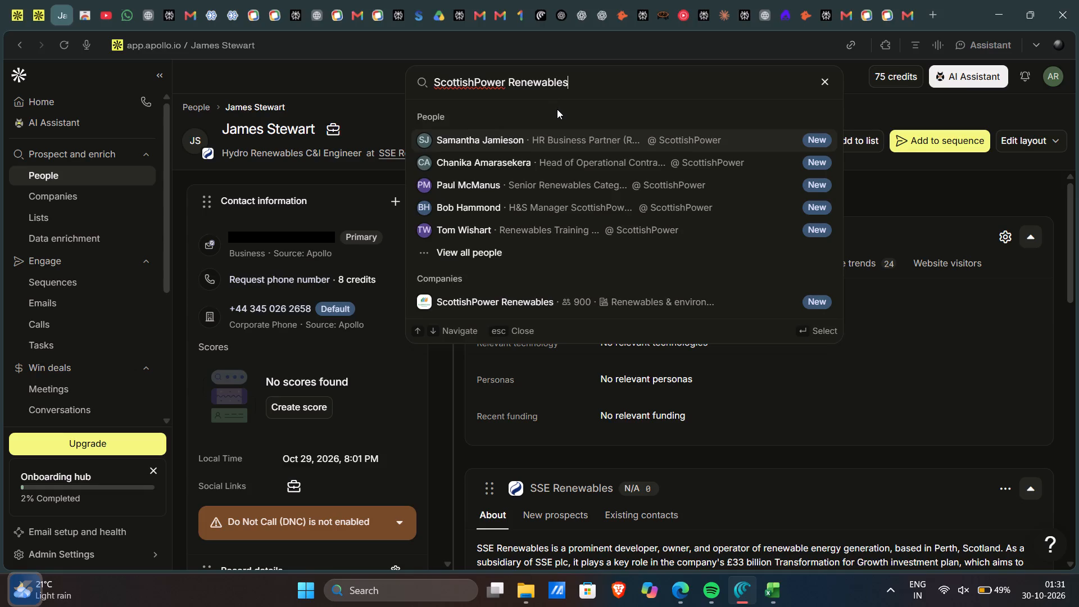
{"action": "left_click", "coordinate": [582, 128]}
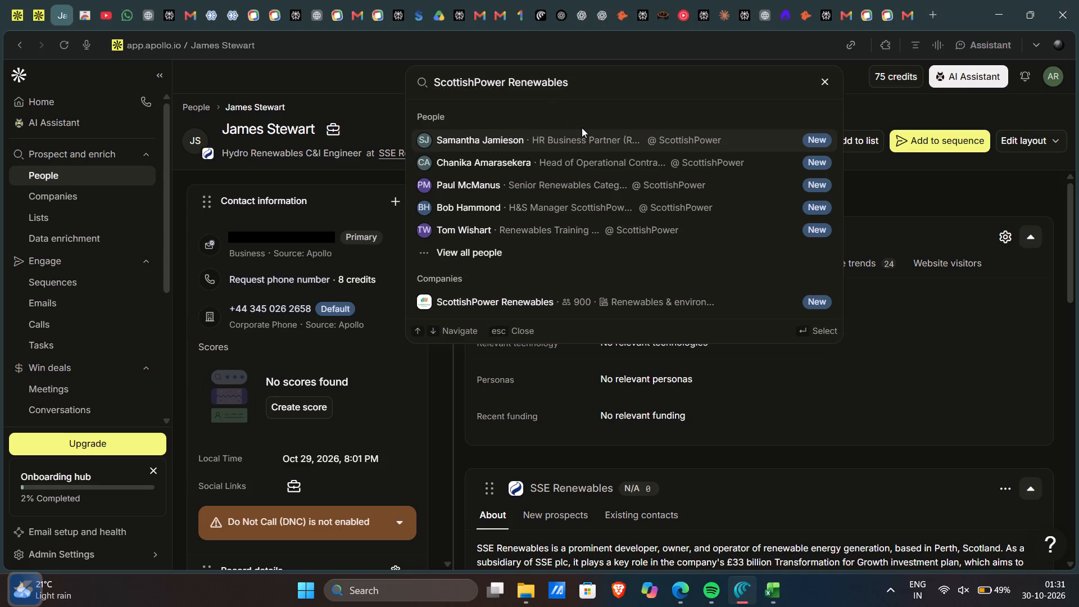
{"action": "left_click", "coordinate": [581, 133]}
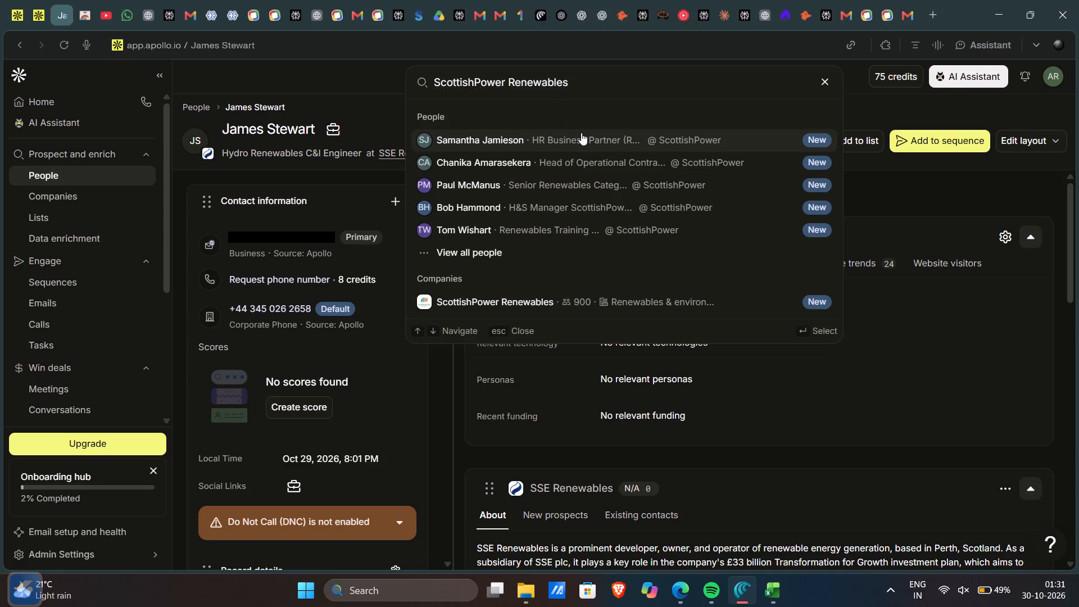
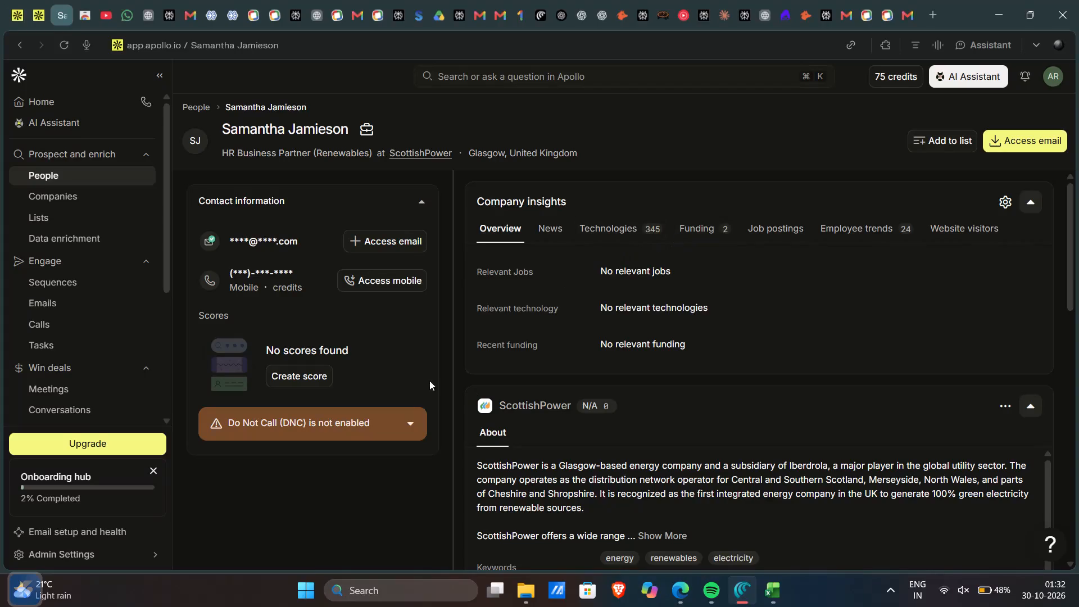
Reveal the email address of ScottishPower's HR Business Partner and copy it.
{"action": "left_click", "coordinate": [386, 241]}
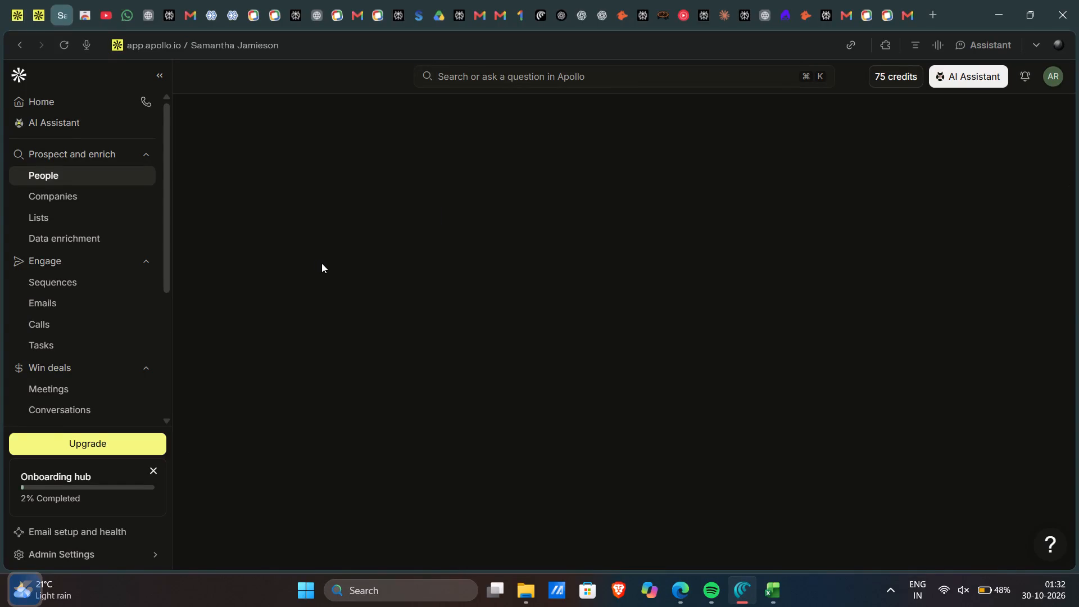
{"action": "left_click", "coordinate": [338, 246]}
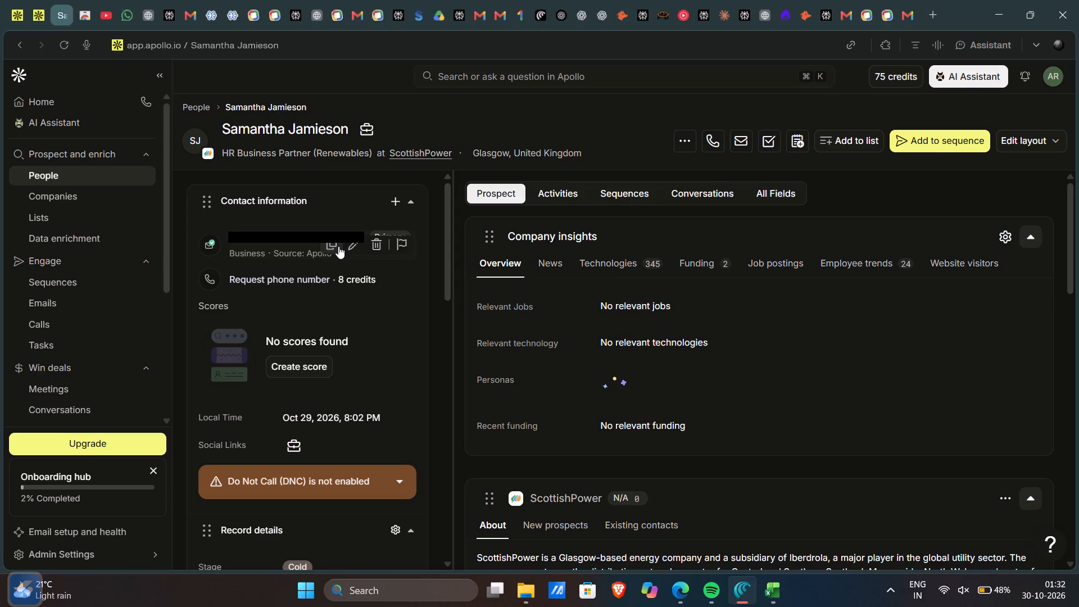
In the Excel workbook, paste the copied email address into the Email column of row 67 on the Europe sheet.
{"action": "left_click", "coordinate": [775, 585], "text": "ctrl"}
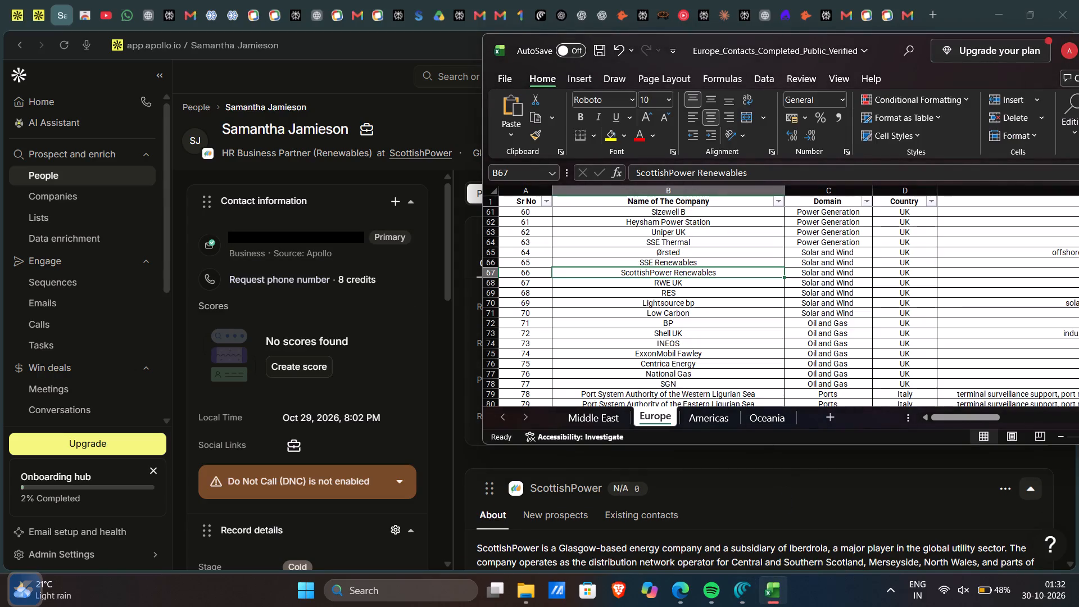
{"action": "left_click", "coordinate": [888, 271]}
{"action": "left_click", "coordinate": [948, 274]}
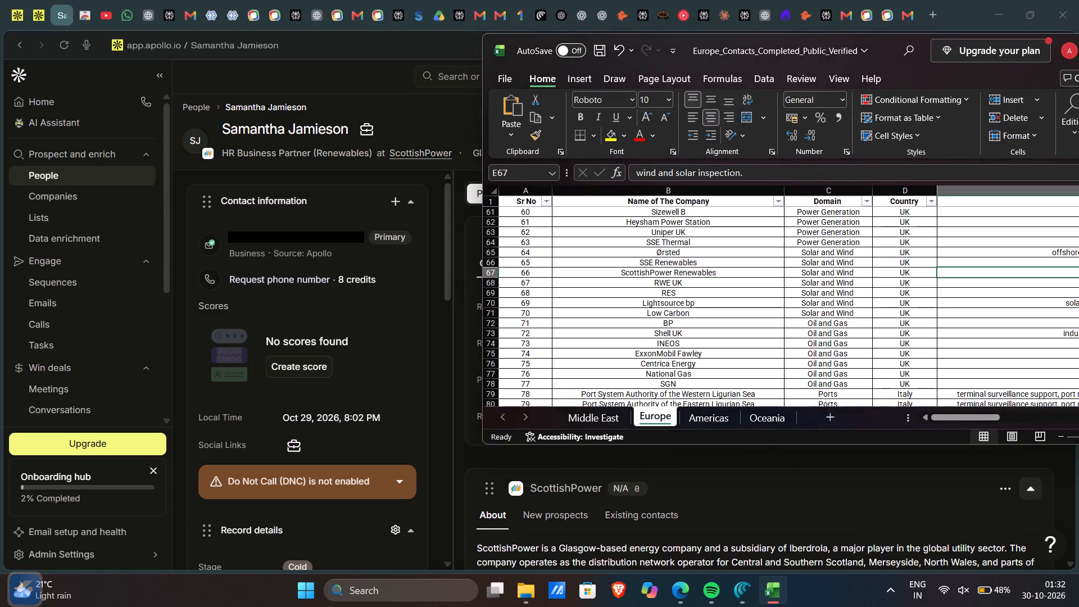
{"action": "scroll", "coordinate": [922, 279], "scroll_direction": "left", "scroll_amount": 6}
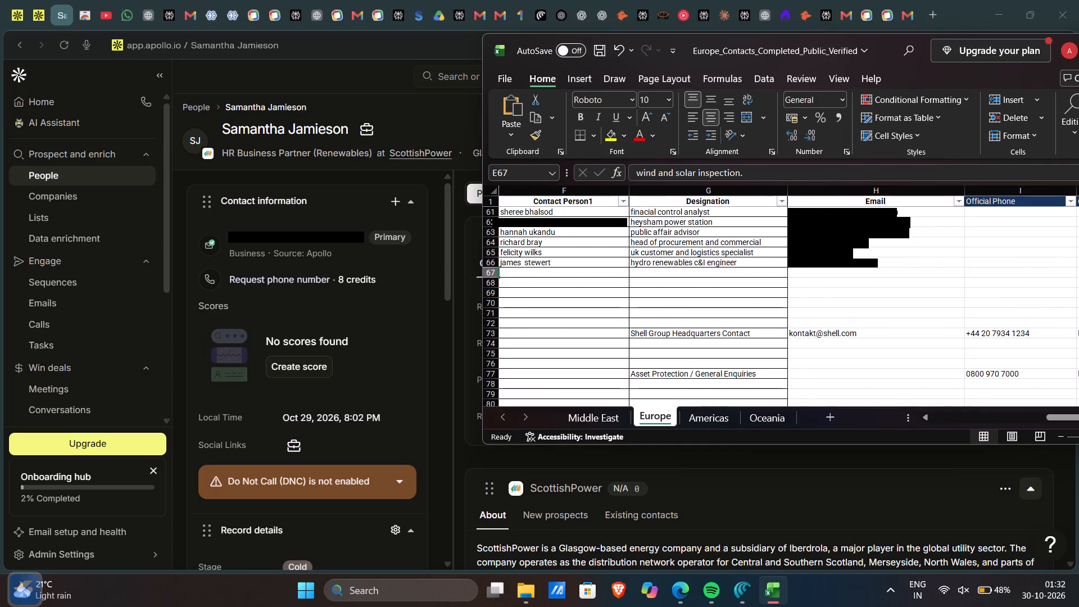
{"action": "left_click", "coordinate": [826, 273]}
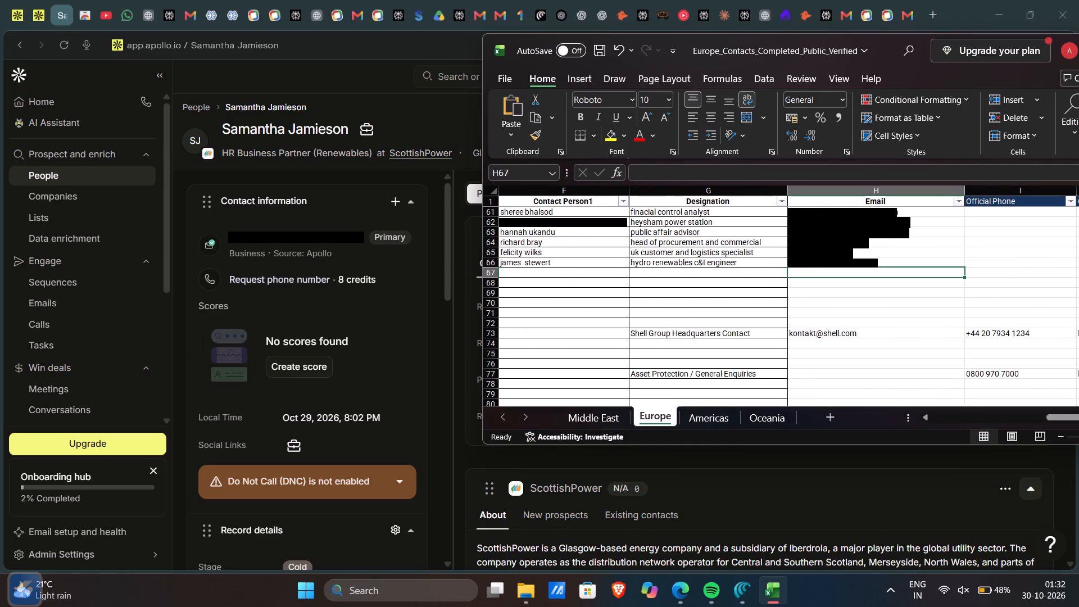
{"action": "key", "text": "ctrl+v"}
Enter "hr business partner" as the ScottishPower Renewables contact's designation in row 67.
{"action": "left_click", "coordinate": [683, 272]}
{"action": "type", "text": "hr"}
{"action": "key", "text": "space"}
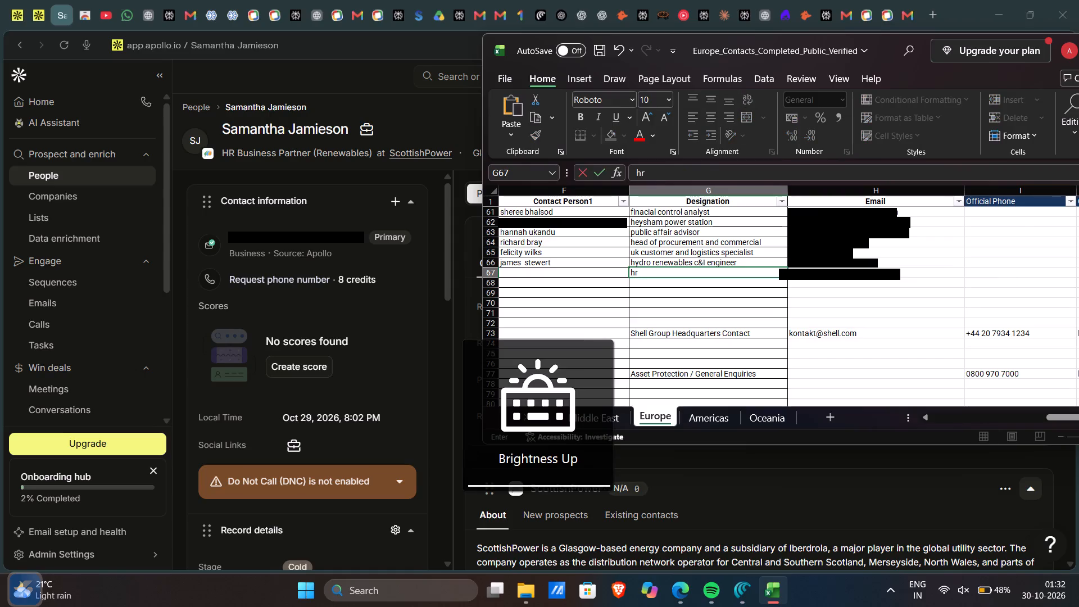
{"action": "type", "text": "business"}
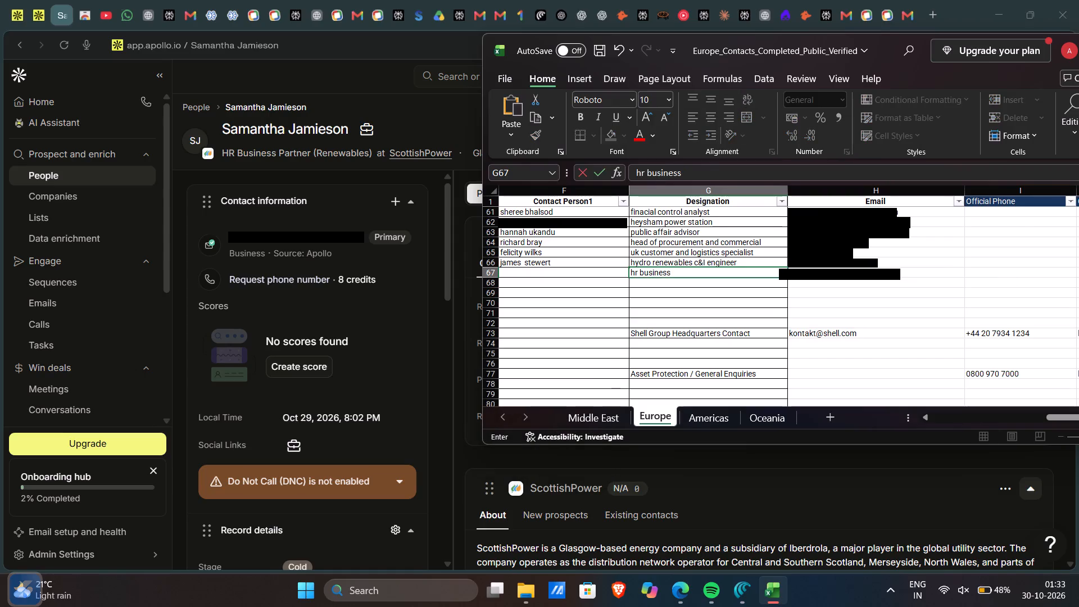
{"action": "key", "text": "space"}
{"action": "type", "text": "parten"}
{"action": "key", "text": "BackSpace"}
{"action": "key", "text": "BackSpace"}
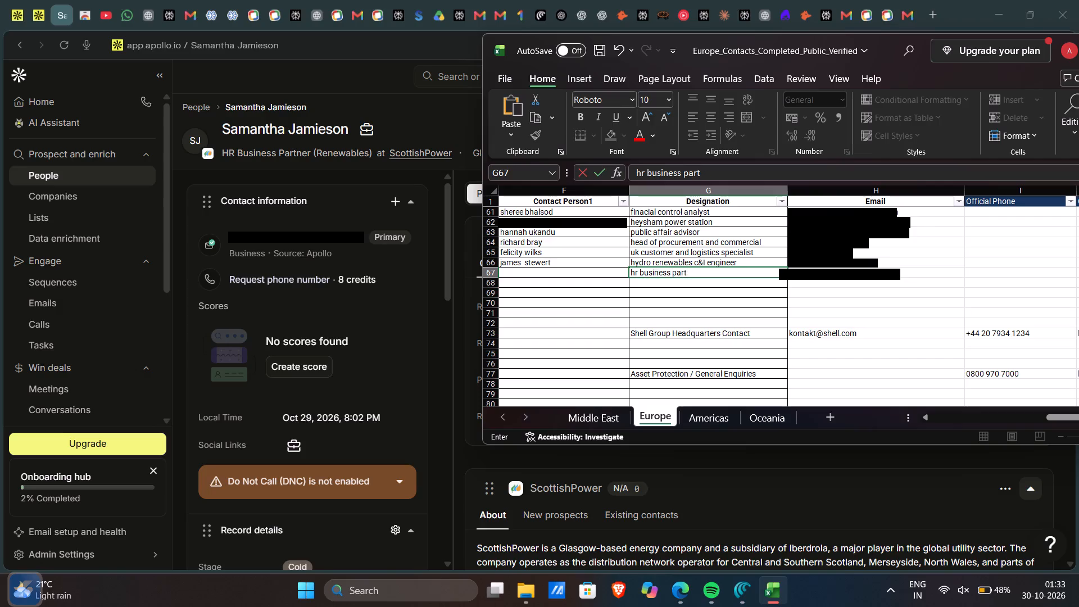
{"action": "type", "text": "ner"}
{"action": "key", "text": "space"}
Enter the HR Business Partner's name in the Contact Person1 column of row 67.
{"action": "left_click", "coordinate": [542, 277]}
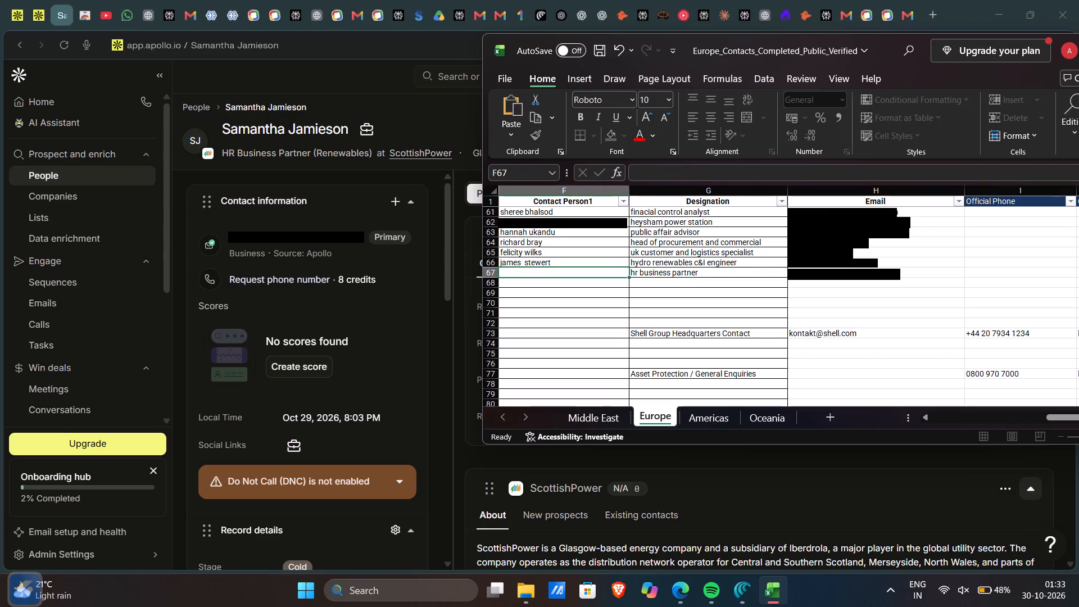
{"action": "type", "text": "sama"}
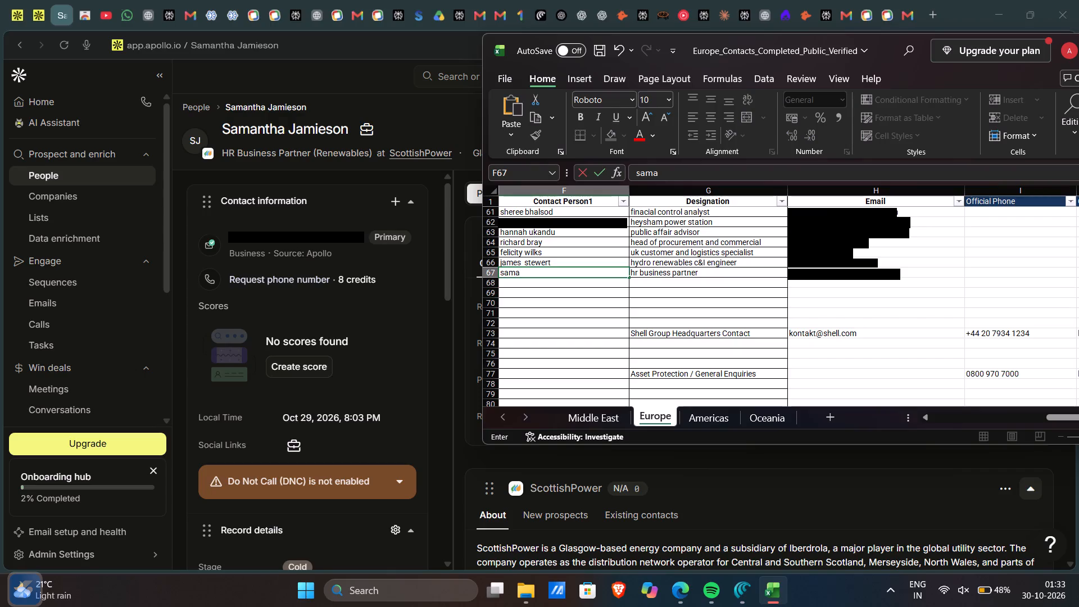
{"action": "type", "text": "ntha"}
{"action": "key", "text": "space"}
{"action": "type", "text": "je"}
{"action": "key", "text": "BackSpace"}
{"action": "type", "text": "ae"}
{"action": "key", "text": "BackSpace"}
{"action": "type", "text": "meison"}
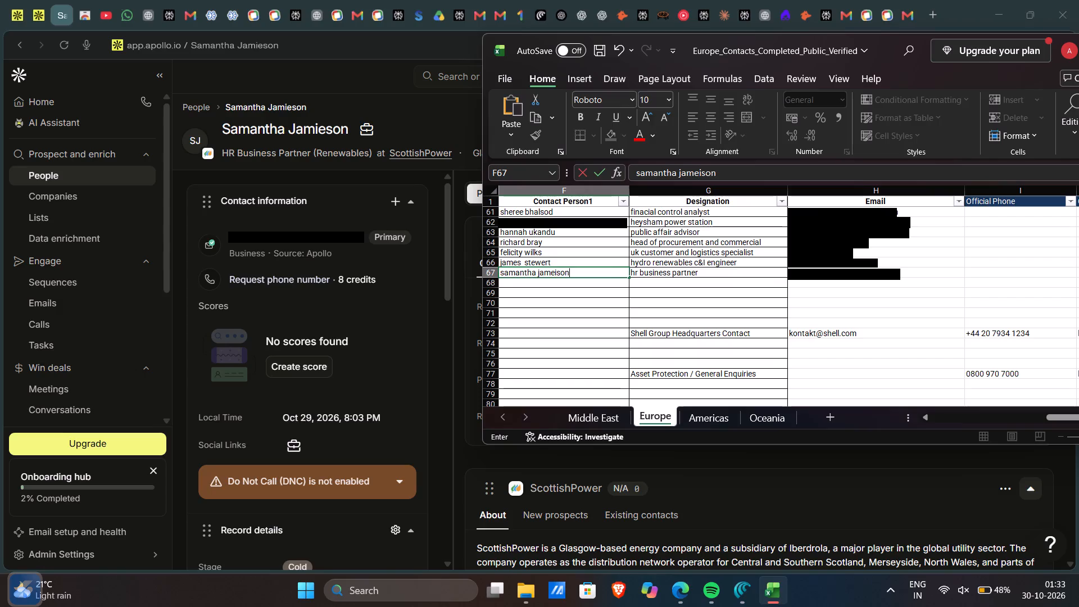
Copy the company name RWE UK from row 68 of the Europe sheet.
{"action": "scroll", "coordinate": [599, 297], "scroll_direction": "right", "scroll_amount": 3}
{"action": "scroll", "coordinate": [599, 297], "scroll_direction": "down", "scroll_amount": 1}
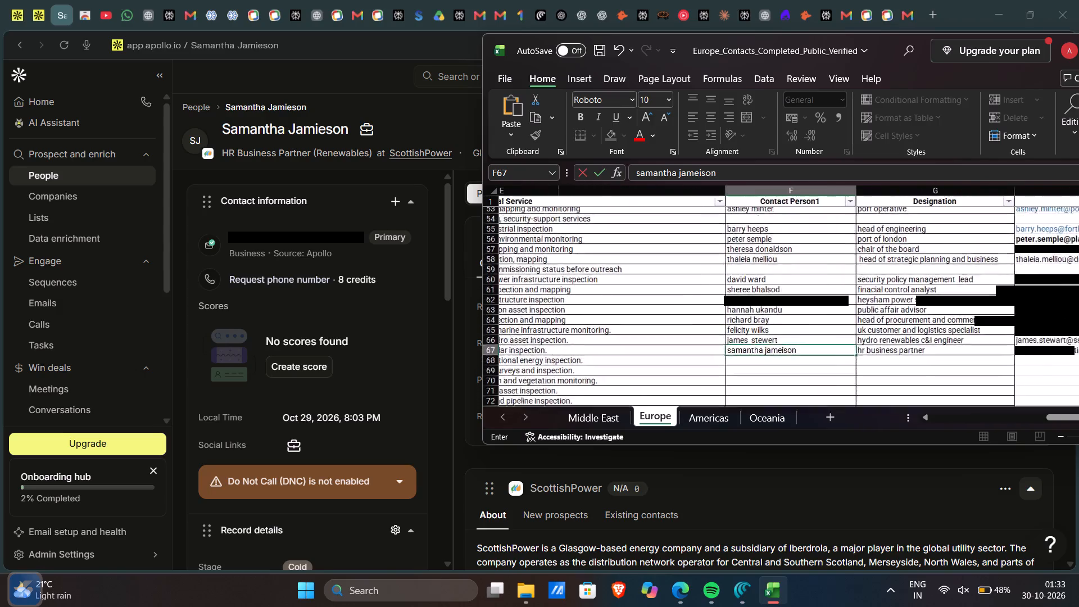
{"action": "scroll", "coordinate": [599, 297], "scroll_direction": "down", "scroll_amount": 1}
{"action": "scroll", "coordinate": [599, 297], "scroll_direction": "right", "scroll_amount": 1}
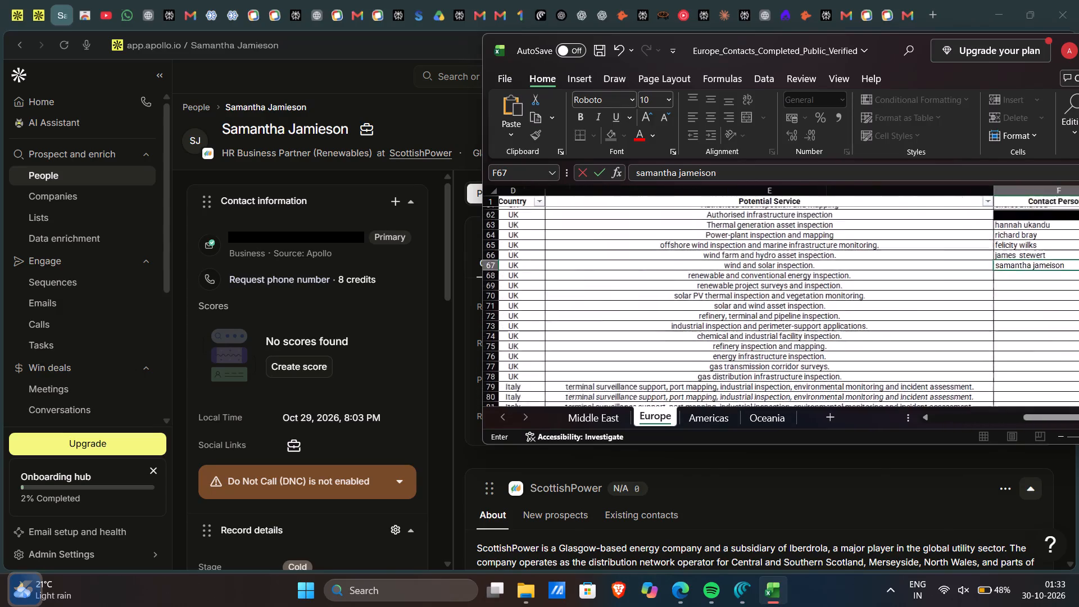
{"action": "scroll", "coordinate": [599, 297], "scroll_direction": "right", "scroll_amount": 1}
{"action": "scroll", "coordinate": [599, 297], "scroll_direction": "left", "scroll_amount": 1}
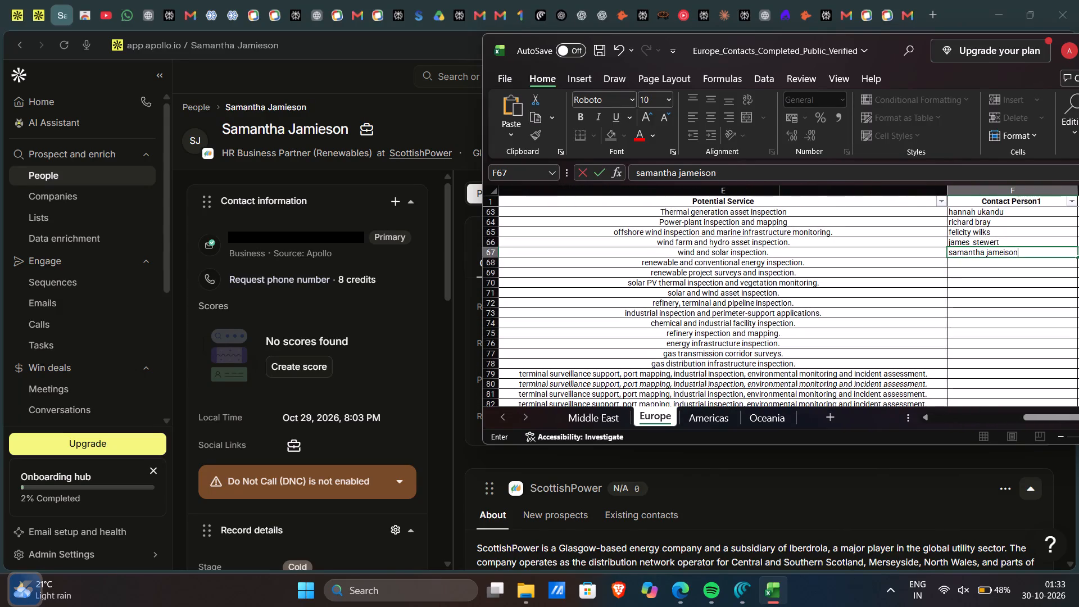
{"action": "left_click", "coordinate": [710, 256]}
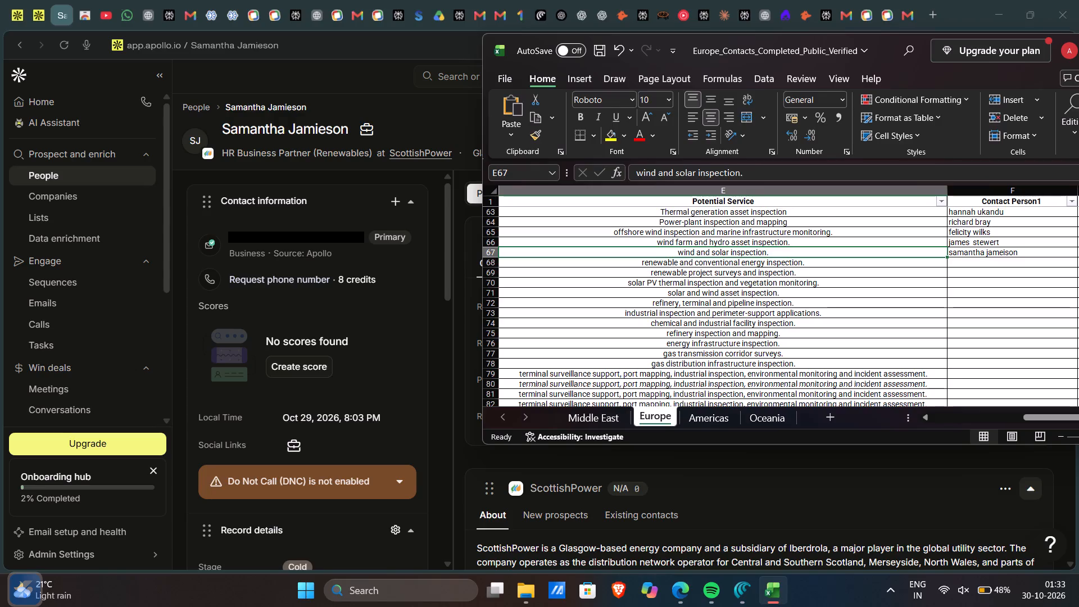
{"action": "scroll", "coordinate": [670, 248], "scroll_direction": "right", "scroll_amount": 2}
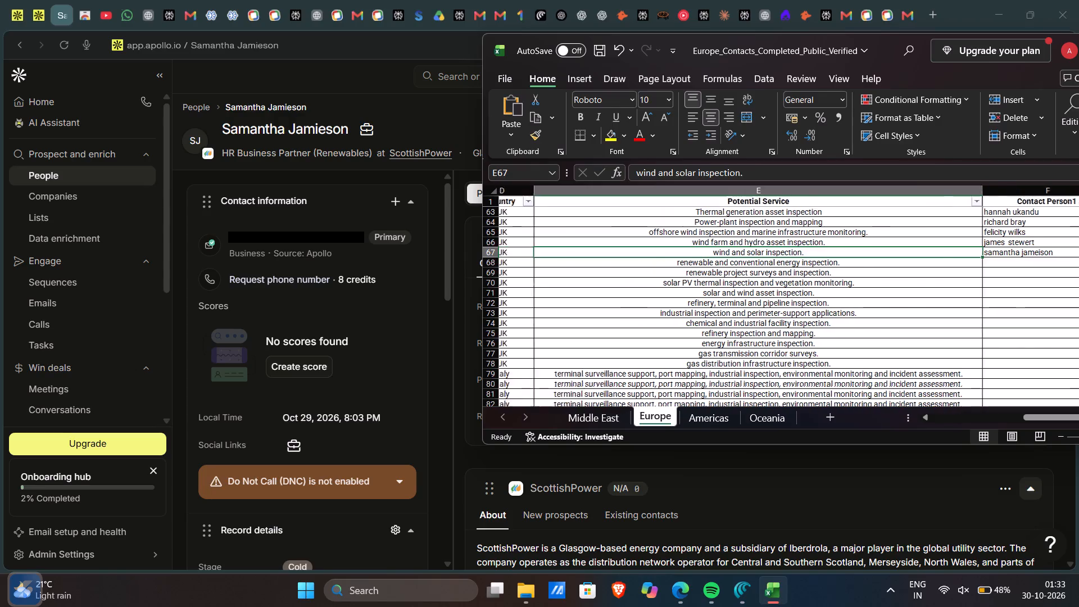
{"action": "scroll", "coordinate": [670, 248], "scroll_direction": "right", "scroll_amount": 4}
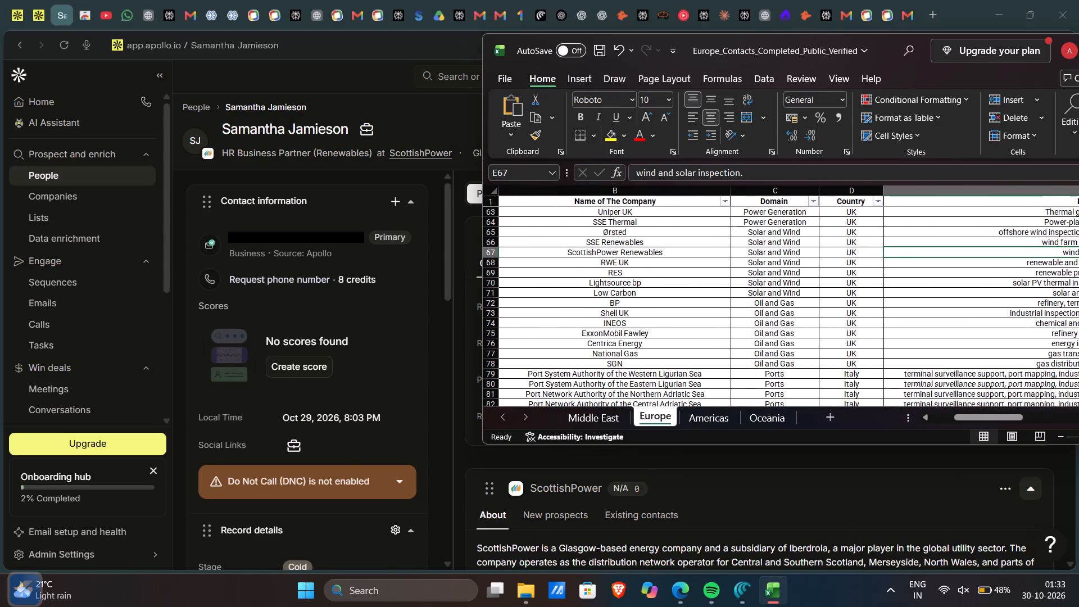
{"action": "left_click", "coordinate": [643, 270]}
{"action": "left_click", "coordinate": [669, 264]}
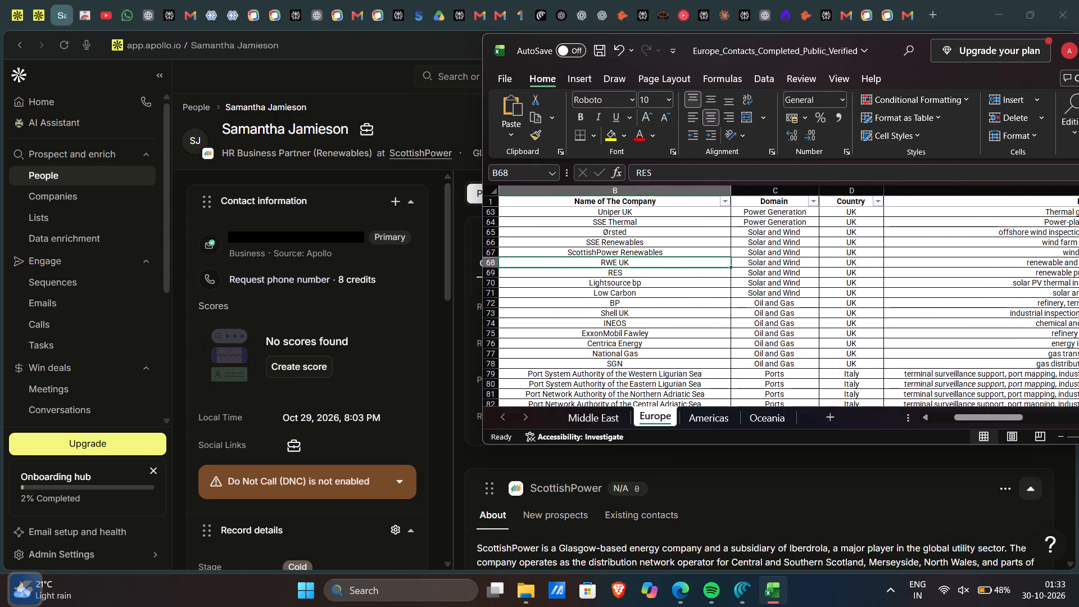
{"action": "key", "text": "ctrl+c"}
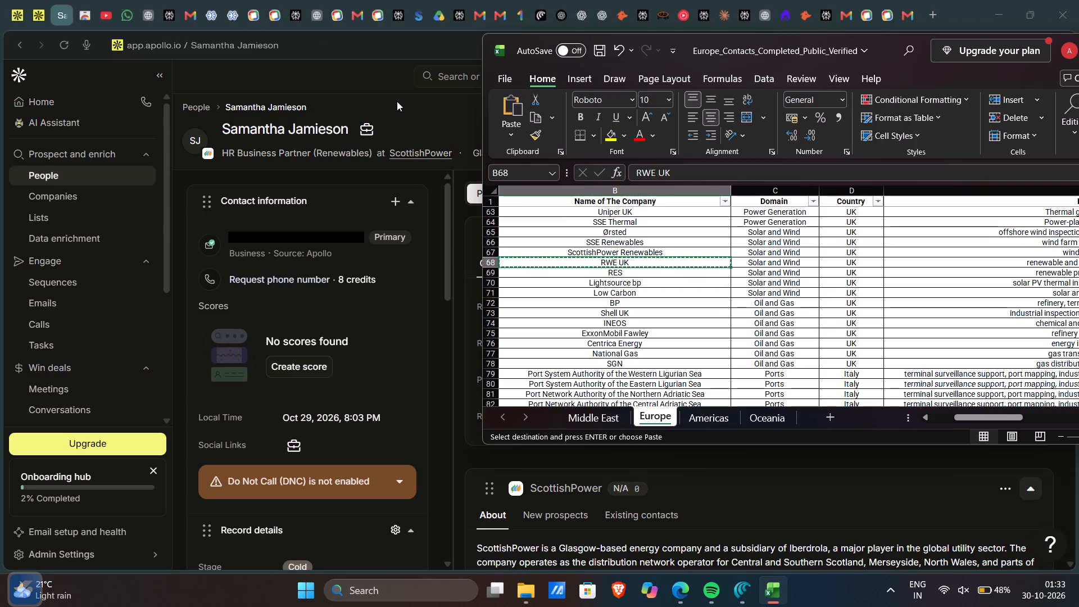
In Apollo, search for RWE UK and open the profile of the Trading Operations Analyst at RWE.
{"action": "left_click_drag", "start_coordinate": [397, 101], "coordinate": [488, 69]}
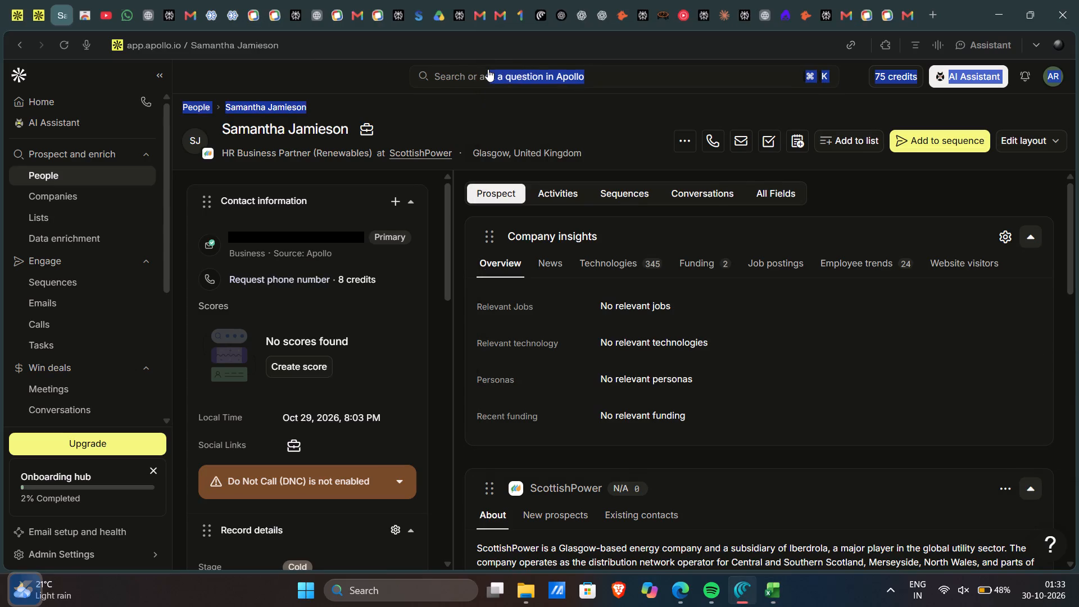
{"action": "left_click_drag", "start_coordinate": [488, 69], "coordinate": [486, 69]}
{"action": "left_click", "coordinate": [486, 70]}
{"action": "key", "text": "ctrl+v"}
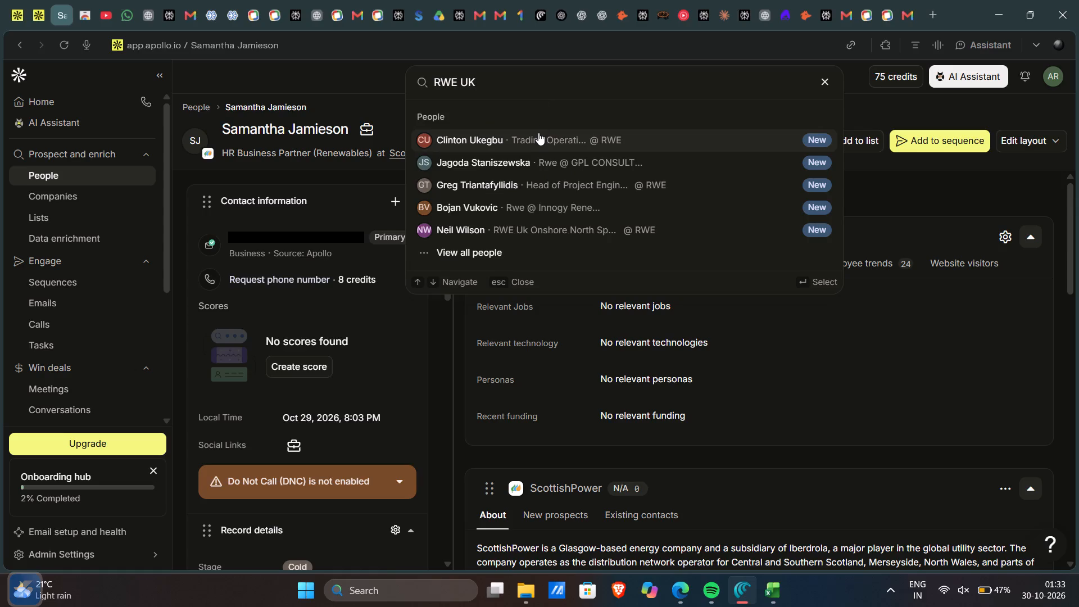
{"action": "left_click", "coordinate": [538, 133]}
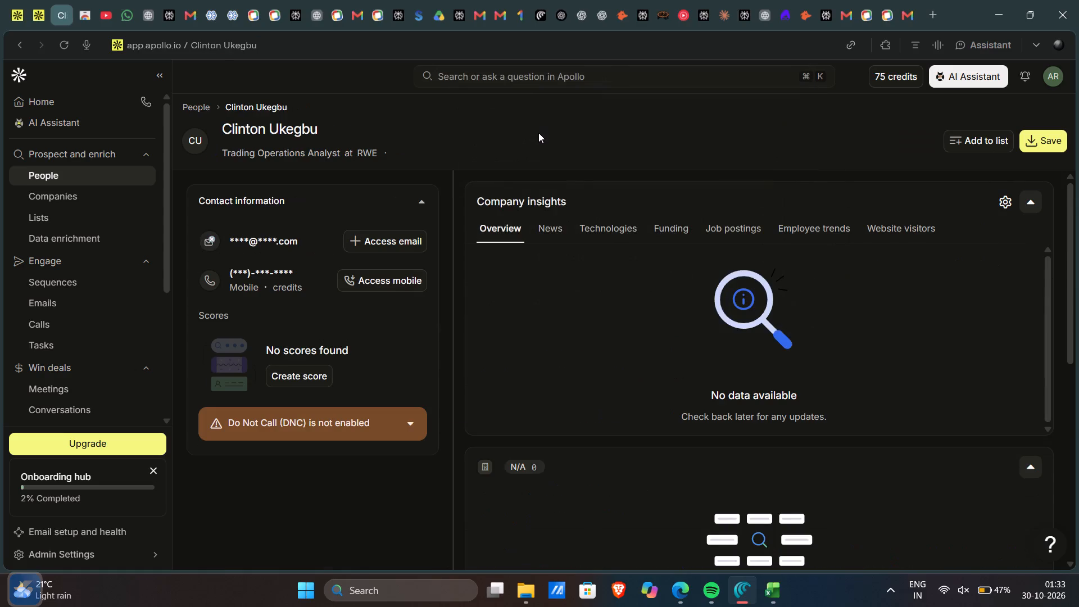
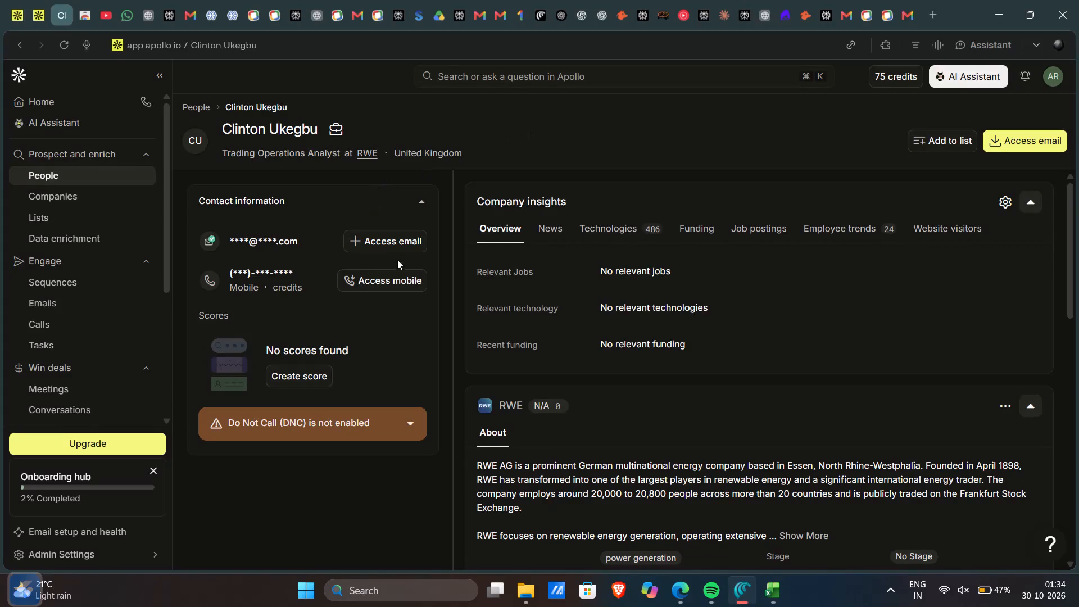
Reveal the email of the Trading Operations Analyst at RWE and copy it.
{"action": "left_click", "coordinate": [401, 237]}
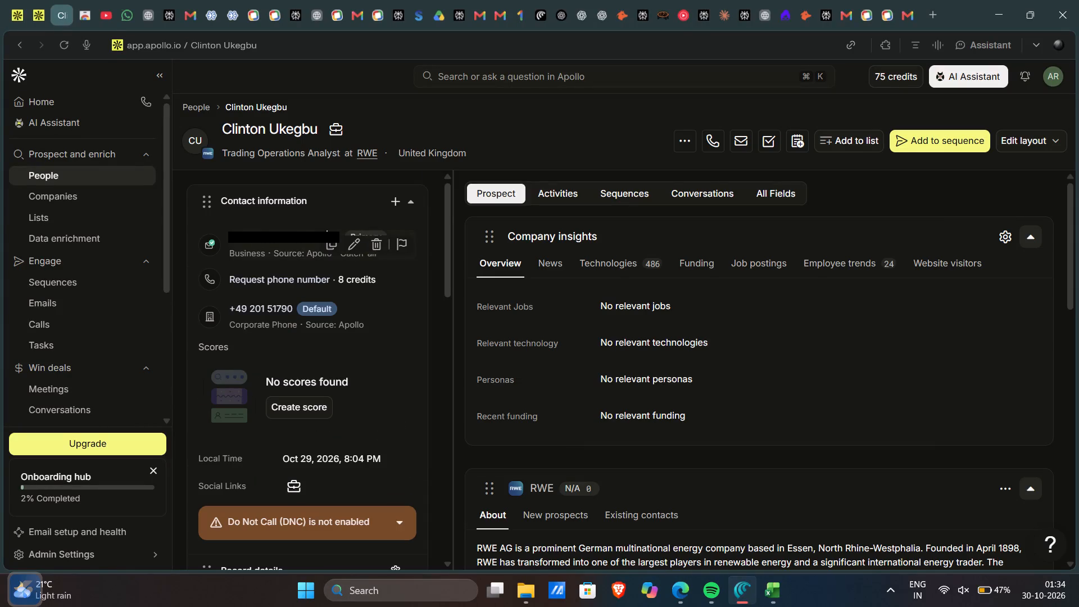
{"action": "left_click", "coordinate": [330, 239]}
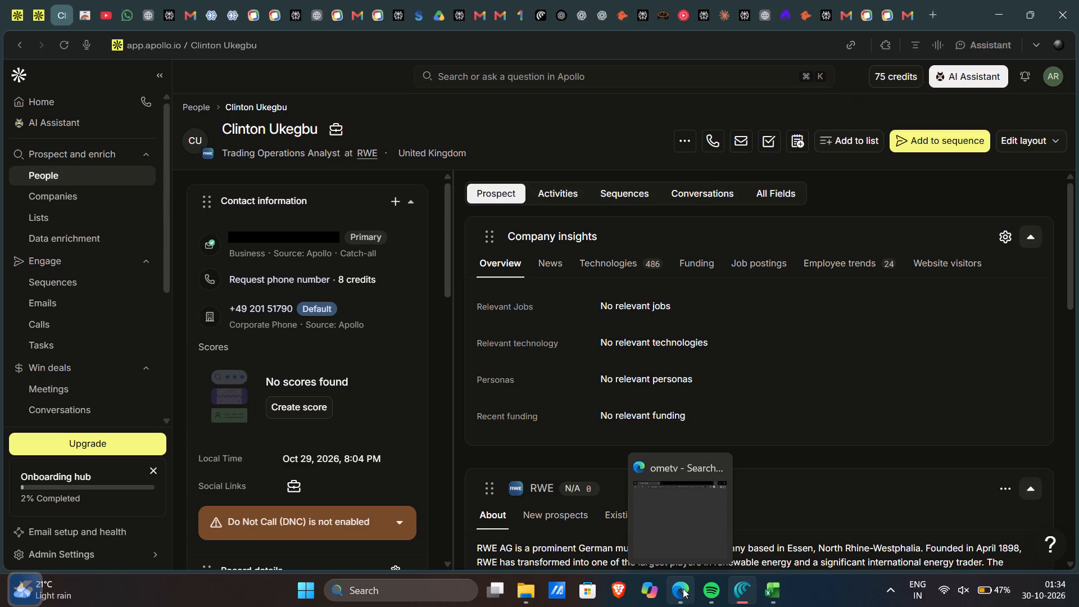
Switch to the Excel workbook and paste the copied address into the Email column of row 68 for RWE UK.
{"action": "left_click", "coordinate": [766, 598]}
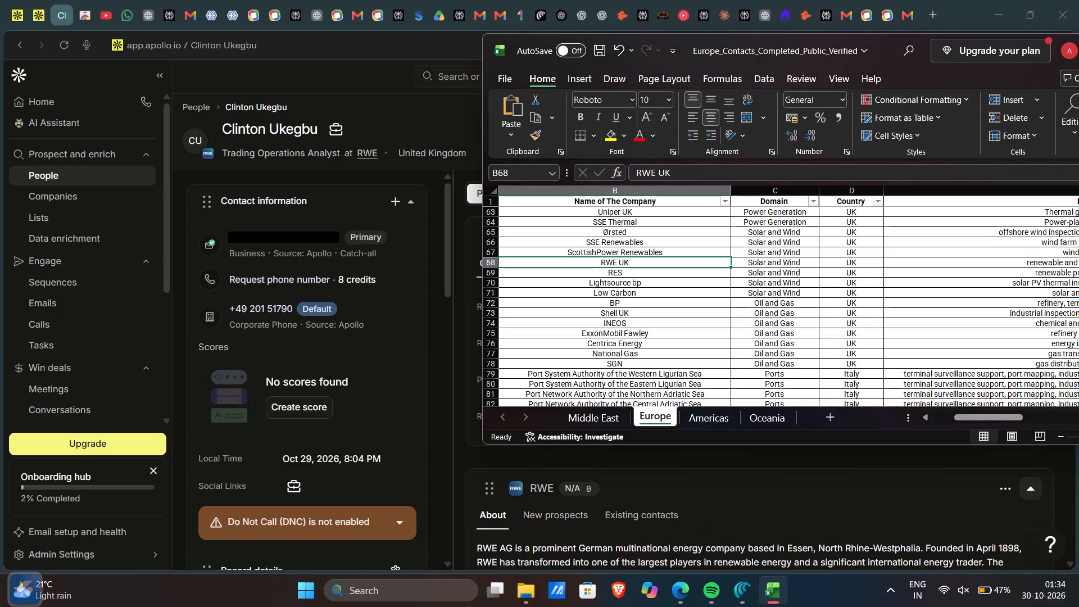
{"action": "left_click", "coordinate": [813, 270]}
{"action": "left_click", "coordinate": [856, 262]}
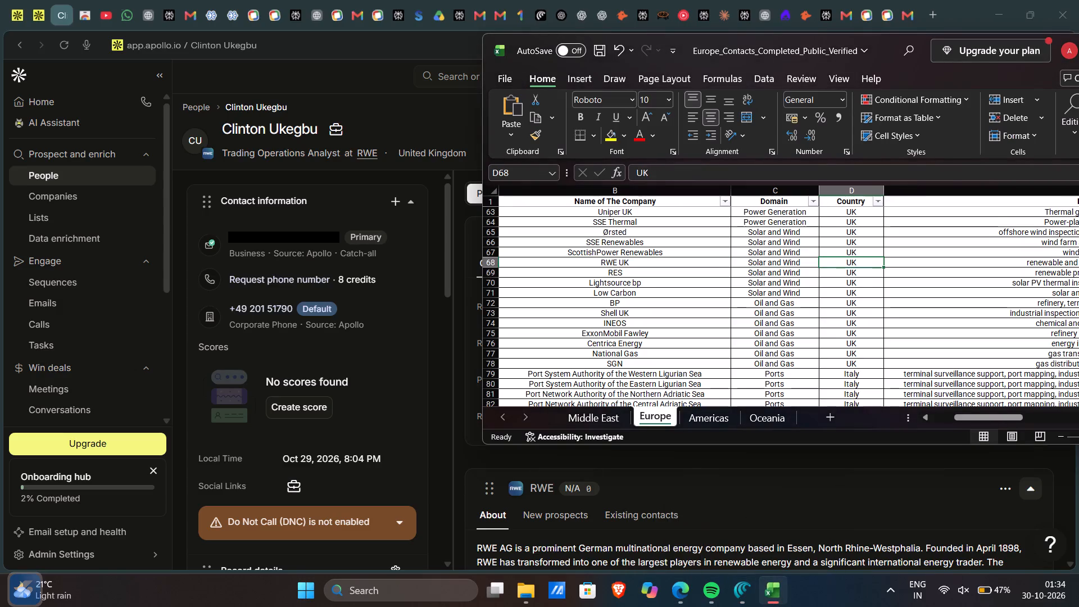
{"action": "left_click", "coordinate": [931, 264]}
{"action": "scroll", "coordinate": [931, 264], "scroll_direction": "left", "scroll_amount": 4}
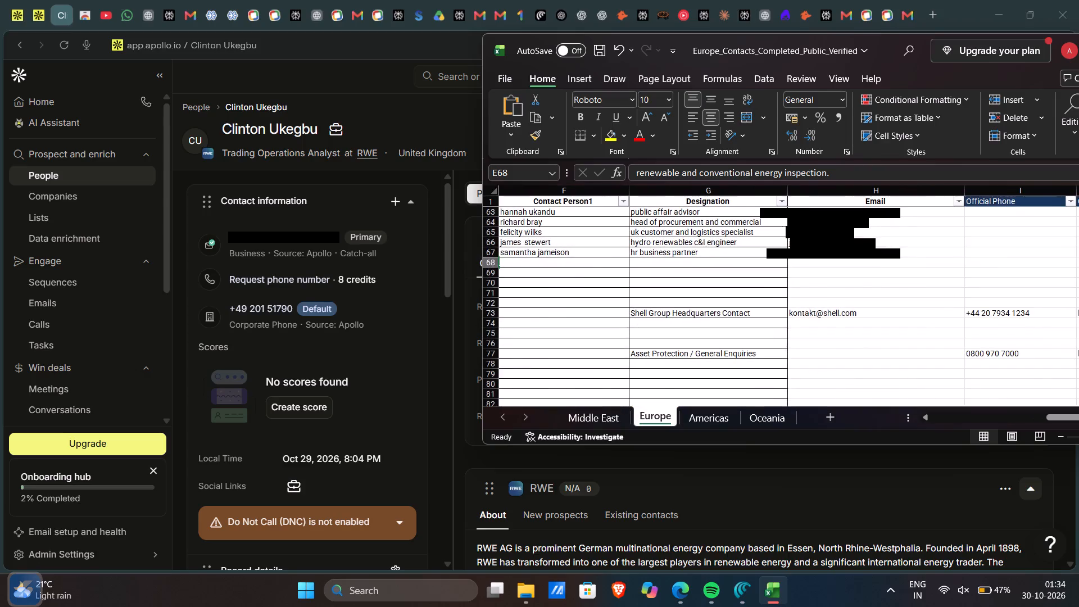
{"action": "scroll", "coordinate": [931, 264], "scroll_direction": "right", "scroll_amount": 1}
{"action": "left_click", "coordinate": [860, 264]}
{"action": "key", "text": "ctrl+v"}
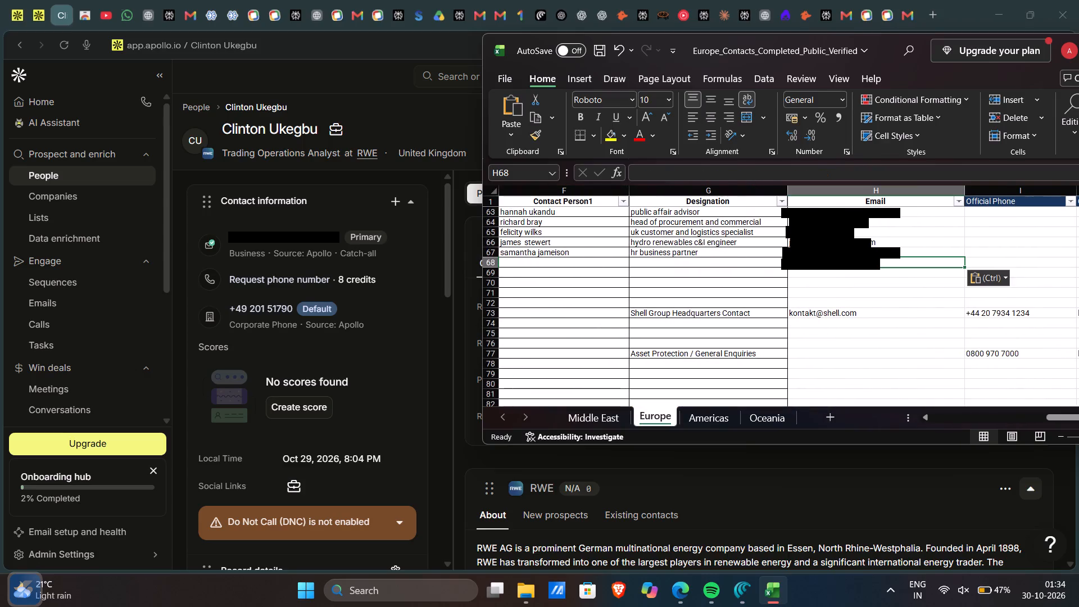
Enter "trading operations analyst" as the RWE UK contact's designation in row 68.
{"action": "left_click", "coordinate": [751, 261]}
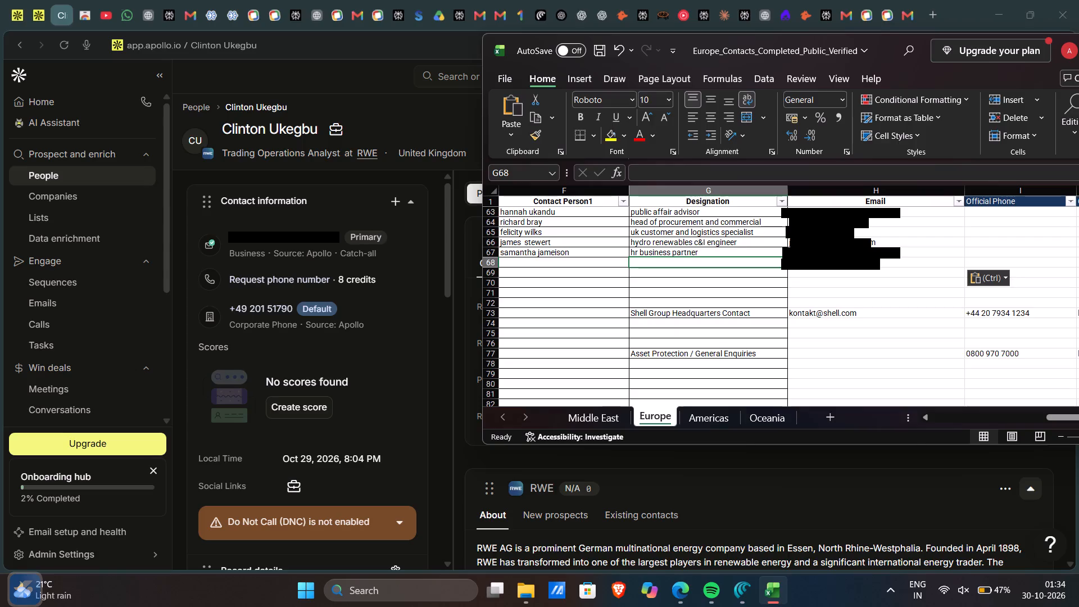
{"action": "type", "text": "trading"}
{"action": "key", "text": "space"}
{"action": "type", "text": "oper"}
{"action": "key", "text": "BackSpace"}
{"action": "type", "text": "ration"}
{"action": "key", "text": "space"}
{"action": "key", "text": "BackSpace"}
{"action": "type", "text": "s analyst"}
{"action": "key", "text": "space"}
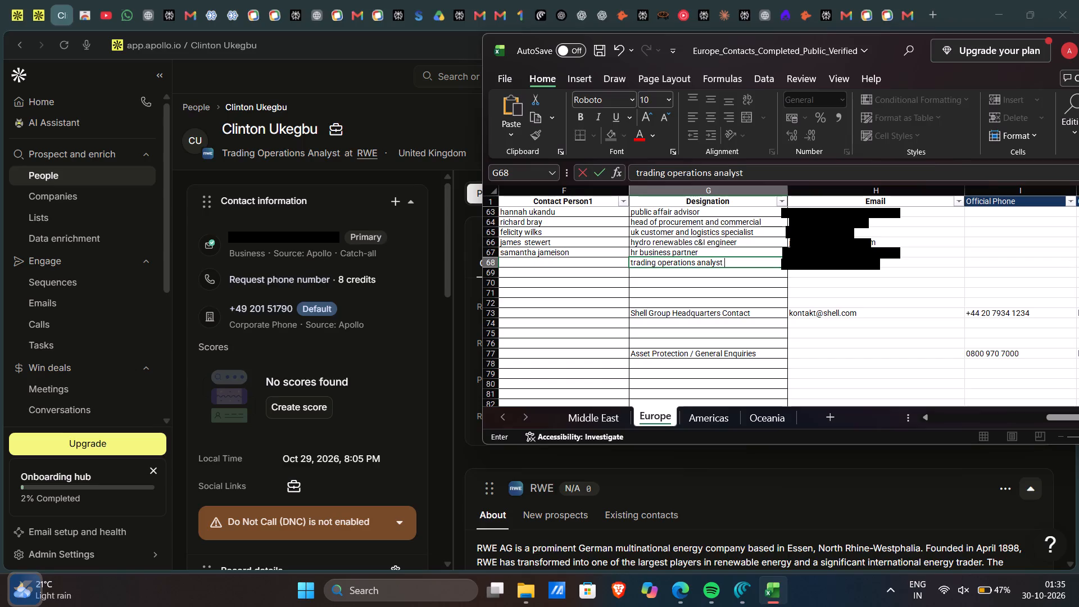
Enter the Trading Operations Analyst's name in the Contact Person1 column of row 68.
{"action": "left_click", "coordinate": [575, 262]}
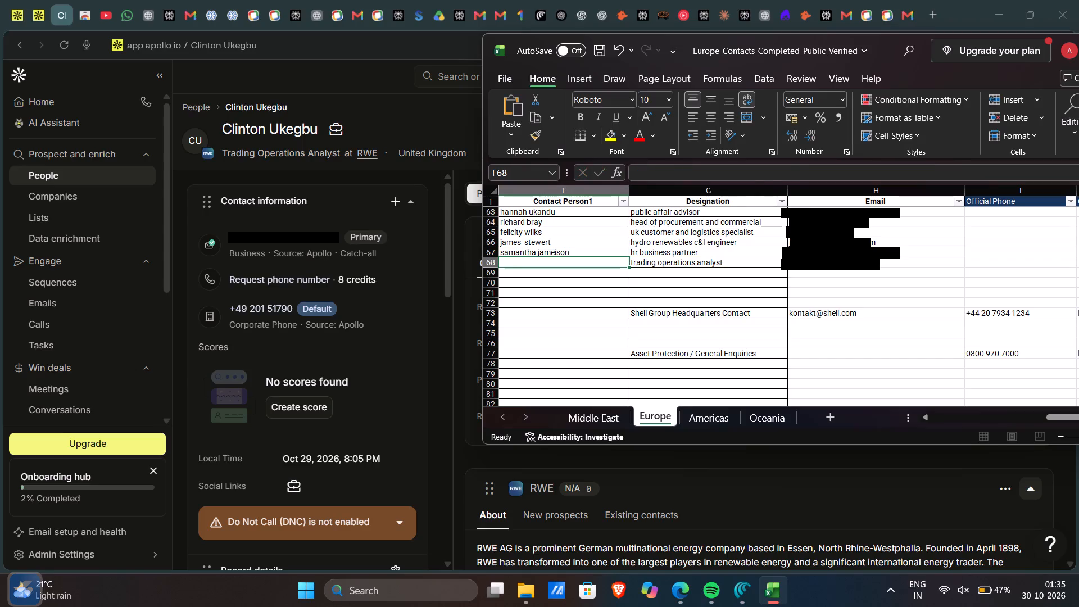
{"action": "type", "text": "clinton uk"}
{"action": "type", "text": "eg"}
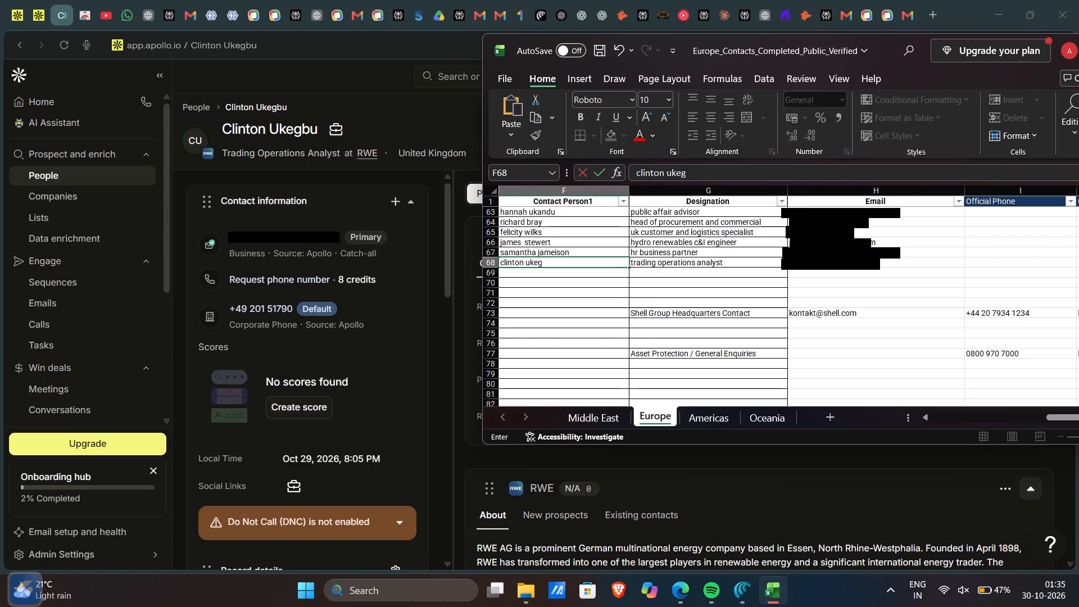
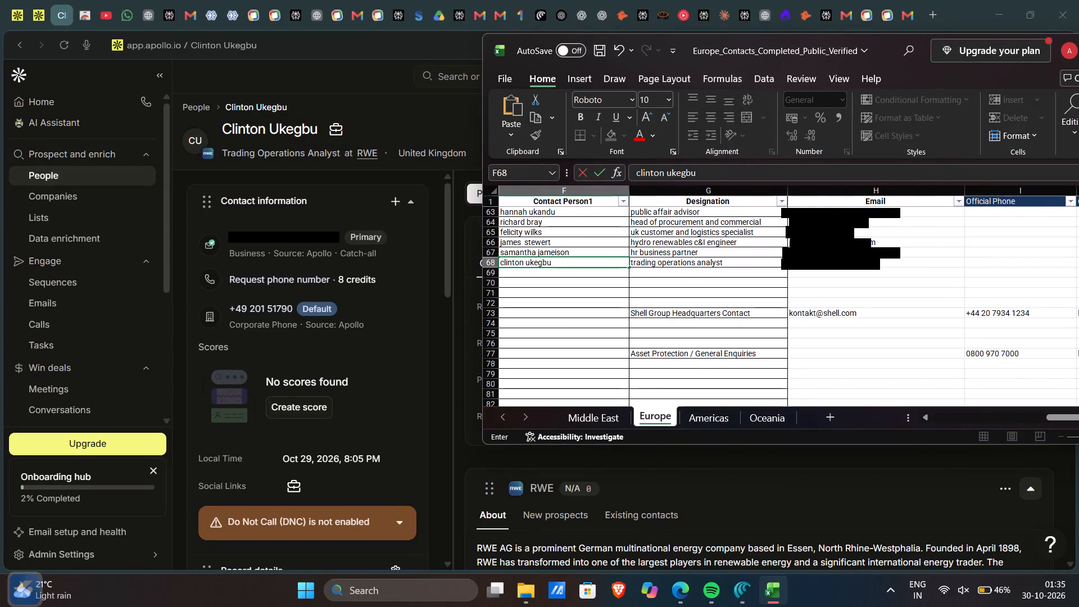
Copy the company name RES from row 69 of the Europe sheet and search for it in Apollo.
{"action": "scroll", "coordinate": [596, 308], "scroll_direction": "right", "scroll_amount": 4}
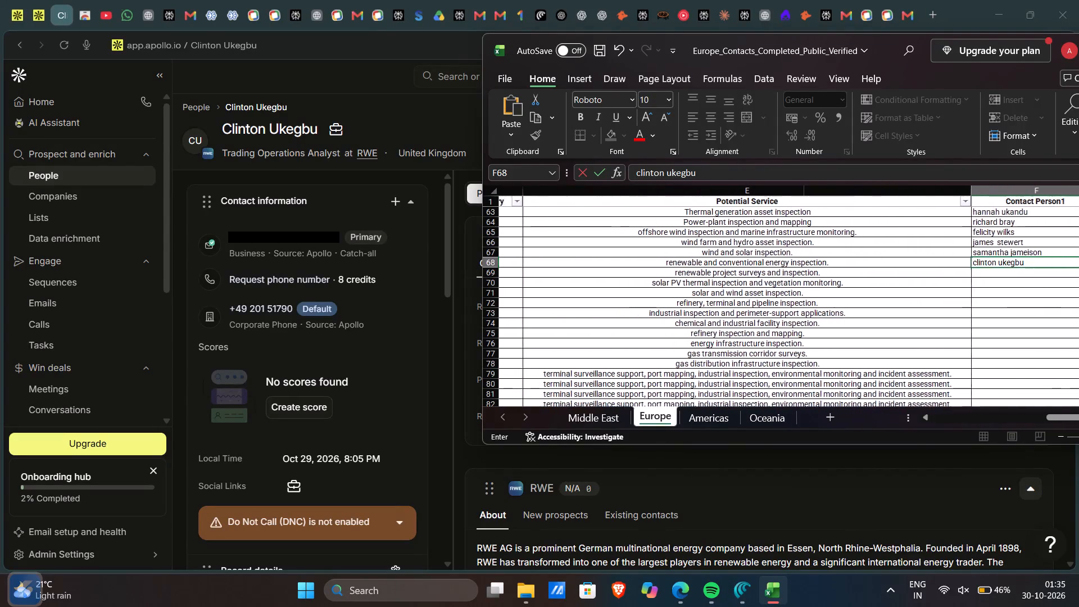
{"action": "left_click", "coordinate": [660, 262]}
{"action": "scroll", "coordinate": [660, 262], "scroll_direction": "right", "scroll_amount": 1}
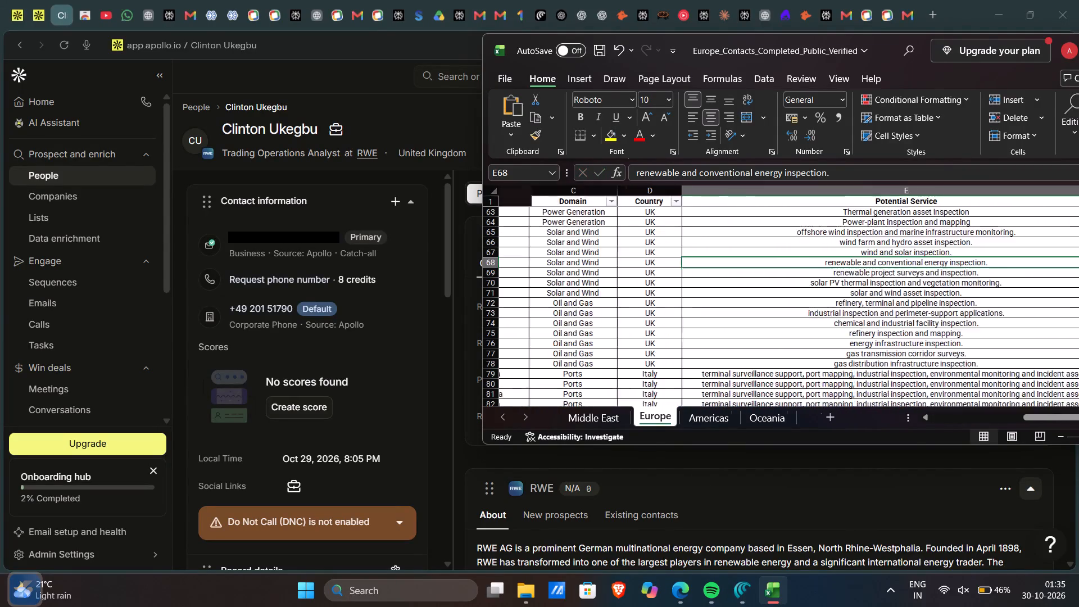
{"action": "scroll", "coordinate": [660, 262], "scroll_direction": "right", "scroll_amount": 2}
{"action": "left_click", "coordinate": [654, 276]}
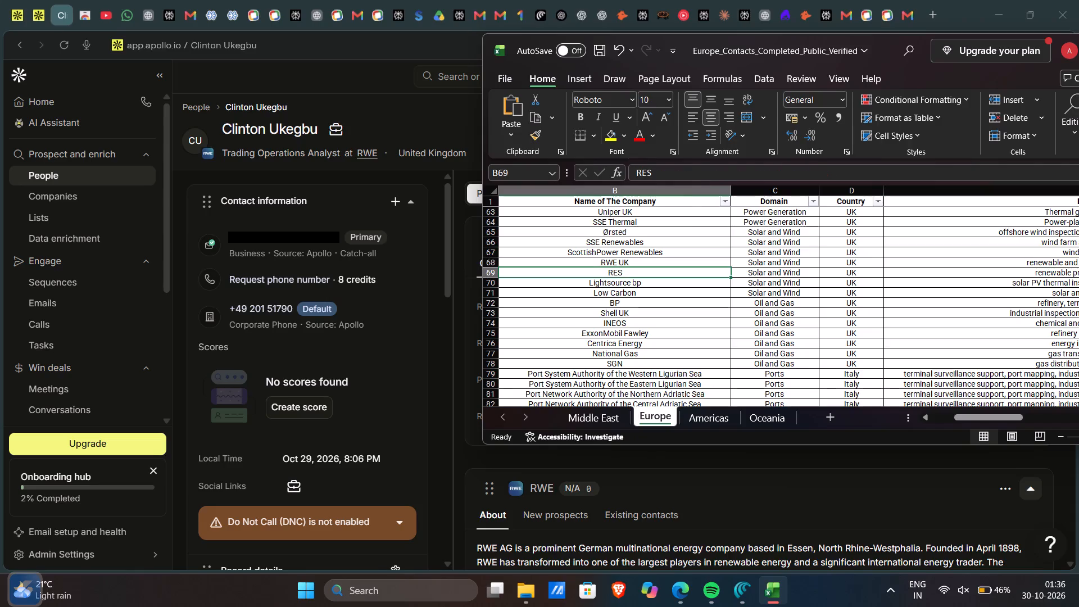
{"action": "key", "text": "ctrl+c"}
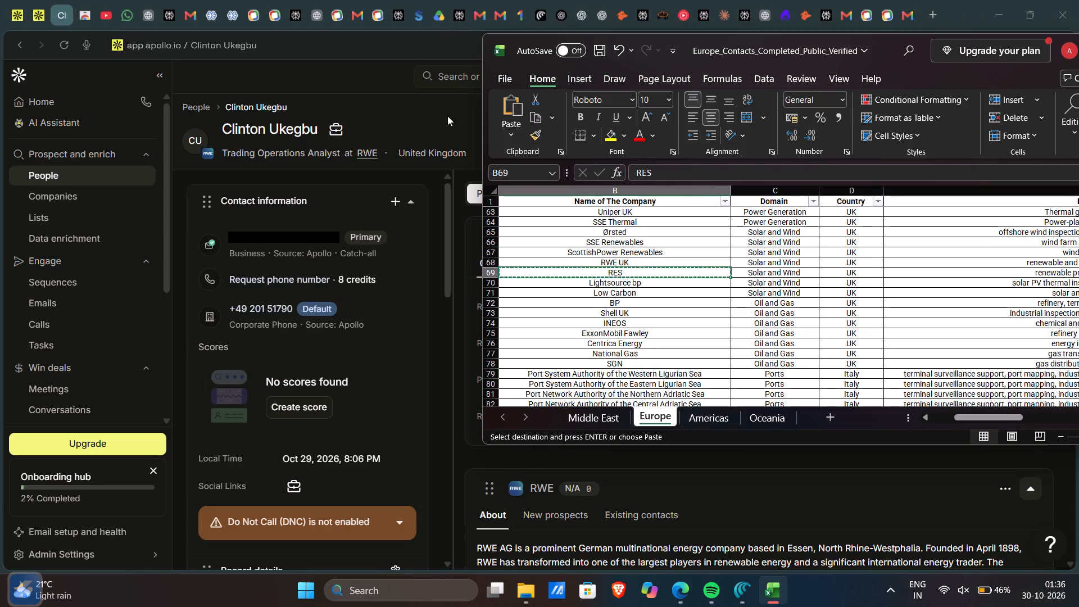
{"action": "left_click", "coordinate": [434, 116]}
{"action": "left_click", "coordinate": [509, 89]}
{"action": "left_click", "coordinate": [515, 87]}
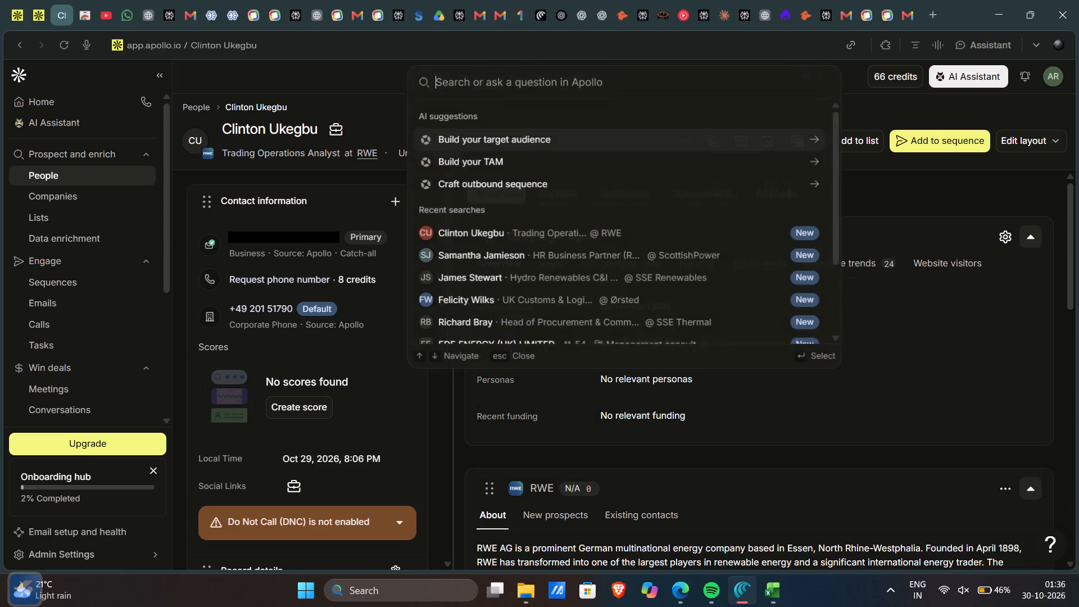
{"action": "key", "text": "ctrl+v"}
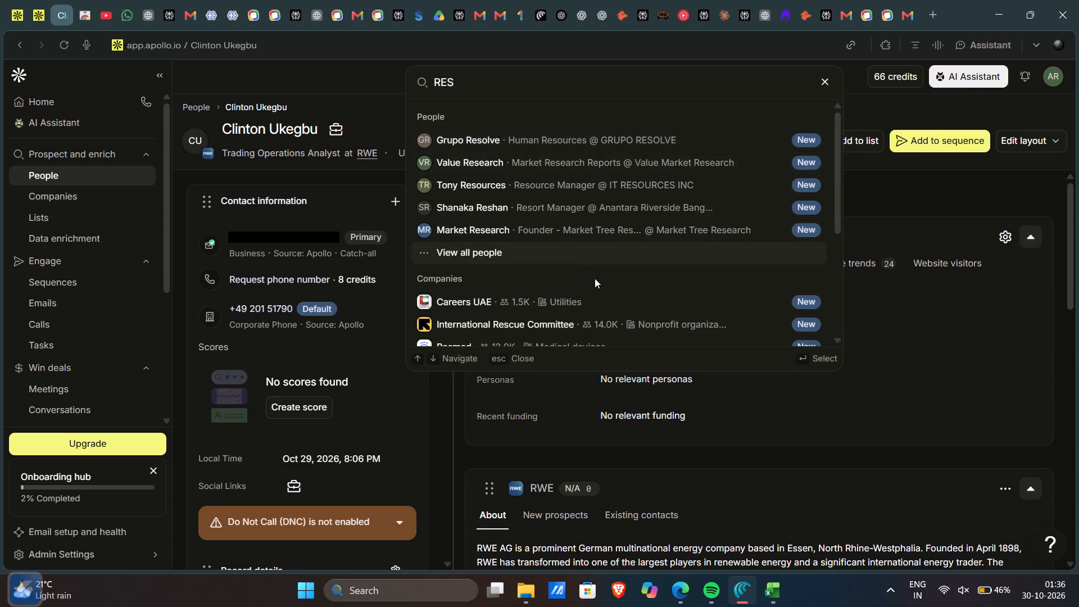
{"action": "left_click", "coordinate": [321, 99]}
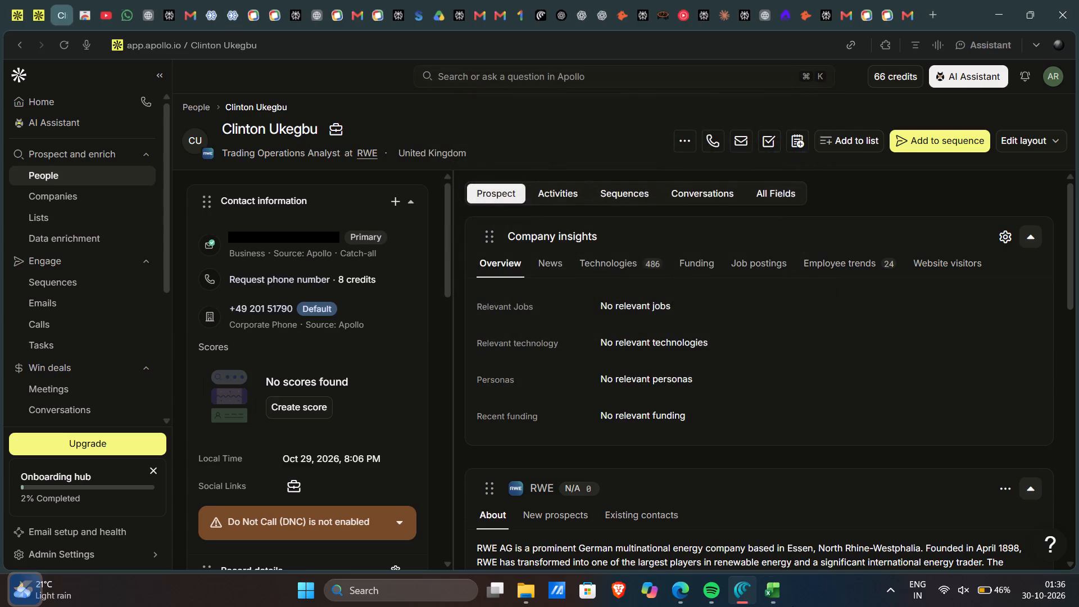
Switch to the Excel workbook, copy the company name Lightsource bp from row 70, and search for it in Apollo.
{"action": "left_click", "coordinate": [769, 596]}
{"action": "left_click", "coordinate": [673, 285]}
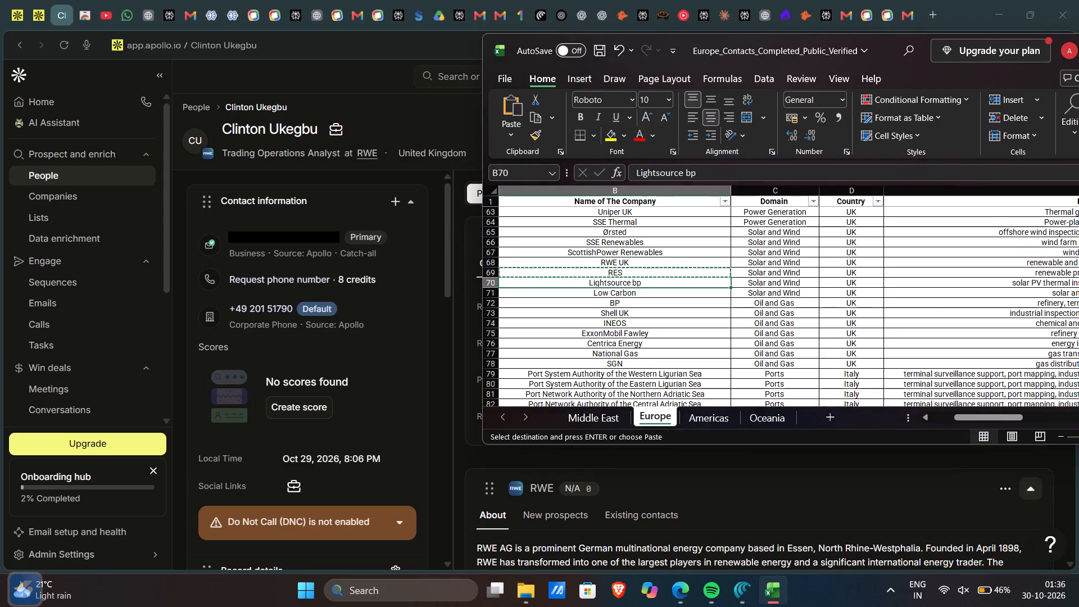
{"action": "key", "text": "ctrl+c"}
{"action": "left_click", "coordinate": [418, 84]}
{"action": "left_click", "coordinate": [507, 62]}
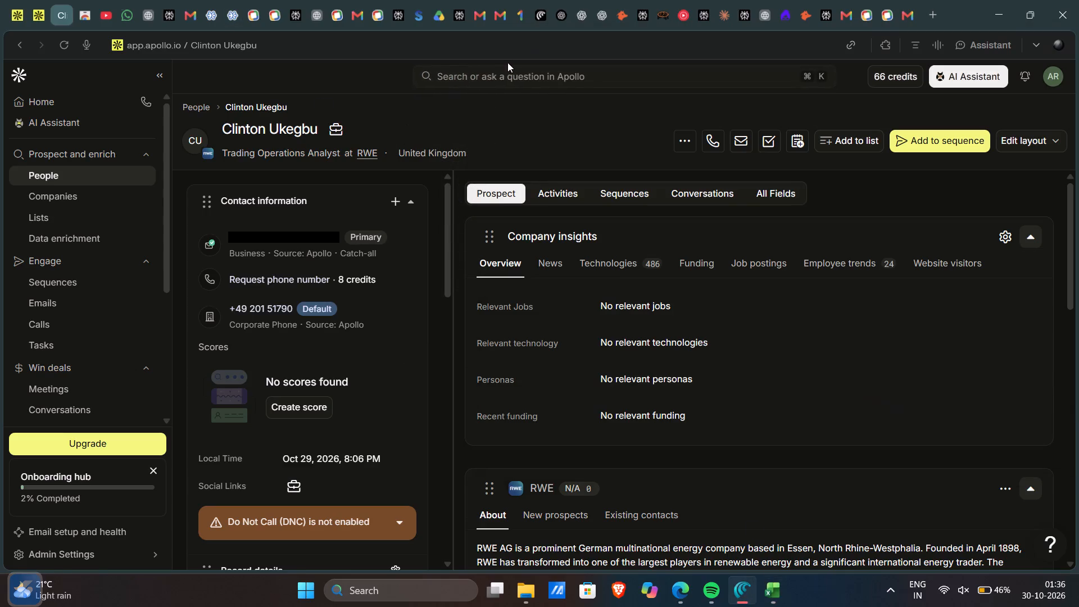
{"action": "left_click", "coordinate": [484, 65]}
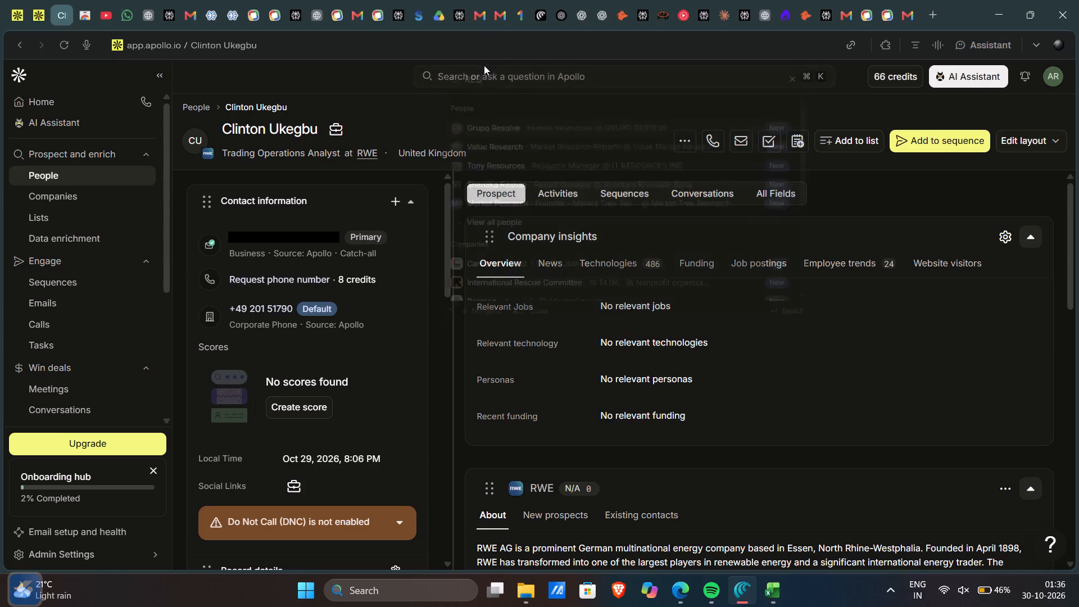
{"action": "key", "text": "BackSpace"}
{"action": "key", "text": "BackSpace"}
{"action": "key", "text": "BackSpace"}
{"action": "key", "text": "ctrl+v"}
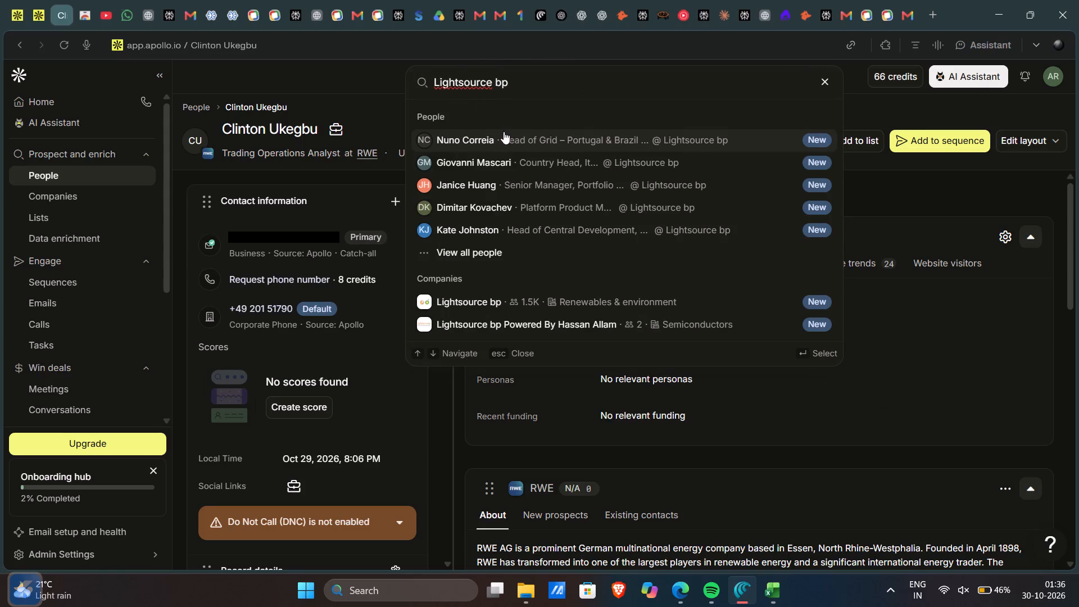
Switch to the Excel workbook and examine the company and contact columns of the Europe sheet around the Lightsource bp row.
{"action": "left_click", "coordinate": [772, 602]}
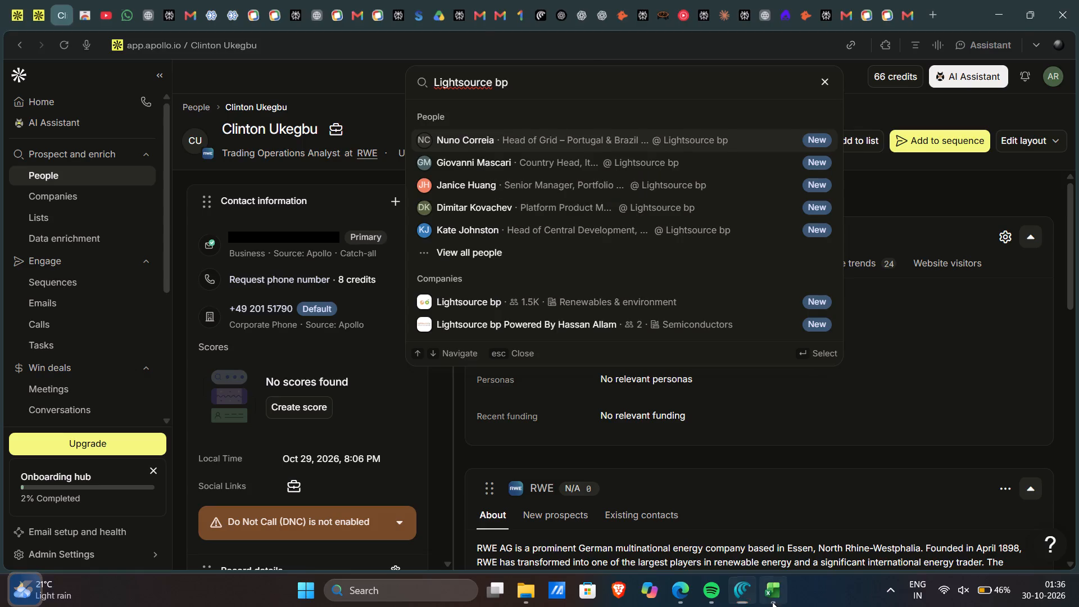
{"action": "scroll", "coordinate": [761, 349], "scroll_direction": "down", "scroll_amount": 3}
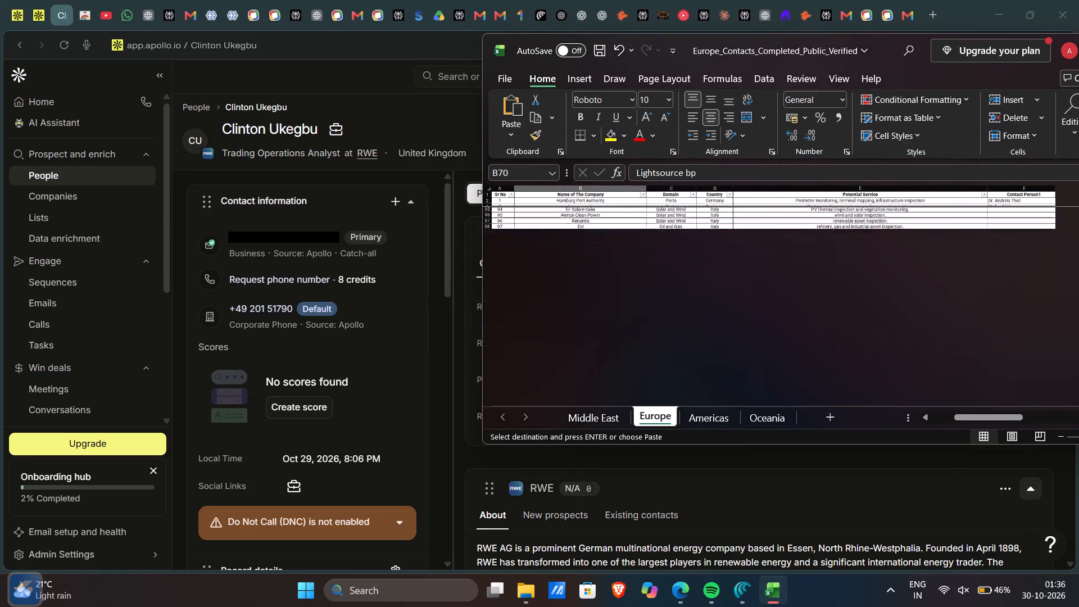
{"action": "scroll", "coordinate": [762, 368], "scroll_direction": "down", "scroll_amount": 2}
{"action": "scroll", "coordinate": [762, 368], "scroll_direction": "up", "scroll_amount": 1}
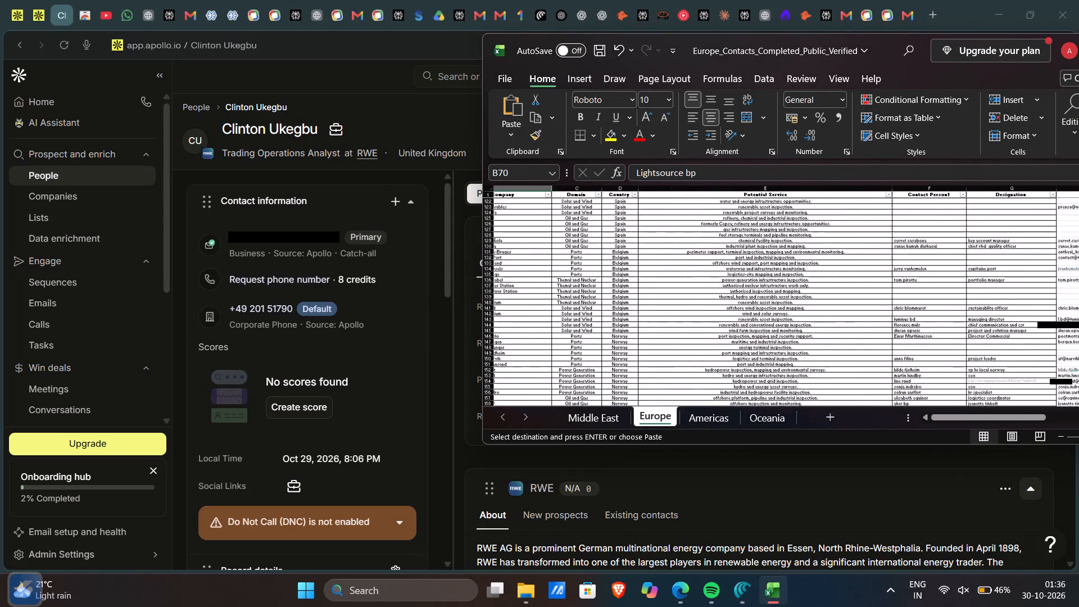
{"action": "scroll", "coordinate": [762, 368], "scroll_direction": "up", "scroll_amount": 3}
{"action": "scroll", "coordinate": [762, 368], "scroll_direction": "right", "scroll_amount": 1}
{"action": "scroll", "coordinate": [762, 368], "scroll_direction": "down", "scroll_amount": 1}
{"action": "scroll", "coordinate": [762, 368], "scroll_direction": "up", "scroll_amount": 2}
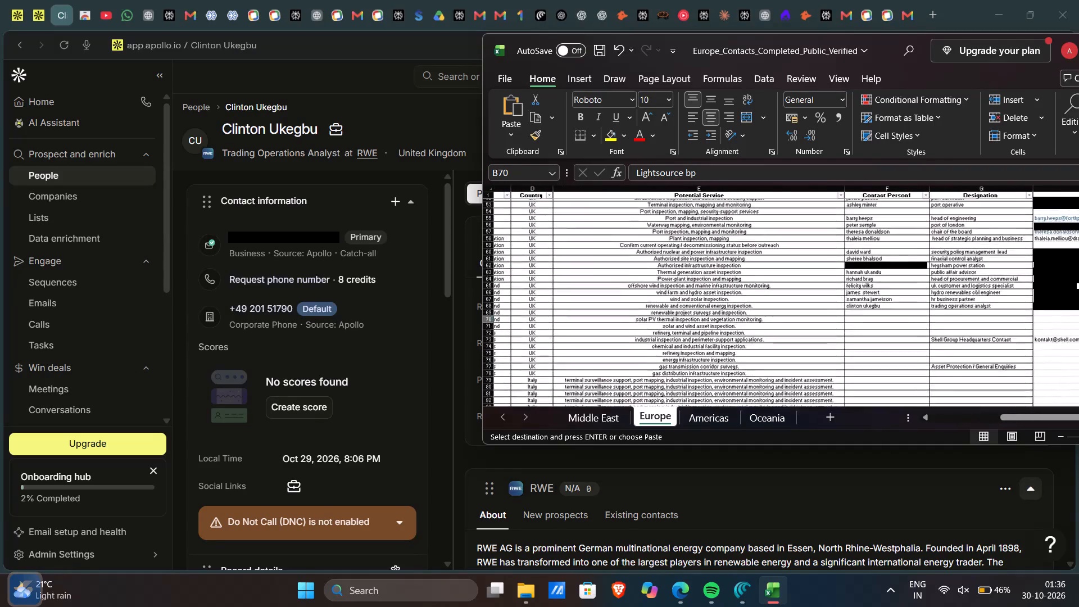
{"action": "scroll", "coordinate": [762, 368], "scroll_direction": "right", "scroll_amount": 3}
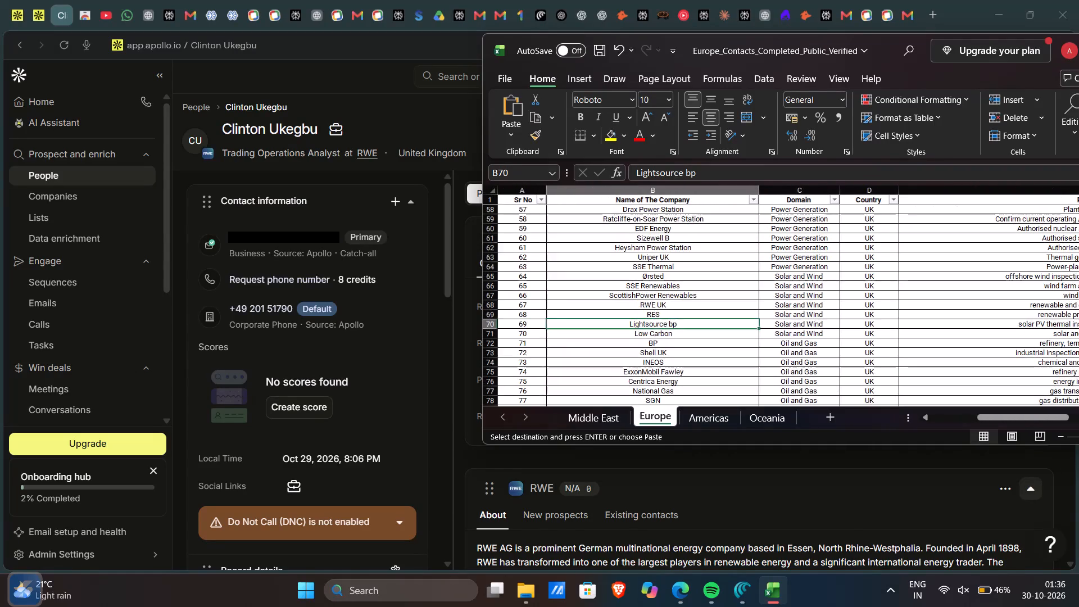
{"action": "scroll", "coordinate": [762, 368], "scroll_direction": "right", "scroll_amount": 1}
{"action": "scroll", "coordinate": [794, 327], "scroll_direction": "left", "scroll_amount": 3}
{"action": "scroll", "coordinate": [794, 327], "scroll_direction": "right", "scroll_amount": 1}
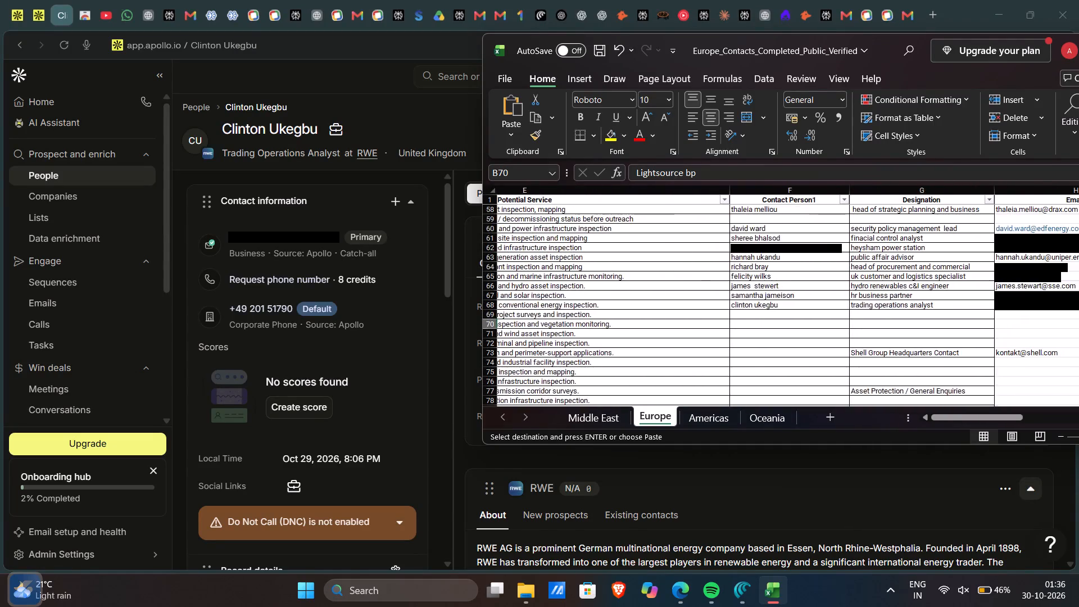
{"action": "scroll", "coordinate": [794, 327], "scroll_direction": "right", "scroll_amount": 1}
Switch to Apollo, search again for Lightsource bp and open the profile of the Head of Grid – Portugal & Brazil.
{"action": "left_click", "coordinate": [443, 132]}
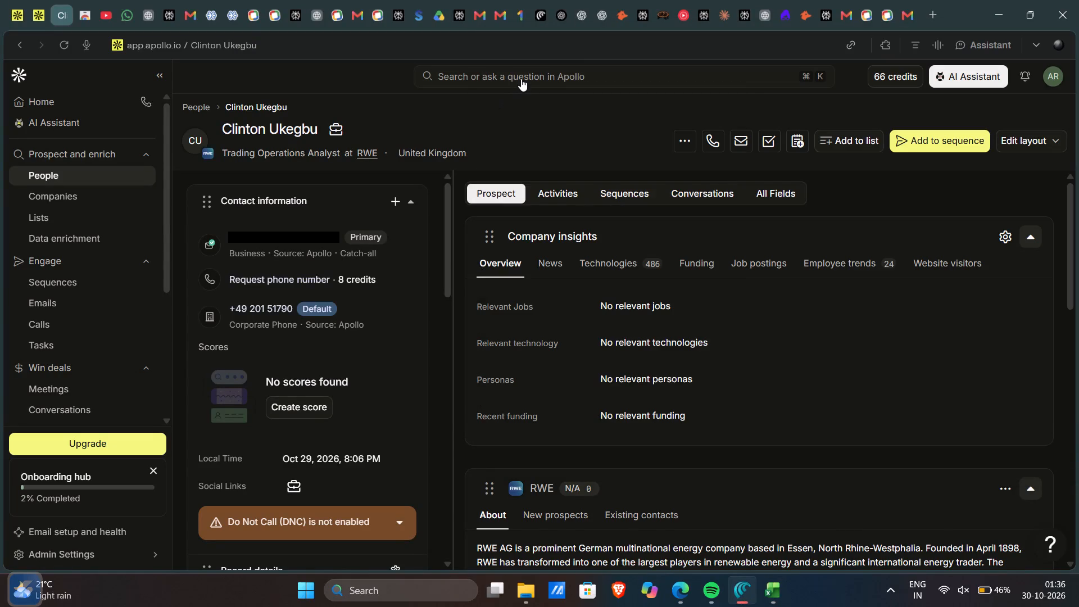
{"action": "left_click", "coordinate": [524, 78]}
{"action": "key", "text": "ctrl+v"}
{"action": "key", "text": "BackSpace"}
{"action": "key", "text": "BackSpace"}
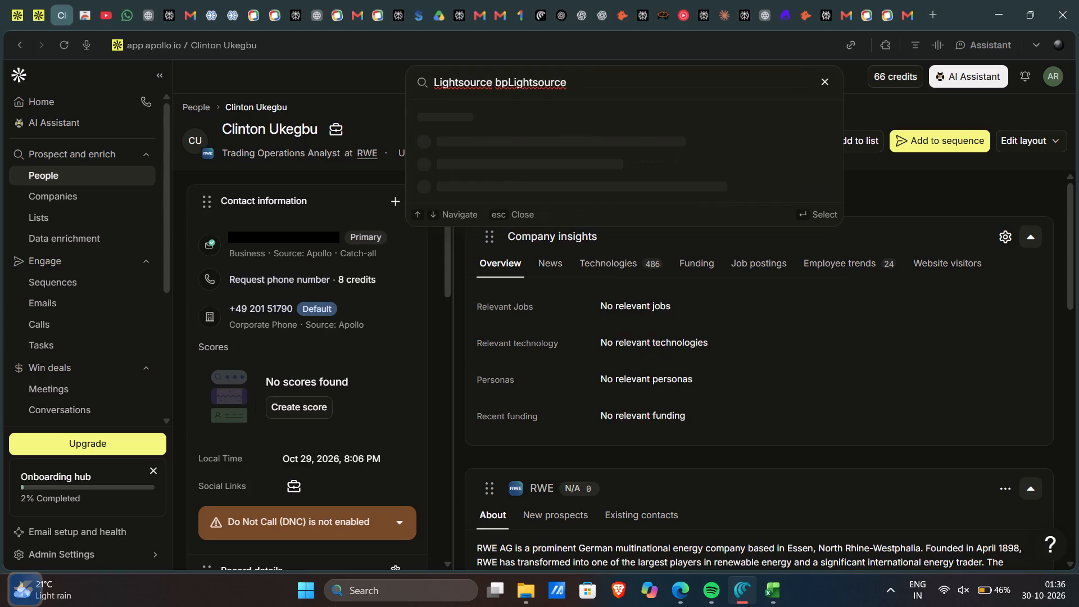
{"action": "key", "text": "ctrl+BackSpace"}
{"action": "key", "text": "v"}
{"action": "key", "text": "BackSpace"}
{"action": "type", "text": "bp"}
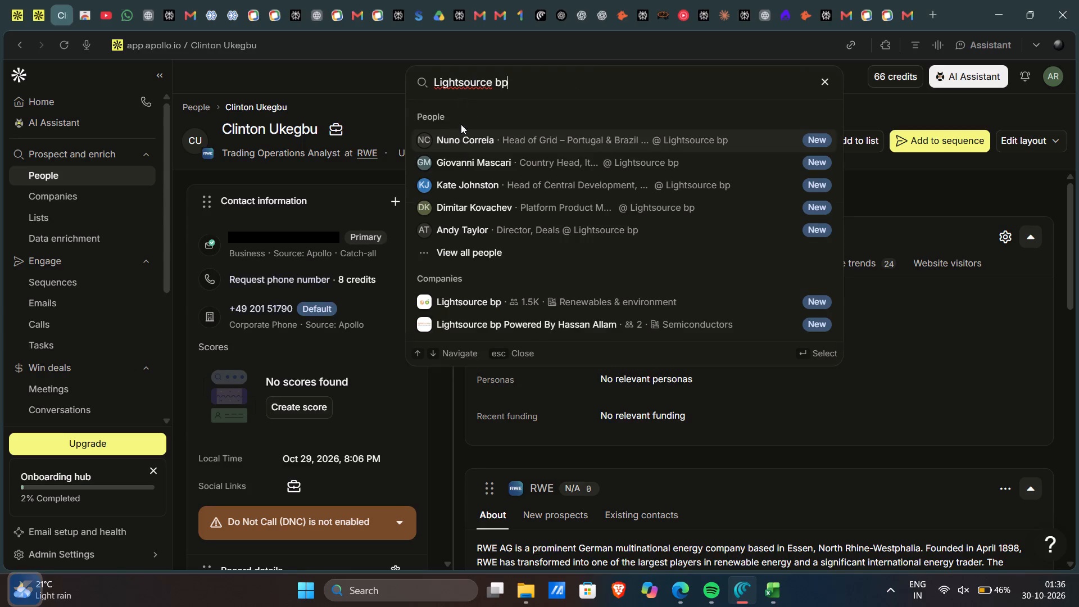
{"action": "left_click", "coordinate": [464, 136]}
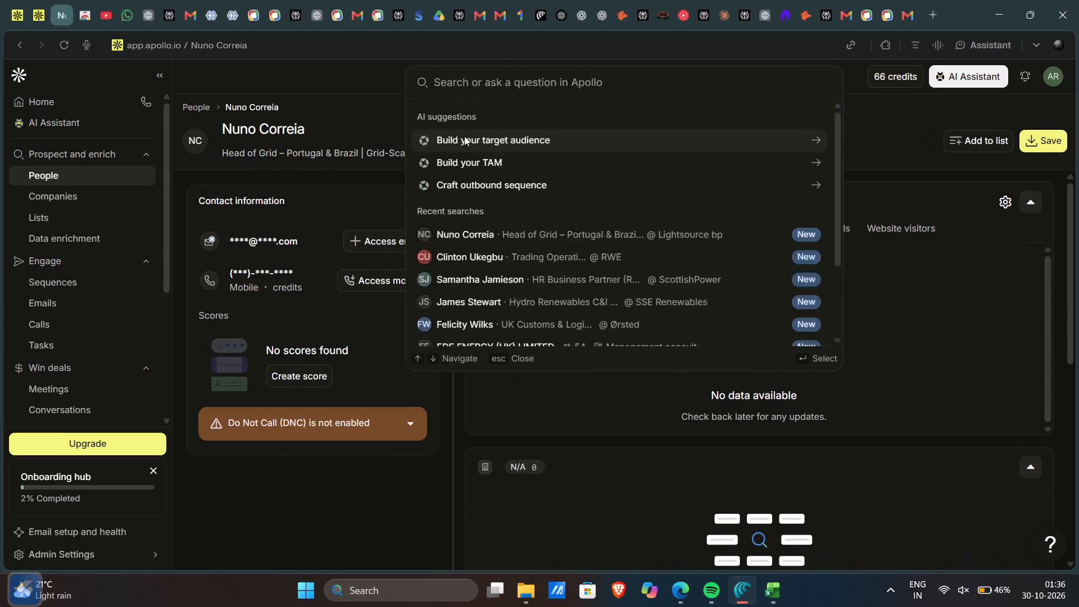
Search Apollo for "Lightsource bp uk" and open the profile of the P&C Operations Manager, UK & Ireland.
{"action": "left_click", "coordinate": [634, 70]}
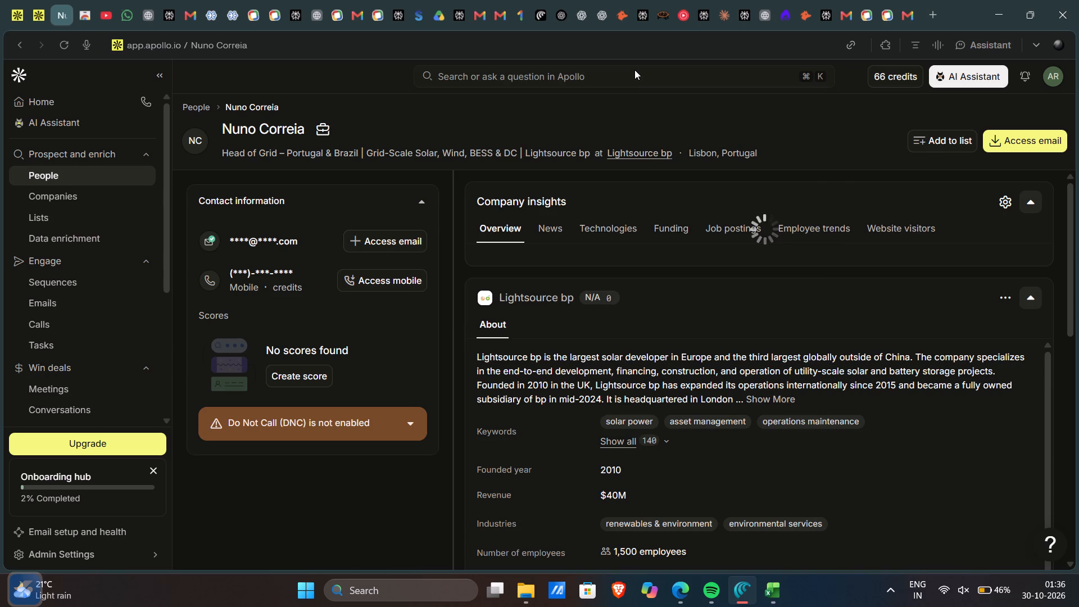
{"action": "key", "text": "ctrl+v"}
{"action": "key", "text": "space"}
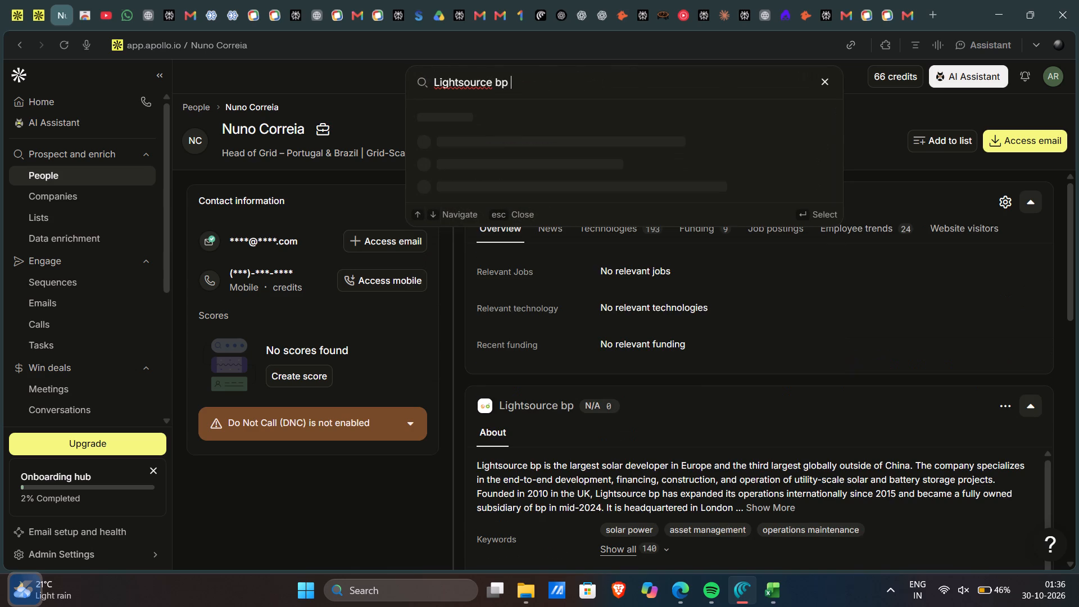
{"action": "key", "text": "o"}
{"action": "key", "text": "BackSpace"}
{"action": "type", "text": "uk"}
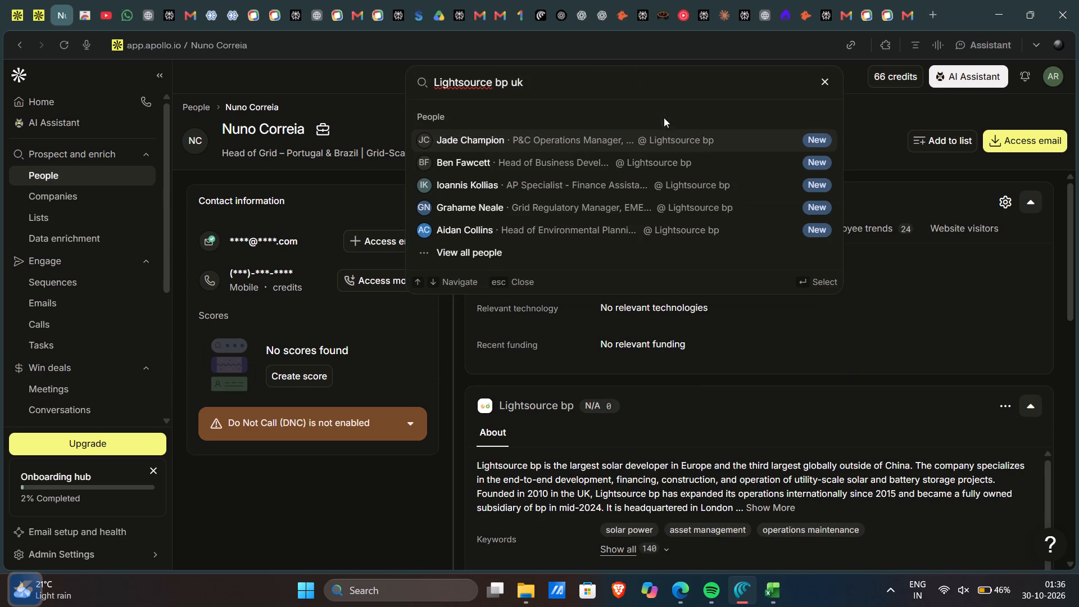
{"action": "left_click", "coordinate": [663, 137]}
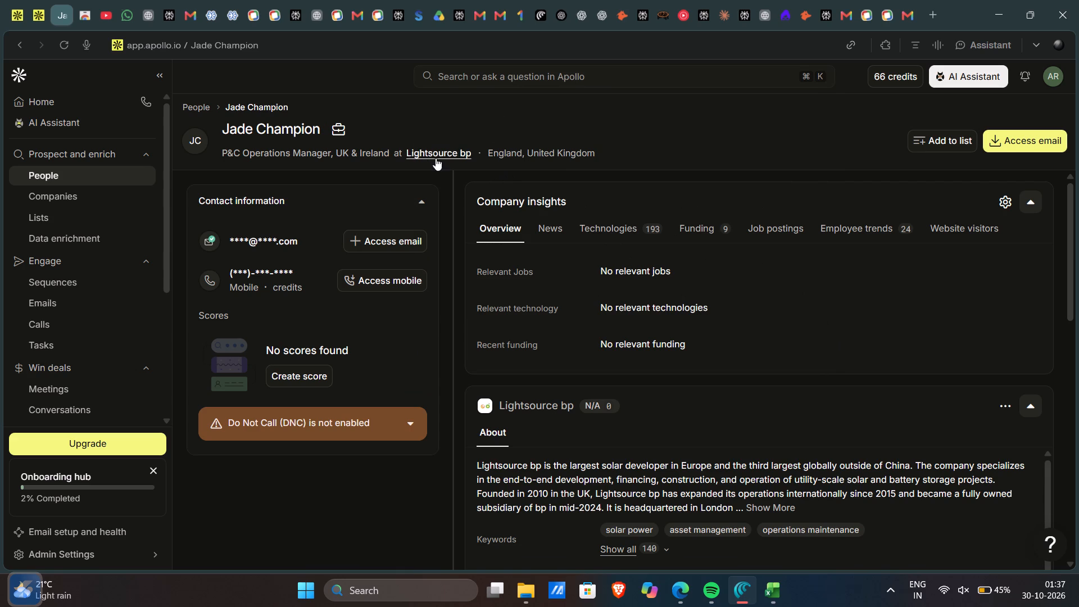
Reveal the email of the P&C Operations Manager at Lightsource bp and copy it.
{"action": "left_click", "coordinate": [395, 235]}
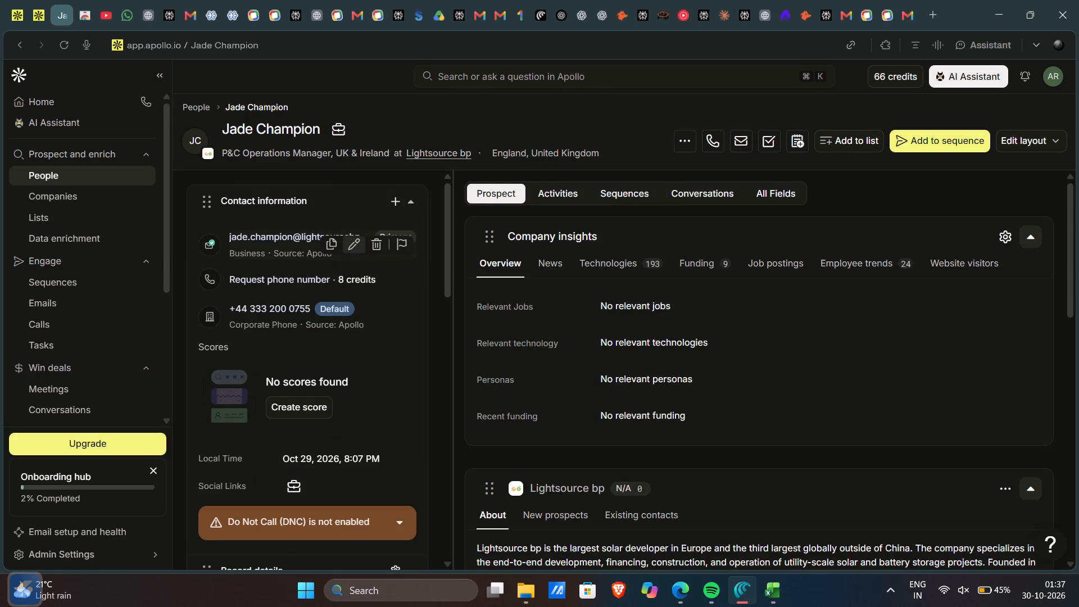
{"action": "left_click", "coordinate": [330, 250]}
Switch to the Excel workbook and paste the copied address into the Email column of row 70 for Lightsource bp.
{"action": "left_click", "coordinate": [767, 591]}
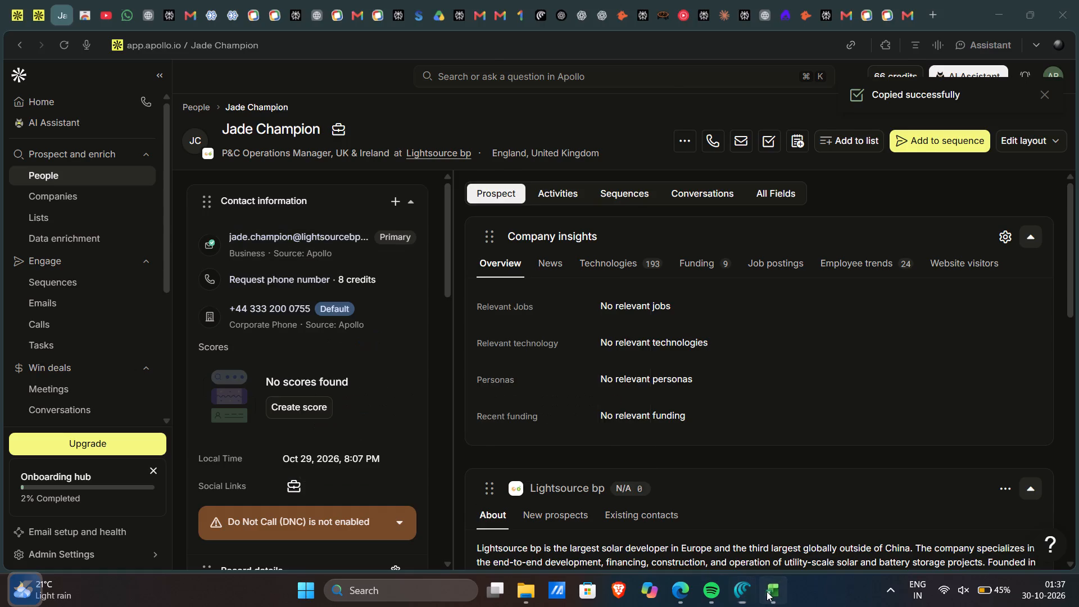
{"action": "left_click", "coordinate": [764, 328]}
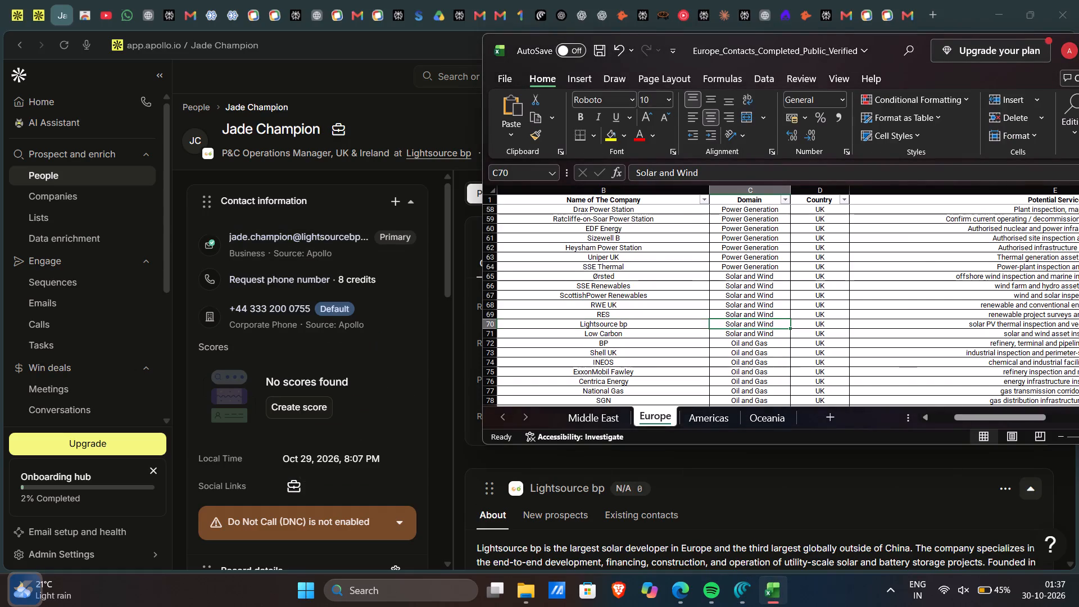
{"action": "left_click", "coordinate": [806, 324]}
{"action": "scroll", "coordinate": [806, 324], "scroll_direction": "left", "scroll_amount": 1}
{"action": "left_click", "coordinate": [783, 324]}
{"action": "scroll", "coordinate": [783, 324], "scroll_direction": "left", "scroll_amount": 3}
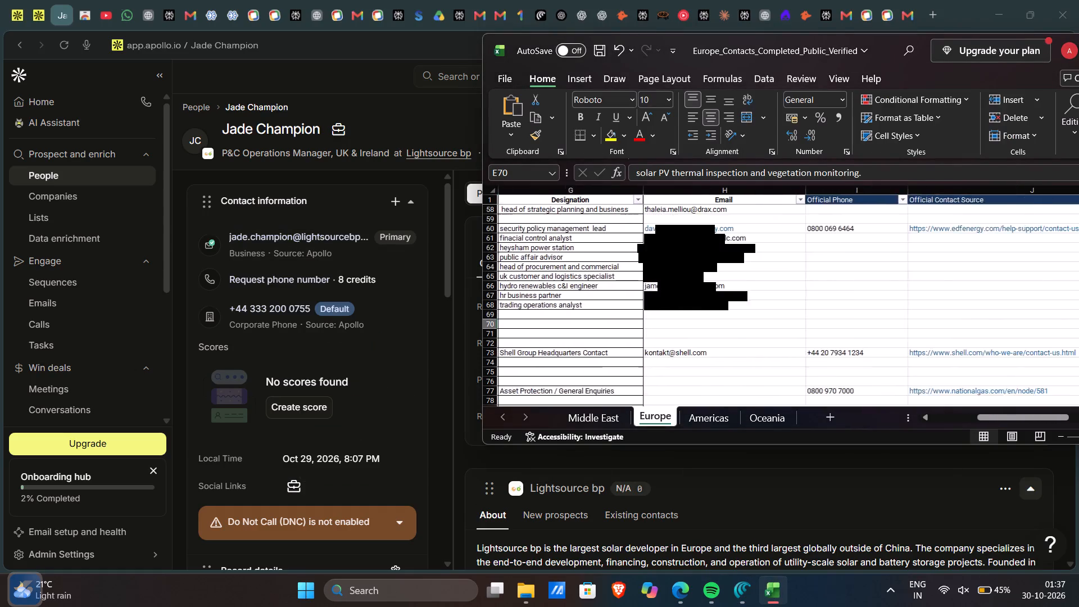
{"action": "scroll", "coordinate": [783, 324], "scroll_direction": "right", "scroll_amount": 3}
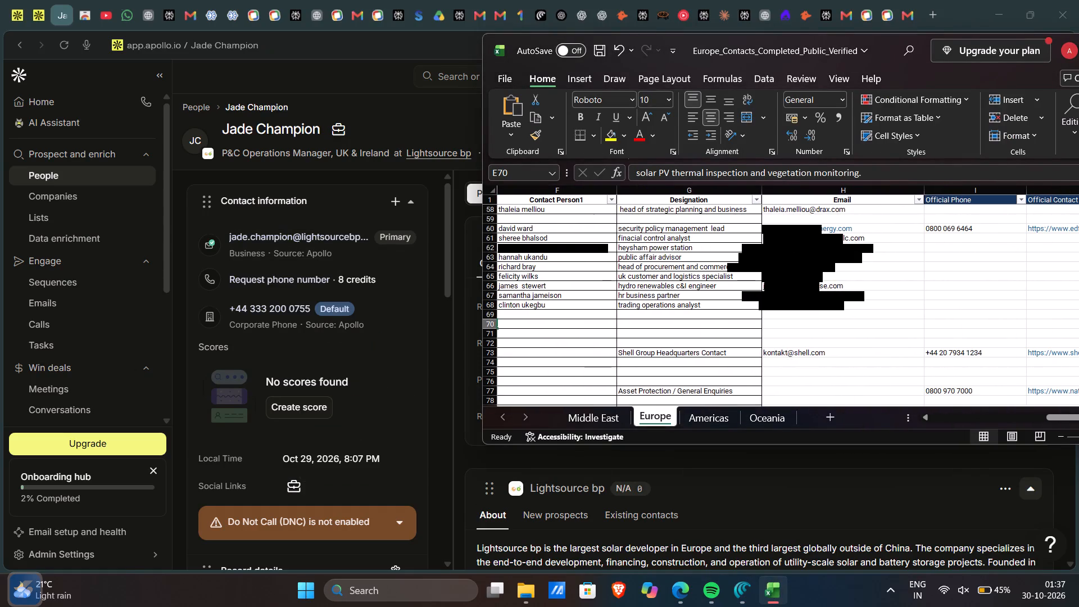
{"action": "left_click", "coordinate": [783, 324]}
{"action": "key", "text": "ctrl+v"}
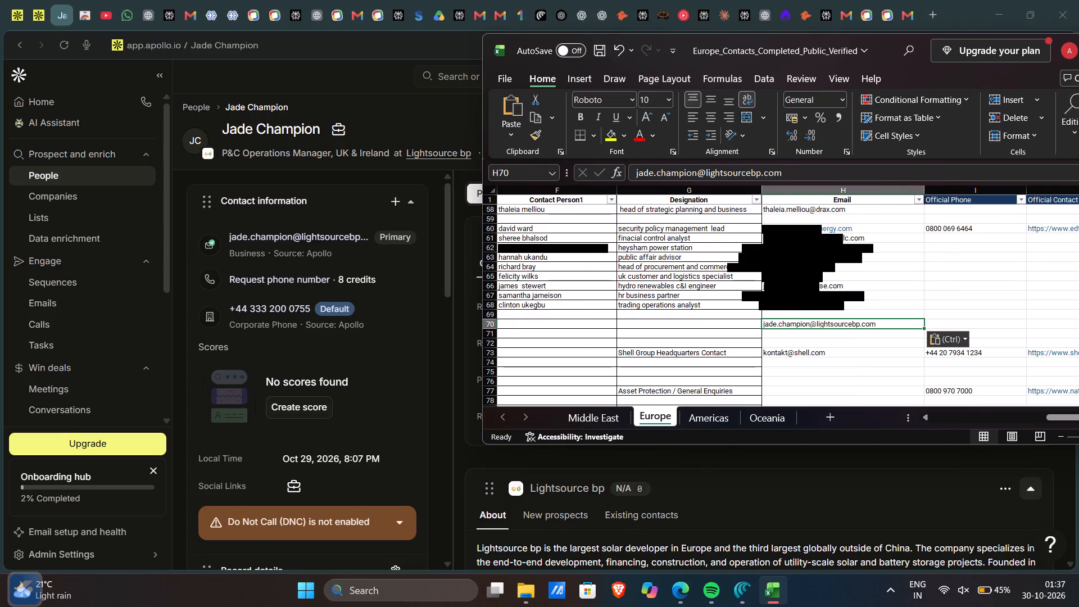
Enter "p&c operations manager" in the Designation column of row 70 for Lightsource bp.
{"action": "left_click", "coordinate": [732, 323]}
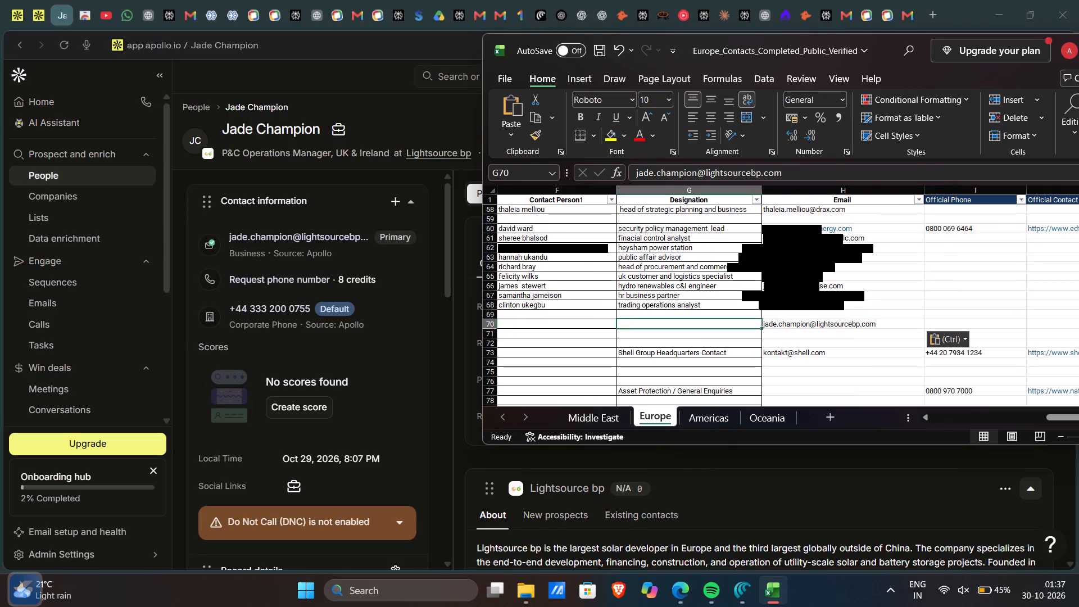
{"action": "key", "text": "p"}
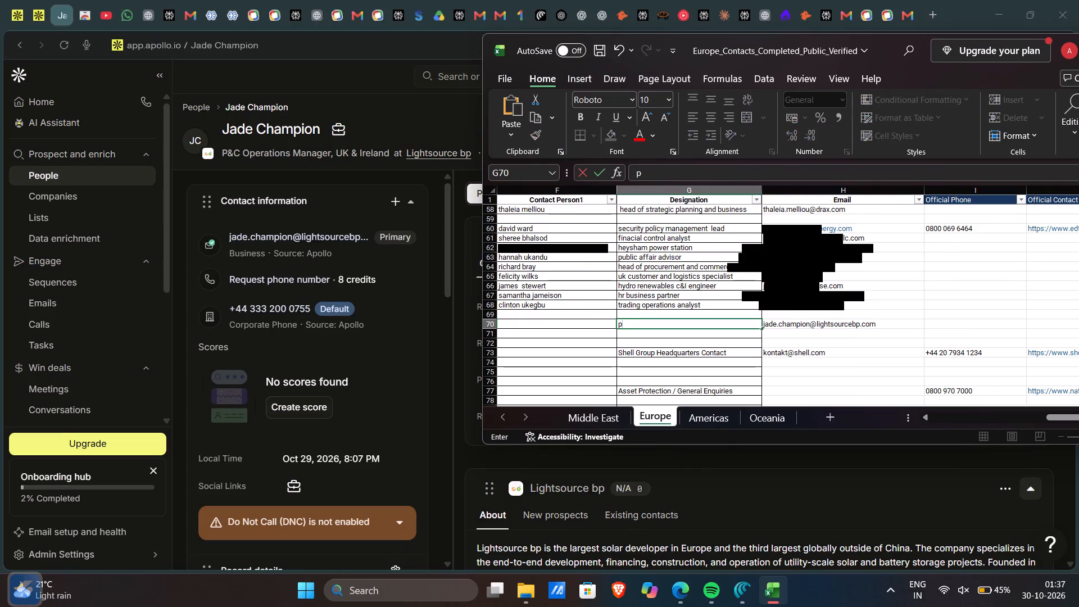
{"action": "key", "text": "shift+ampersand"}
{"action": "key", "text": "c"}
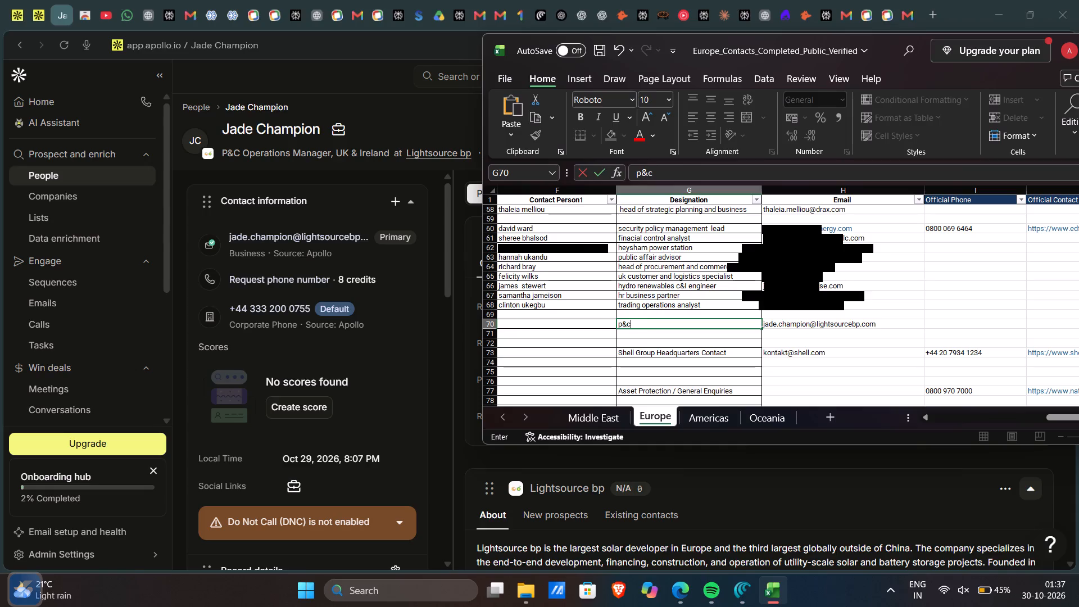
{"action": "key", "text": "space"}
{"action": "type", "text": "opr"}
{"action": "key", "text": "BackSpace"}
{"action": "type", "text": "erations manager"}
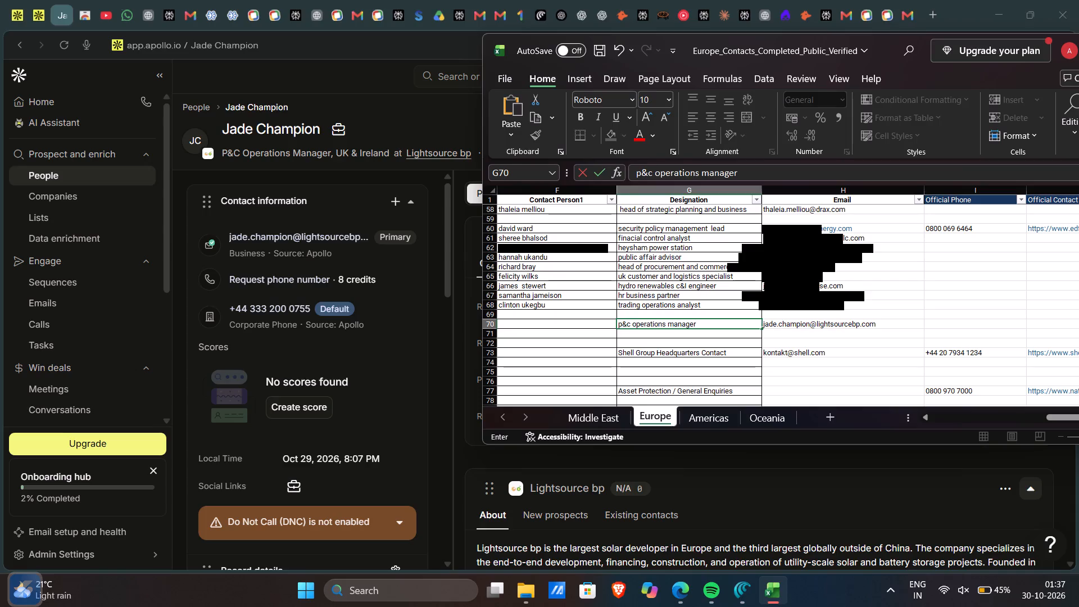
Enter the P&C Operations Manager's full name in lowercase in the Contact Person1 column of row 70.
{"action": "left_click", "coordinate": [596, 321]}
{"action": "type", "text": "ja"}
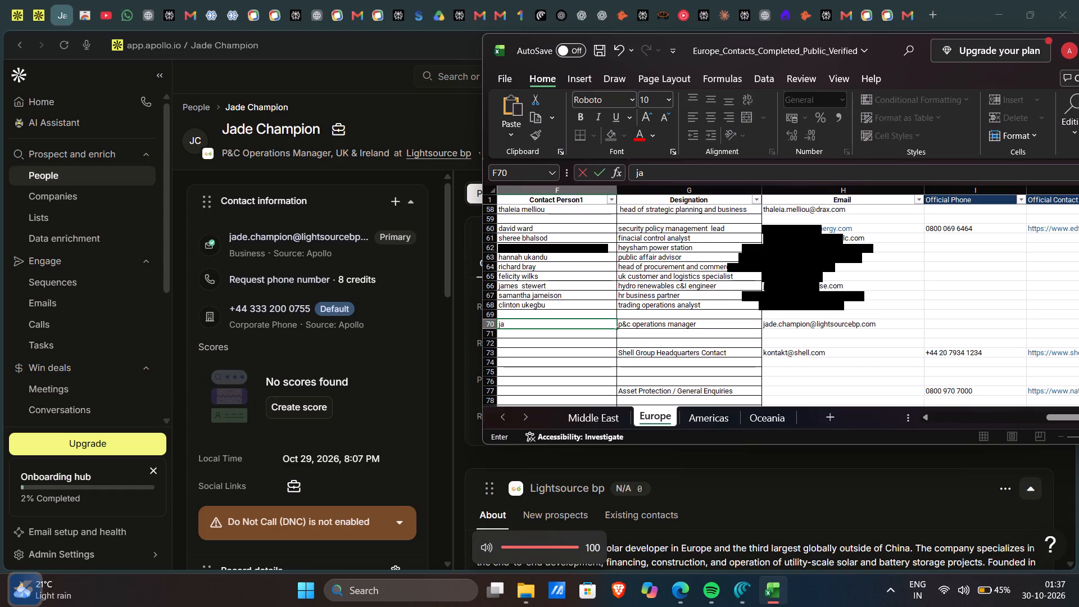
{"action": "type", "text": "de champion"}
{"action": "scroll", "coordinate": [593, 323], "scroll_direction": "right", "scroll_amount": 1}
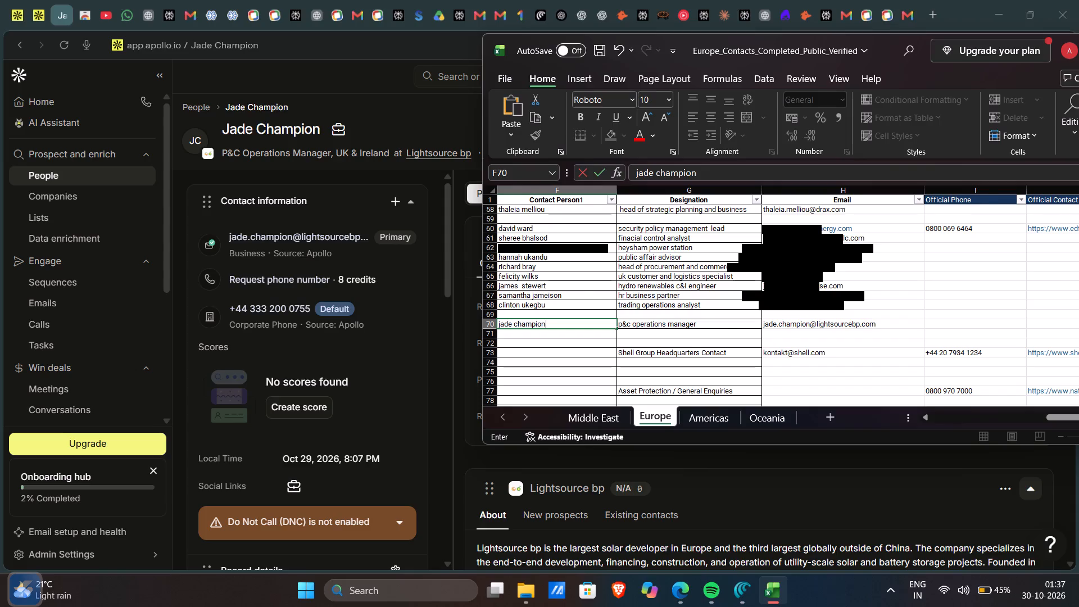
{"action": "scroll", "coordinate": [720, 352], "scroll_direction": "right", "scroll_amount": 1}
{"action": "scroll", "coordinate": [720, 352], "scroll_direction": "left", "scroll_amount": 2}
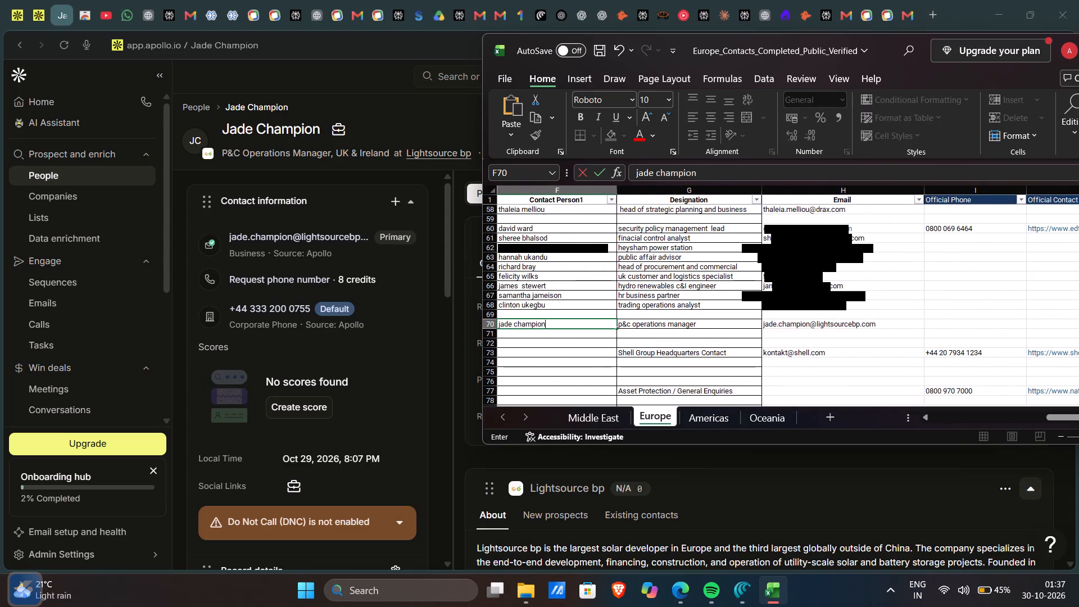
{"action": "left_click", "coordinate": [772, 325]}
Copy the company name Low Carbon from row 71 of the Europe sheet.
{"action": "left_click", "coordinate": [766, 336]}
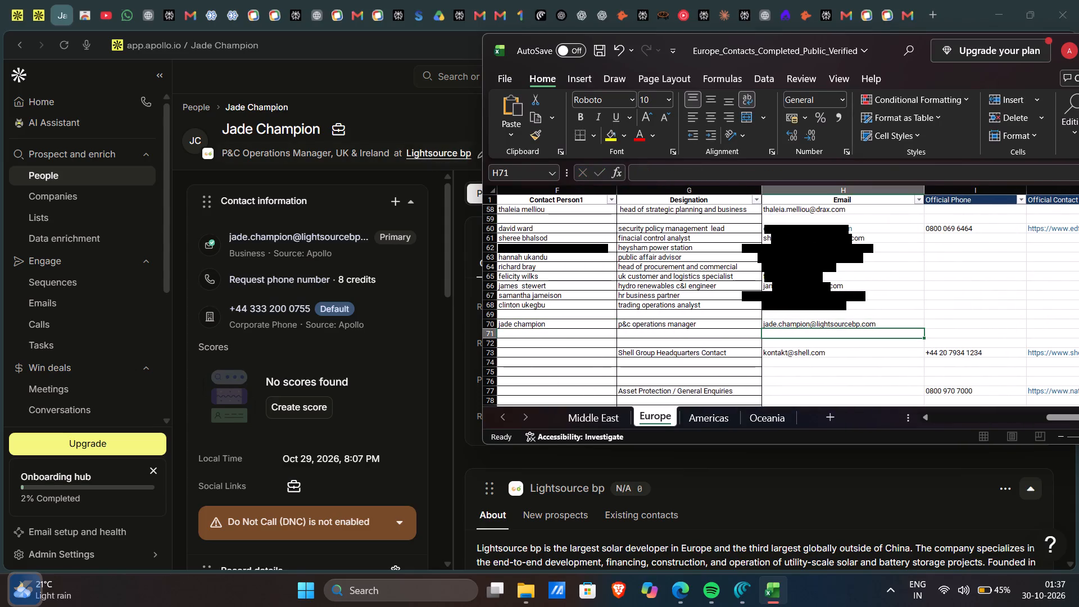
{"action": "scroll", "coordinate": [624, 252], "scroll_direction": "right", "scroll_amount": 3}
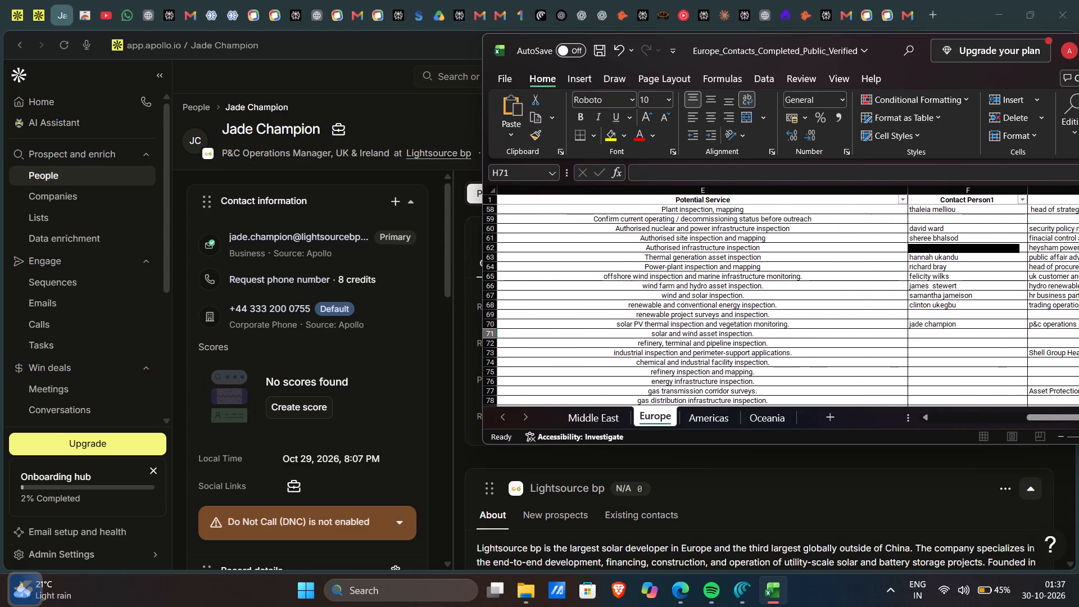
{"action": "left_click", "coordinate": [767, 338]}
{"action": "scroll", "coordinate": [767, 338], "scroll_direction": "right", "scroll_amount": 2}
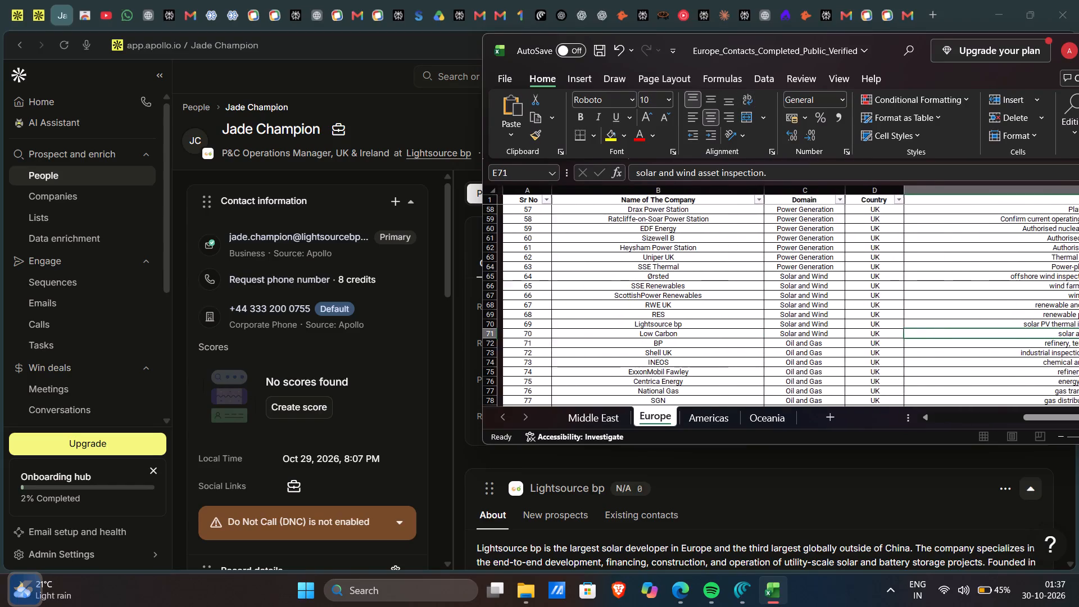
{"action": "scroll", "coordinate": [767, 338], "scroll_direction": "right", "scroll_amount": 1}
{"action": "left_click", "coordinate": [715, 337]}
{"action": "left_click", "coordinate": [706, 336]}
{"action": "key", "text": "ctrl+c"}
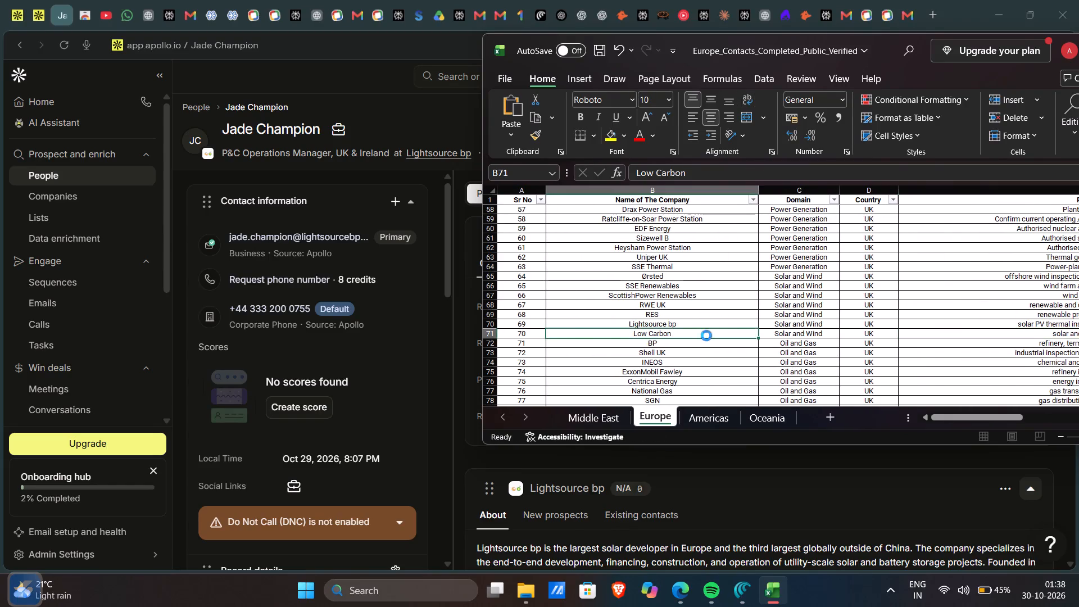
Switch to Apollo, search for the copied name Low Carbon and open the matching company's page.
{"action": "left_click", "coordinate": [415, 134]}
{"action": "left_click", "coordinate": [540, 75]}
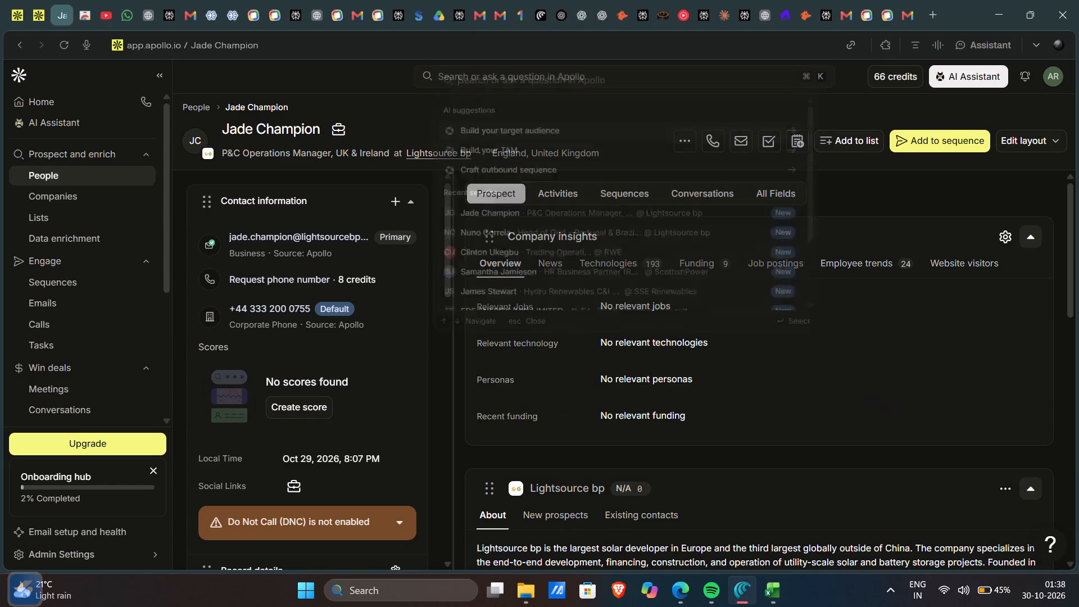
{"action": "key", "text": "ctrl+v"}
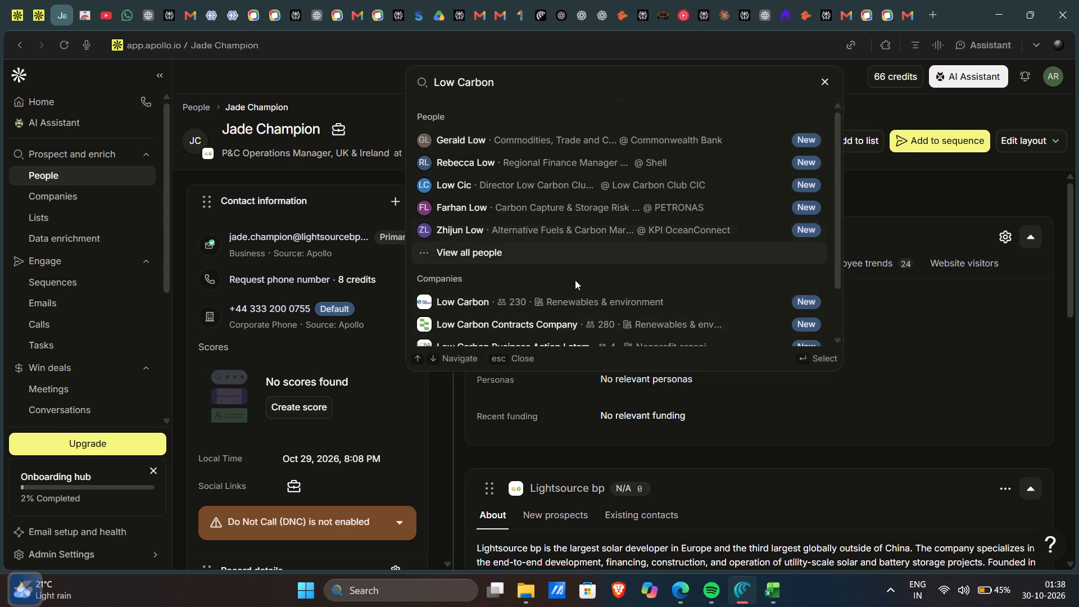
{"action": "left_click", "coordinate": [563, 295]}
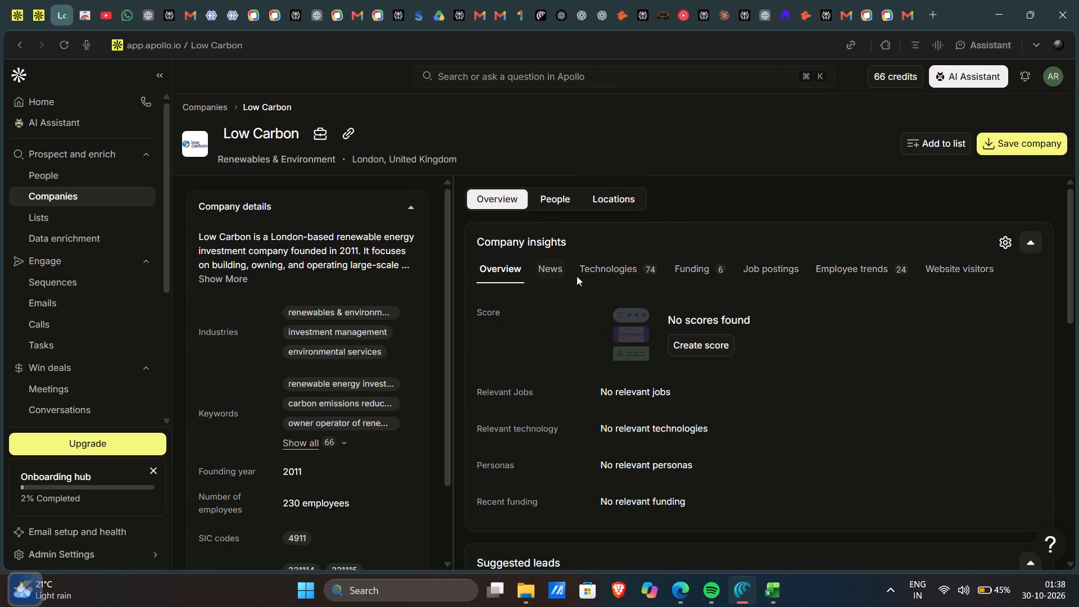
List the people at Low Carbon and open the profile of the first-listed contact, the Managing Director.
{"action": "left_click", "coordinate": [548, 197]}
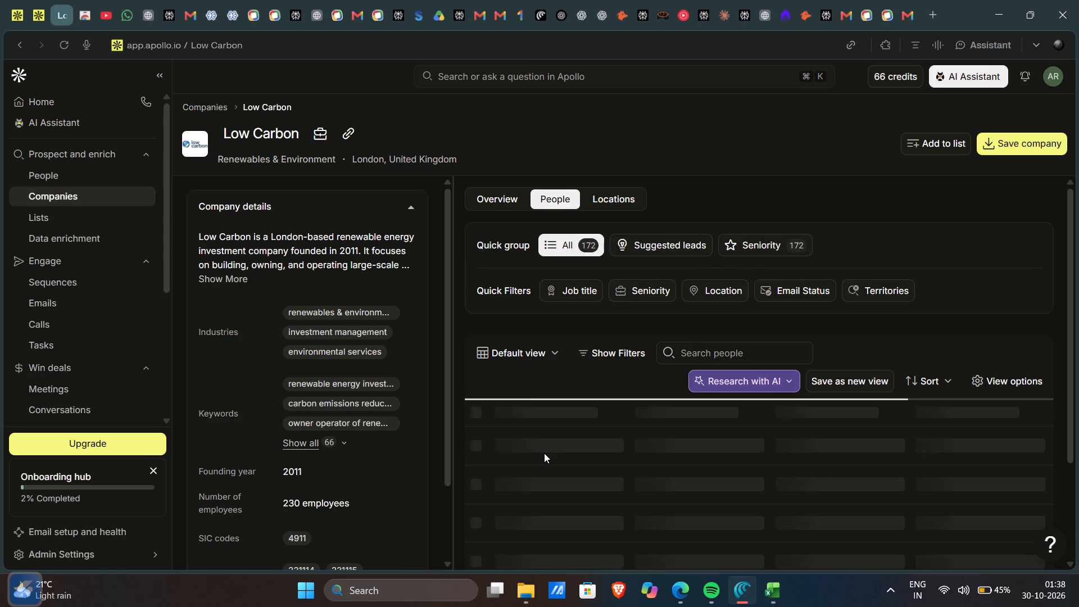
{"action": "scroll", "coordinate": [544, 453], "scroll_direction": "up", "scroll_amount": 1}
{"action": "scroll", "coordinate": [628, 413], "scroll_direction": "up", "scroll_amount": 1}
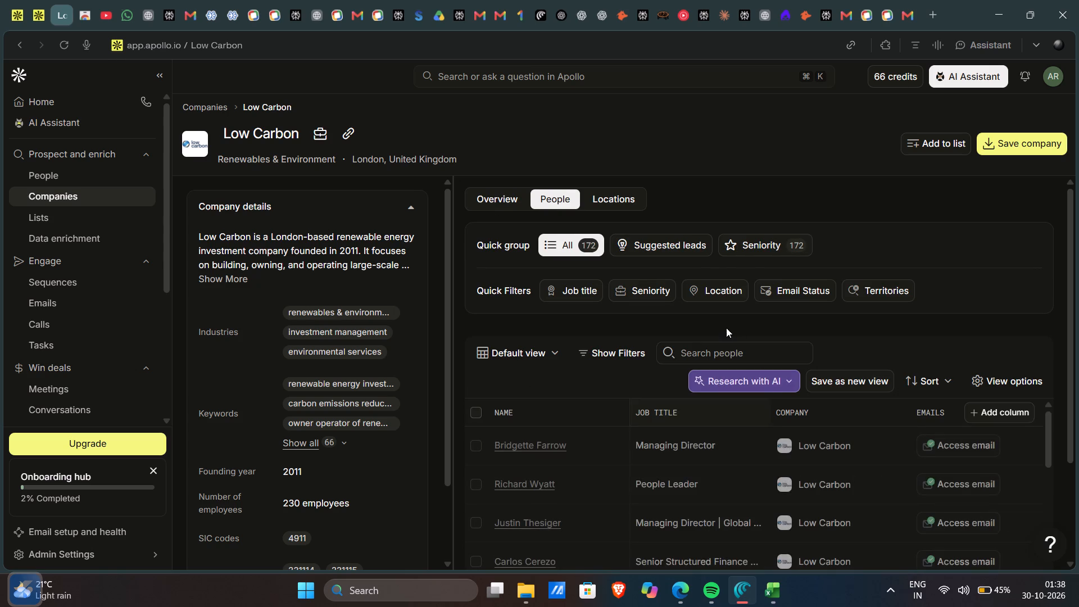
{"action": "scroll", "coordinate": [726, 328], "scroll_direction": "up", "scroll_amount": 1}
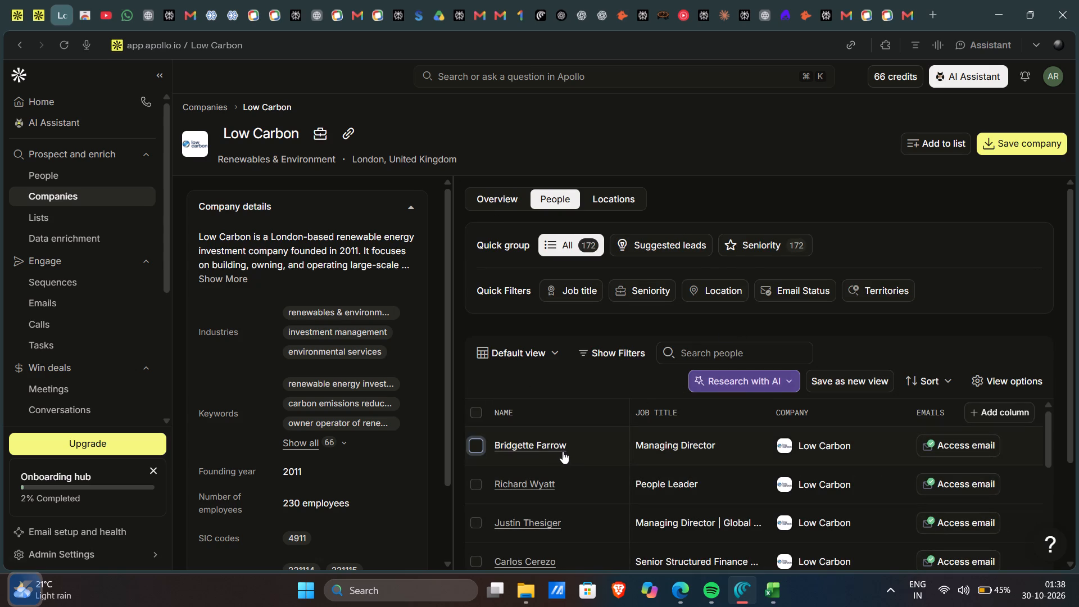
{"action": "left_click", "coordinate": [563, 451]}
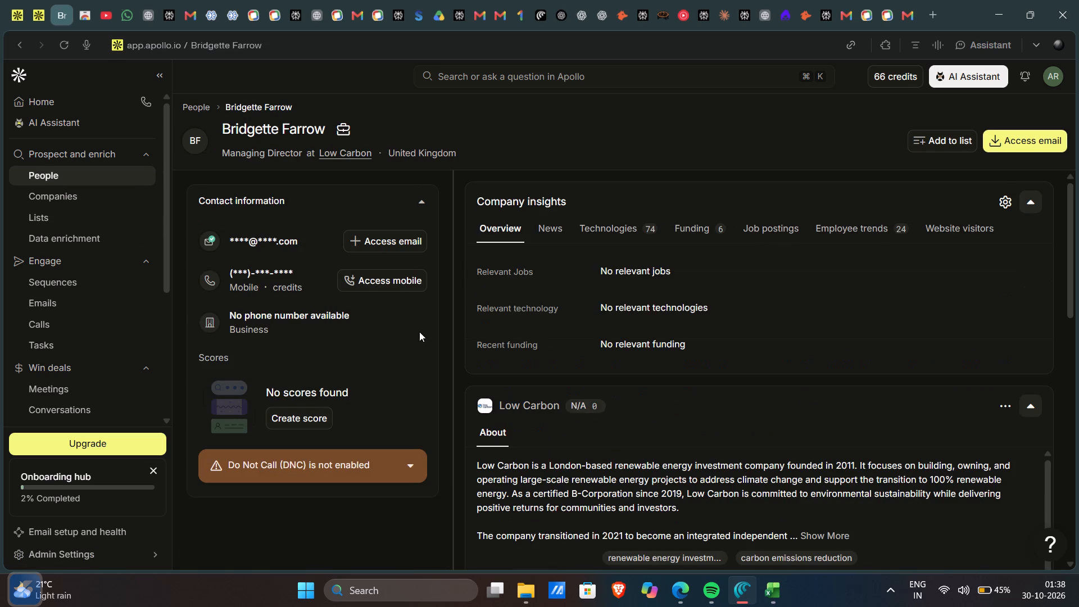
Reveal the email of the Managing Director at Low Carbon and copy it.
{"action": "left_click", "coordinate": [378, 245]}
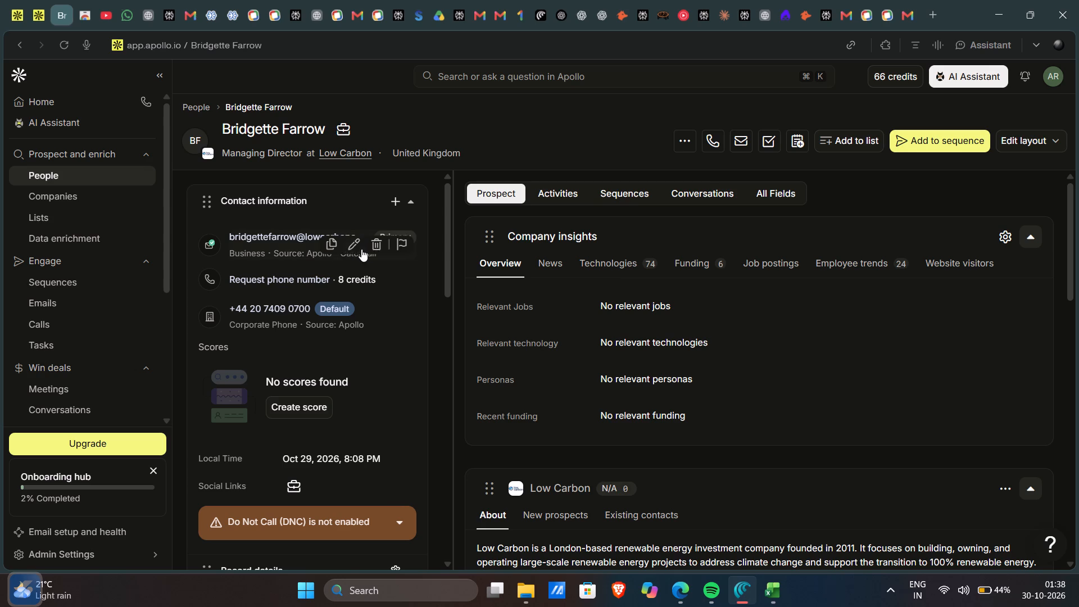
{"action": "left_click", "coordinate": [328, 241]}
Switch to the Excel workbook and paste the copied address into the Email column of row 71 for Low Carbon.
{"action": "left_click", "coordinate": [762, 596]}
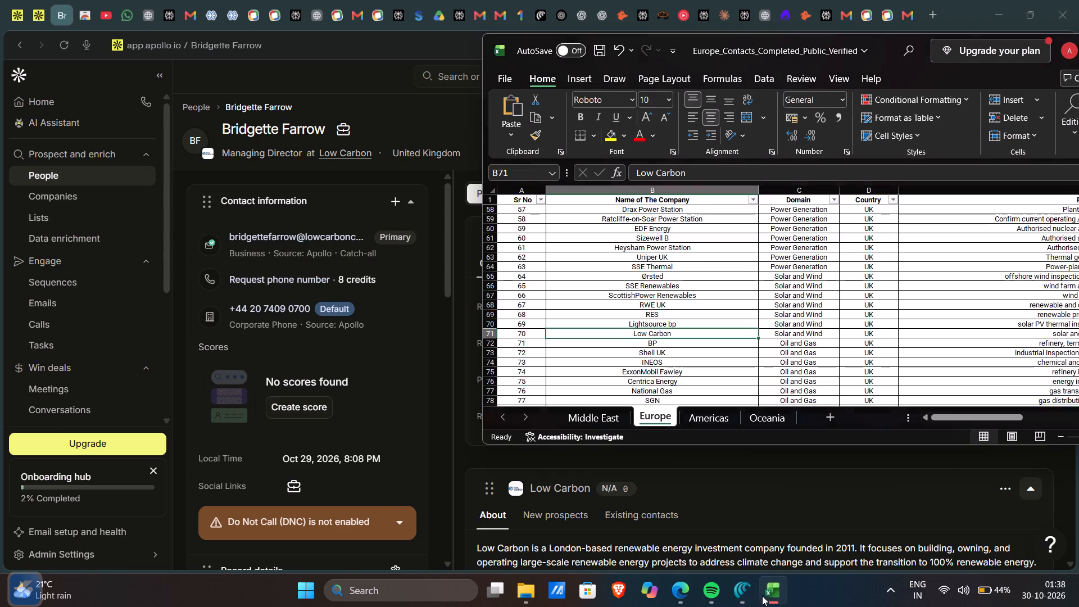
{"action": "left_click", "coordinate": [791, 337]}
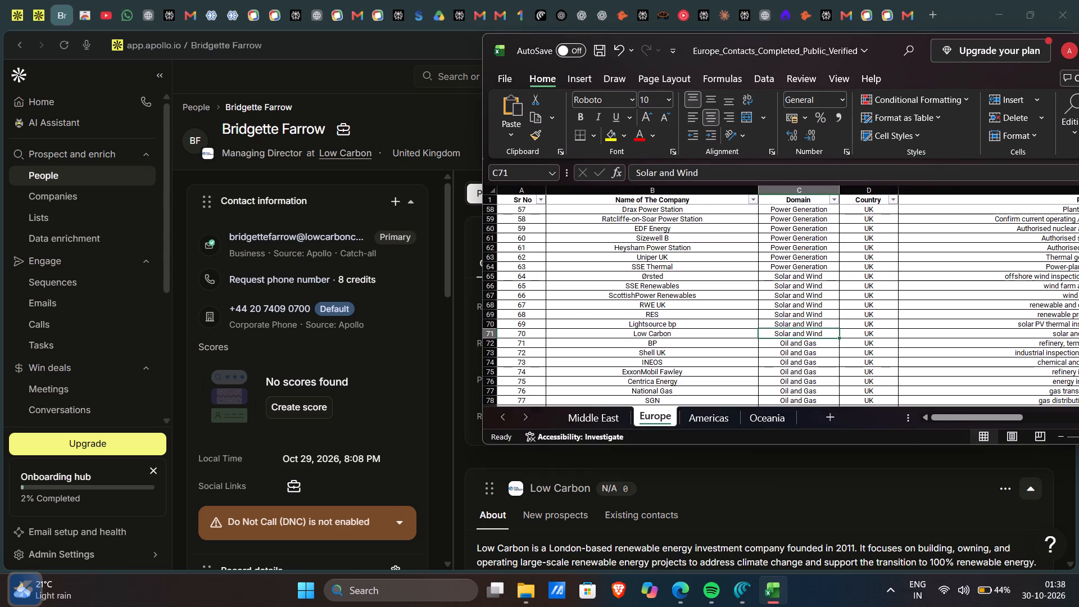
{"action": "left_click", "coordinate": [856, 336]}
{"action": "left_click", "coordinate": [920, 342]}
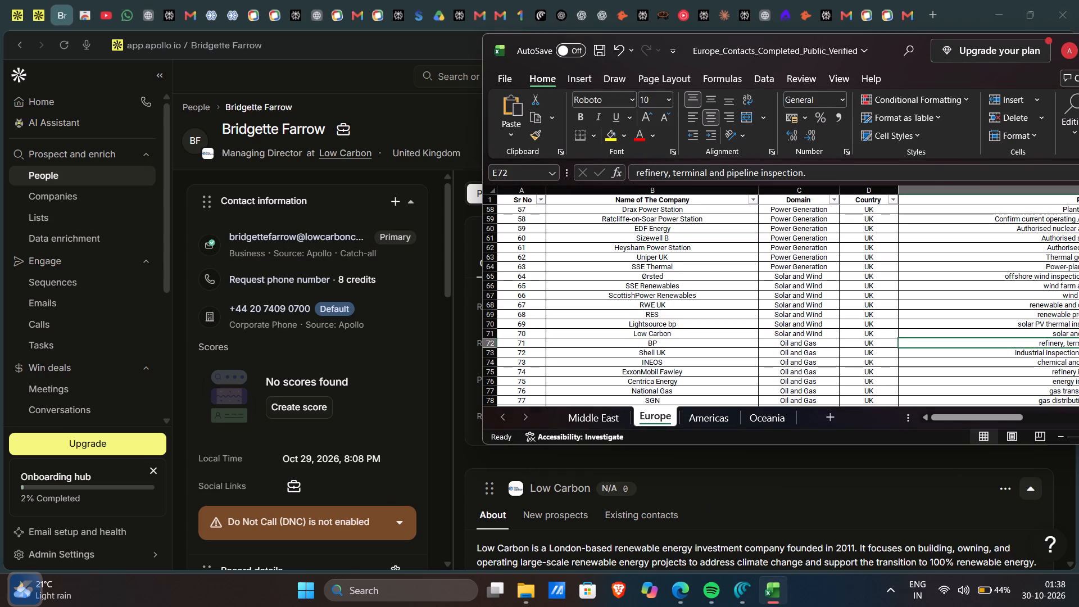
{"action": "left_click", "coordinate": [928, 336]}
{"action": "left_click", "coordinate": [928, 336]}
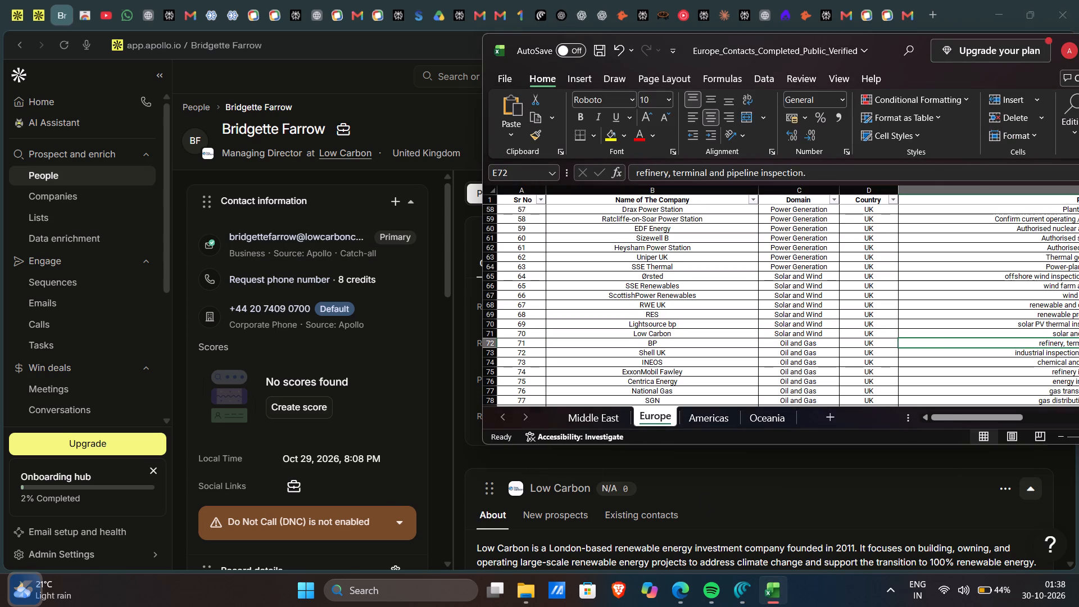
{"action": "left_click", "coordinate": [929, 329]}
{"action": "scroll", "coordinate": [949, 339], "scroll_direction": "left", "scroll_amount": 4}
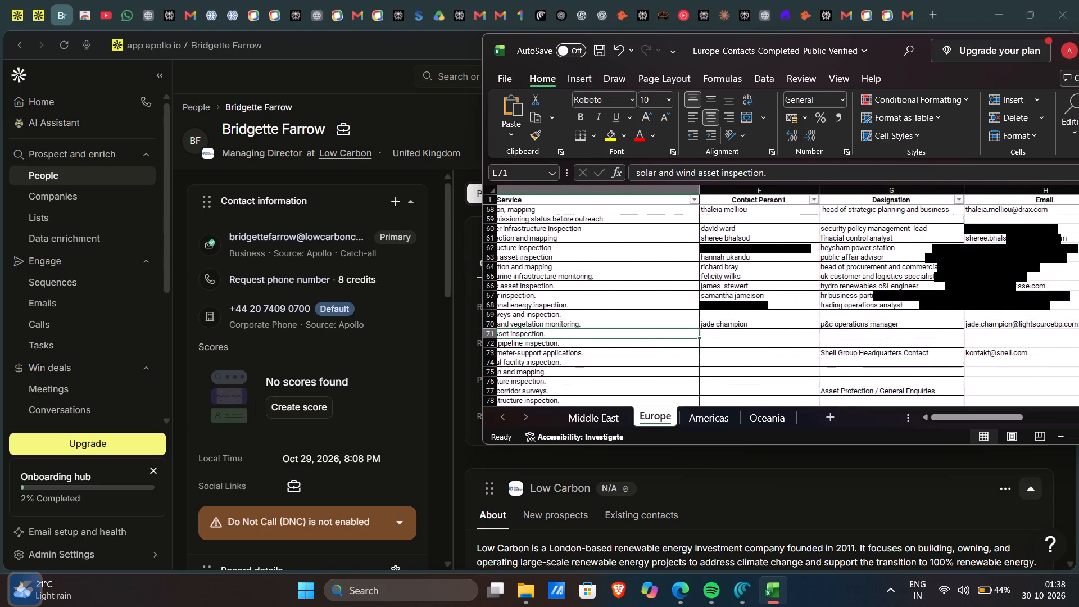
{"action": "scroll", "coordinate": [949, 339], "scroll_direction": "left", "scroll_amount": 2}
{"action": "left_click", "coordinate": [802, 339]}
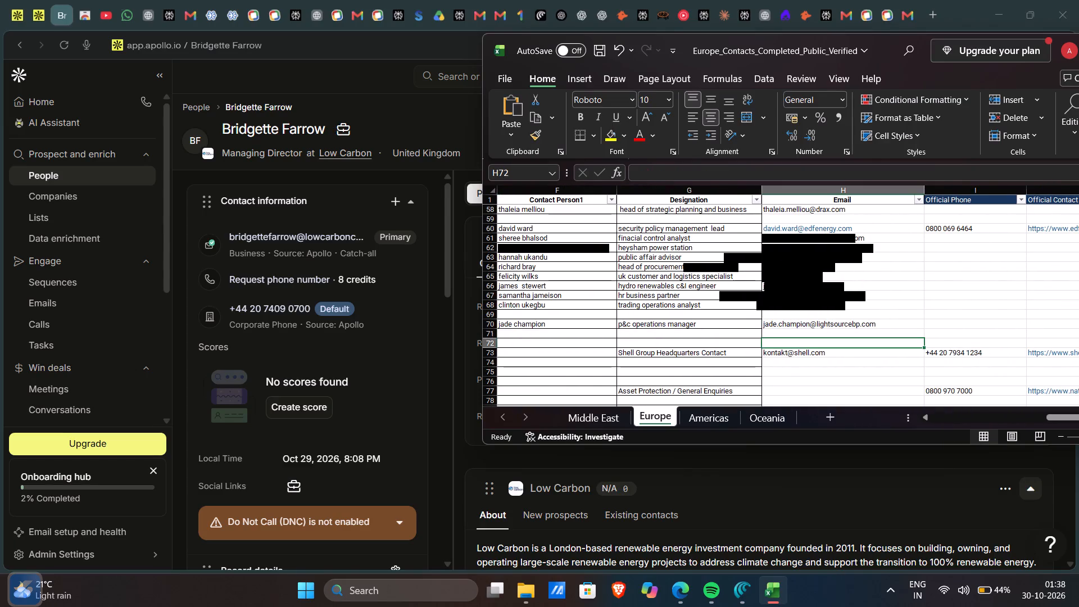
{"action": "left_click", "coordinate": [794, 333]}
{"action": "key", "text": "ctrl+v"}
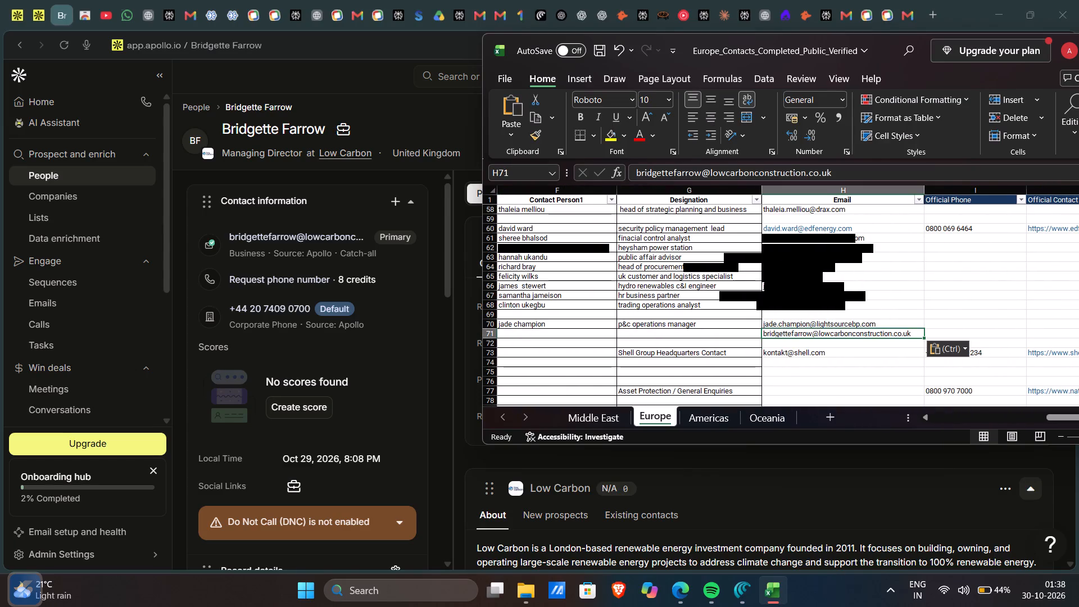
Enter "managing director" in the Designation column of row 71 for Low Carbon.
{"action": "left_click", "coordinate": [724, 337]}
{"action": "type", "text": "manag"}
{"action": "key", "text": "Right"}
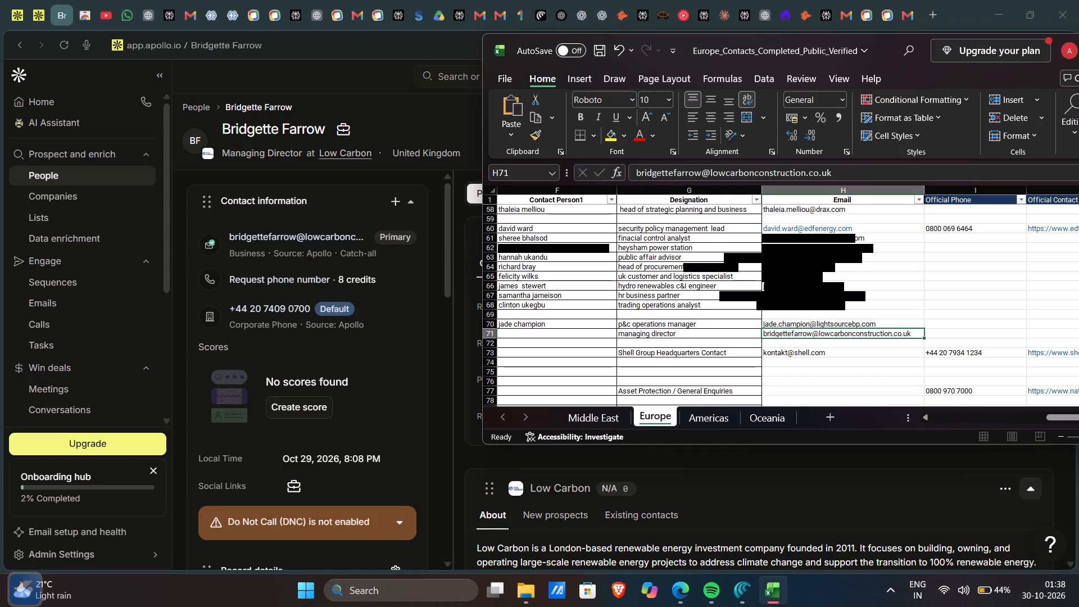
Enter the Managing Director's full name in lowercase in the Contact Person1 column of row 71.
{"action": "left_click", "coordinate": [597, 333]}
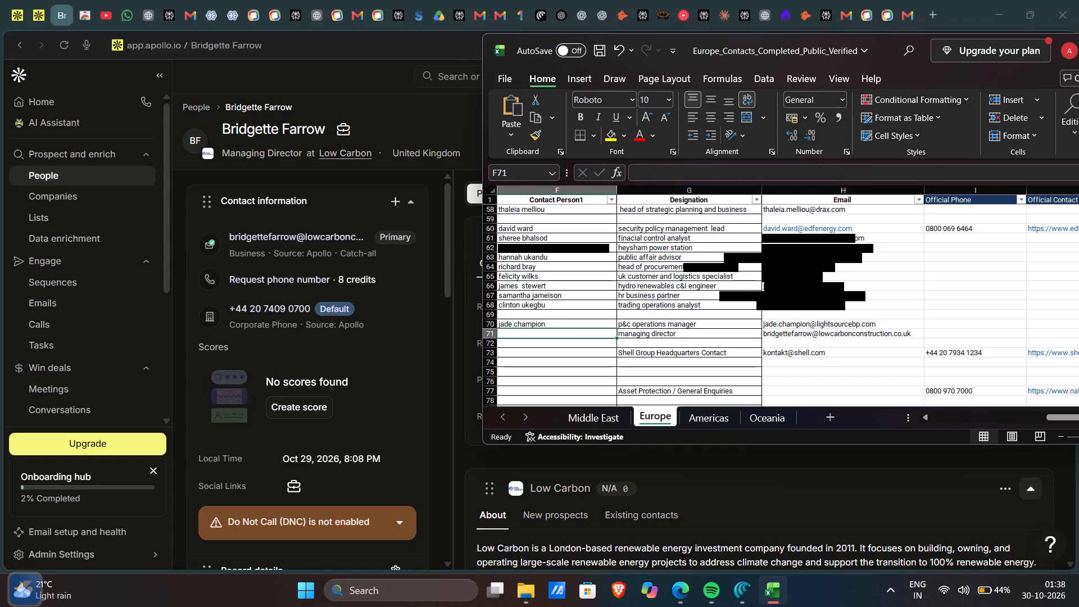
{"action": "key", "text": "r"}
{"action": "key", "text": "BackSpace"}
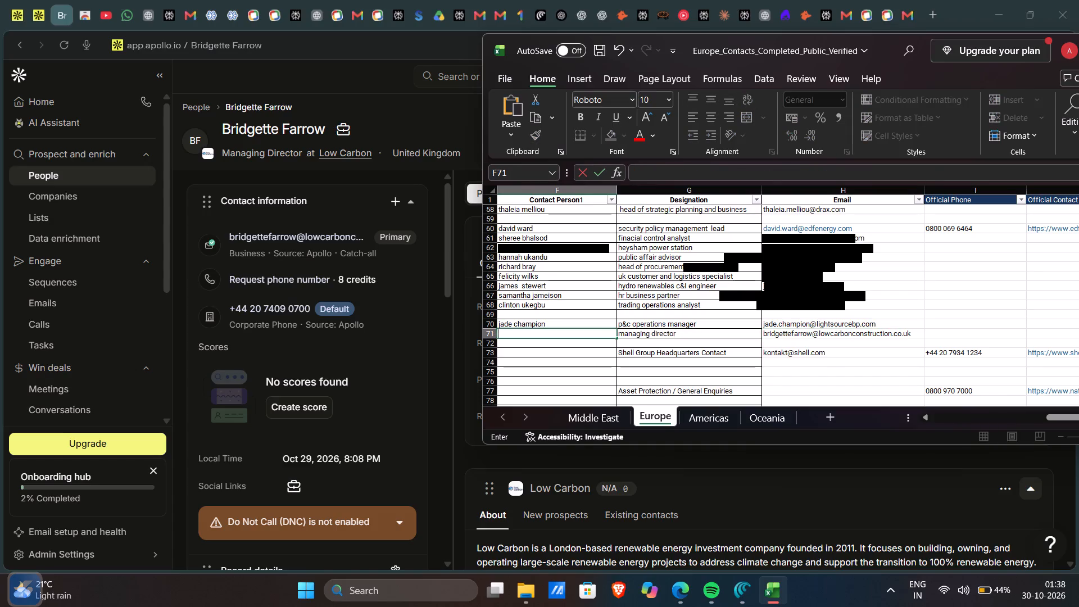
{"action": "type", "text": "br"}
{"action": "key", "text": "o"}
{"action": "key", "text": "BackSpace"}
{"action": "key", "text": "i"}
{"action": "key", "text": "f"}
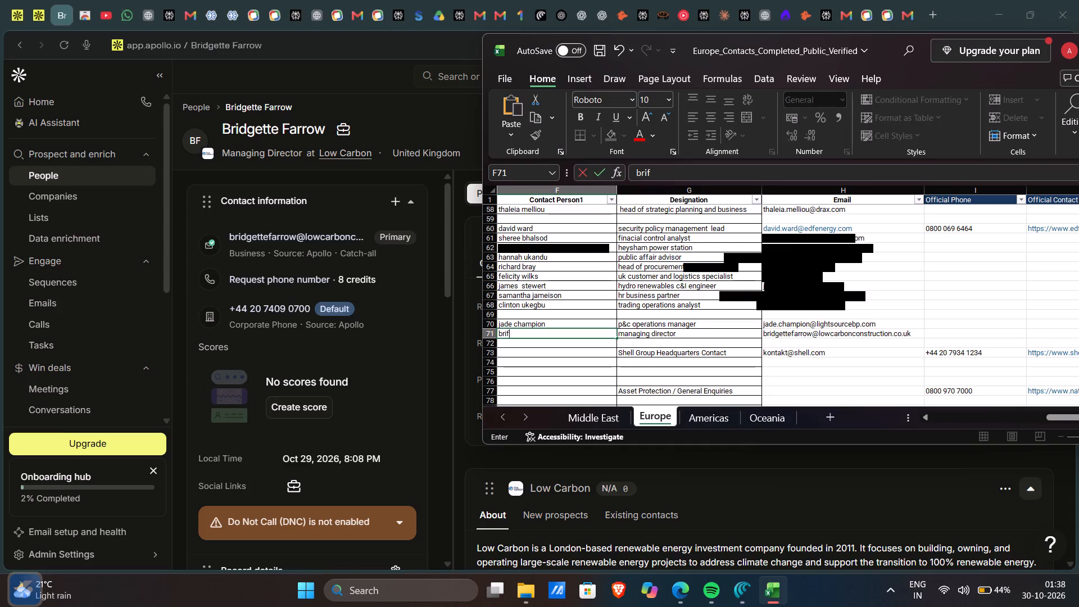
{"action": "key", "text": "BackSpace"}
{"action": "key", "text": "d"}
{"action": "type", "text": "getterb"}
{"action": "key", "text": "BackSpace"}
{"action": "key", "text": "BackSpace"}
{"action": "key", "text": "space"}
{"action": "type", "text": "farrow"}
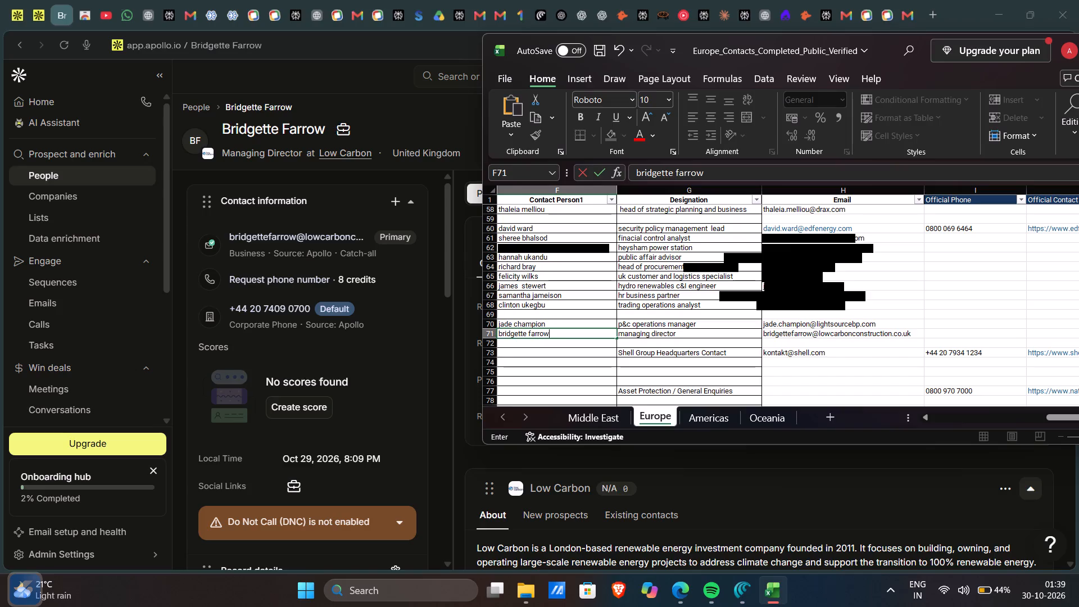
{"action": "scroll", "coordinate": [581, 352], "scroll_direction": "right", "scroll_amount": 4}
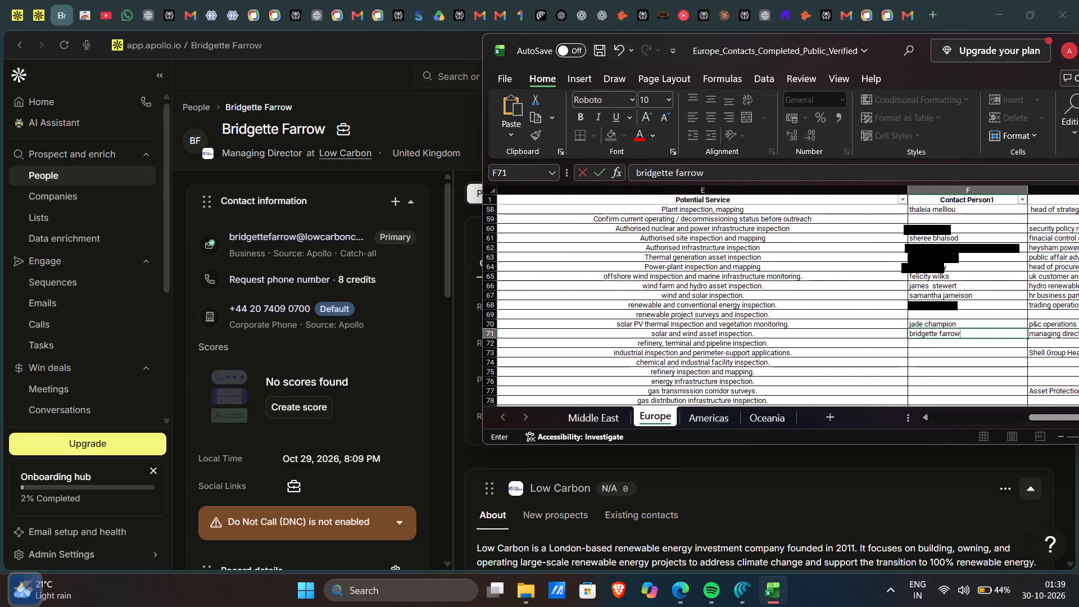
Copy the company name BP from row 72, switch to Apollo, search for it and open the oil and energy company bp.
{"action": "left_click", "coordinate": [746, 347]}
{"action": "scroll", "coordinate": [746, 347], "scroll_direction": "right", "scroll_amount": 4}
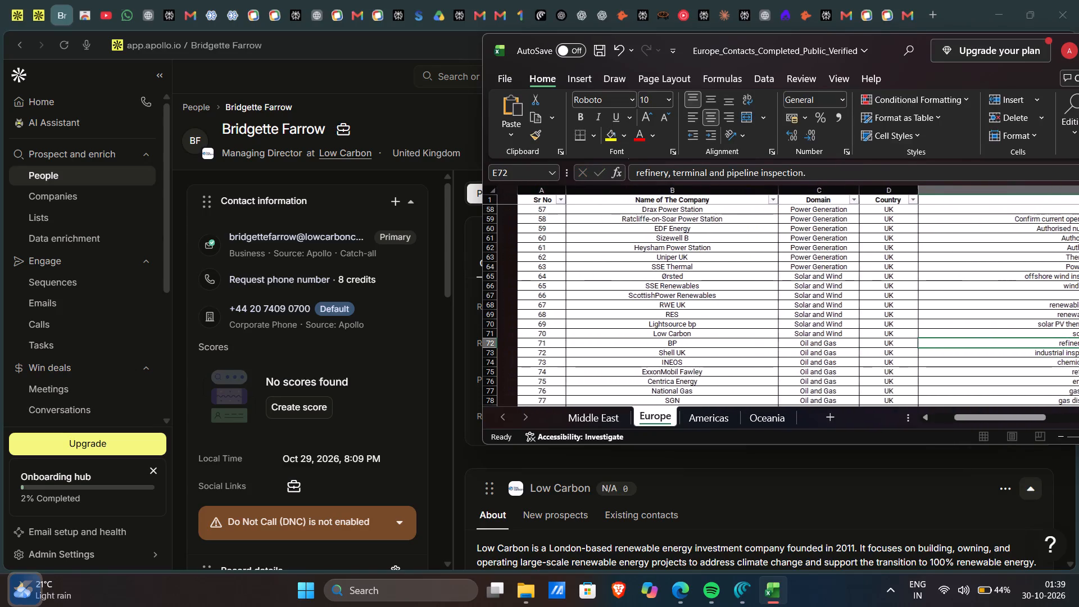
{"action": "scroll", "coordinate": [746, 347], "scroll_direction": "right", "scroll_amount": 1}
{"action": "left_click", "coordinate": [729, 347]}
{"action": "left_click", "coordinate": [717, 346]}
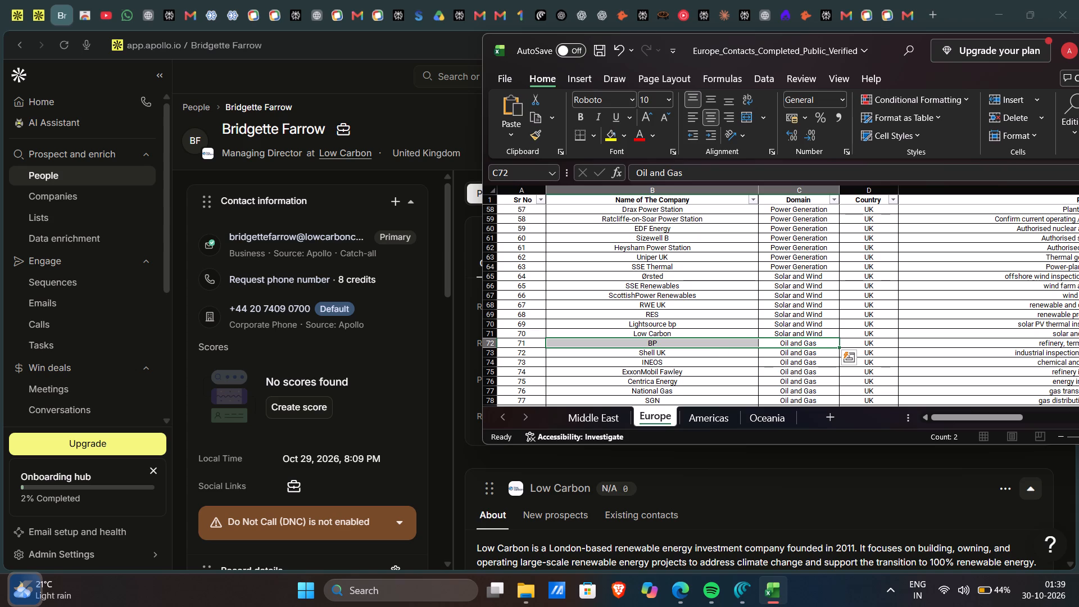
{"action": "key", "text": "Escape"}
{"action": "left_click", "coordinate": [820, 341]}
{"action": "left_click", "coordinate": [732, 345]}
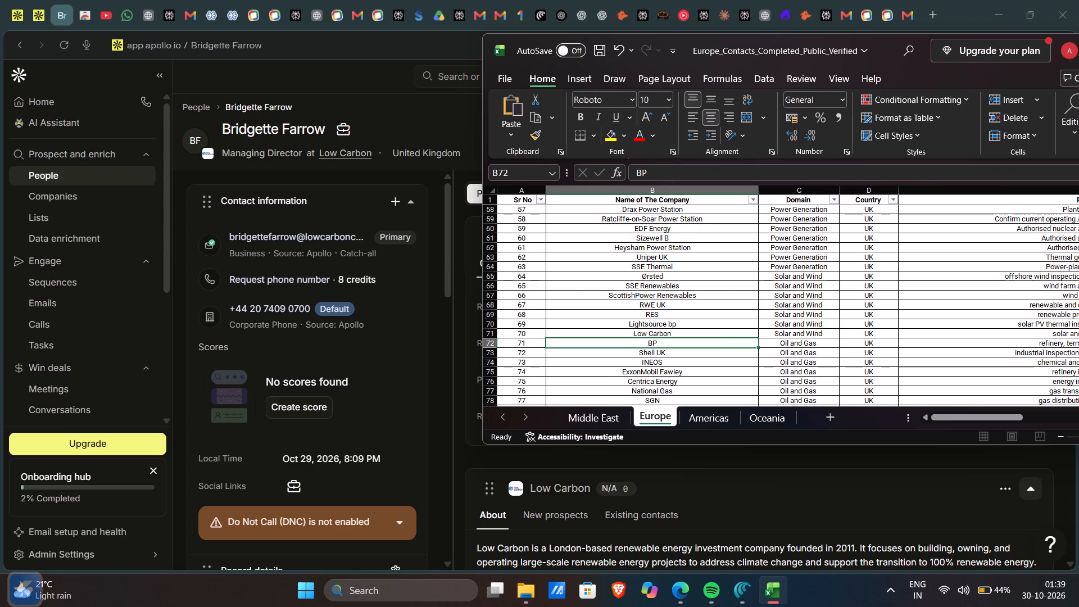
{"action": "key", "text": "ctrl+c"}
{"action": "left_click", "coordinate": [342, 71]}
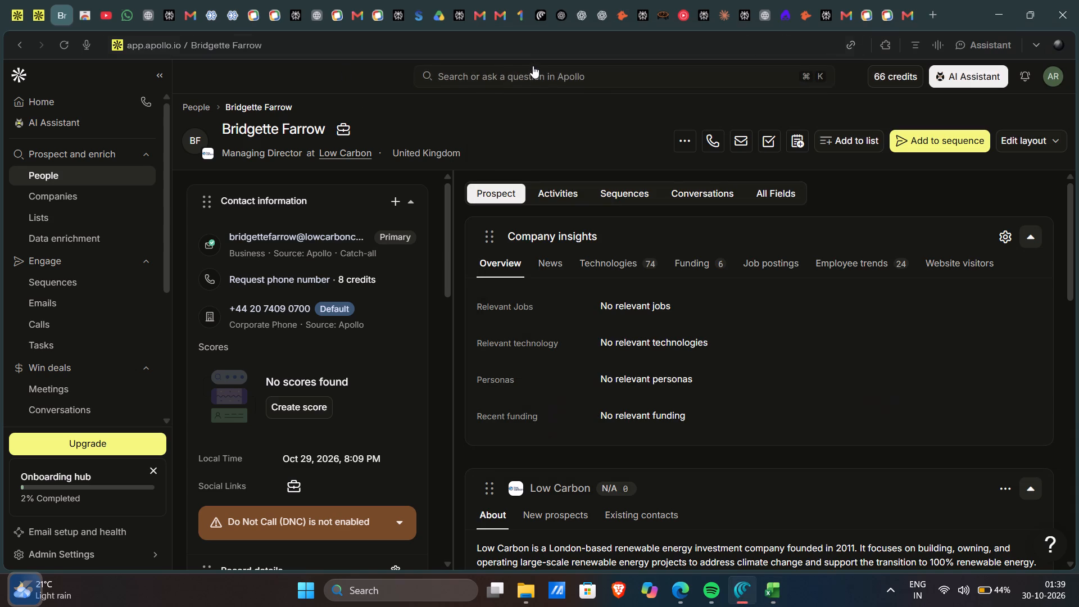
{"action": "left_click", "coordinate": [528, 71]}
{"action": "key", "text": "ctrl+v"}
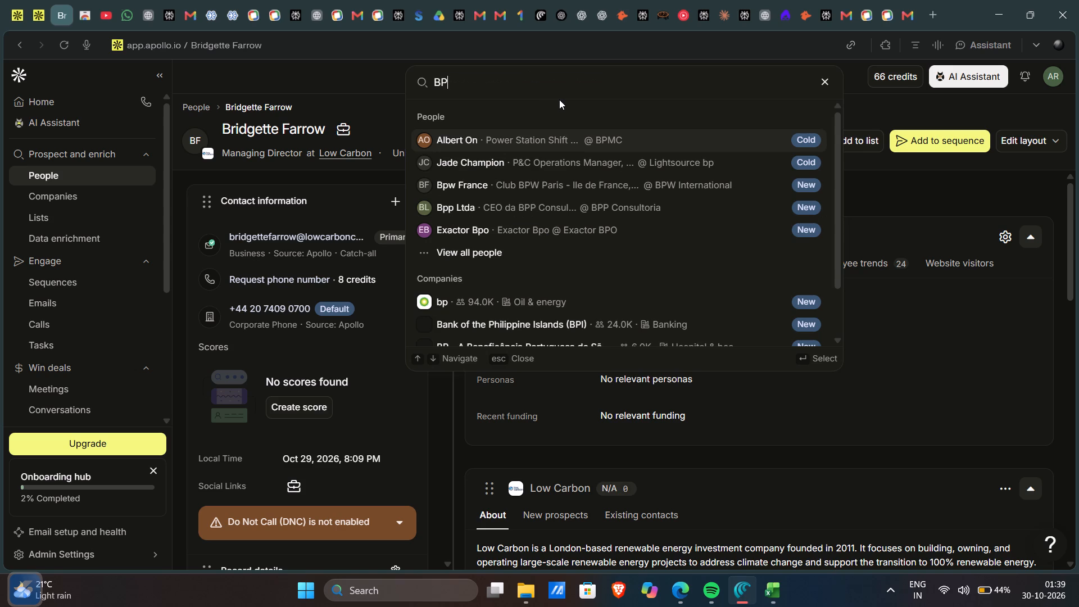
{"action": "left_click", "coordinate": [510, 306]}
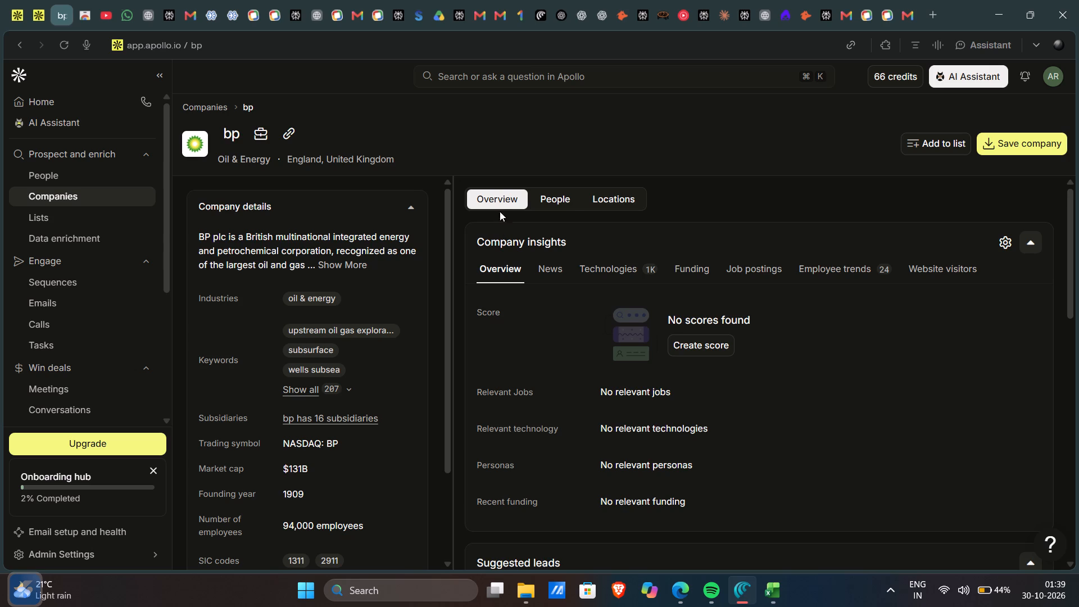
Open bp's people list, choose the Product Designer in Kuala Lumpur and reveal that contact's email.
{"action": "left_click", "coordinate": [566, 189]}
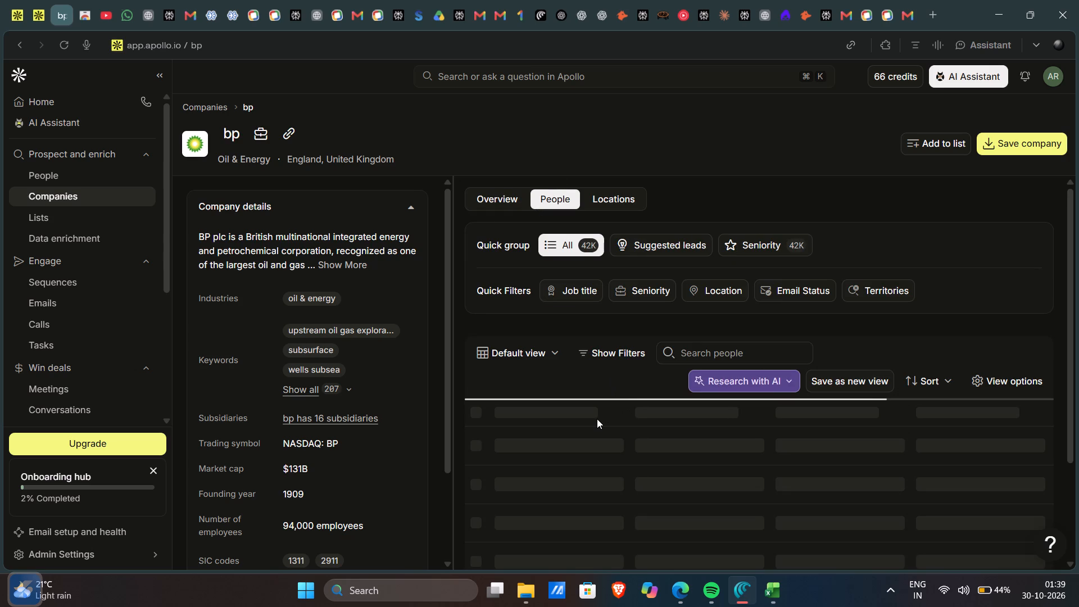
{"action": "scroll", "coordinate": [570, 429], "scroll_direction": "up", "scroll_amount": 2}
{"action": "left_click", "coordinate": [529, 443]}
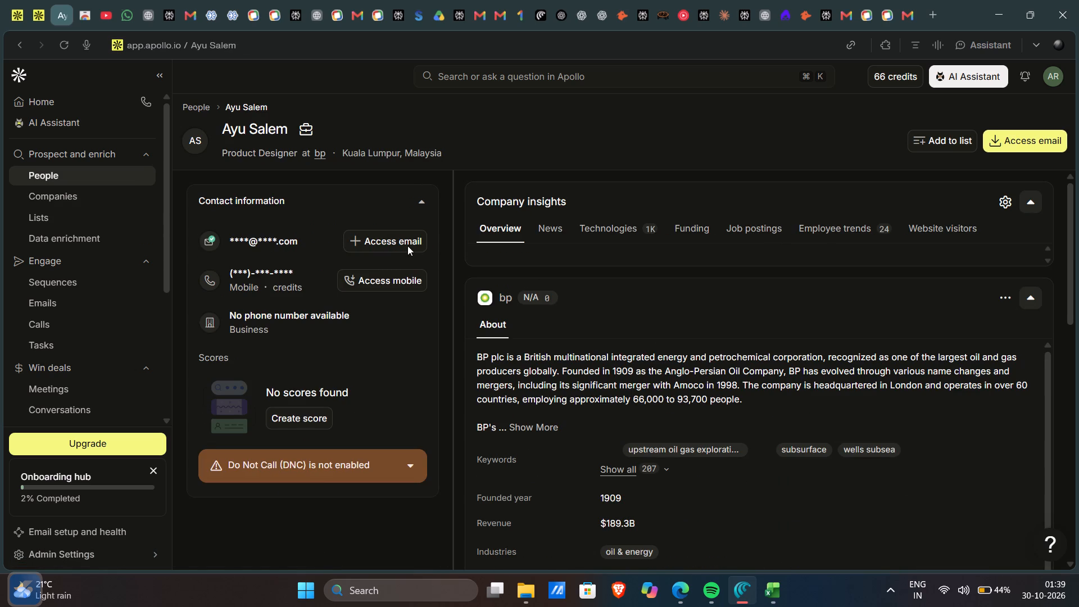
{"action": "left_click", "coordinate": [397, 246]}
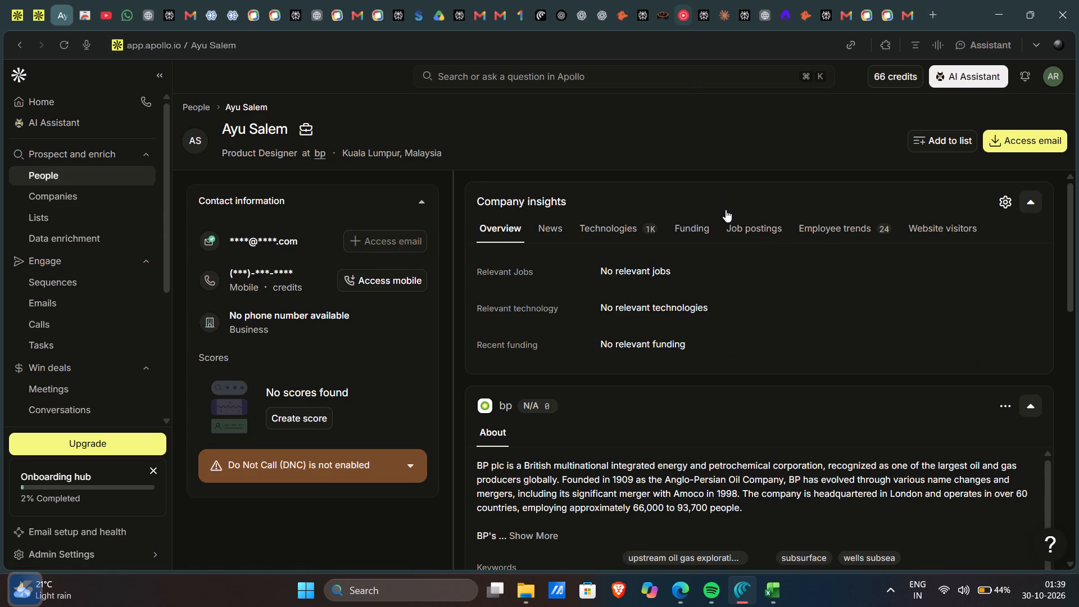
Switch to Excel, copy the company name Shell UK from row 73, and search for it in Apollo.
{"action": "left_click", "coordinate": [764, 589]}
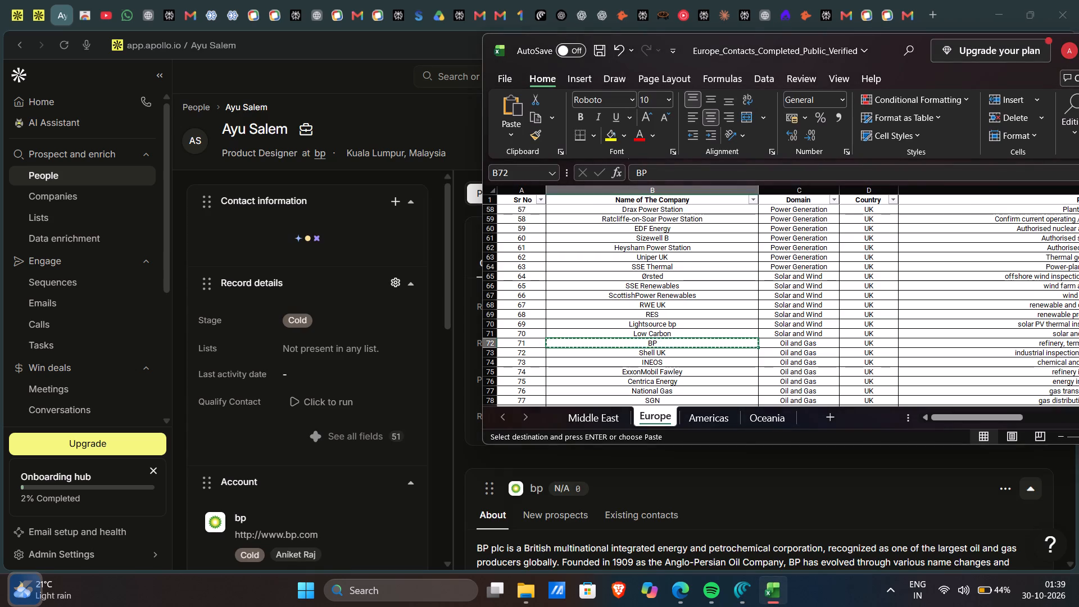
{"action": "left_click", "coordinate": [636, 352]}
{"action": "key", "text": "ctrl+c"}
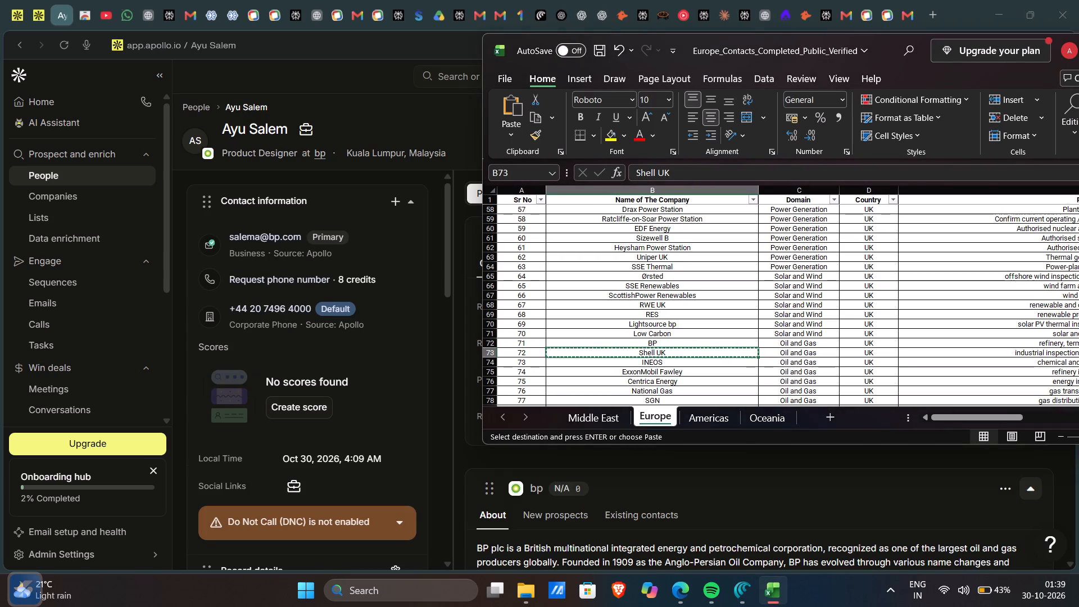
{"action": "left_click", "coordinate": [416, 101]}
{"action": "left_click", "coordinate": [470, 85]}
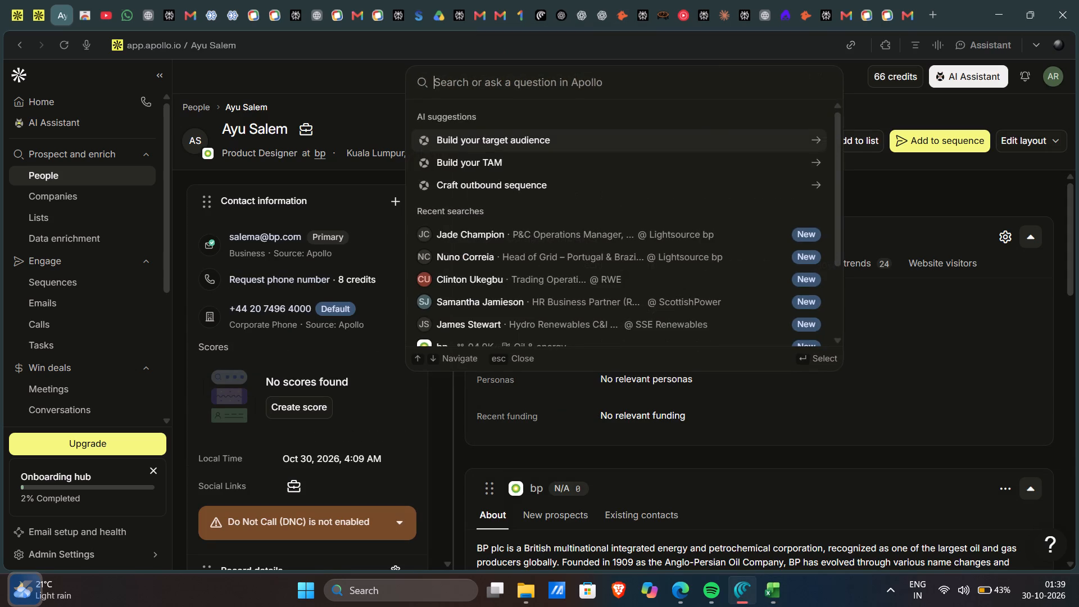
{"action": "key", "text": "ctrl+v"}
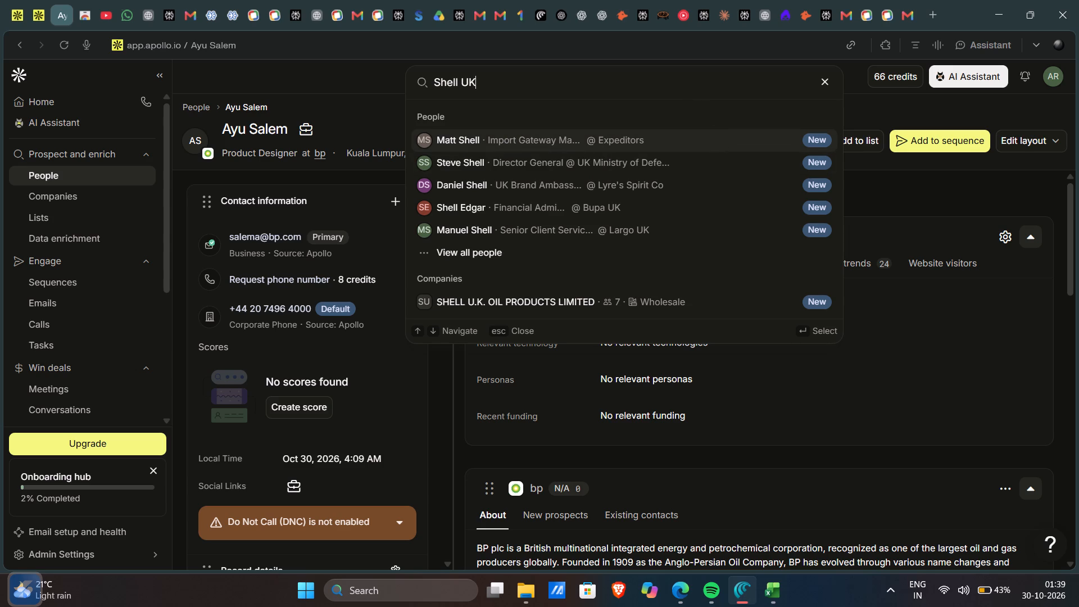
Open the Director General at UK Ministry of Defence from the search results and request access to the email.
{"action": "left_click", "coordinate": [675, 156]}
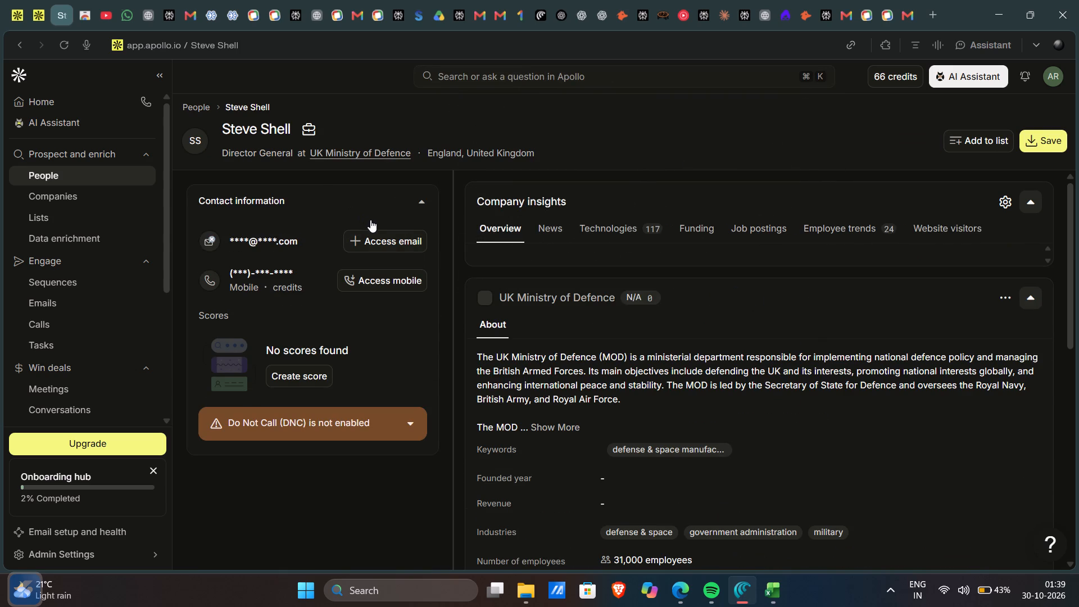
{"action": "left_click", "coordinate": [378, 233]}
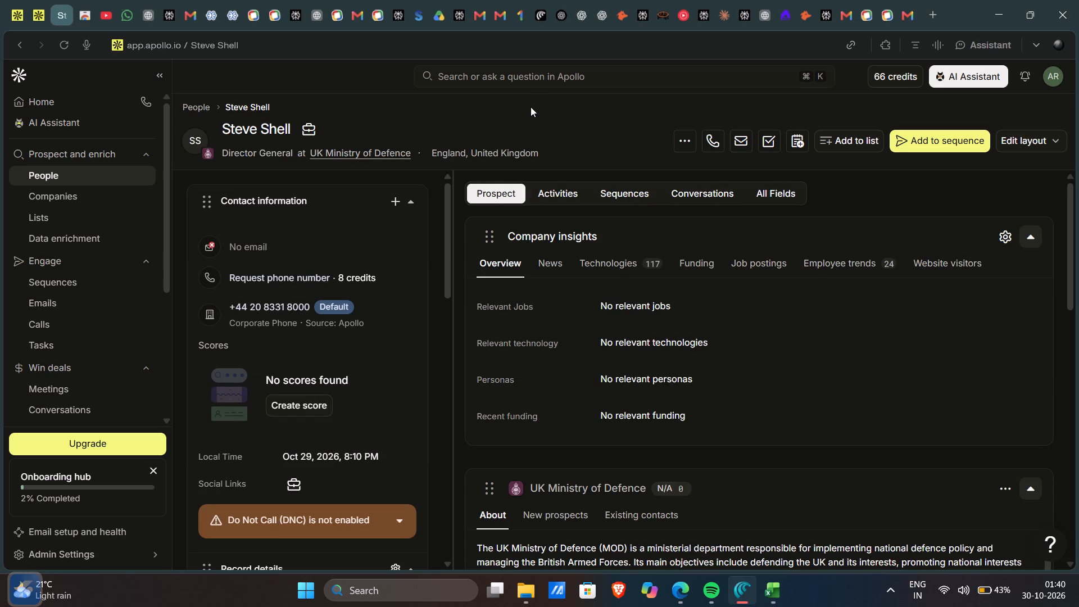
Search again for Shell UK.
{"action": "left_click", "coordinate": [533, 83]}
{"action": "key", "text": "ctrl+v"}
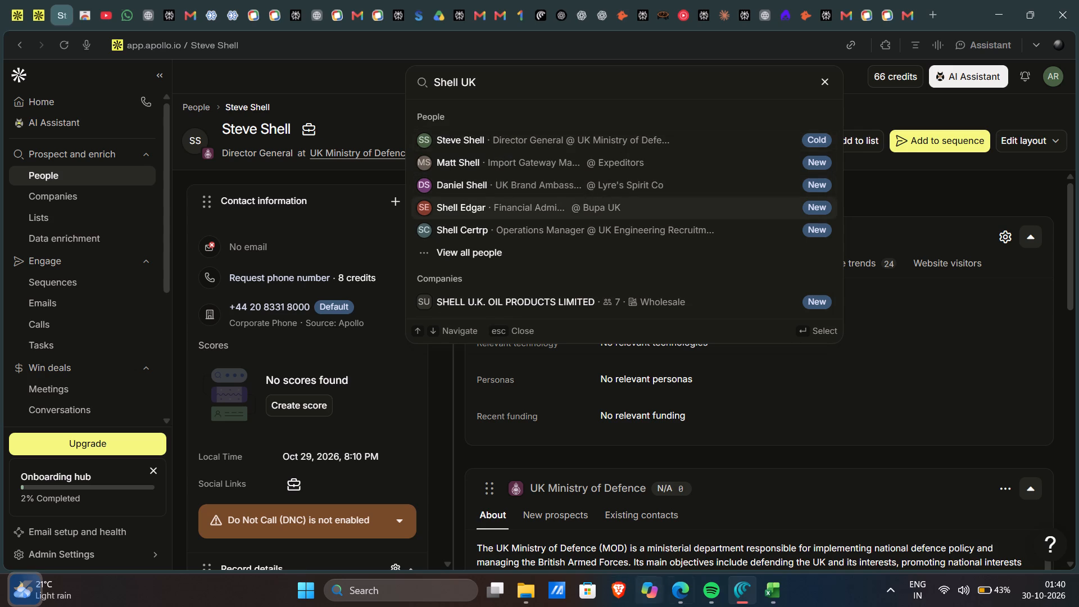
Switch to Excel, copy the company name INEOS from row 74, and search Apollo for "INEOS uk" in place of Shell UK.
{"action": "left_click", "coordinate": [774, 600]}
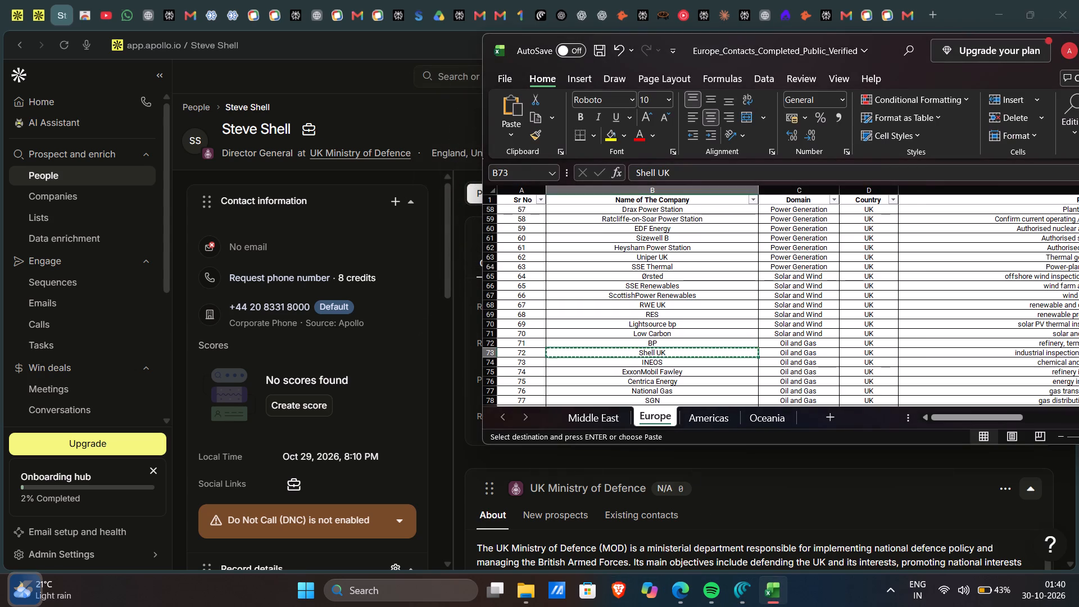
{"action": "left_click", "coordinate": [672, 364]}
{"action": "key", "text": "ctrl+c"}
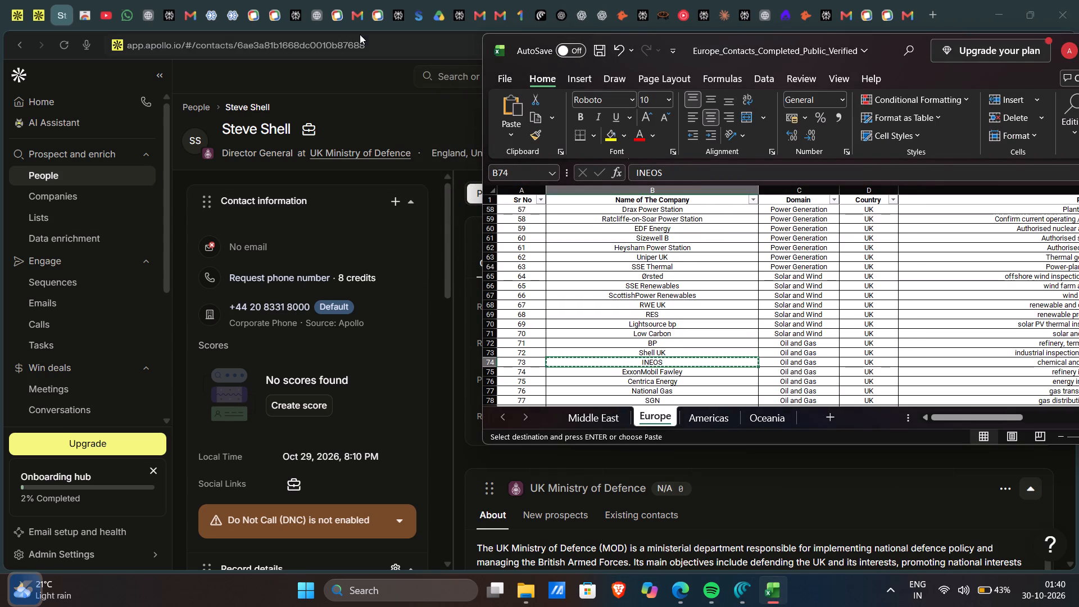
{"action": "left_click", "coordinate": [379, 134]}
{"action": "left_click", "coordinate": [619, 76]}
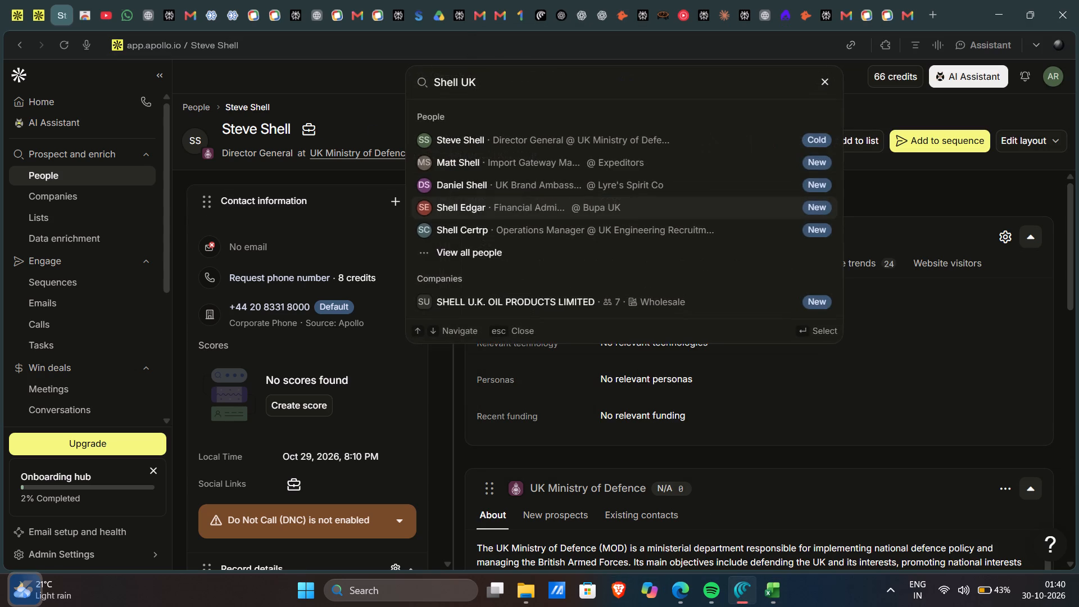
{"action": "key", "text": "ctrl+BackSpace"}
{"action": "key", "text": "ctrl+BackSpace"}
{"action": "key", "text": "ctrl+v"}
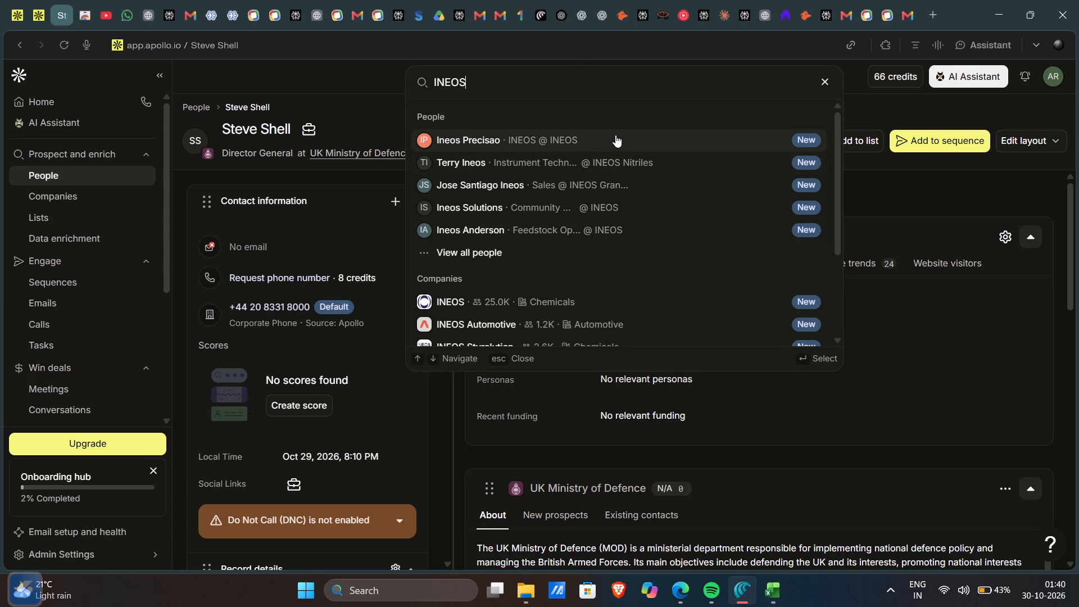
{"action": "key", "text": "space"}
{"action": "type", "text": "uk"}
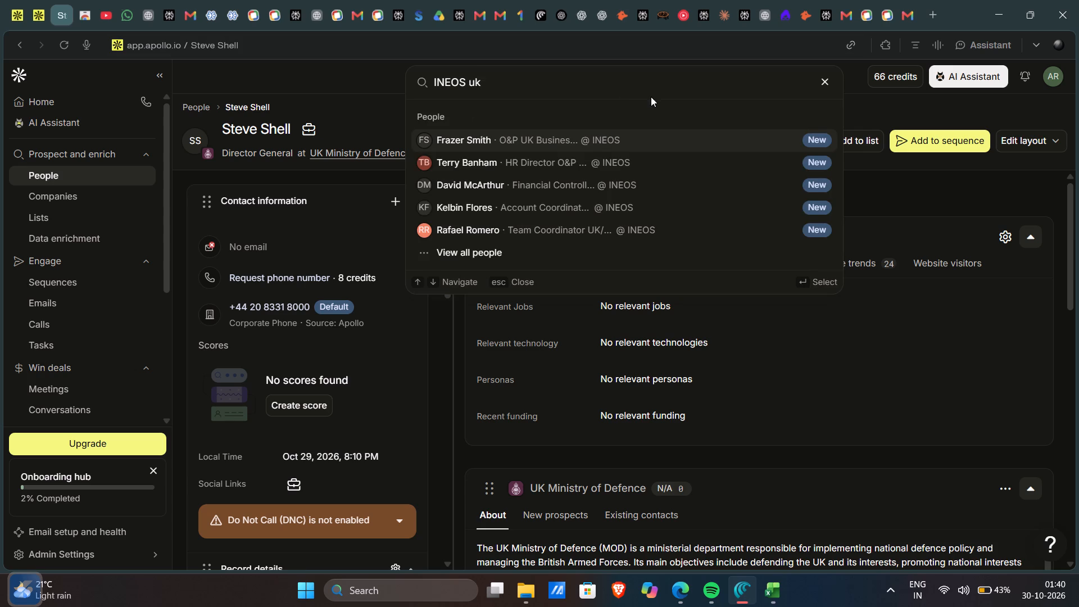
Open the O&P UK Business Manager at INEOS, reveal the contact's email and copy it.
{"action": "left_click", "coordinate": [634, 137]}
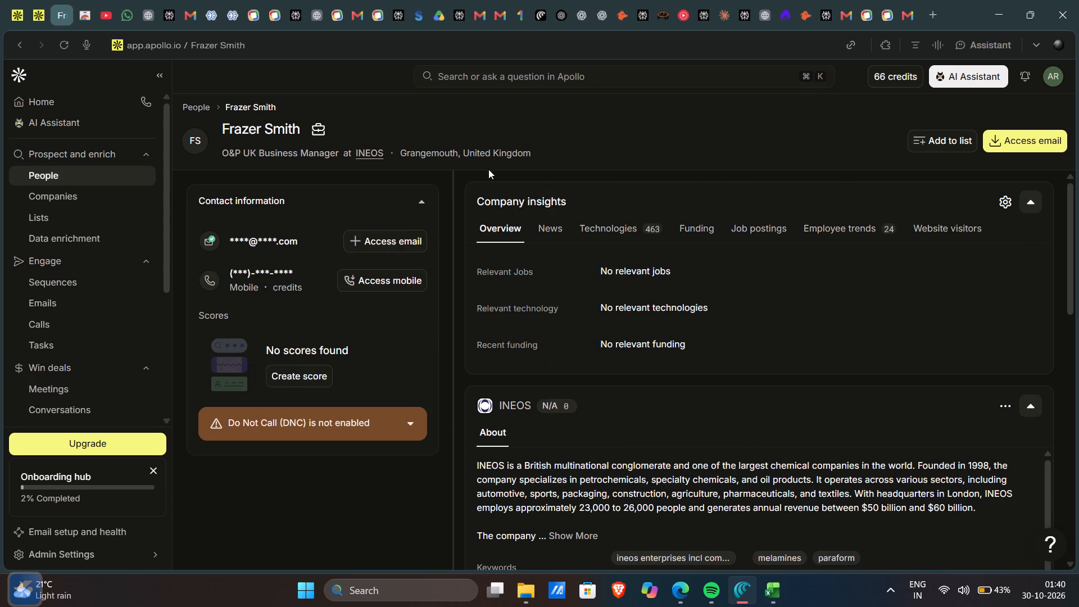
{"action": "left_click", "coordinate": [409, 242]}
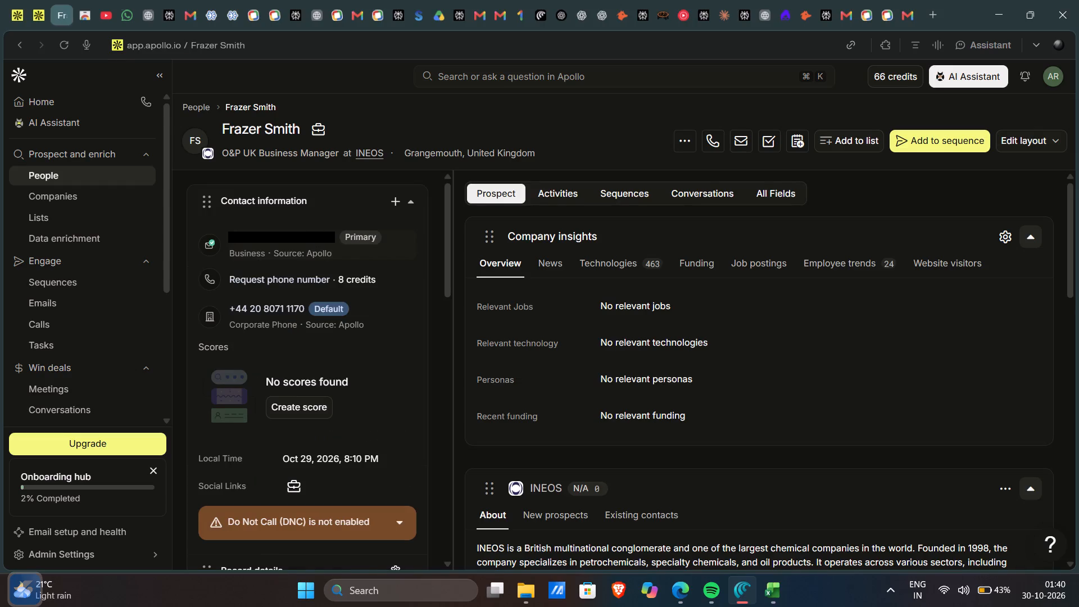
{"action": "left_click", "coordinate": [324, 242]}
Switch to the Excel workbook and paste the copied address into the Email column of row 74 for INEOS.
{"action": "left_click", "coordinate": [768, 604]}
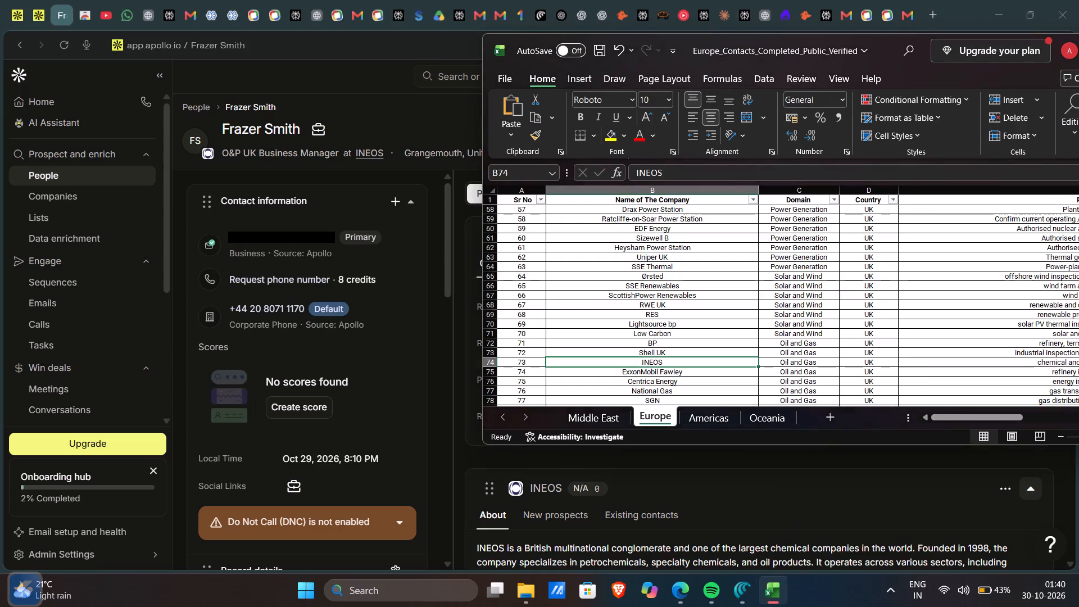
{"action": "left_click", "coordinate": [802, 363]}
{"action": "left_click", "coordinate": [897, 370]}
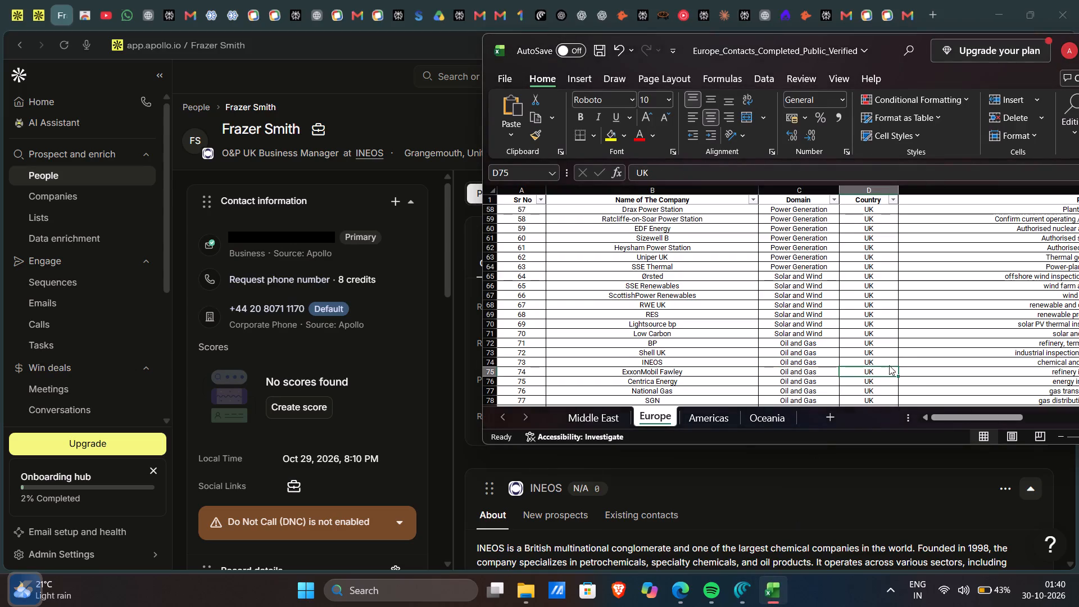
{"action": "left_click", "coordinate": [889, 365]}
{"action": "left_click", "coordinate": [889, 364]}
{"action": "left_click", "coordinate": [911, 364]}
{"action": "scroll", "coordinate": [911, 364], "scroll_direction": "left", "scroll_amount": 5}
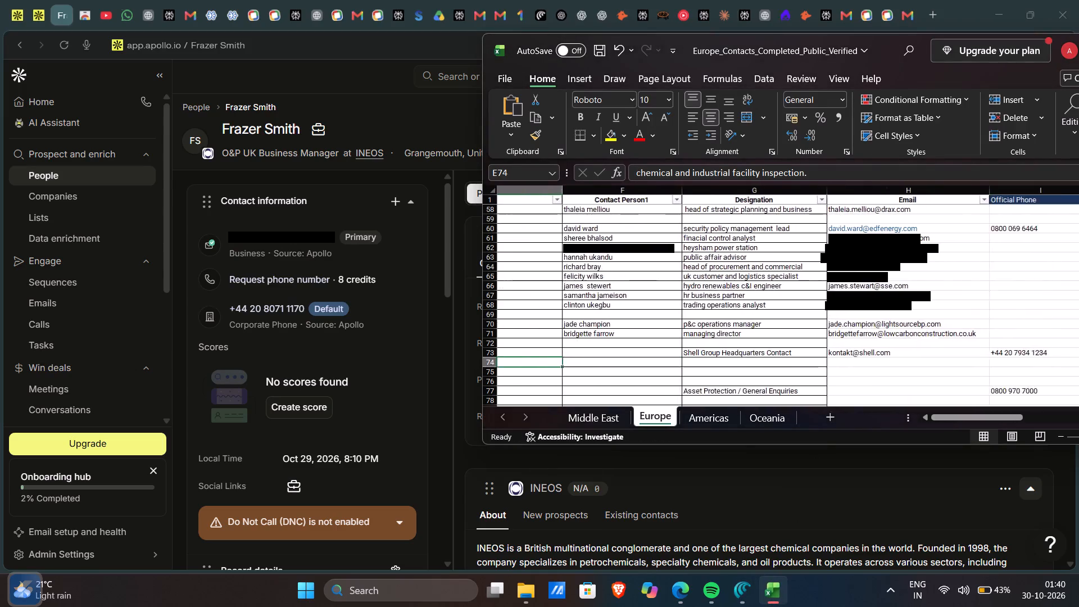
{"action": "left_click", "coordinate": [810, 363]}
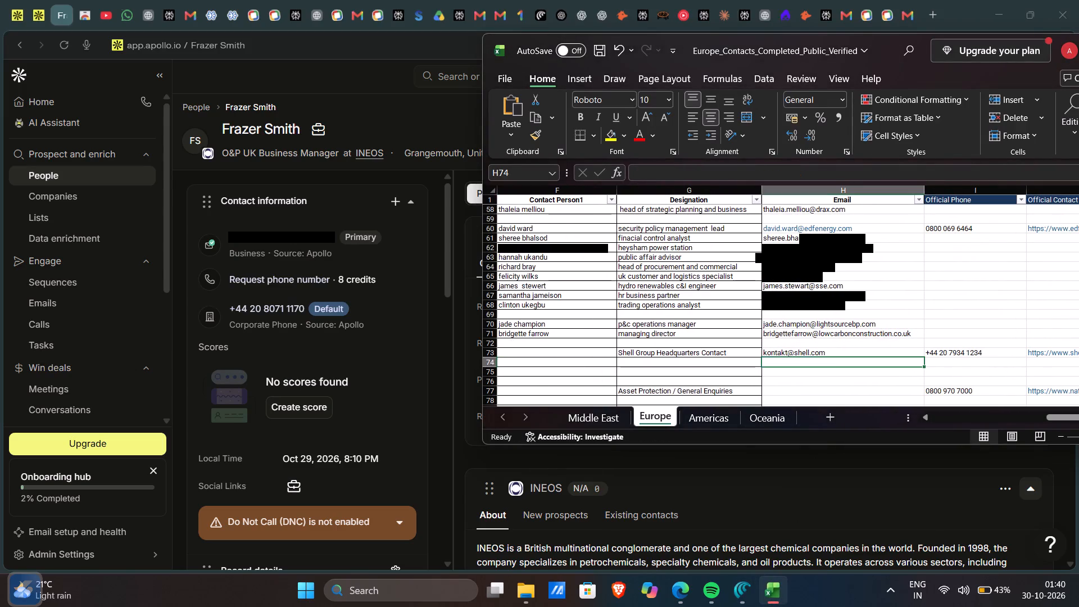
{"action": "key", "text": "ctrl+v"}
Enter "o&p uk buisness manager" in the Designation column of row 74 for INEOS.
{"action": "left_click", "coordinate": [726, 364]}
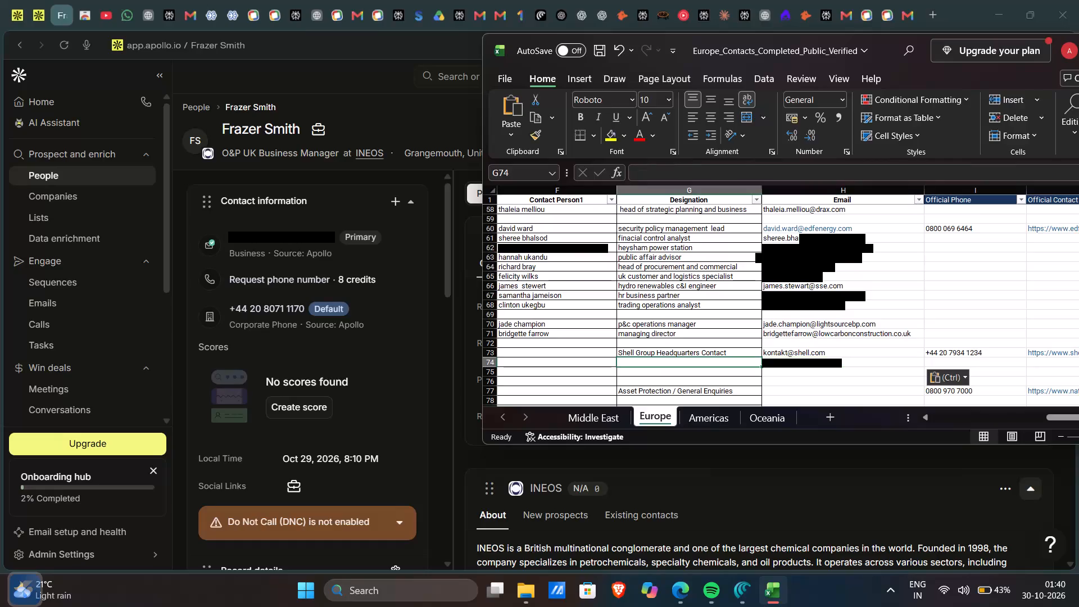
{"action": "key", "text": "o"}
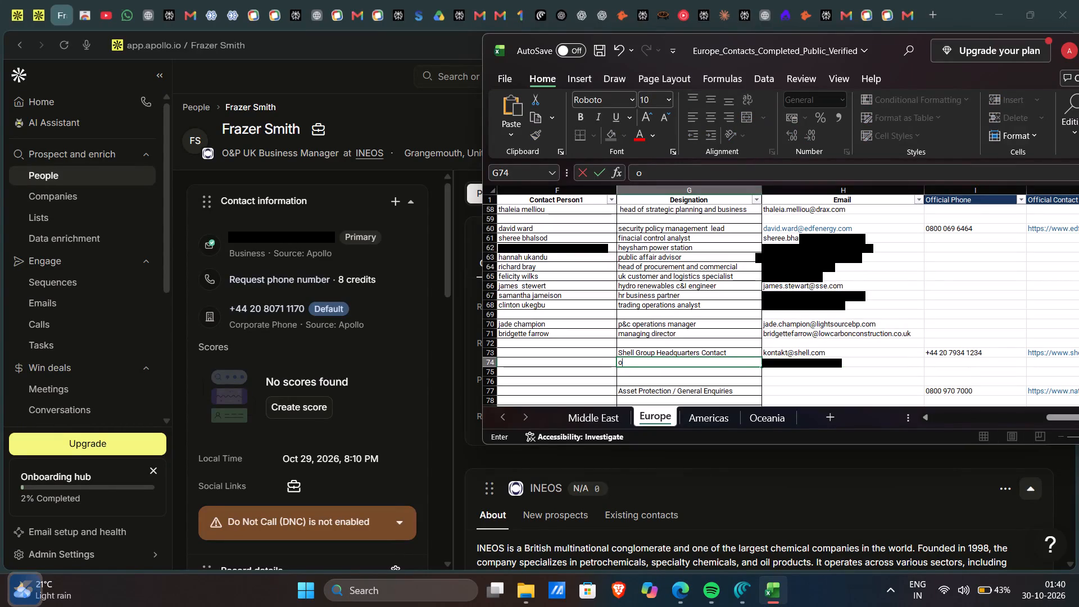
{"action": "key", "text": "shift+ampersand"}
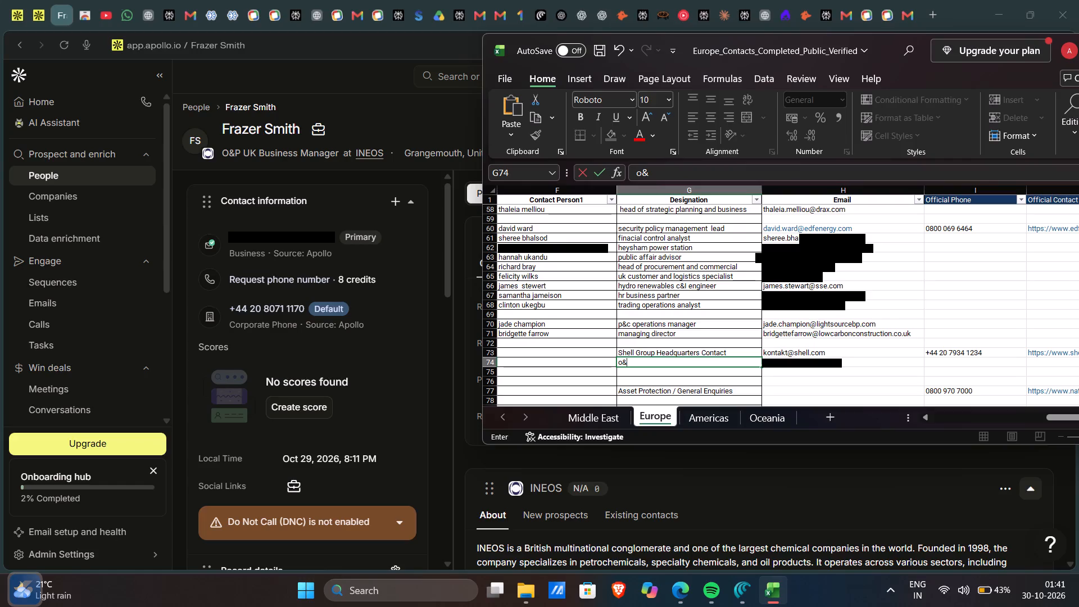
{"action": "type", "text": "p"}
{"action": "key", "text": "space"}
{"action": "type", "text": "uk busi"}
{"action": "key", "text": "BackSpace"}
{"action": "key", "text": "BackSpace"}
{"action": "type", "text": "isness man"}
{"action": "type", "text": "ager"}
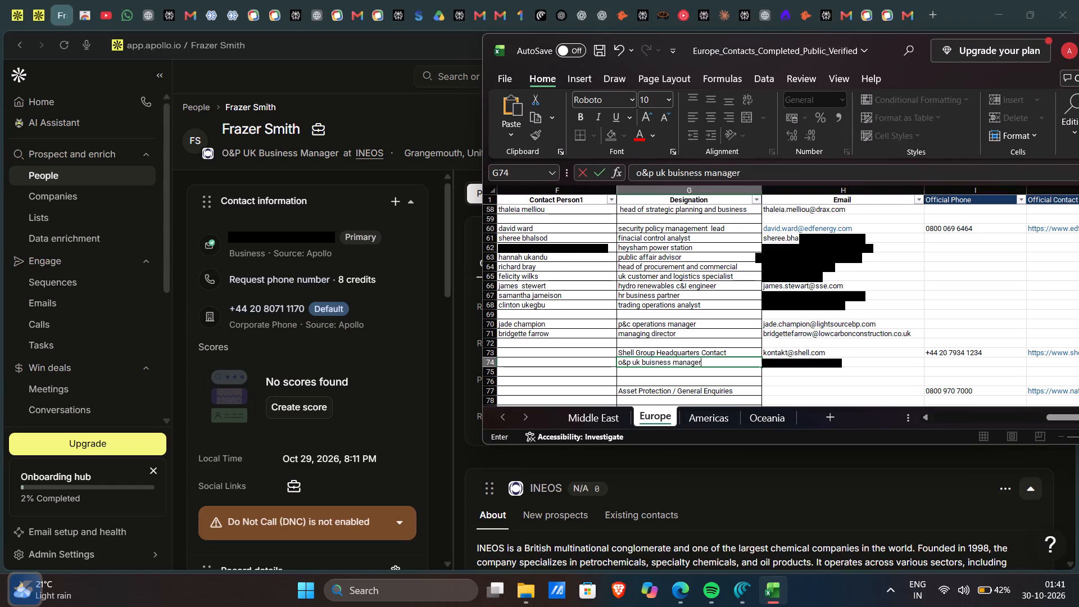
Enter the full name of the O&P UK Business Manager in lowercase in the Contact Person1 column of row 74 for INEOS.
{"action": "left_click", "coordinate": [590, 364]}
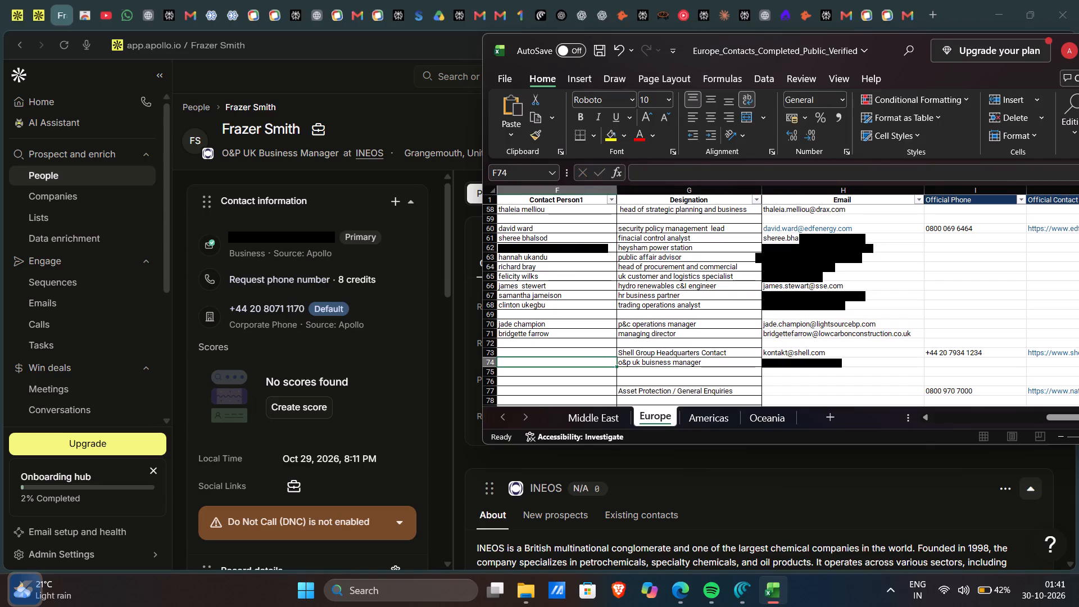
{"action": "key", "text": "ctrl+v"}
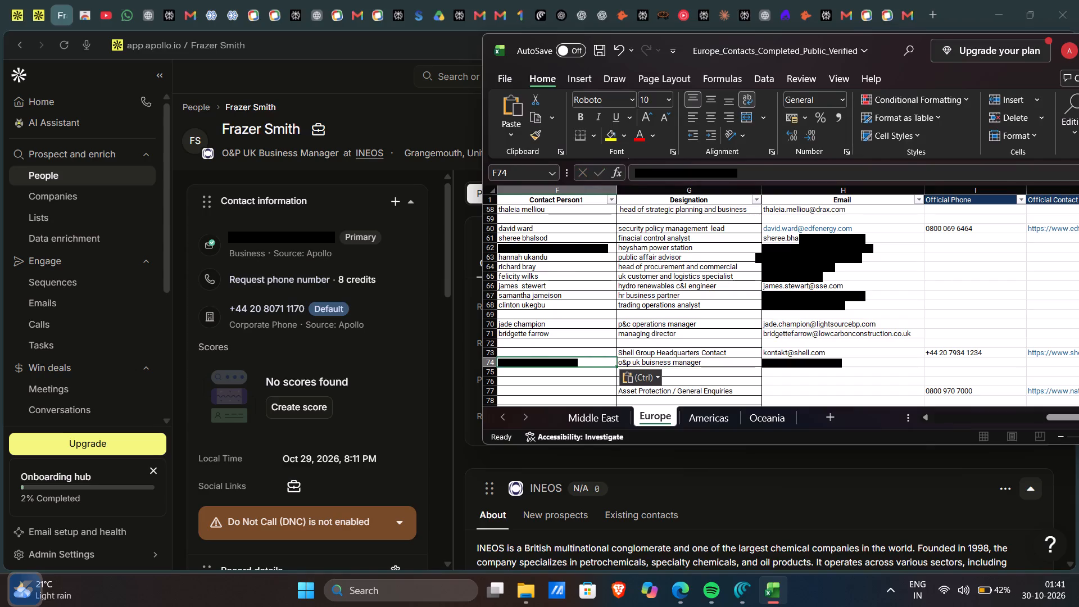
{"action": "key", "text": "ctrl+BackSpace"}
{"action": "key", "text": "BackSpace"}
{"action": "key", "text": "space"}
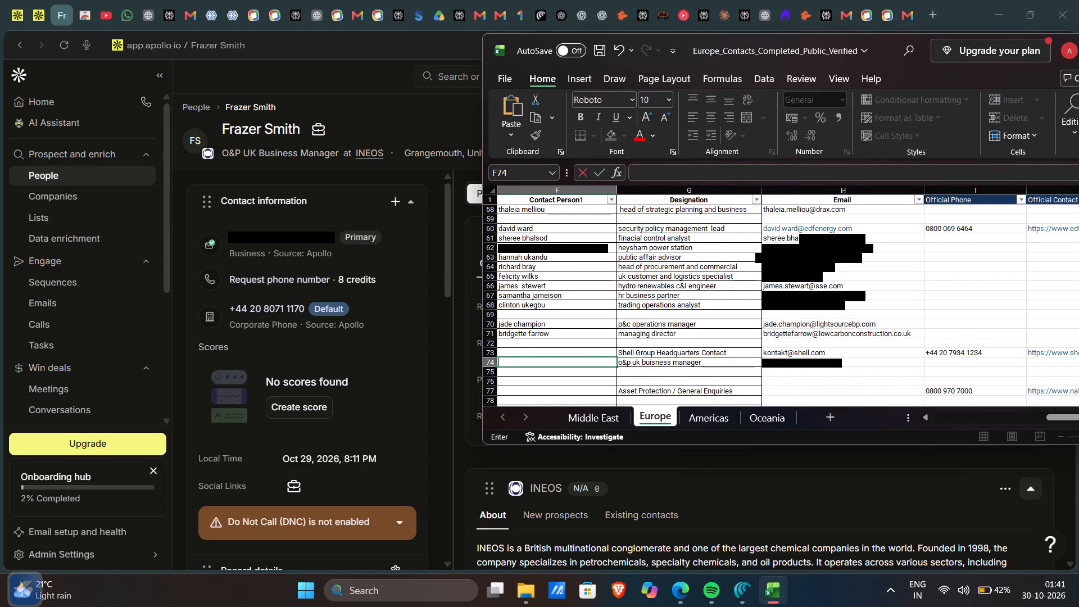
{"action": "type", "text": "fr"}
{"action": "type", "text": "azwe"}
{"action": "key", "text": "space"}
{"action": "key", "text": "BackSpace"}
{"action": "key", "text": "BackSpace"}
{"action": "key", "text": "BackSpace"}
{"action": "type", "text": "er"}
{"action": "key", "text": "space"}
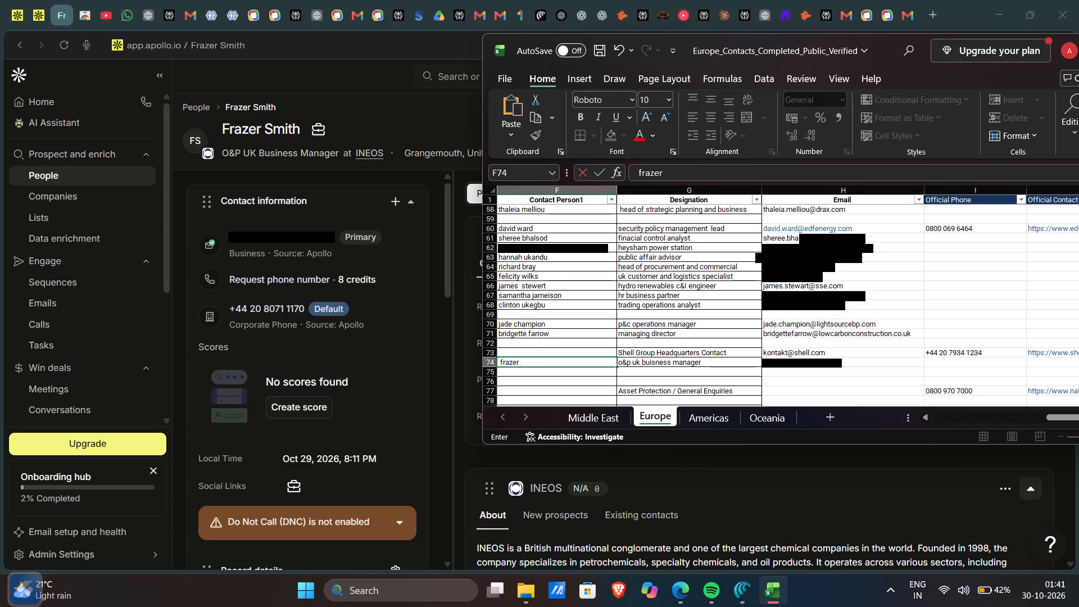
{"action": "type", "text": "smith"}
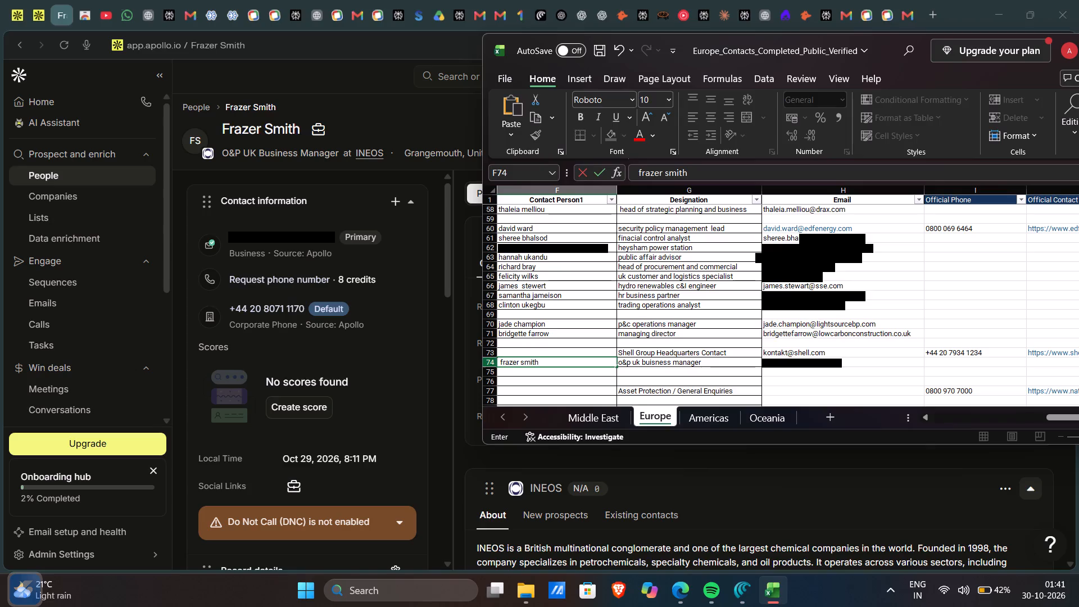
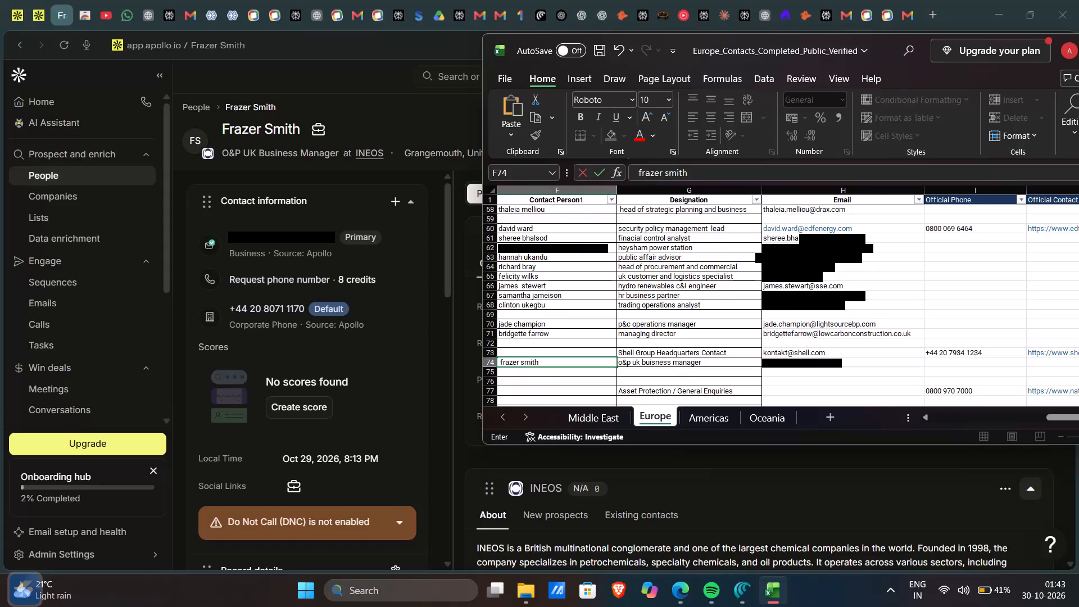
Copy the company name ExxonMobil Fawley from row 75 of the Europe sheet.
{"action": "scroll", "coordinate": [670, 355], "scroll_direction": "right", "scroll_amount": 2}
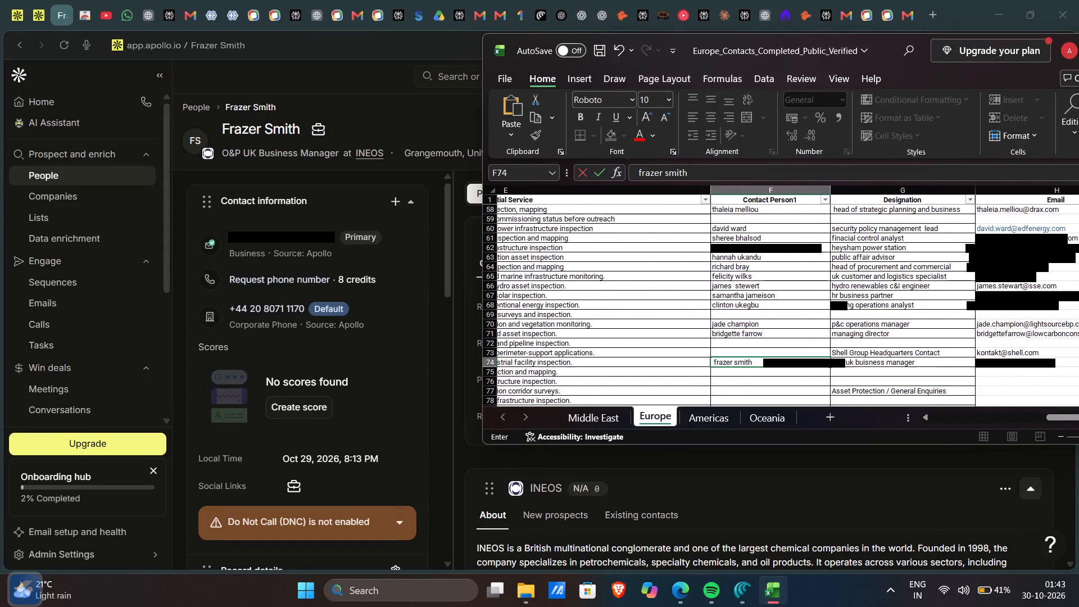
{"action": "scroll", "coordinate": [676, 351], "scroll_direction": "down", "scroll_amount": 1}
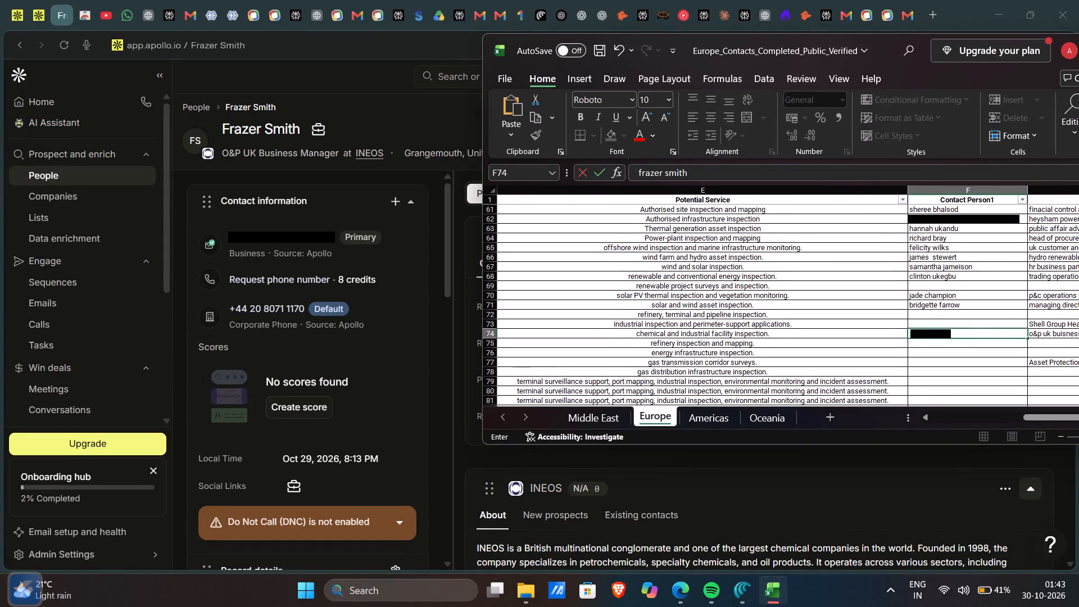
{"action": "left_click", "coordinate": [922, 339]}
{"action": "scroll", "coordinate": [922, 339], "scroll_direction": "left", "scroll_amount": 1}
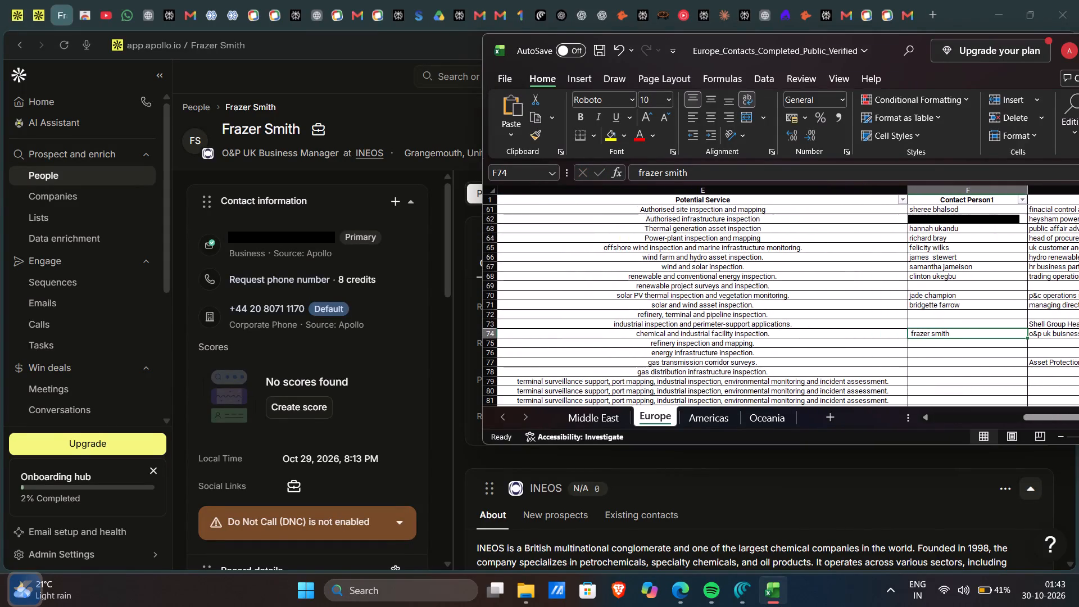
{"action": "left_click", "coordinate": [742, 341]}
{"action": "scroll", "coordinate": [742, 341], "scroll_direction": "right", "scroll_amount": 5}
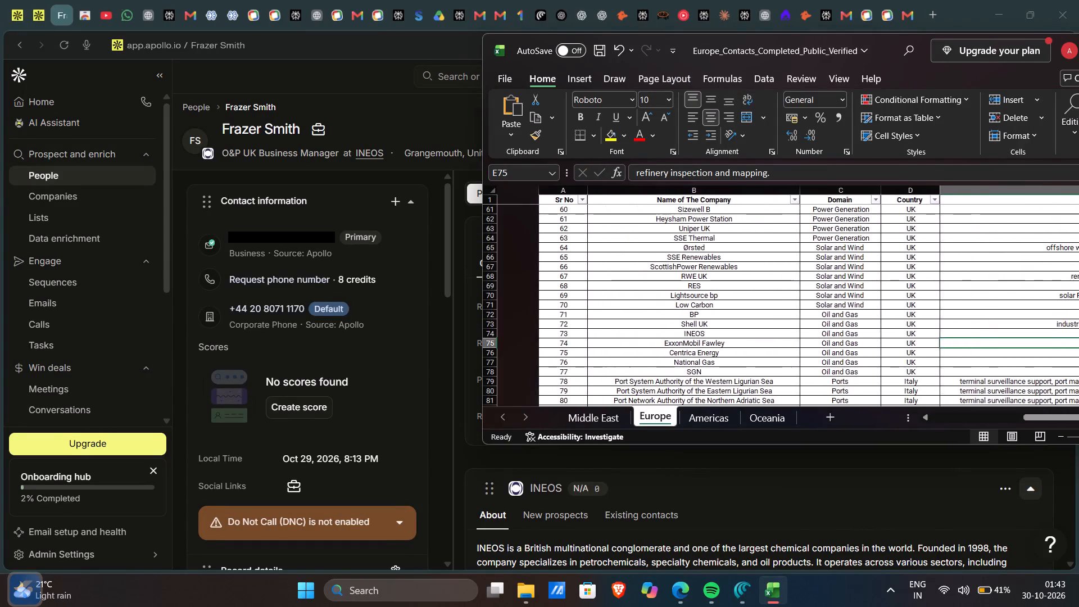
{"action": "left_click", "coordinate": [706, 343]}
{"action": "left_click", "coordinate": [695, 341]}
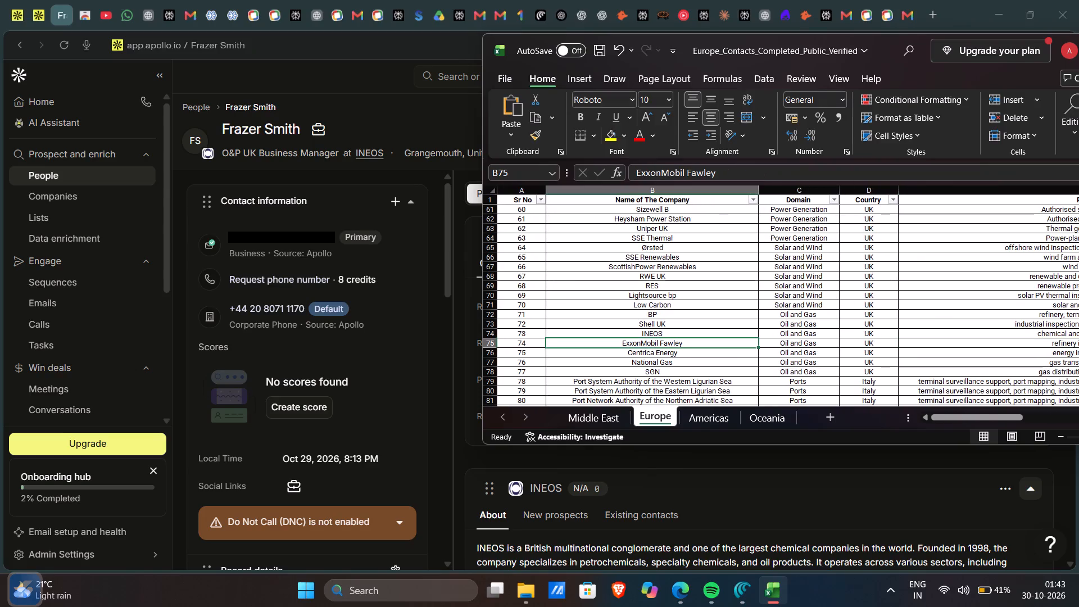
{"action": "scroll", "coordinate": [860, 332], "scroll_direction": "left", "scroll_amount": 2}
{"action": "scroll", "coordinate": [860, 332], "scroll_direction": "right", "scroll_amount": 1}
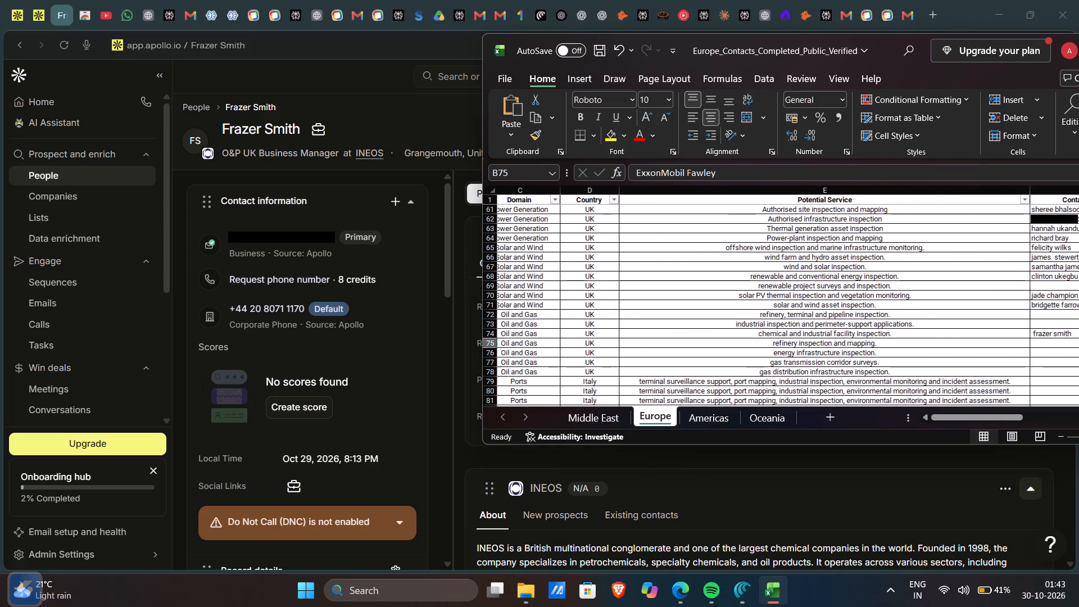
{"action": "scroll", "coordinate": [860, 332], "scroll_direction": "right", "scroll_amount": 1}
{"action": "left_click_drag", "start_coordinate": [637, 348], "coordinate": [1078, 118]}
{"action": "scroll", "coordinate": [722, 330], "scroll_direction": "right", "scroll_amount": 3}
{"action": "key", "text": "Escape"}
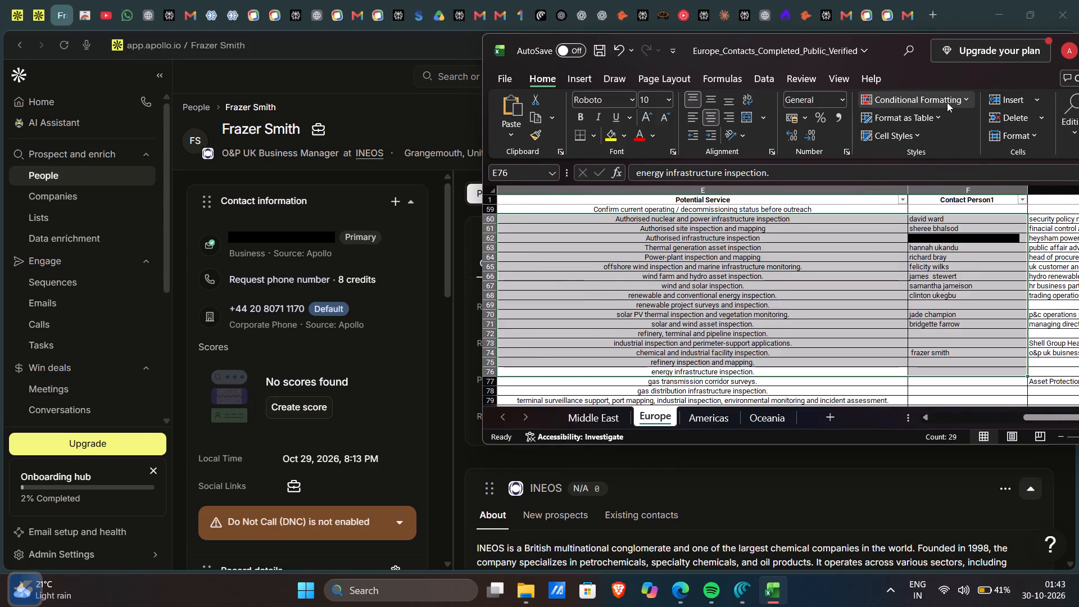
{"action": "scroll", "coordinate": [947, 102], "scroll_direction": "down", "scroll_amount": 1}
{"action": "scroll", "coordinate": [862, 310], "scroll_direction": "right", "scroll_amount": 2}
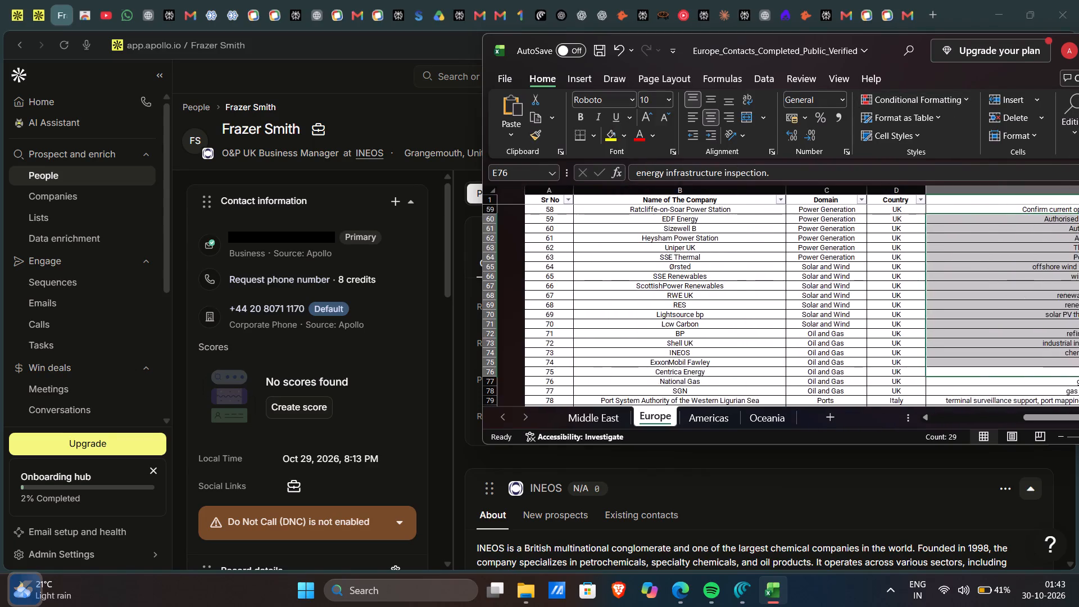
{"action": "left_click", "coordinate": [714, 361]}
{"action": "left_click", "coordinate": [687, 365]}
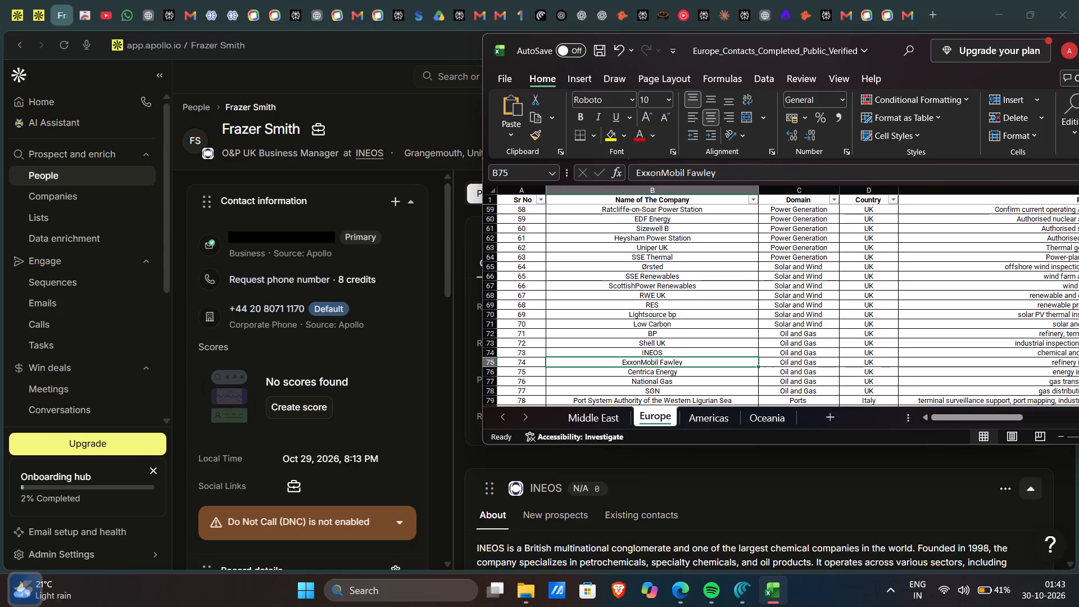
{"action": "key", "text": "ctrl+c"}
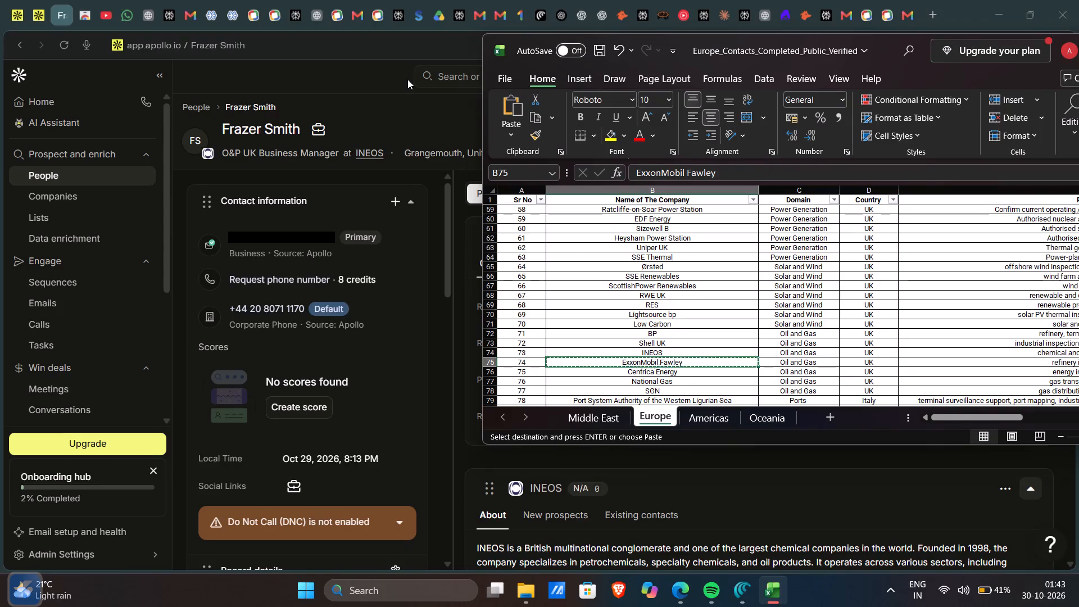
Switch to Apollo and search for the copied company name, ExxonMobil Fawley.
{"action": "left_click", "coordinate": [407, 79]}
{"action": "left_click", "coordinate": [491, 86]}
{"action": "key", "text": "ctrl+v"}
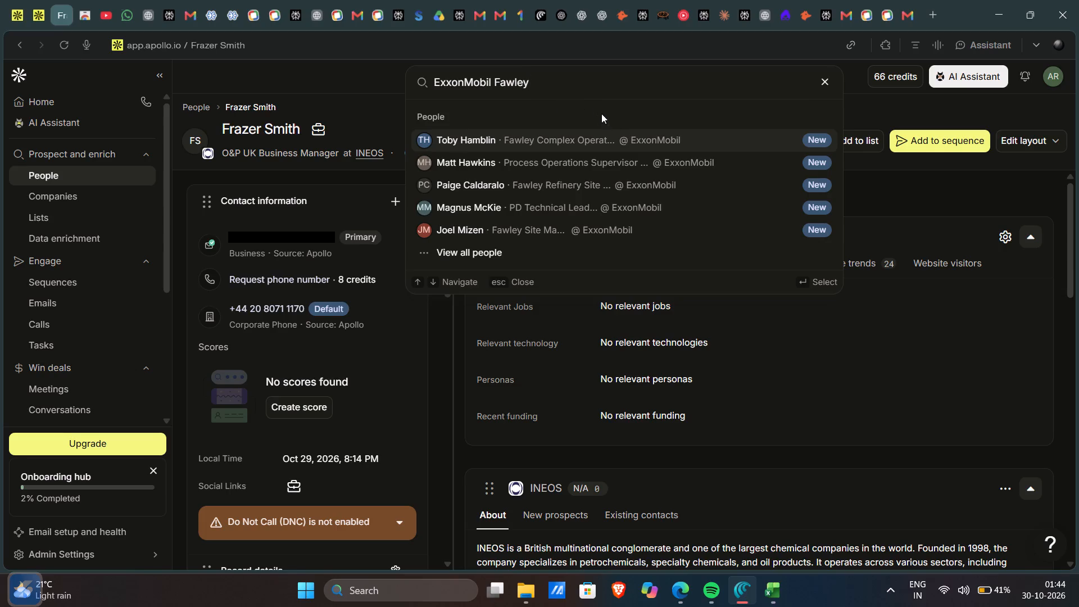
Open the Fawley Complex Operations Manager at ExxonMobil, reveal and copy the contact's email, and switch to the Excel workbook.
{"action": "left_click", "coordinate": [645, 133]}
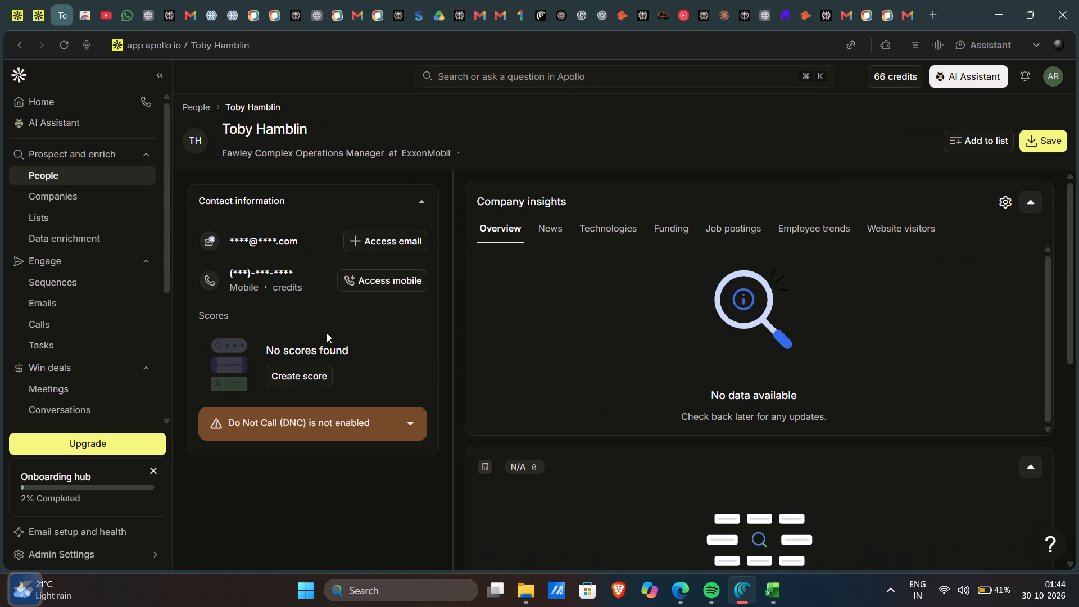
{"action": "left_click", "coordinate": [387, 245]}
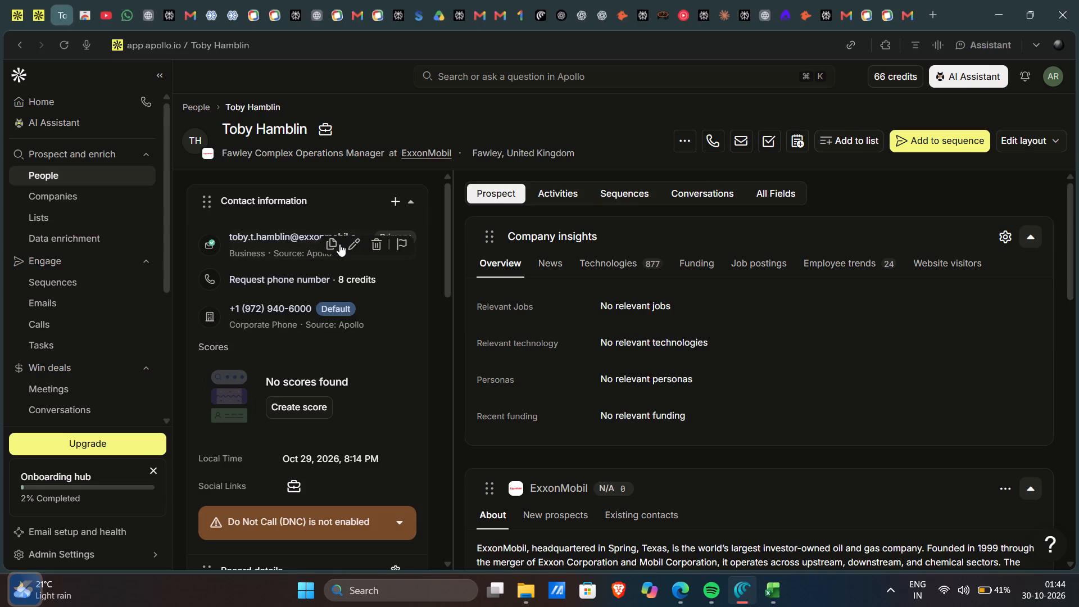
{"action": "left_click", "coordinate": [332, 239]}
{"action": "left_click", "coordinate": [770, 596]}
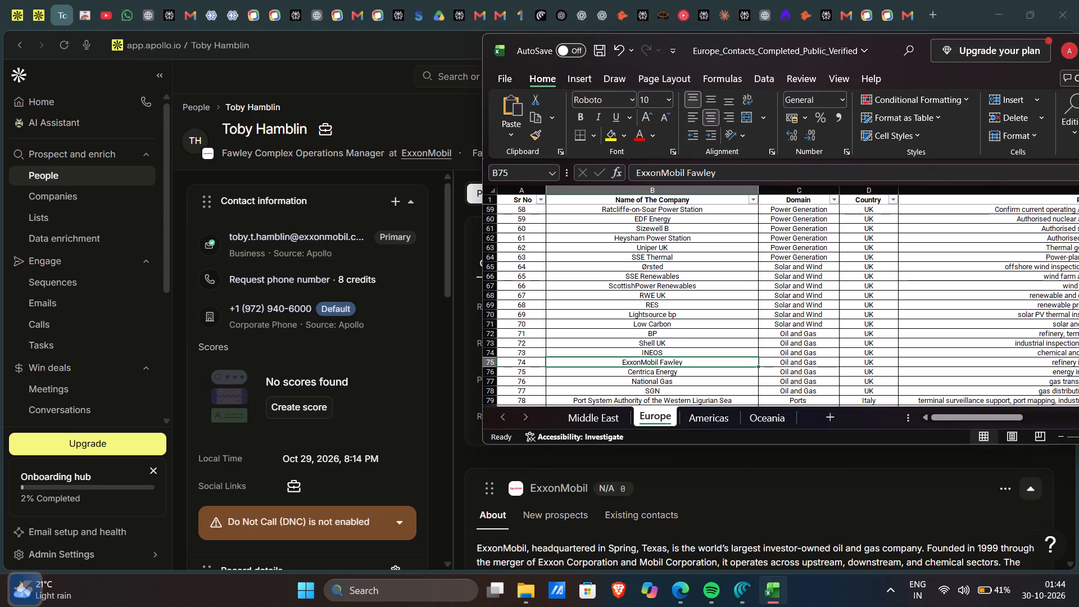
Paste the copied contact email into the Email column of row 75 for ExxonMobil Fawley.
{"action": "left_click", "coordinate": [816, 363]}
{"action": "left_click", "coordinate": [927, 368]}
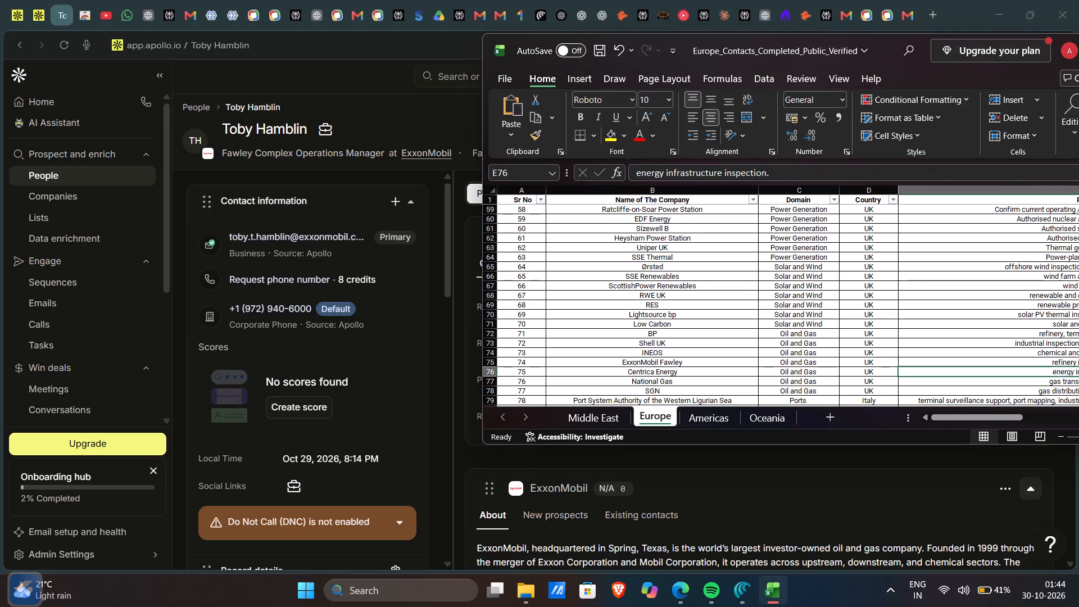
{"action": "left_click", "coordinate": [927, 360]}
{"action": "scroll", "coordinate": [927, 360], "scroll_direction": "left", "scroll_amount": 4}
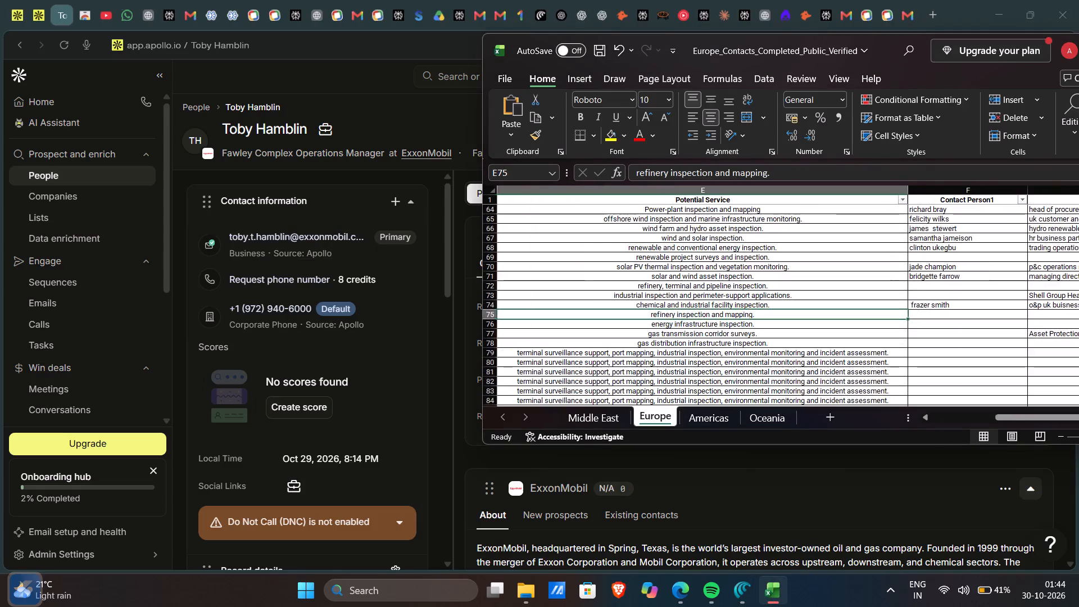
{"action": "scroll", "coordinate": [849, 359], "scroll_direction": "left", "scroll_amount": 1}
{"action": "scroll", "coordinate": [849, 359], "scroll_direction": "right", "scroll_amount": 2}
{"action": "scroll", "coordinate": [849, 359], "scroll_direction": "up", "scroll_amount": 2}
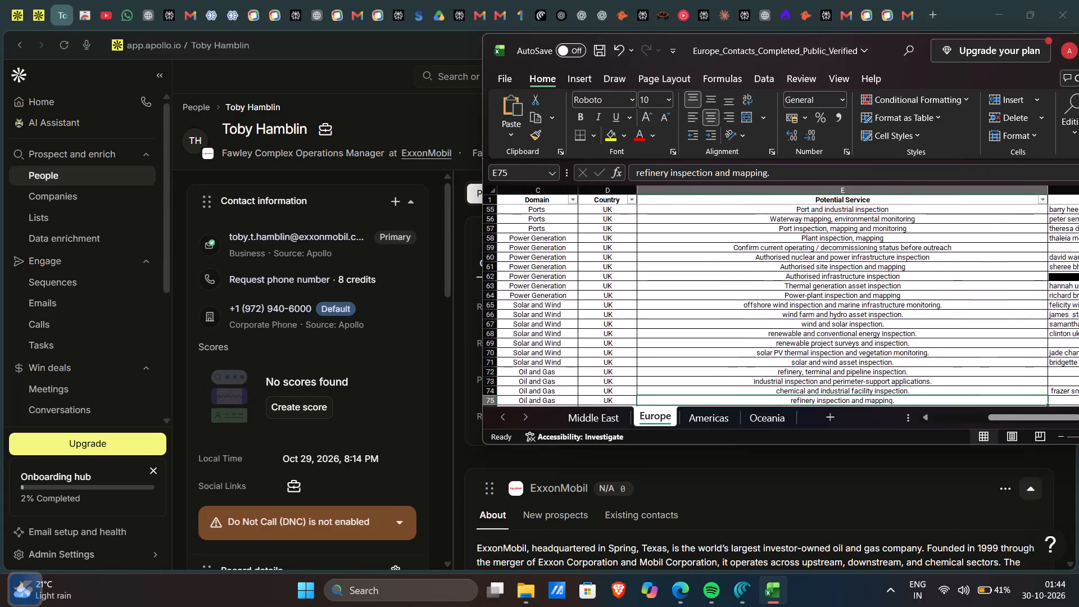
{"action": "scroll", "coordinate": [849, 359], "scroll_direction": "down", "scroll_amount": 1}
{"action": "scroll", "coordinate": [1010, 315], "scroll_direction": "left", "scroll_amount": 2}
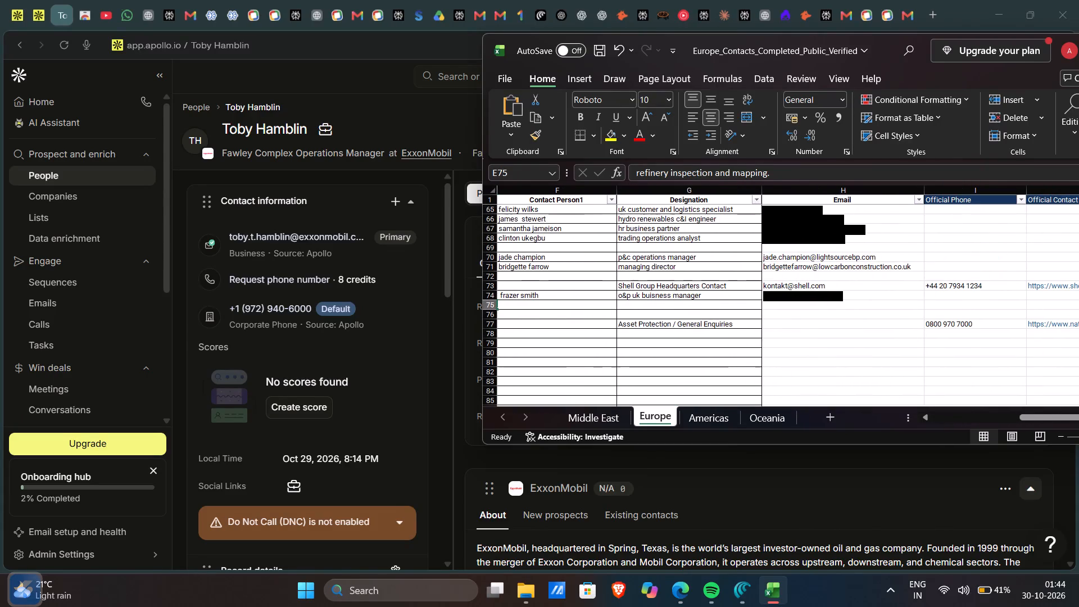
{"action": "left_click", "coordinate": [767, 310]}
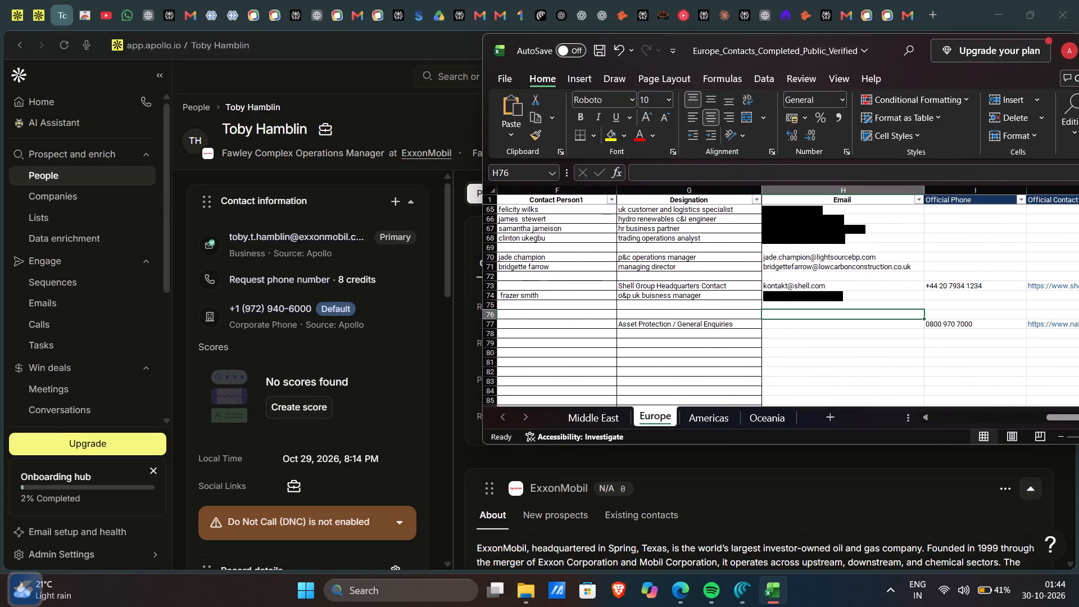
{"action": "left_click", "coordinate": [778, 302]}
{"action": "key", "text": "ctrl+v"}
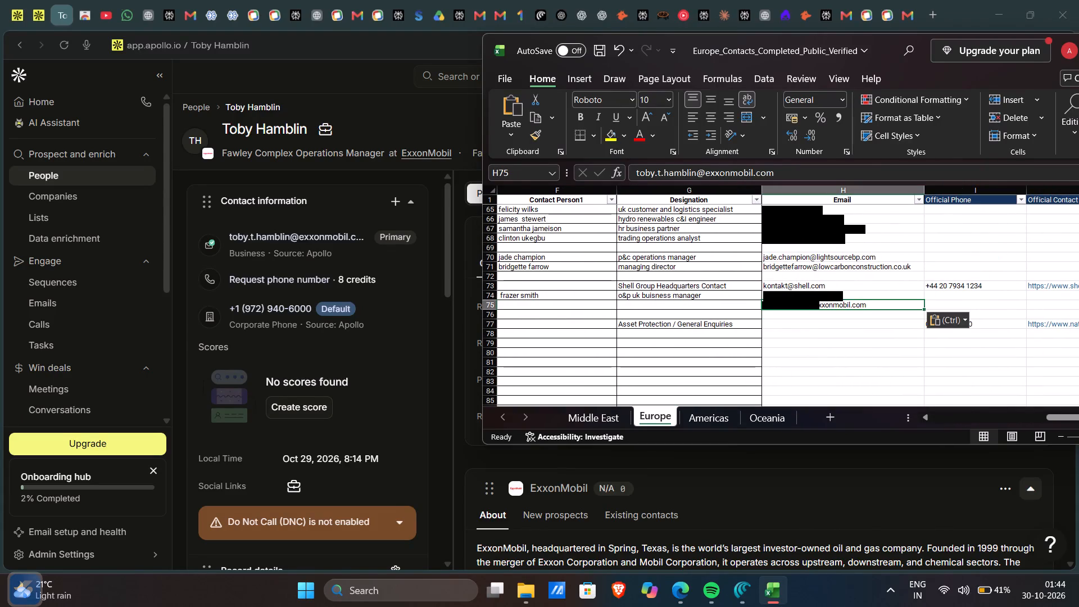
Enter "fawley complex operations manager" in the Designation column of row 75.
{"action": "left_click", "coordinate": [723, 310]}
{"action": "left_click", "coordinate": [701, 302]}
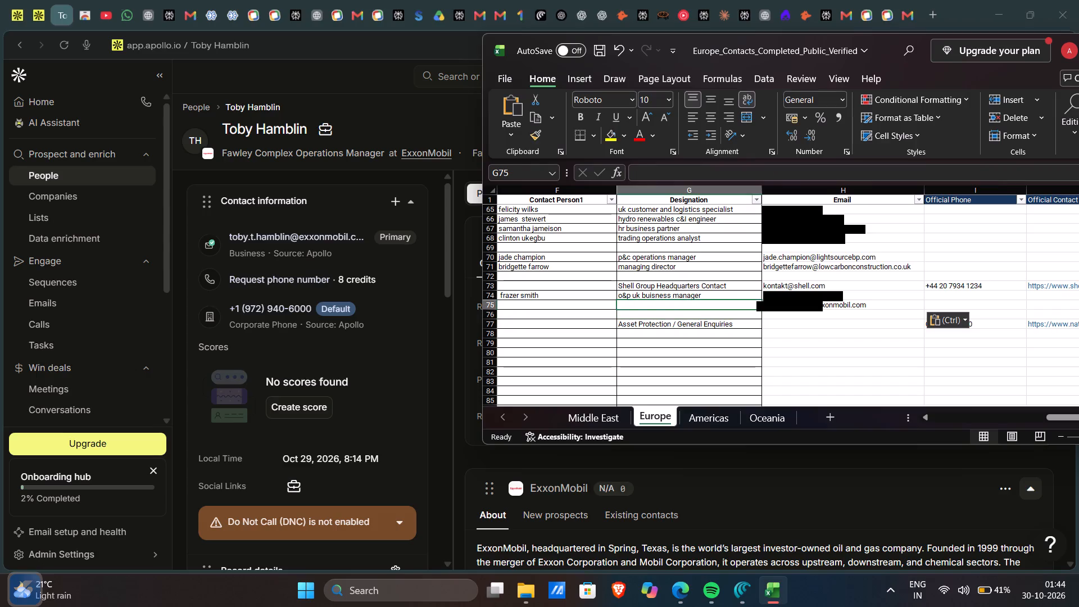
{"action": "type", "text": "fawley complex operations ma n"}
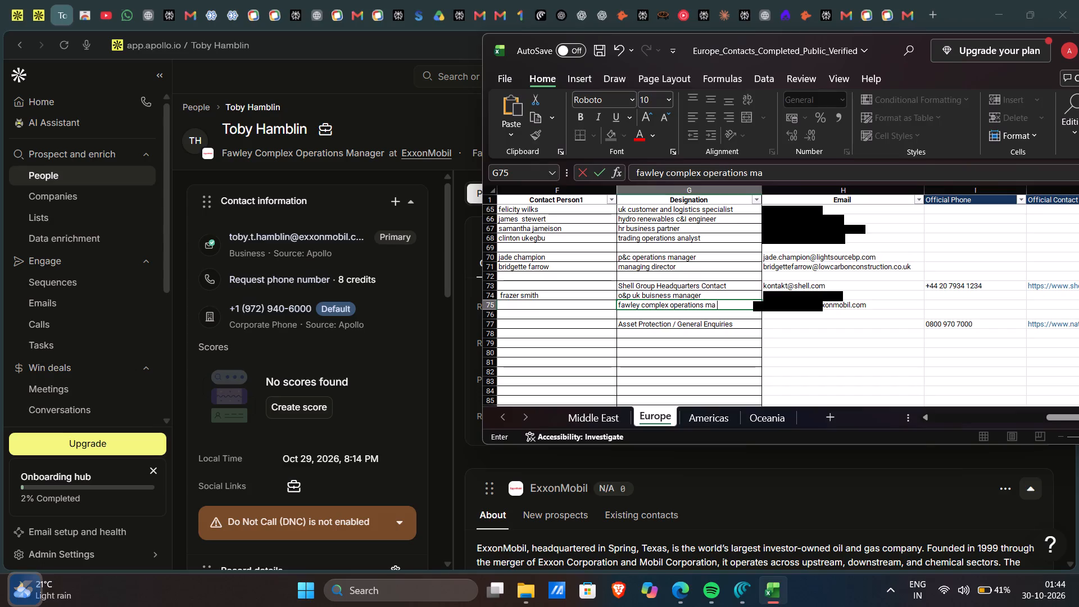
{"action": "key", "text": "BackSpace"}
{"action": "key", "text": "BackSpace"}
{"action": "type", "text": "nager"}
Enter the full name of the Fawley Complex Operations Manager in lowercase in the Contact Person1 column of row 75.
{"action": "left_click", "coordinate": [595, 309]}
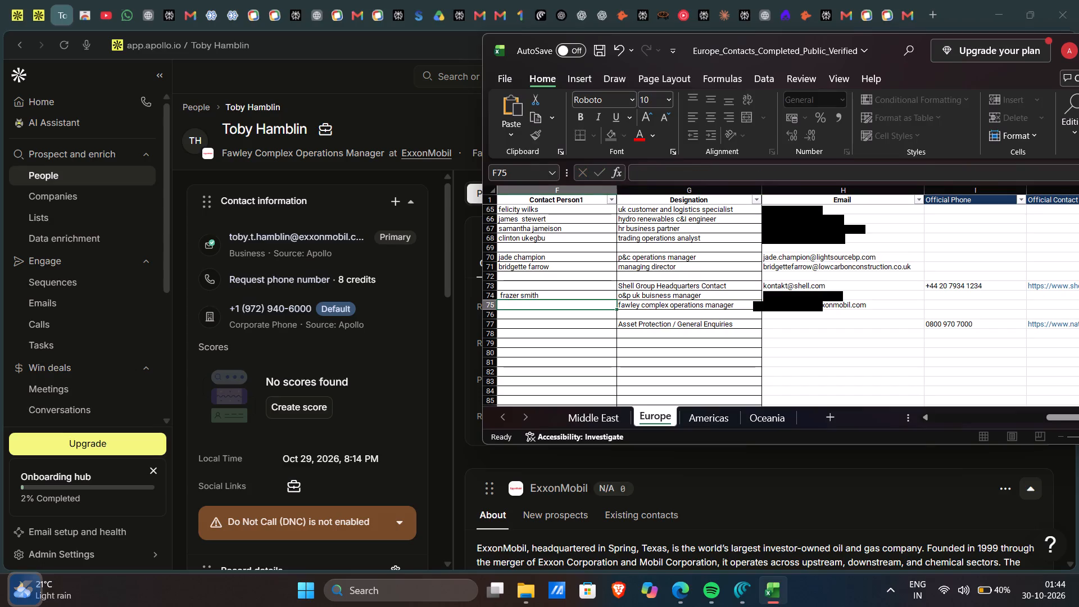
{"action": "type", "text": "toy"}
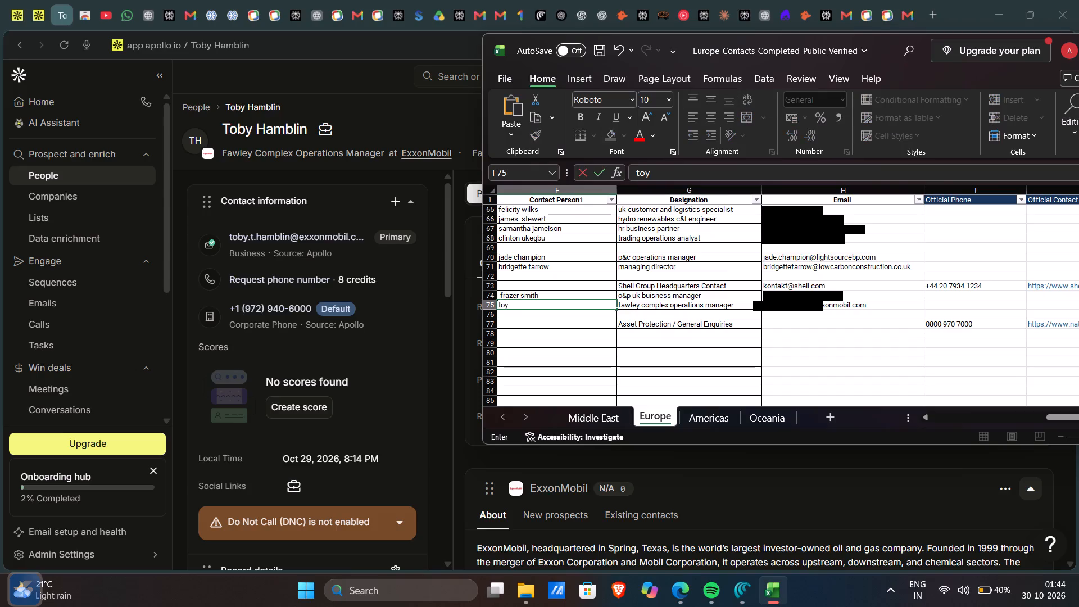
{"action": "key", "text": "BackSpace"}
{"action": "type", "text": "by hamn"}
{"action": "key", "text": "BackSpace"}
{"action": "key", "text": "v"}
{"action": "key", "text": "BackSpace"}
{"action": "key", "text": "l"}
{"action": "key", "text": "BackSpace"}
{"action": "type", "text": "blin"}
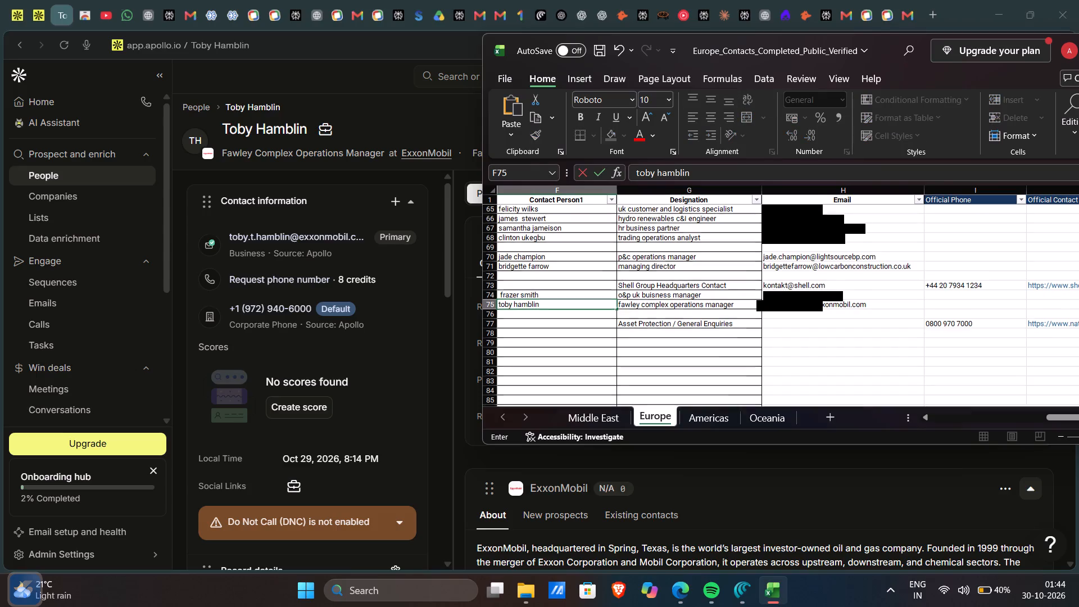
Copy the company name Centrica Energy from row 76 of the Europe sheet.
{"action": "scroll", "coordinate": [655, 342], "scroll_direction": "right", "scroll_amount": 2}
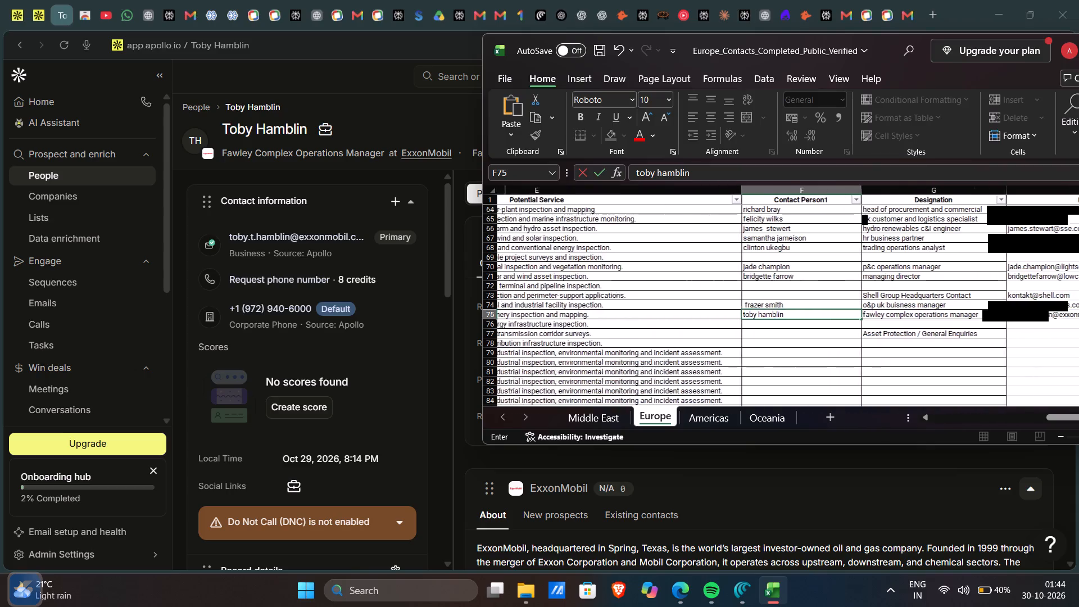
{"action": "scroll", "coordinate": [655, 342], "scroll_direction": "right", "scroll_amount": 1}
{"action": "left_click", "coordinate": [733, 323]}
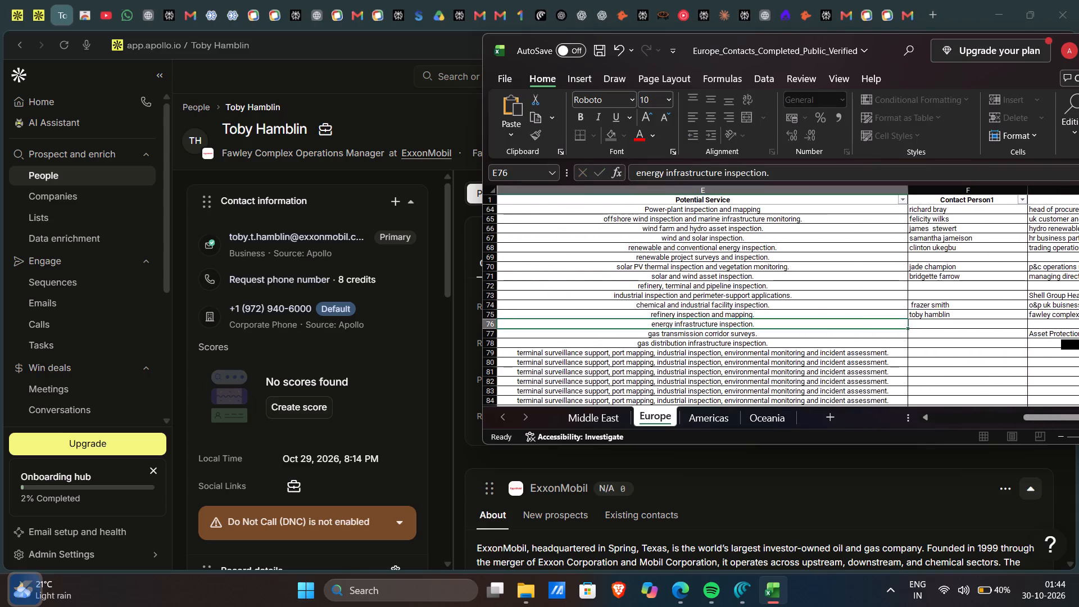
{"action": "scroll", "coordinate": [733, 323], "scroll_direction": "right", "scroll_amount": 3}
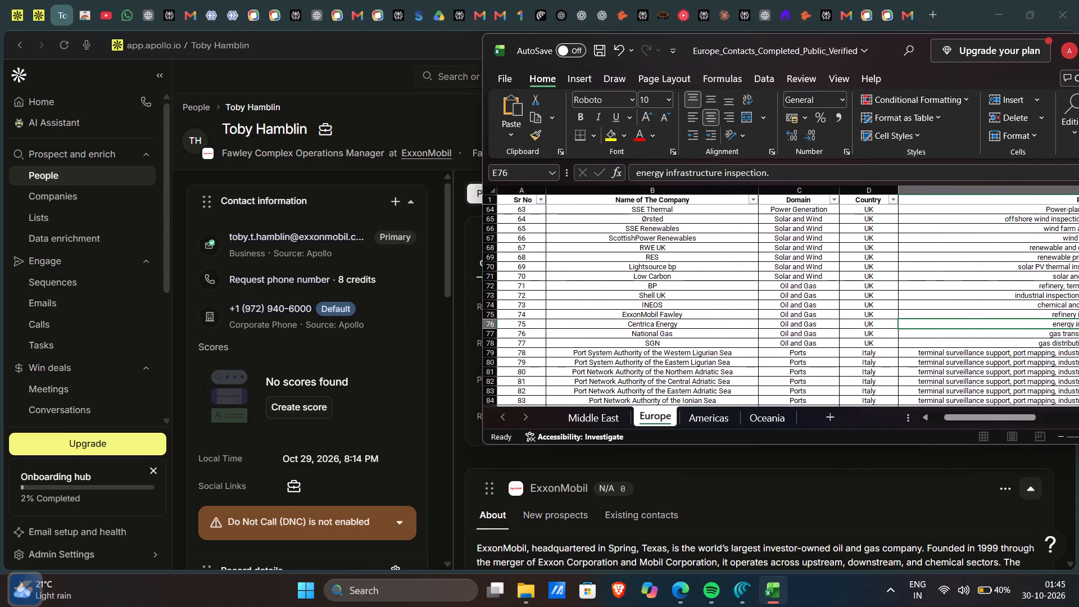
{"action": "left_click", "coordinate": [728, 329]}
{"action": "left_click", "coordinate": [737, 326]}
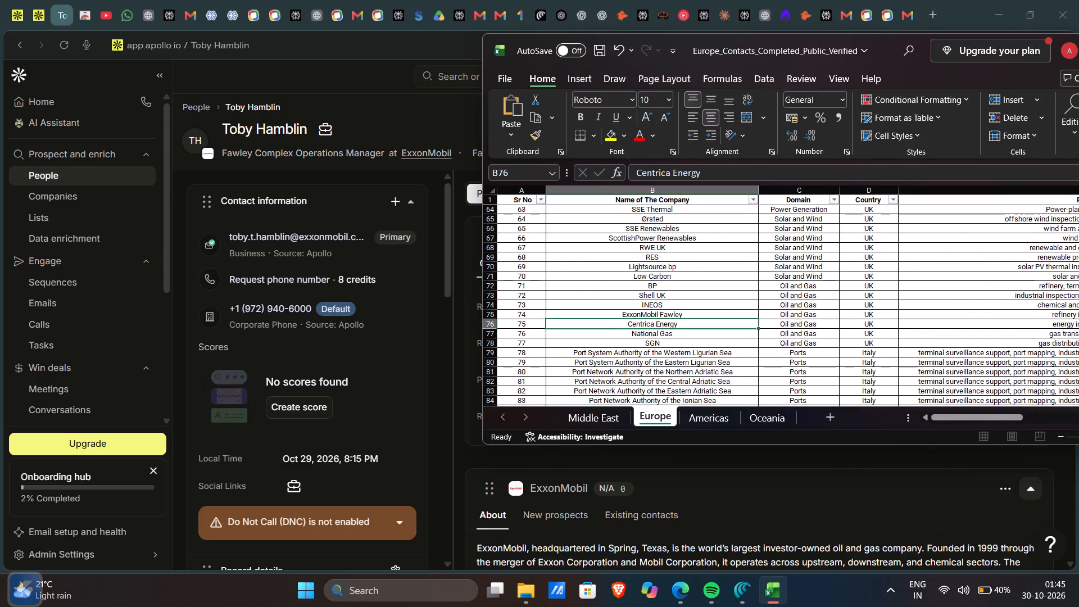
{"action": "key", "text": "ctrl+c"}
Switch to Apollo and search for the copied company name, Centrica Energy.
{"action": "left_click", "coordinate": [433, 118]}
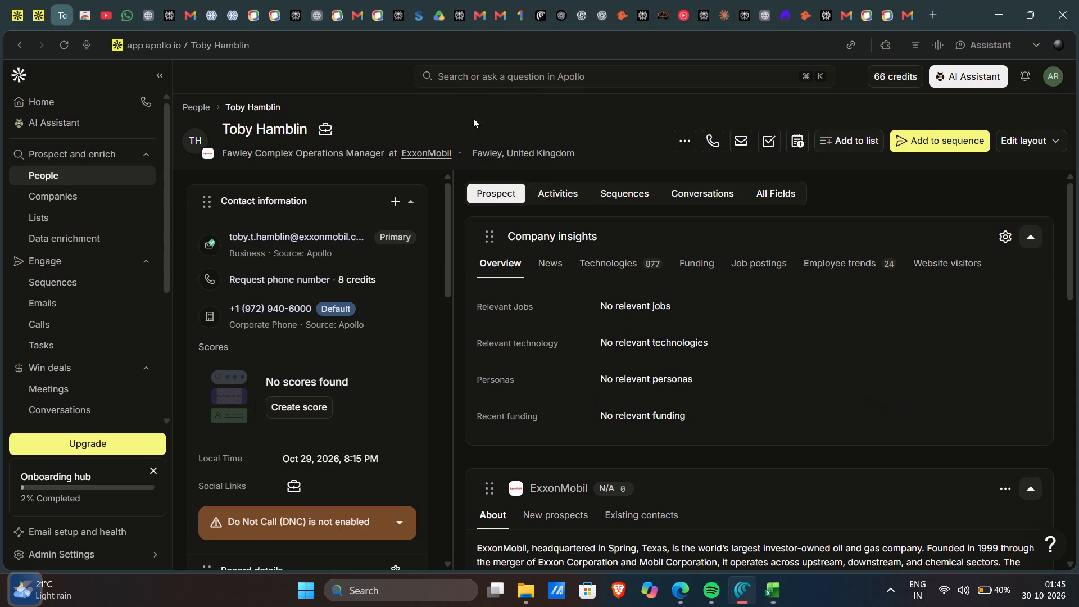
{"action": "left_click", "coordinate": [534, 81]}
{"action": "key", "text": "ctrl+v"}
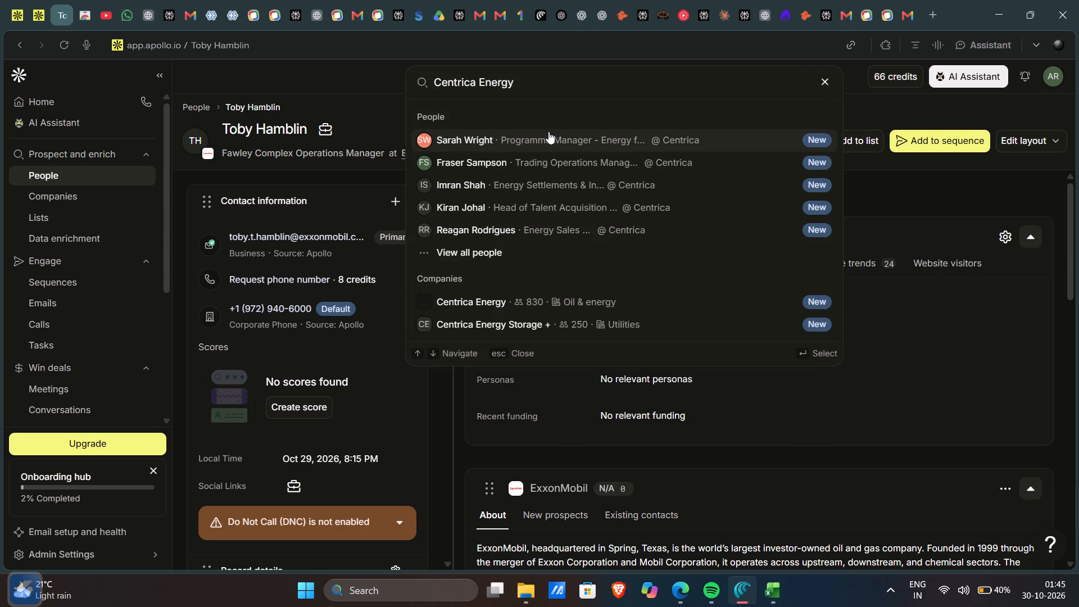
{"action": "left_click", "coordinate": [546, 128]}
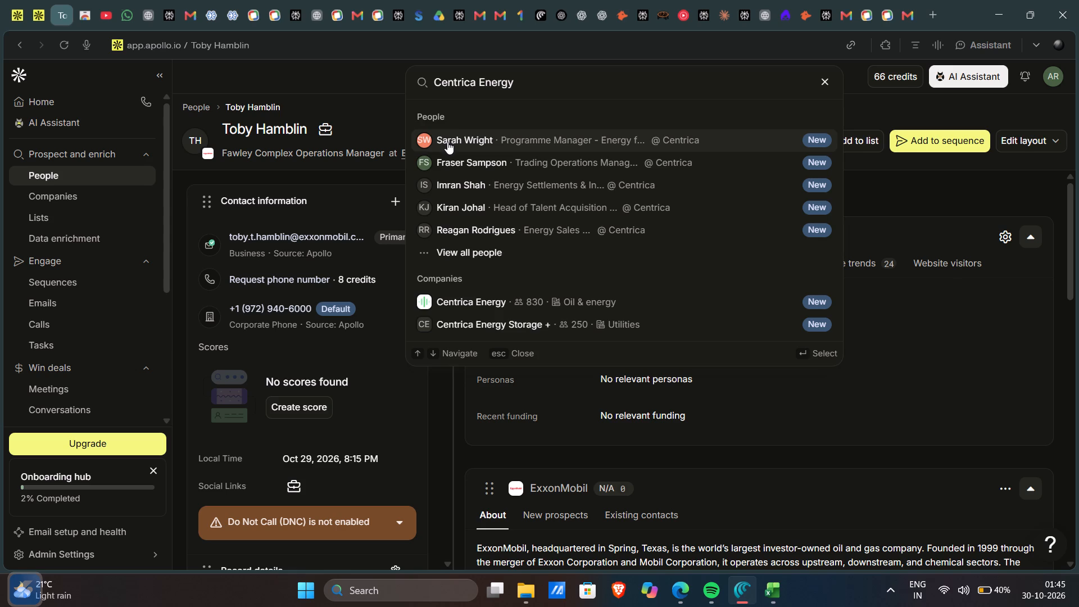
Open the Programme Manager for the Energy for Tomorrow Social Impact Fund at Centrica, reveal the contact's email and copy it.
{"action": "left_click", "coordinate": [451, 146]}
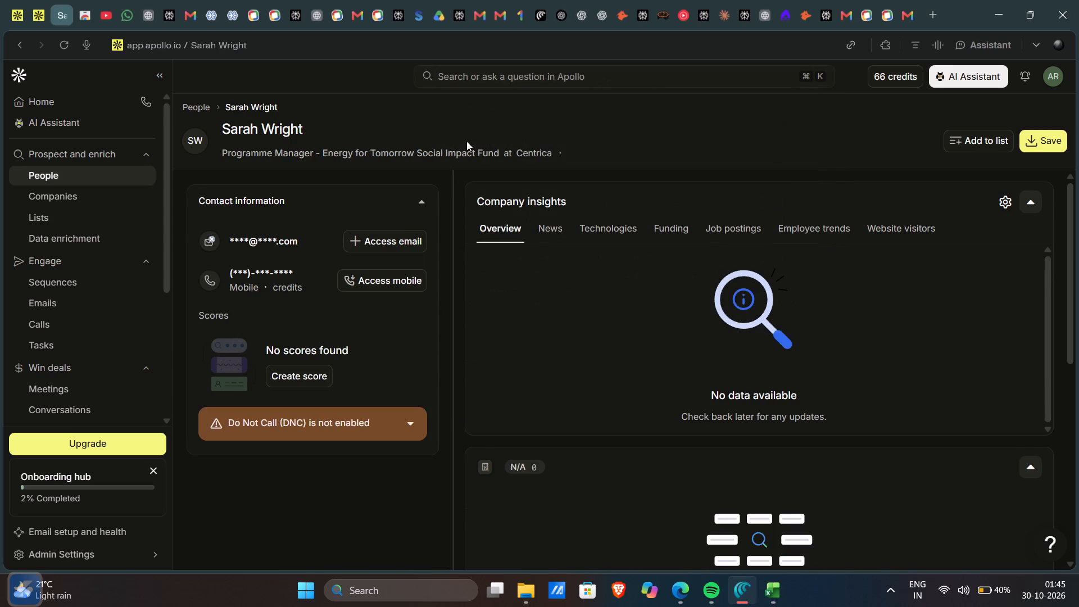
{"action": "scroll", "coordinate": [582, 156], "scroll_direction": "up", "scroll_amount": 1}
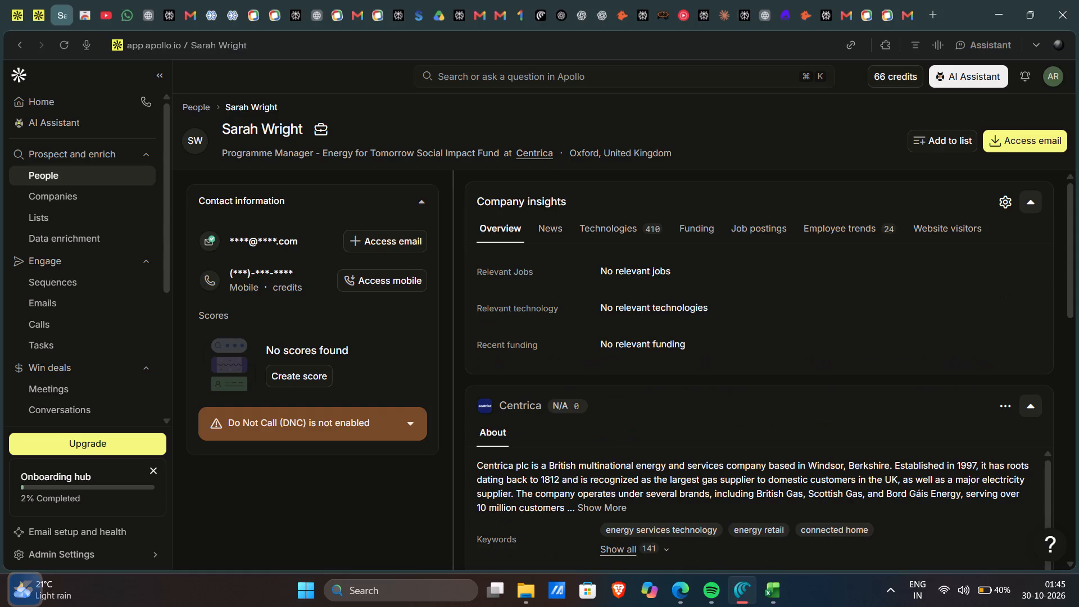
{"action": "left_click", "coordinate": [389, 238]}
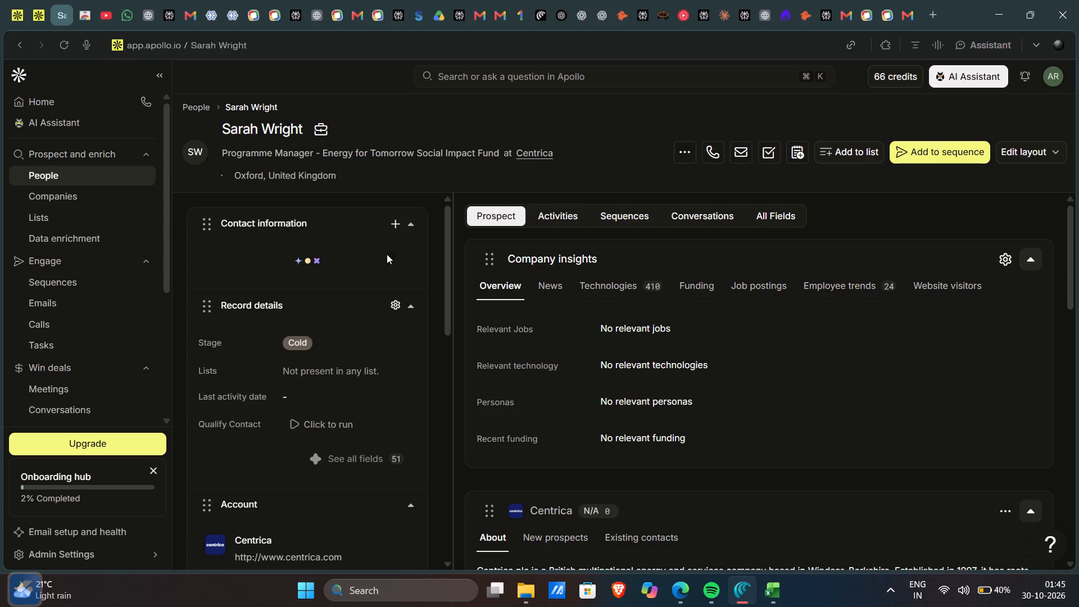
{"action": "left_click", "coordinate": [333, 262]}
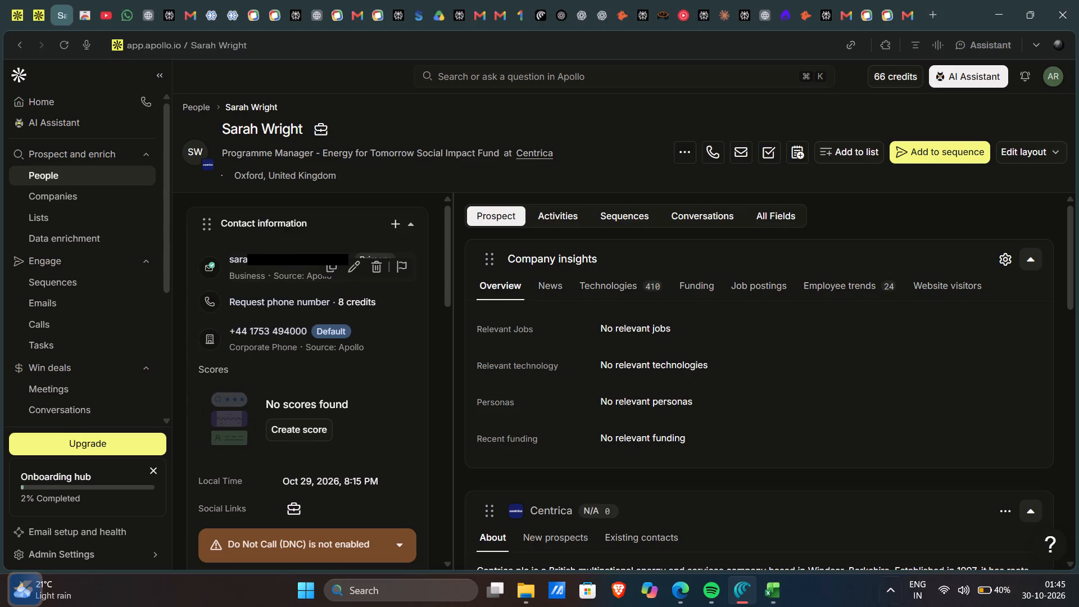
Switch to the Excel workbook and paste the copied address into the Email column of row 76 for Centrica Energy.
{"action": "left_click", "coordinate": [773, 593]}
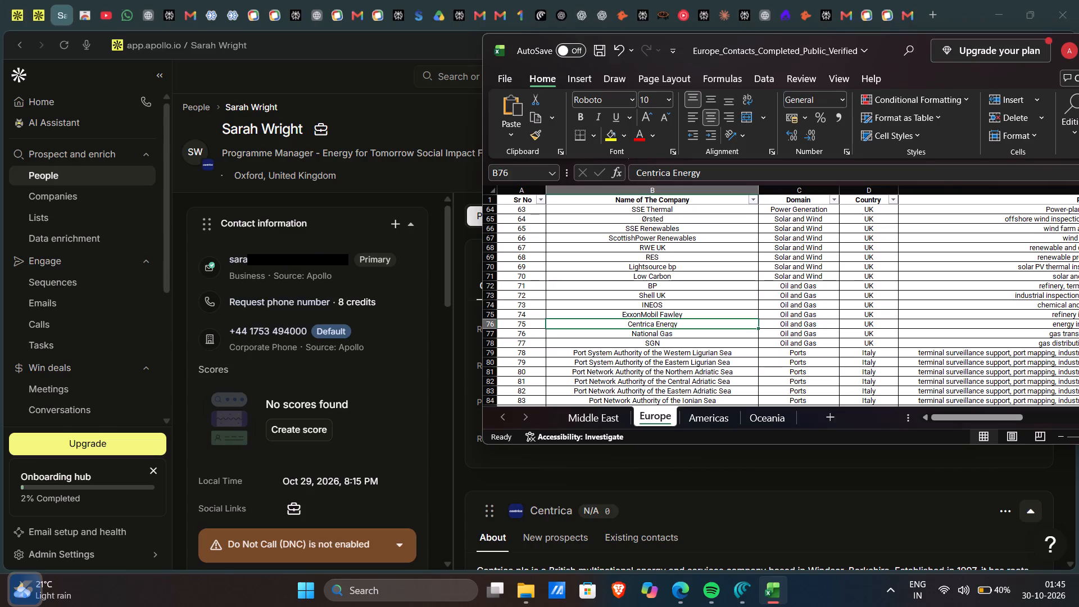
{"action": "left_click", "coordinate": [792, 324]}
{"action": "left_click", "coordinate": [887, 322]}
{"action": "left_click", "coordinate": [931, 325]}
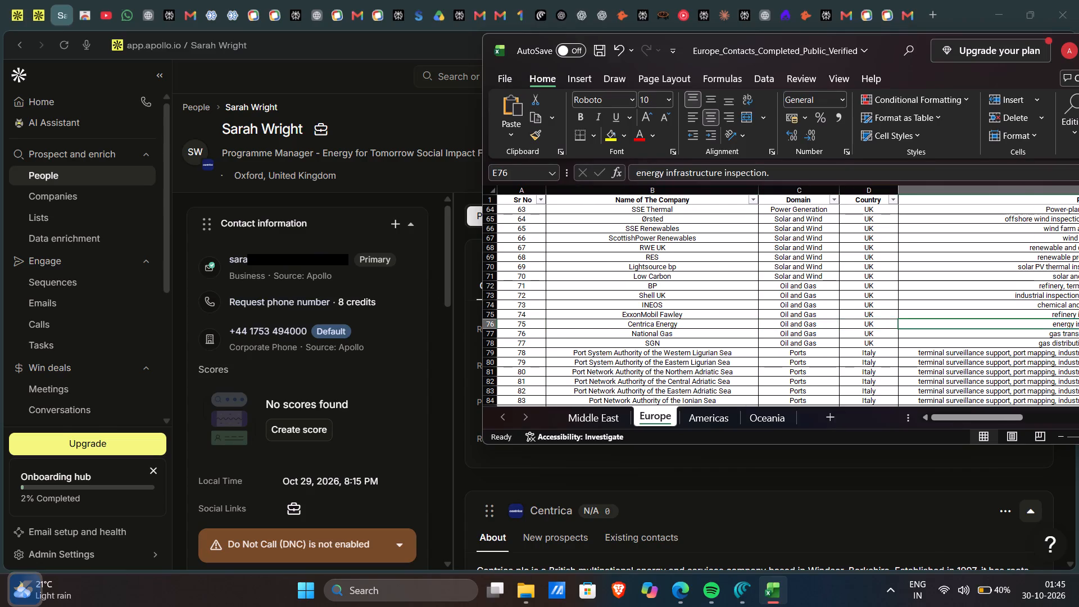
{"action": "scroll", "coordinate": [931, 325], "scroll_direction": "left", "scroll_amount": 4}
{"action": "scroll", "coordinate": [931, 325], "scroll_direction": "right", "scroll_amount": 3}
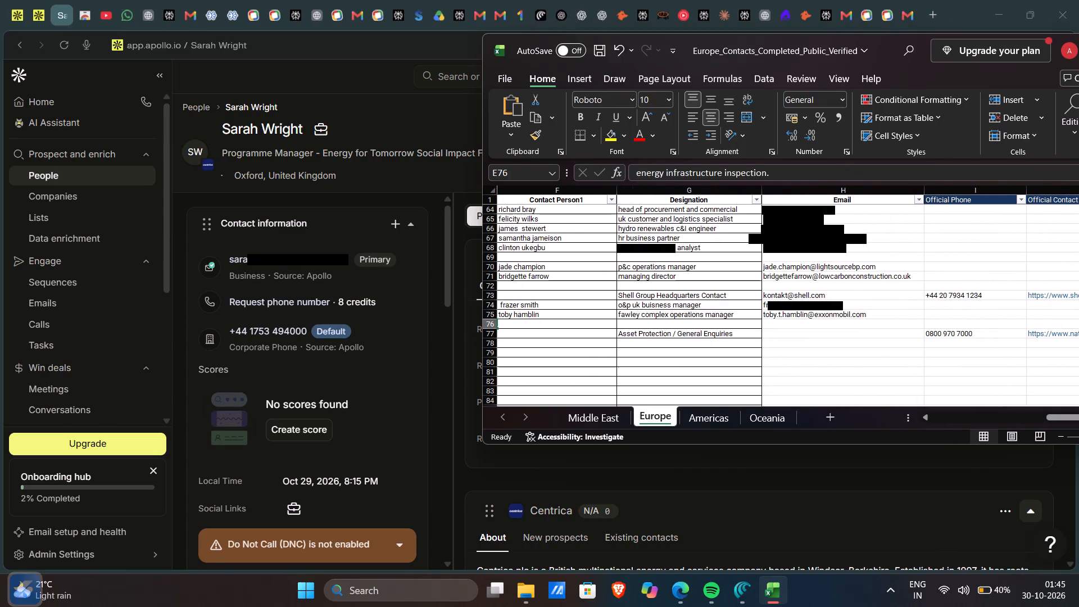
{"action": "left_click", "coordinate": [826, 325]}
{"action": "key", "text": "ctrl+v"}
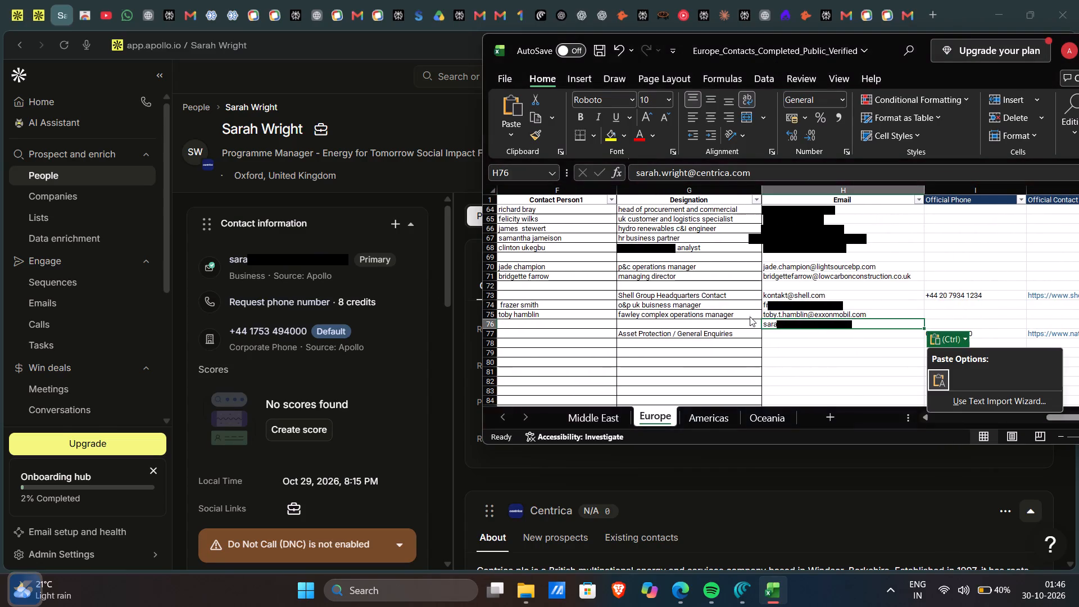
Enter "programme manager" in the Designation column of row 76 for Centrica Energy.
{"action": "left_click", "coordinate": [750, 318]}
{"action": "left_click", "coordinate": [737, 319]}
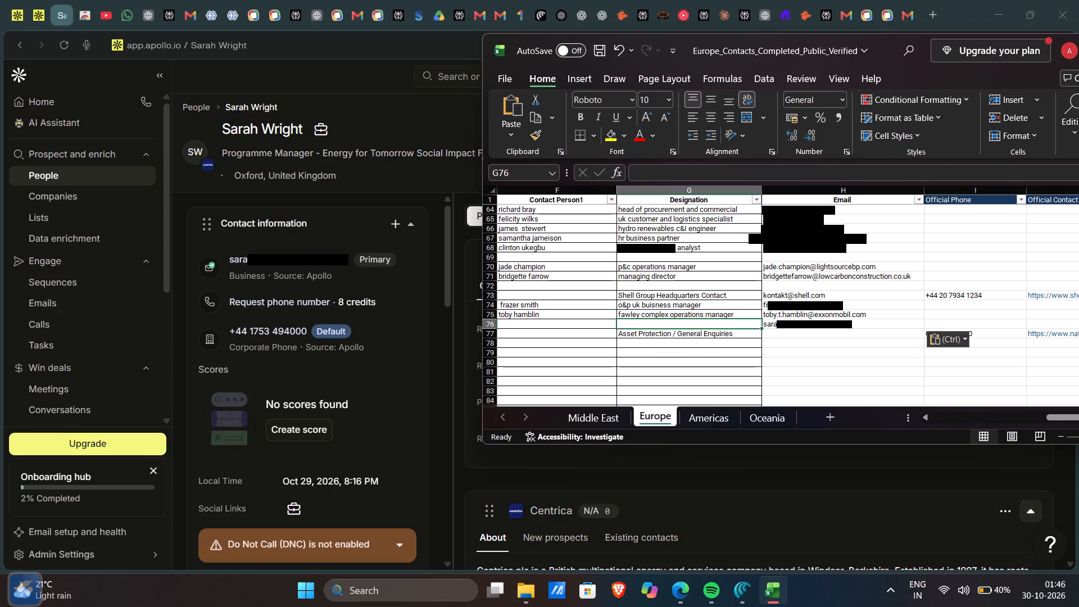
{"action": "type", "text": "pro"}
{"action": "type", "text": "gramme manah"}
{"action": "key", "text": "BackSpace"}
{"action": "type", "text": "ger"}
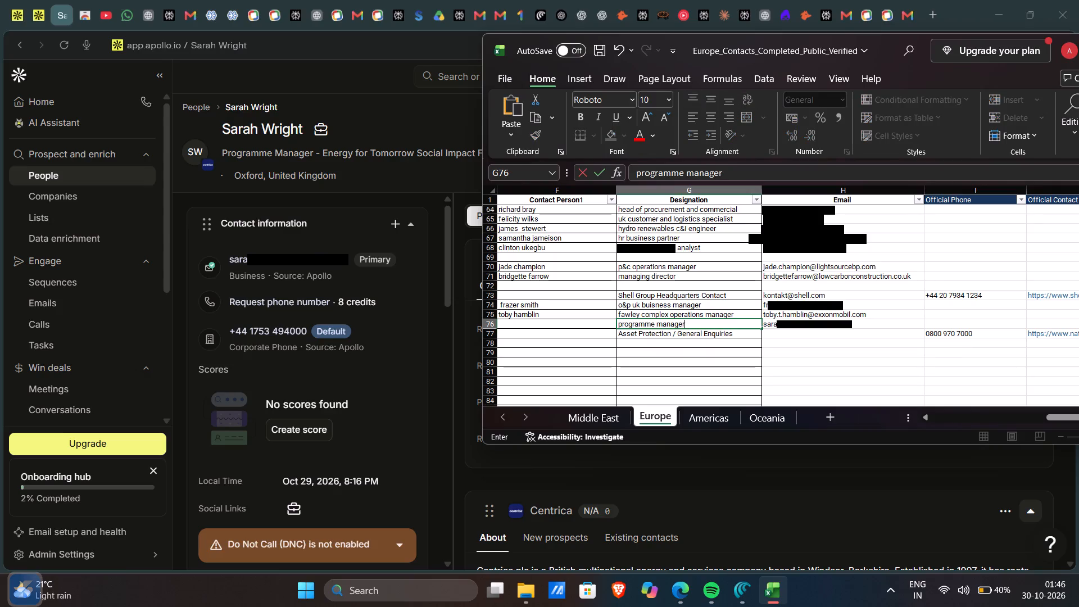
Enter the full name of Centrica's Programme Manager in lowercase in the Contact Person1 column of row 76.
{"action": "left_click", "coordinate": [600, 320]}
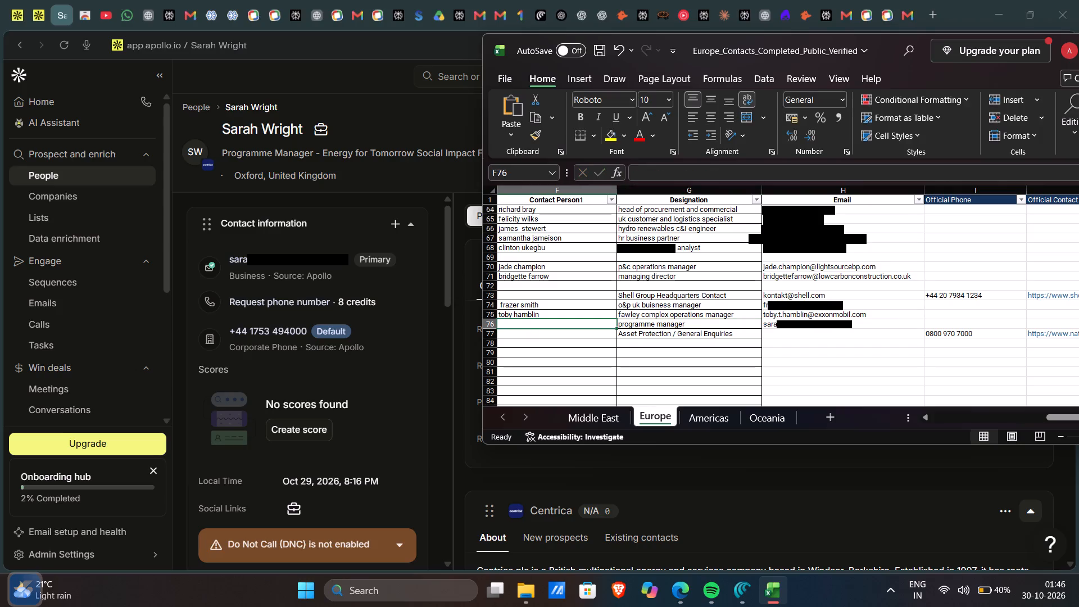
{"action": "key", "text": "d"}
{"action": "key", "text": "BackSpace"}
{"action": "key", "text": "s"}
{"action": "key", "text": "BackSpace"}
{"action": "key", "text": "BackSpace"}
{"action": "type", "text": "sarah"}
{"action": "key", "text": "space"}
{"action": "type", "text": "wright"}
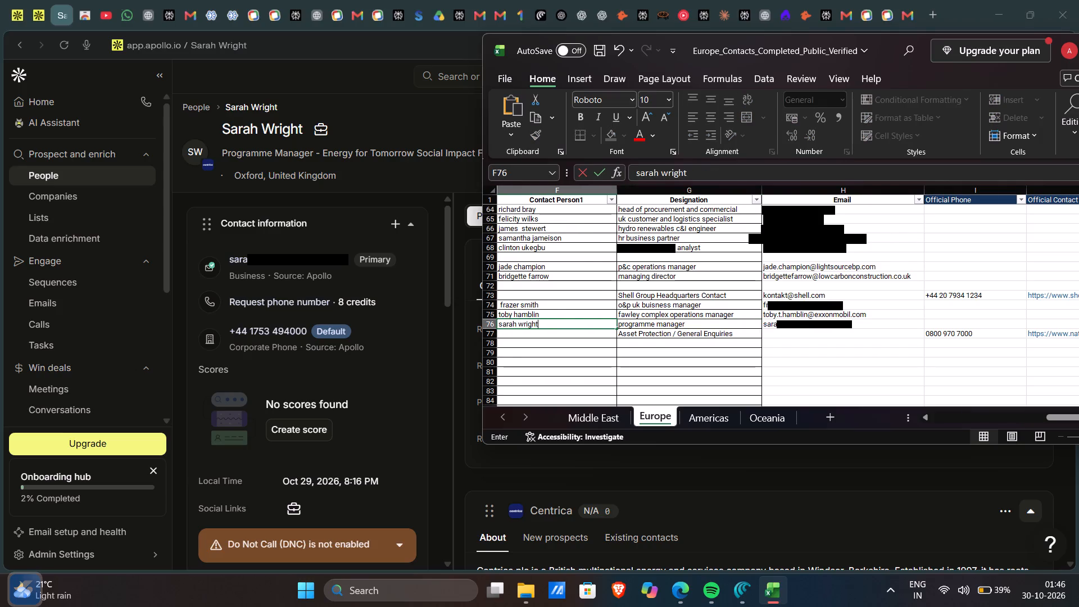
{"action": "scroll", "coordinate": [662, 330], "scroll_direction": "right", "scroll_amount": 2}
{"action": "scroll", "coordinate": [662, 330], "scroll_direction": "left", "scroll_amount": 2}
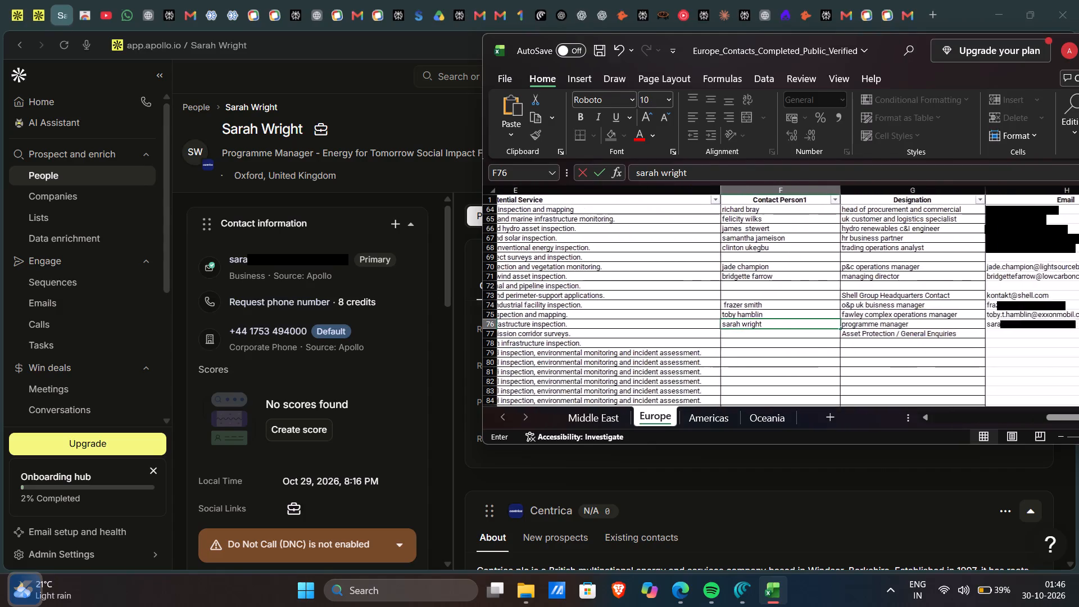
{"action": "scroll", "coordinate": [662, 330], "scroll_direction": "right", "scroll_amount": 3}
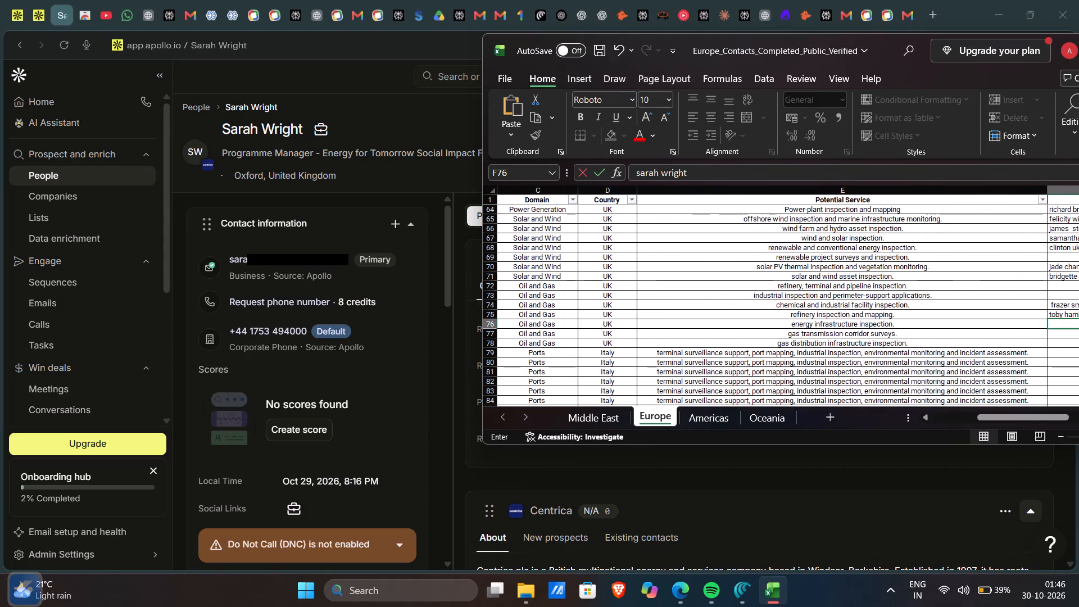
{"action": "left_click", "coordinate": [685, 346]}
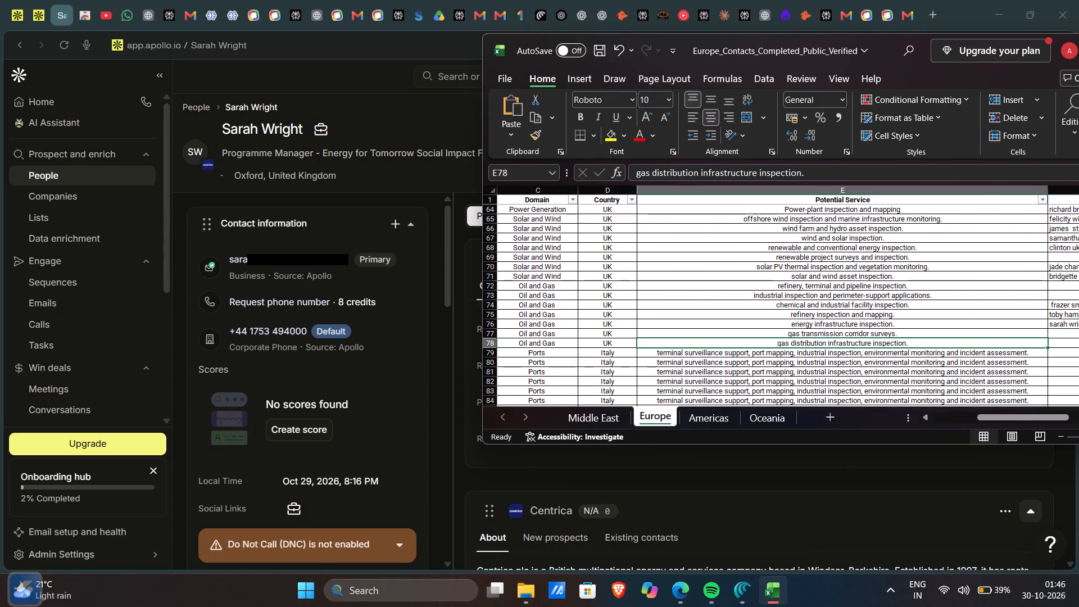
Look through the Europe sheet's company rows, including those for Italy, Spain and Belgium, to check which have contact details.
{"action": "scroll", "coordinate": [670, 333], "scroll_direction": "up", "scroll_amount": 5}
{"action": "scroll", "coordinate": [670, 333], "scroll_direction": "down", "scroll_amount": 2}
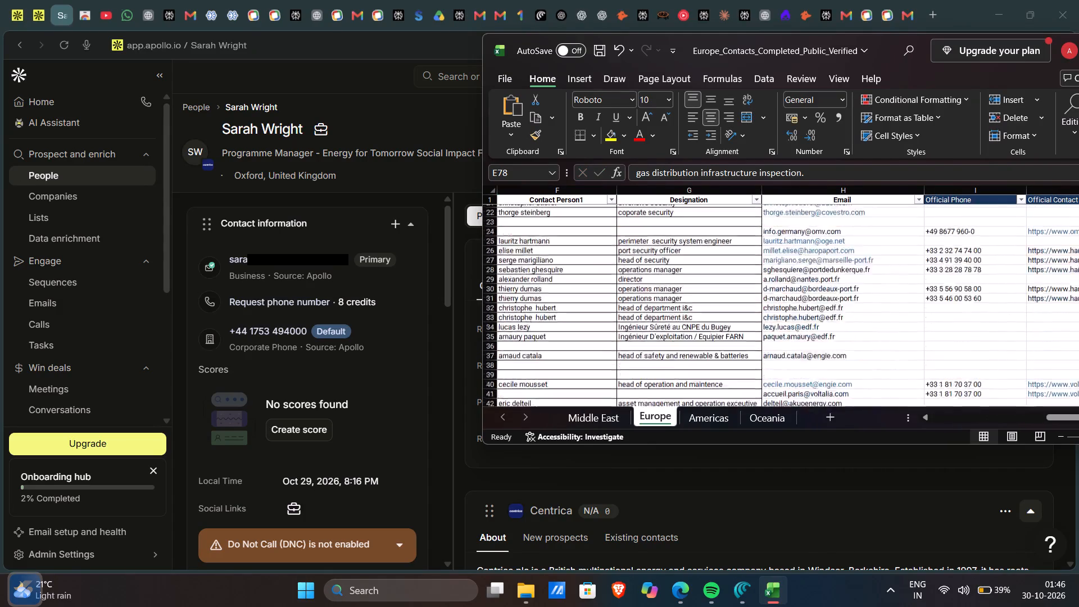
{"action": "scroll", "coordinate": [670, 333], "scroll_direction": "down", "scroll_amount": 4}
{"action": "scroll", "coordinate": [670, 333], "scroll_direction": "up", "scroll_amount": 1}
{"action": "scroll", "coordinate": [670, 333], "scroll_direction": "right", "scroll_amount": 1}
{"action": "scroll", "coordinate": [670, 333], "scroll_direction": "up", "scroll_amount": 2}
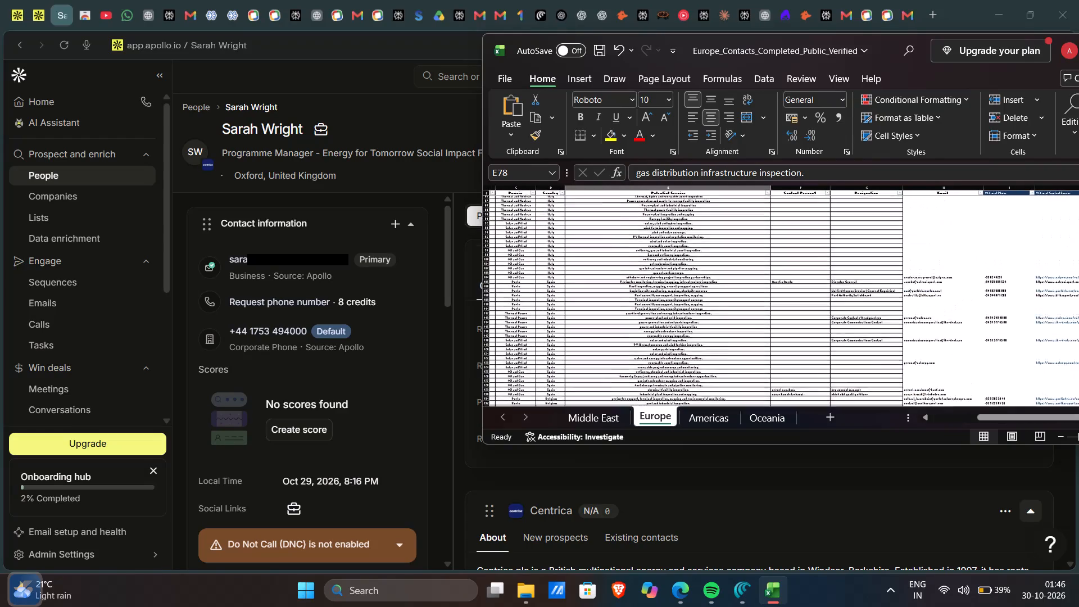
{"action": "scroll", "coordinate": [670, 333], "scroll_direction": "up", "scroll_amount": 1}
{"action": "scroll", "coordinate": [670, 333], "scroll_direction": "right", "scroll_amount": 1}
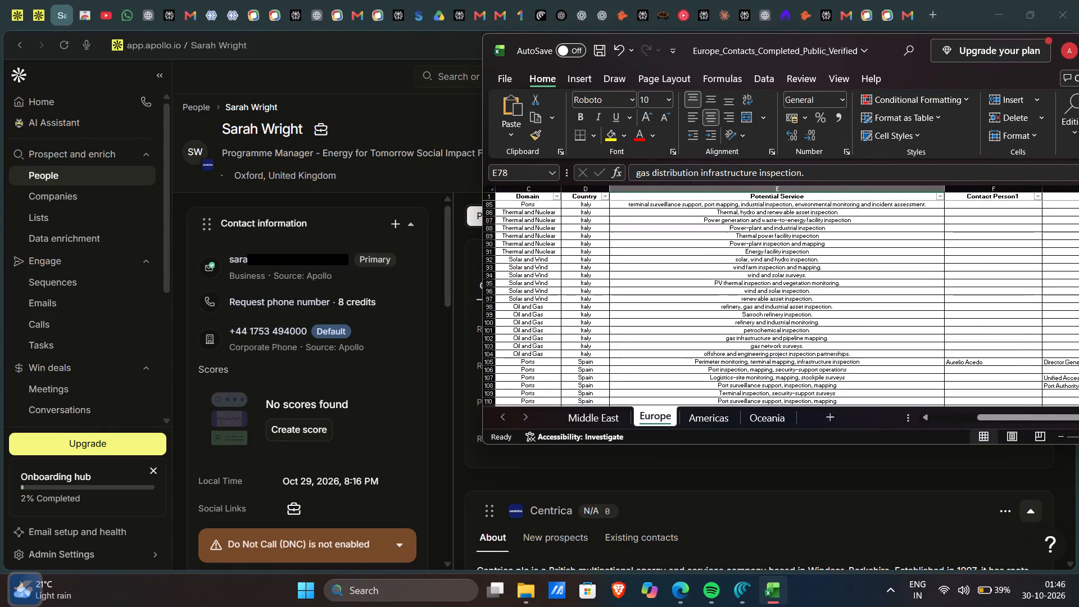
{"action": "scroll", "coordinate": [670, 333], "scroll_direction": "down", "scroll_amount": 1}
{"action": "scroll", "coordinate": [670, 333], "scroll_direction": "up", "scroll_amount": 1}
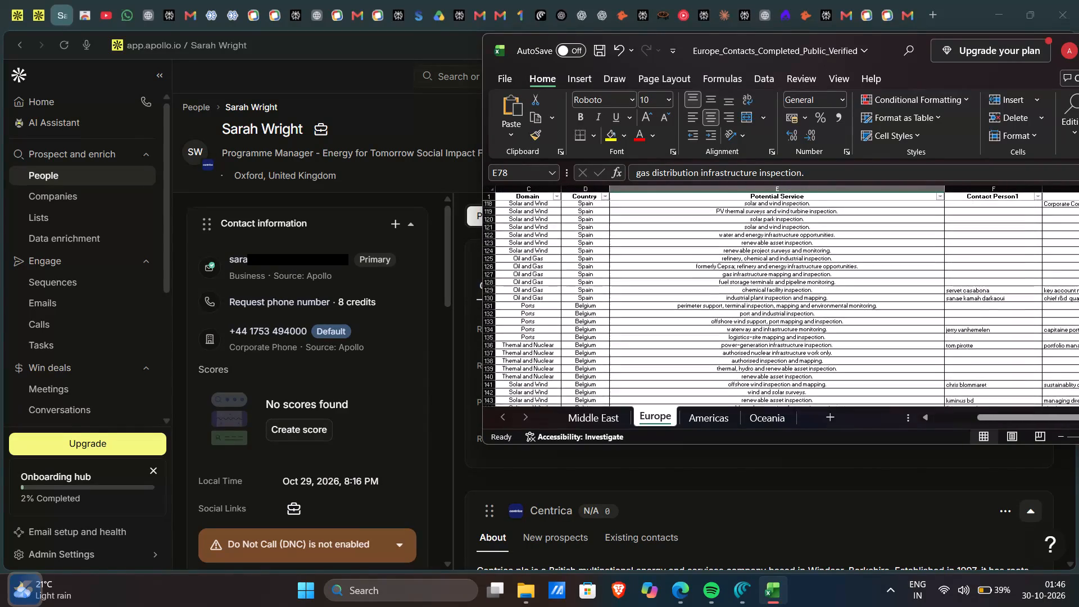
{"action": "scroll", "coordinate": [670, 333], "scroll_direction": "up", "scroll_amount": 3}
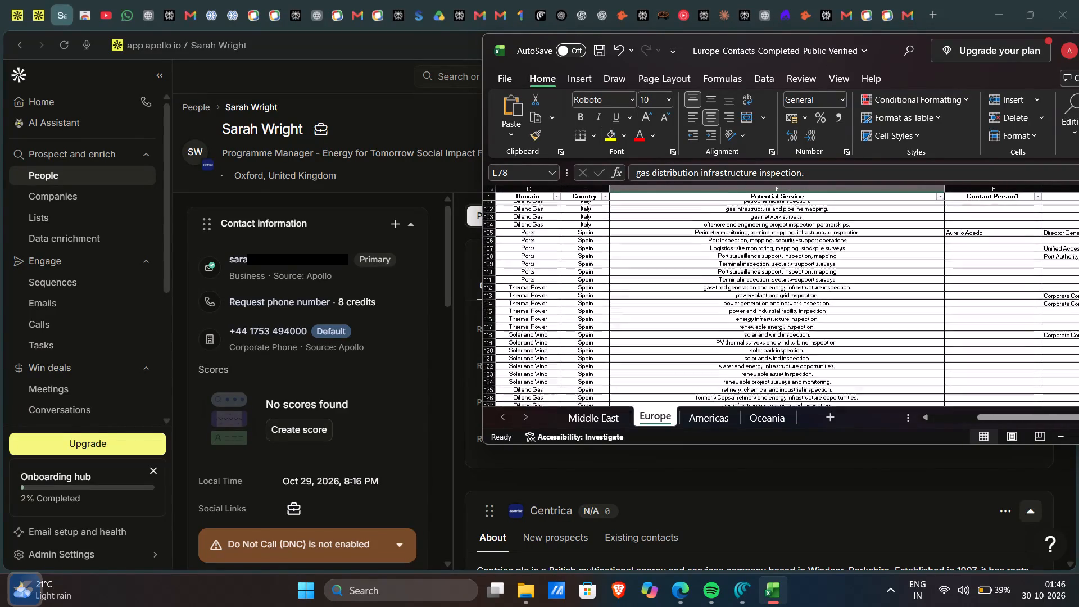
{"action": "scroll", "coordinate": [643, 316], "scroll_direction": "up", "scroll_amount": 3}
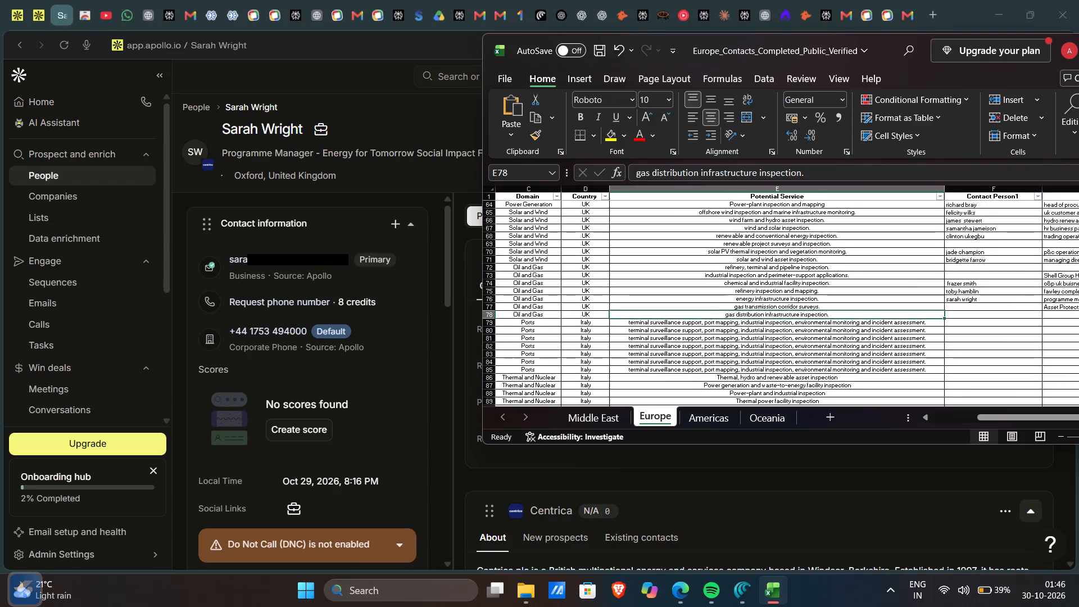
Copy the company name National Gas from row 77 of the Europe sheet, and search Apollo for "National Gas uk".
{"action": "scroll", "coordinate": [643, 316], "scroll_direction": "left", "scroll_amount": 2}
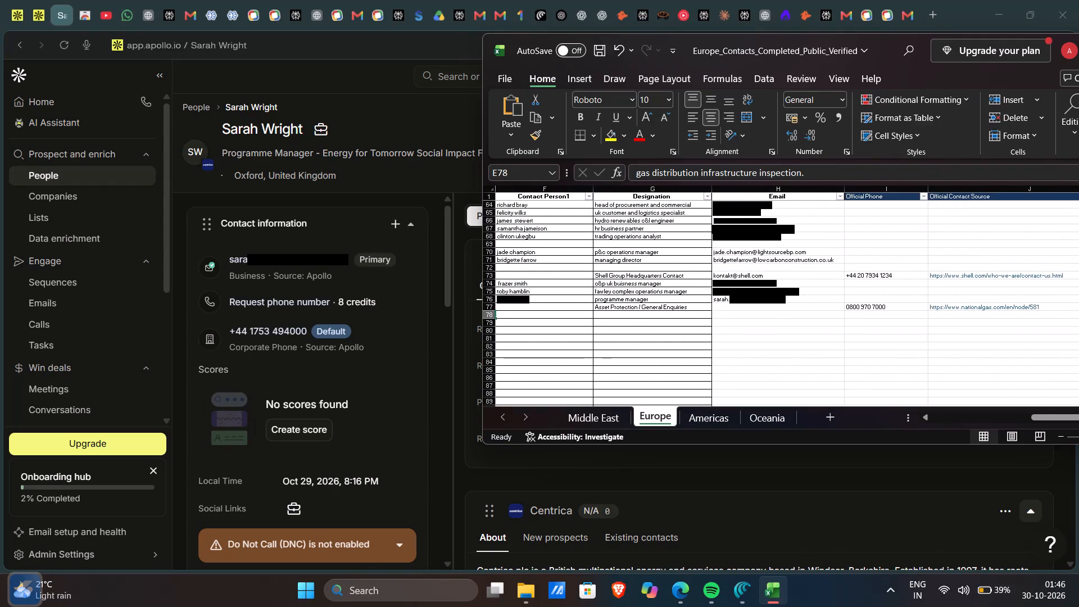
{"action": "scroll", "coordinate": [687, 306], "scroll_direction": "right", "scroll_amount": 2}
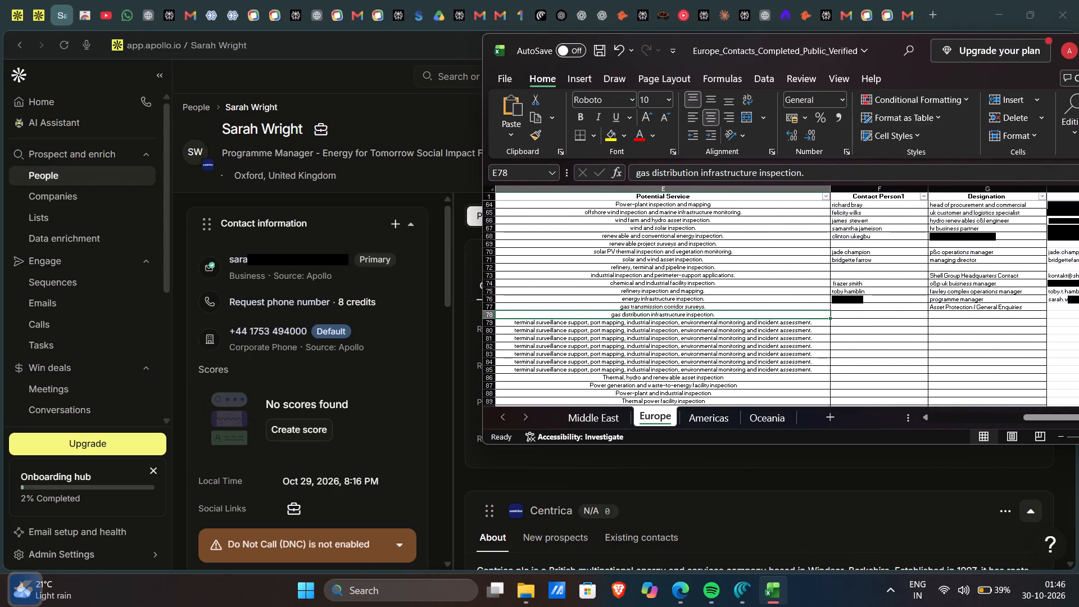
{"action": "left_click", "coordinate": [754, 311]}
{"action": "left_click", "coordinate": [728, 305]}
{"action": "scroll", "coordinate": [728, 305], "scroll_direction": "right", "scroll_amount": 3}
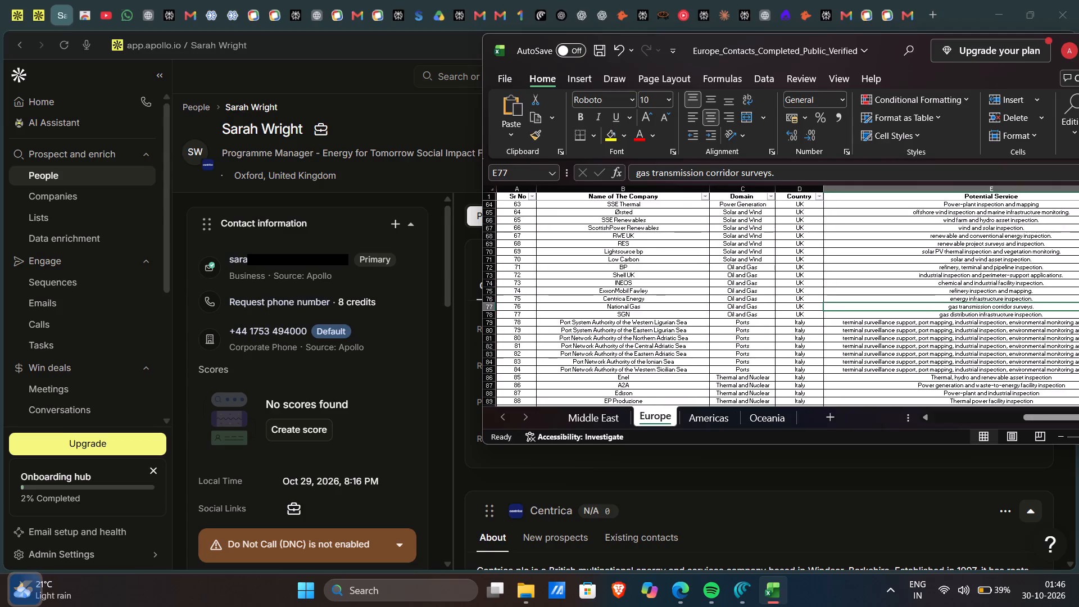
{"action": "left_click", "coordinate": [741, 305]}
{"action": "left_click", "coordinate": [675, 305]}
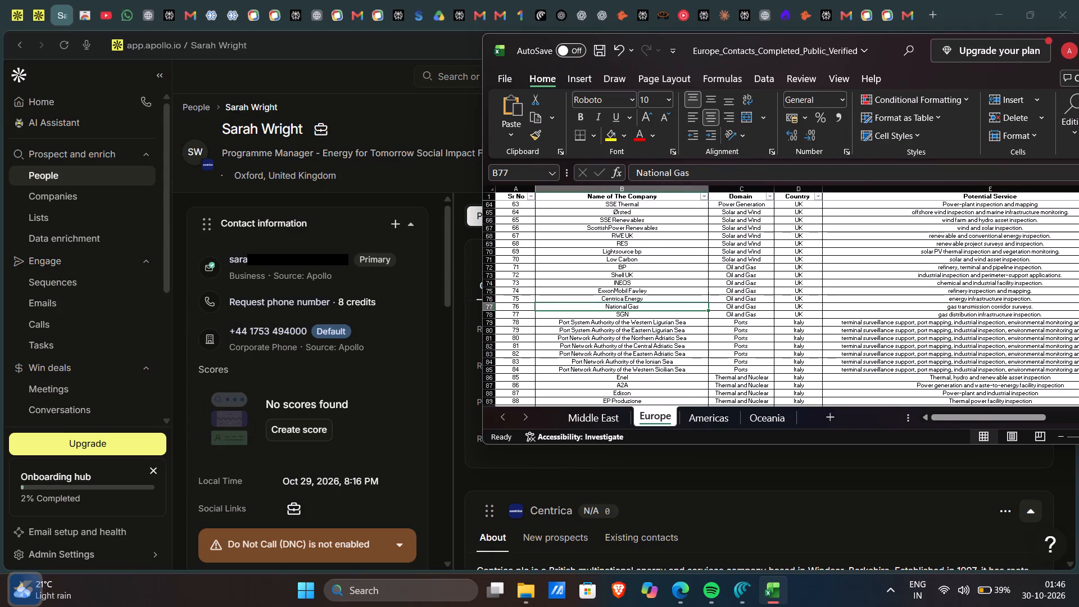
{"action": "key", "text": "ctrl+c"}
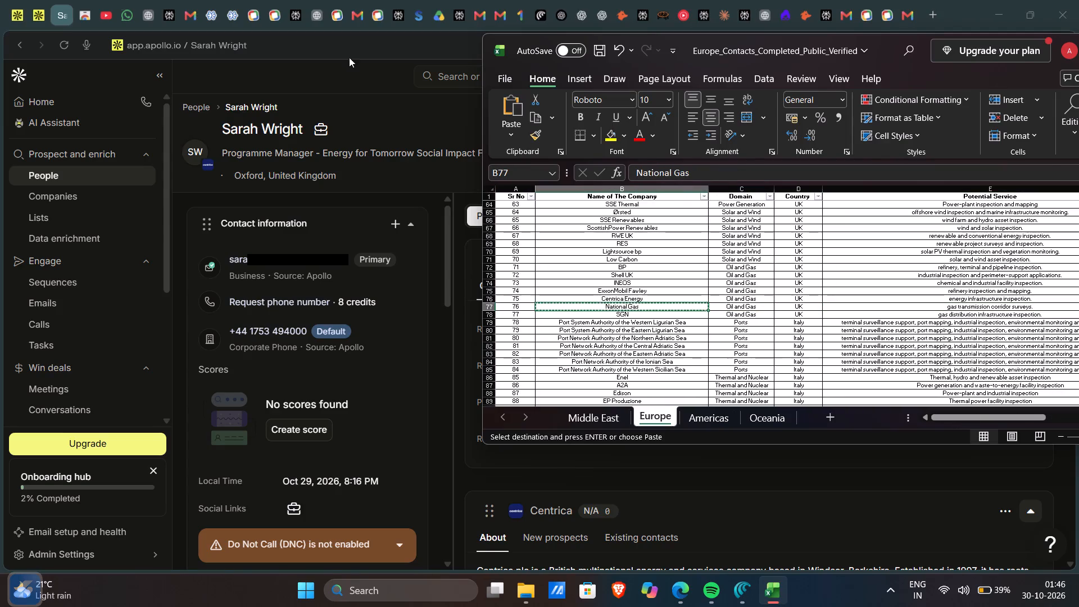
{"action": "left_click", "coordinate": [380, 84]}
{"action": "left_click", "coordinate": [449, 76]}
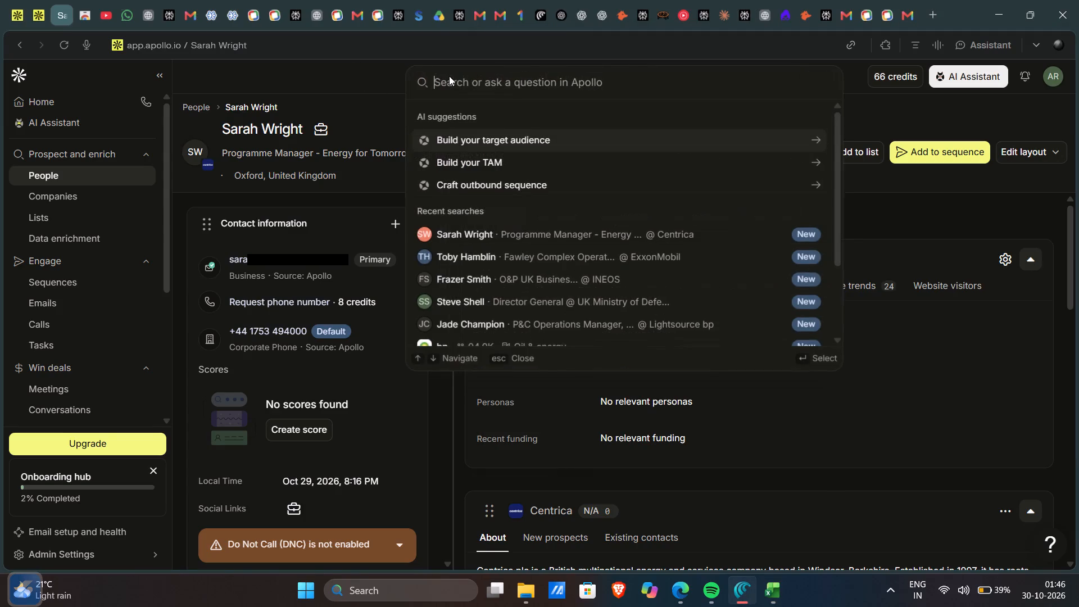
{"action": "key", "text": "ctrl+v"}
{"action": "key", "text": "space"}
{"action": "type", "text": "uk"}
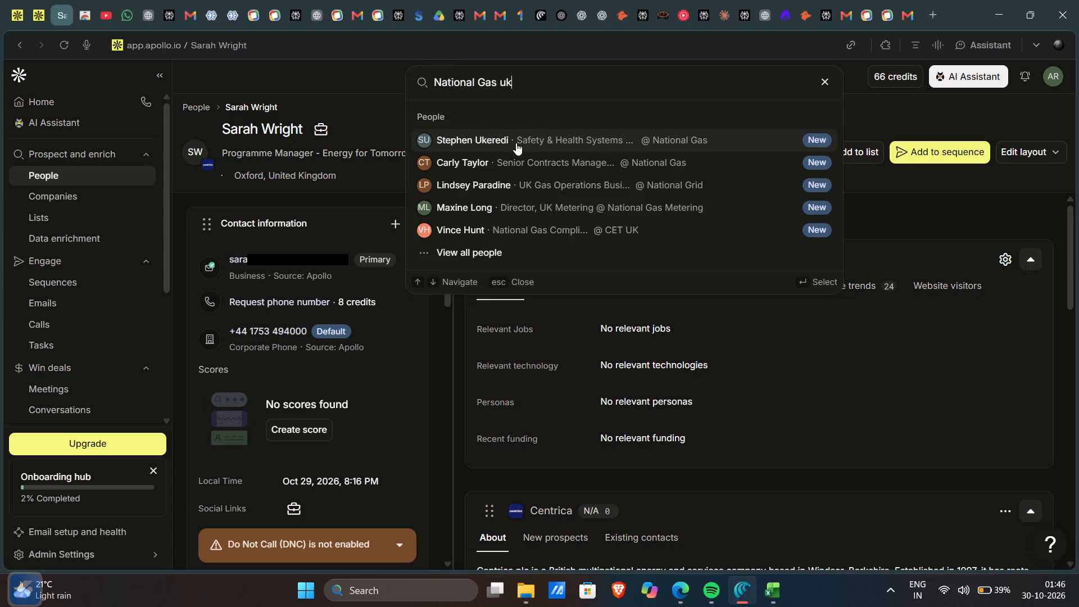
Open the profile of National Gas's Safety & Health Systems Support Officer, reveal the business email and copy it.
{"action": "left_click", "coordinate": [516, 141]}
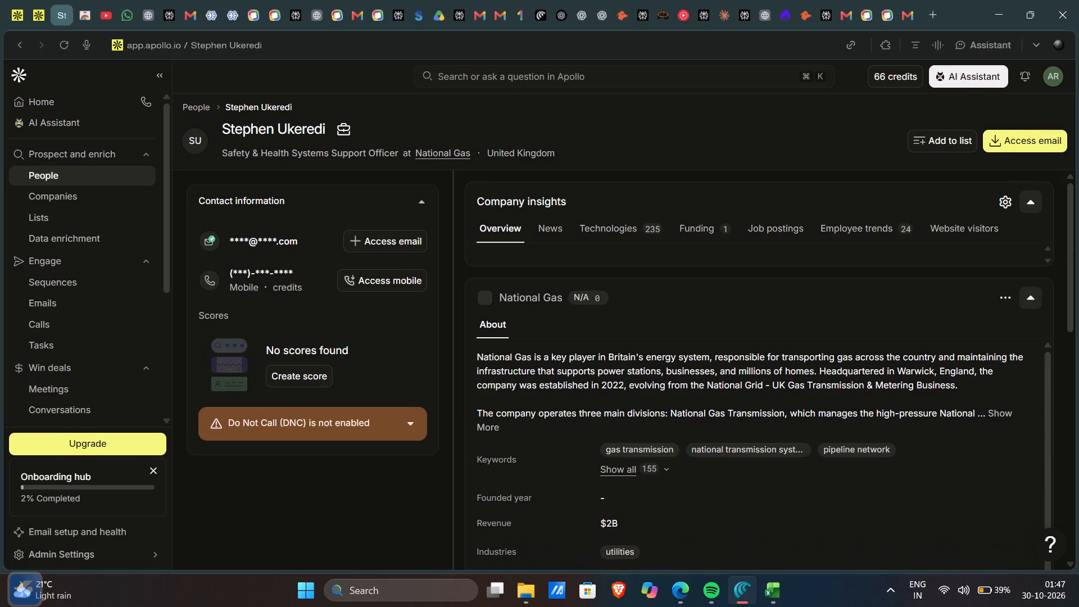
{"action": "left_click", "coordinate": [363, 239]}
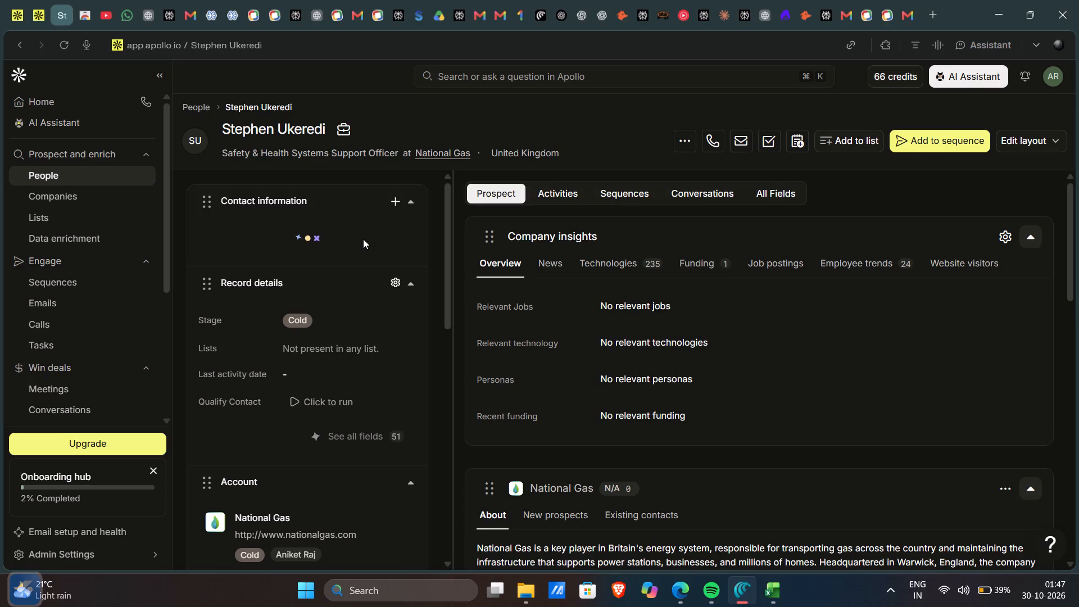
{"action": "left_click", "coordinate": [334, 239]}
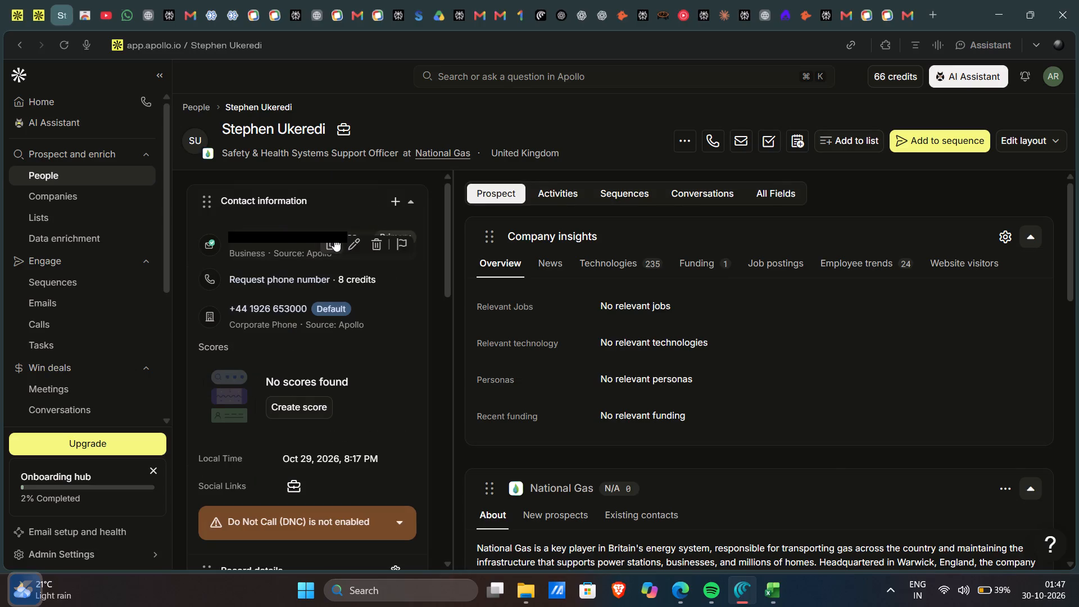
Switch to the Excel workbook and paste the copied address into the Email column of row 77 for National Gas.
{"action": "left_click", "coordinate": [769, 587]}
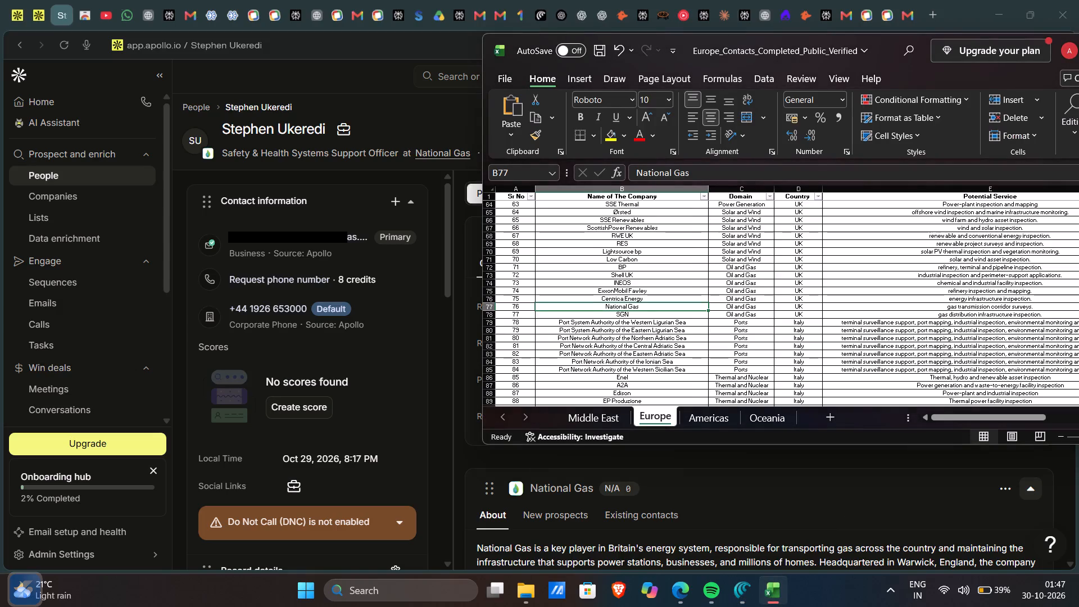
{"action": "left_click", "coordinate": [759, 309]}
{"action": "left_click", "coordinate": [779, 302]}
{"action": "left_click", "coordinate": [801, 306]}
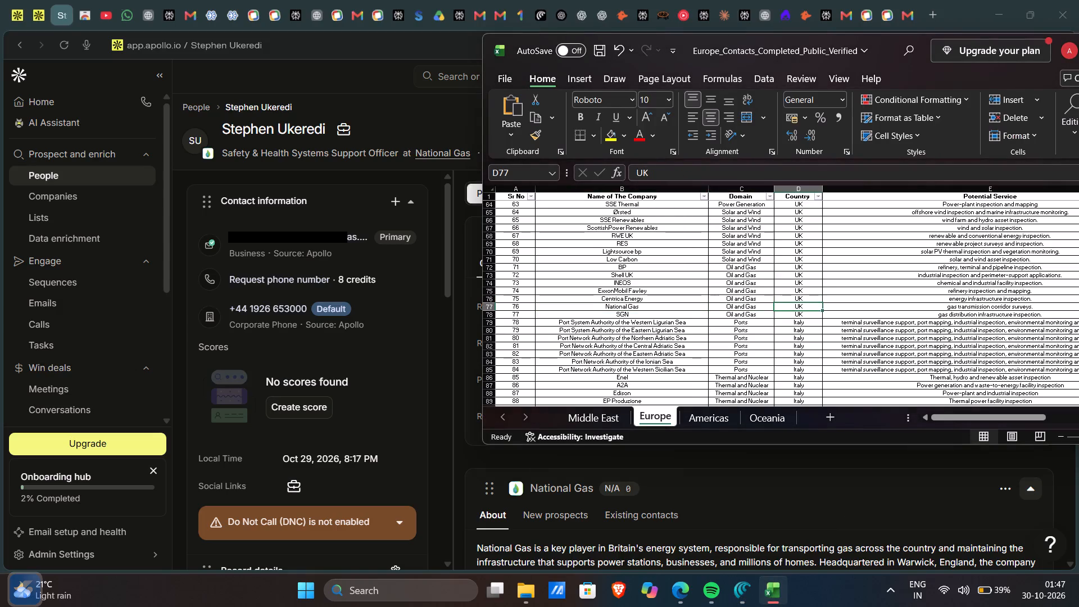
{"action": "left_click", "coordinate": [842, 307]}
{"action": "scroll", "coordinate": [842, 307], "scroll_direction": "left", "scroll_amount": 2}
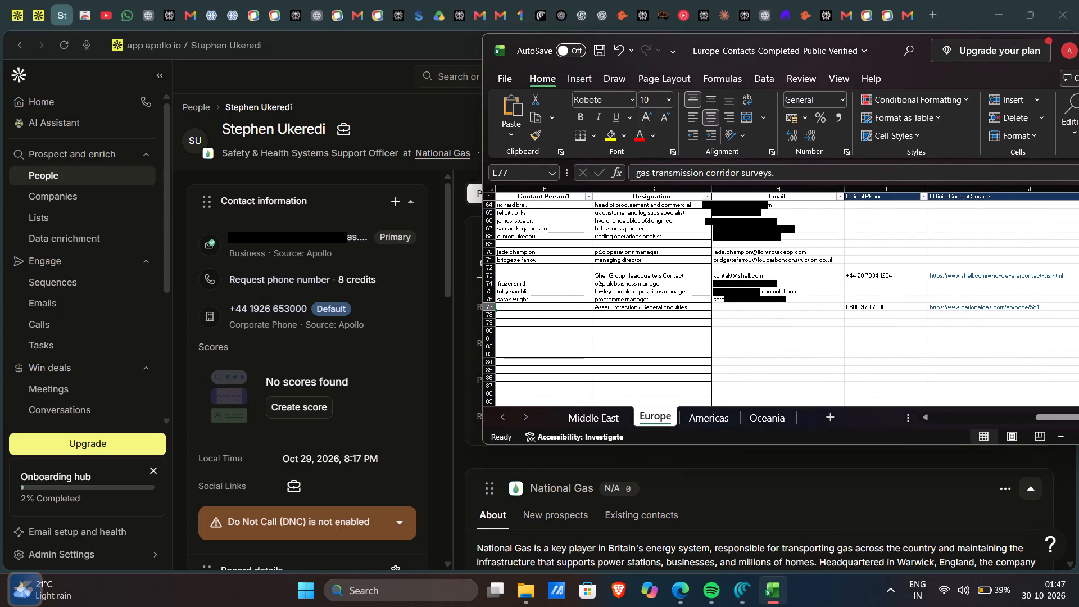
{"action": "left_click", "coordinate": [726, 305]}
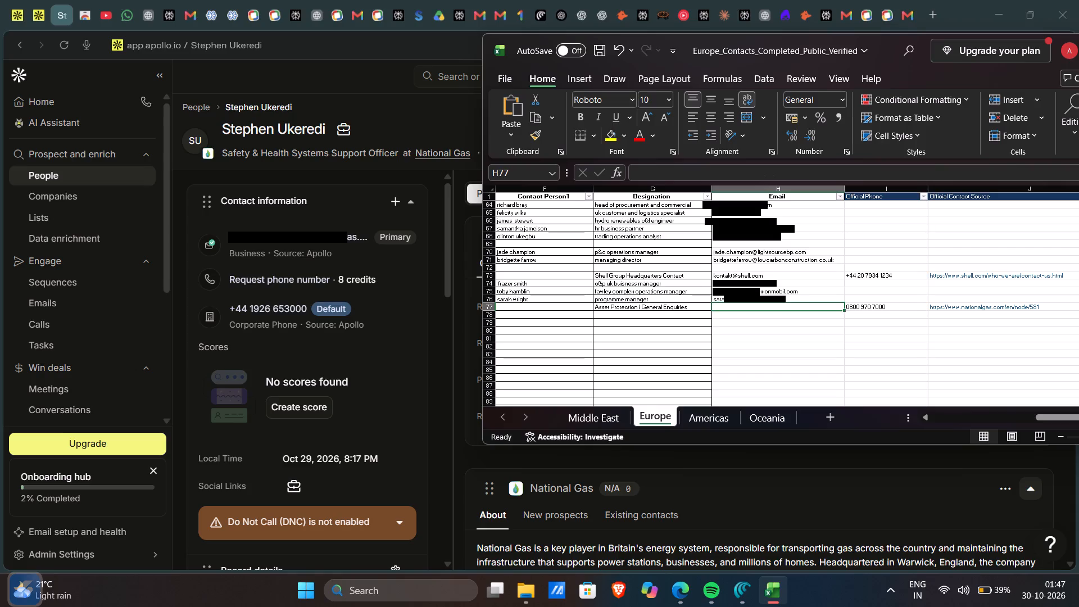
{"action": "key", "text": "ctrl+v"}
Replace the Designation entry in row 77 for National Gas with "safety & health systems support officer".
{"action": "left_click", "coordinate": [654, 309]}
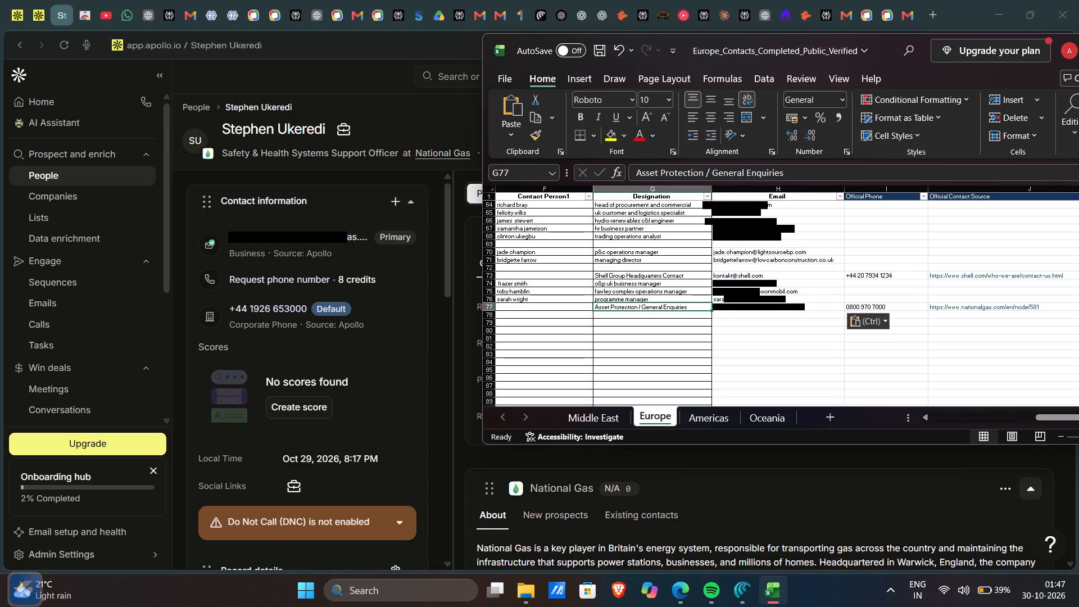
{"action": "key", "text": "ctrl+BackSpace"}
{"action": "key", "text": "ctrl+BackSpace"}
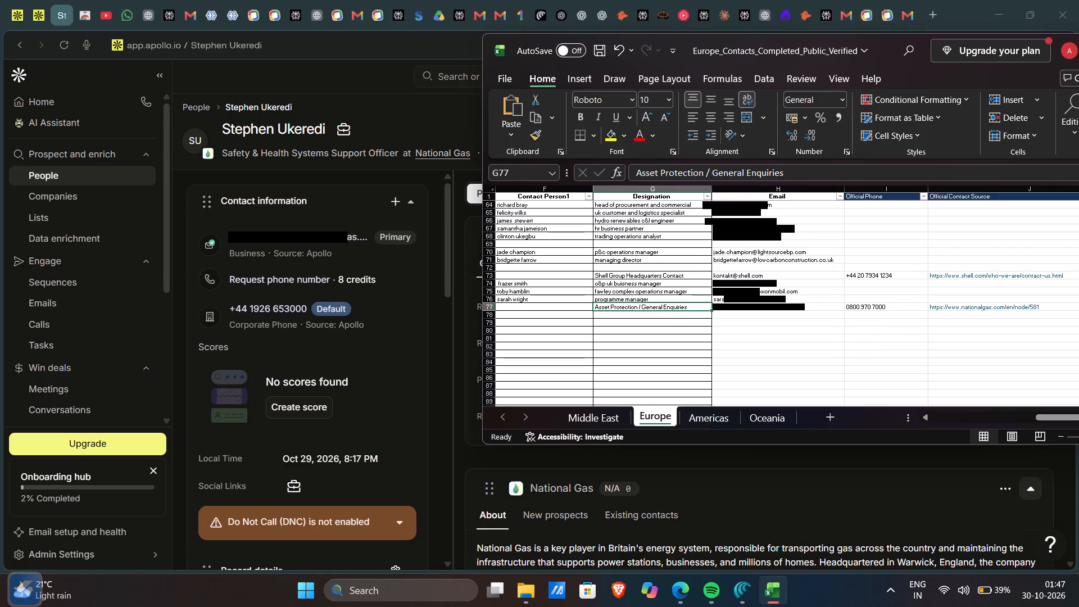
{"action": "left_click", "coordinate": [689, 314]}
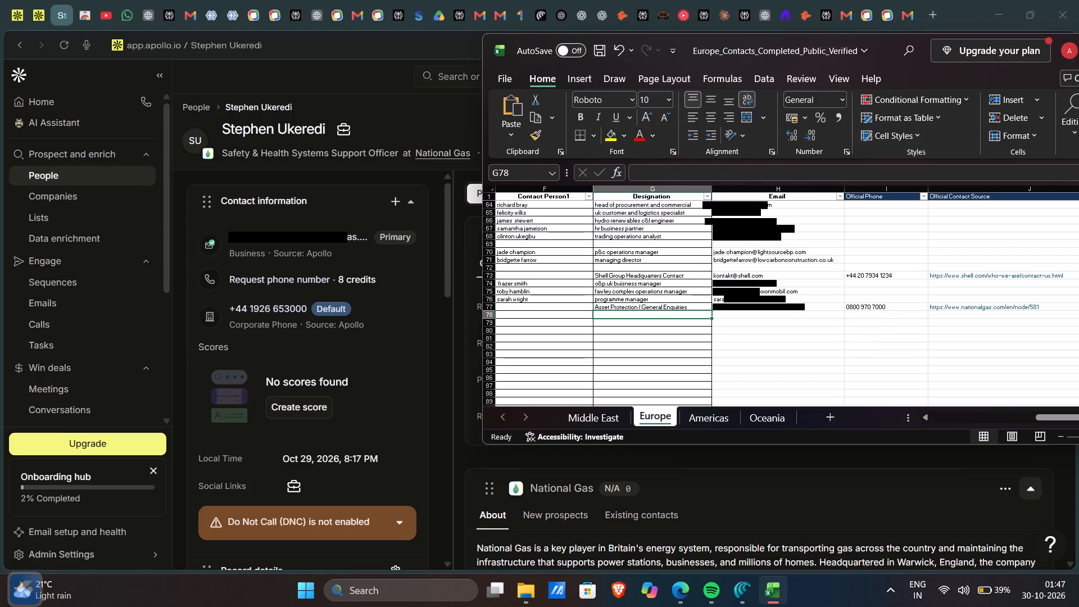
{"action": "left_click", "coordinate": [703, 310]}
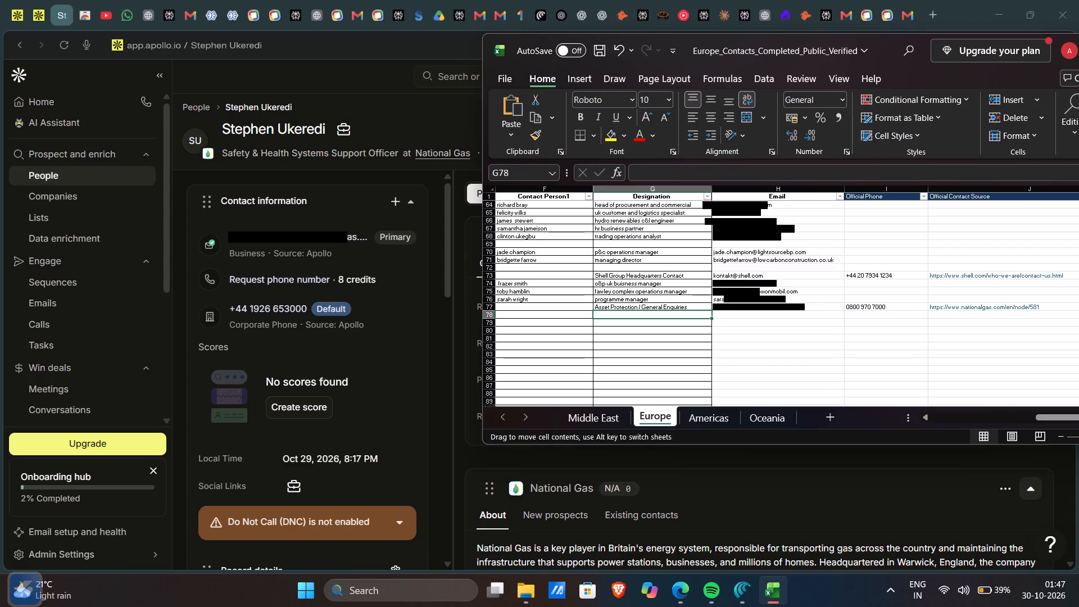
{"action": "left_click", "coordinate": [695, 303]}
{"action": "key", "text": "BackSpace"}
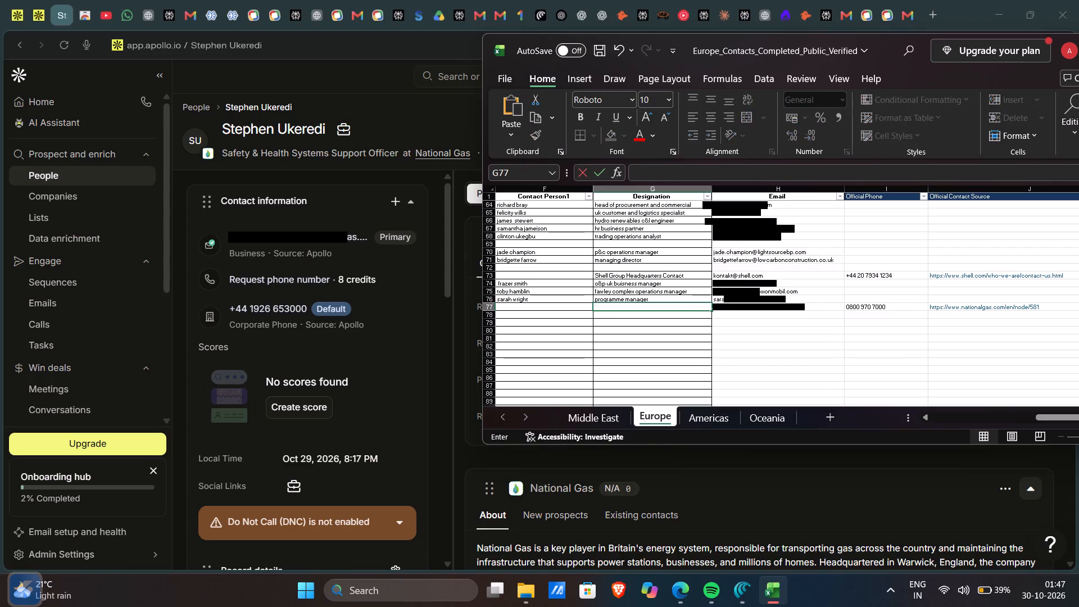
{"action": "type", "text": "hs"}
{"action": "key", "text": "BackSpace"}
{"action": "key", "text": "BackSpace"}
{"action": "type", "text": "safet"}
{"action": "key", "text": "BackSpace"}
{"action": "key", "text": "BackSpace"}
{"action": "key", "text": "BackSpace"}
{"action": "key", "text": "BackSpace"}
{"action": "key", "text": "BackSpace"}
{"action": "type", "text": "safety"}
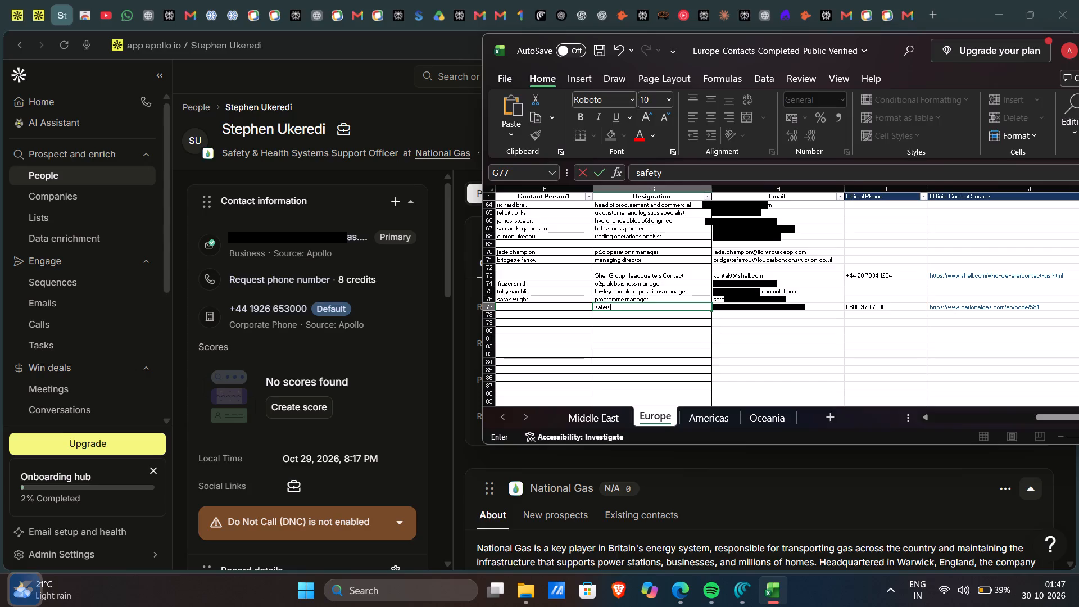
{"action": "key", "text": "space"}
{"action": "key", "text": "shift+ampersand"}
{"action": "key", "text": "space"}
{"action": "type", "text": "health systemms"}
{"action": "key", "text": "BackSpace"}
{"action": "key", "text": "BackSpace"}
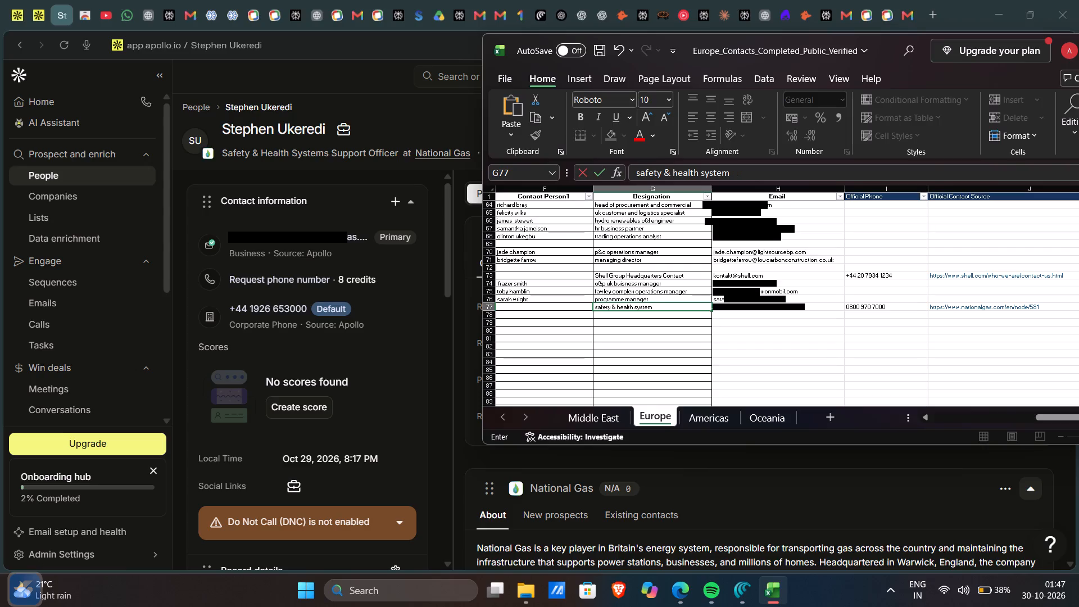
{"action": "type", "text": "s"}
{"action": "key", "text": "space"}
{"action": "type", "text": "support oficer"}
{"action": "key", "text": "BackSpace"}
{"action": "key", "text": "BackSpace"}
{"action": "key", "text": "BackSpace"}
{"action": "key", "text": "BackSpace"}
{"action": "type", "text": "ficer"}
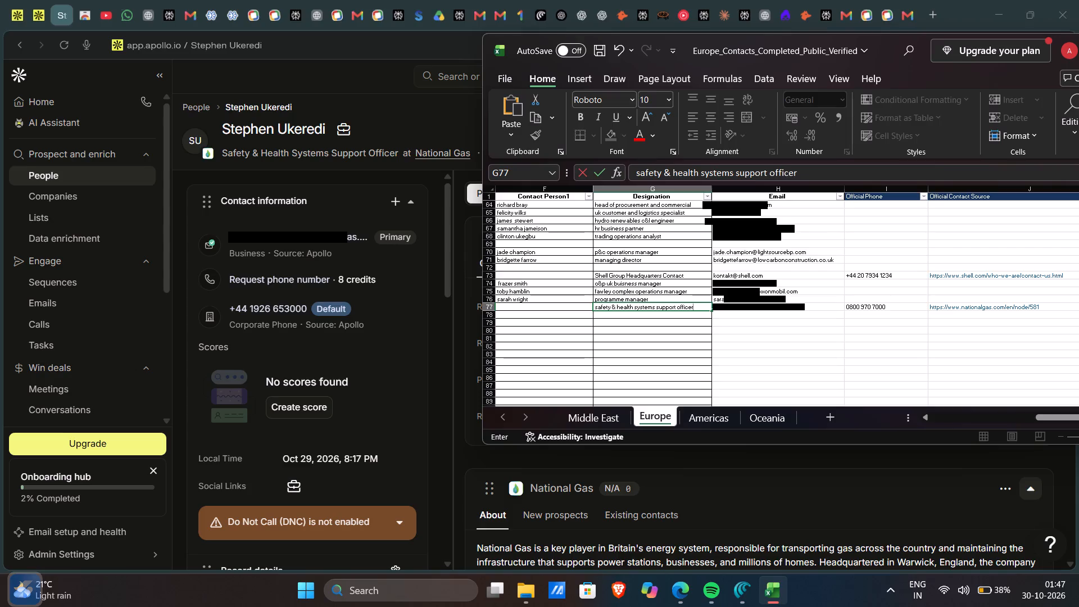
Enter the full name of National Gas's Safety & Health Systems Support Officer in lowercase in the Contact Person1 column of row 77.
{"action": "left_click", "coordinate": [572, 310]}
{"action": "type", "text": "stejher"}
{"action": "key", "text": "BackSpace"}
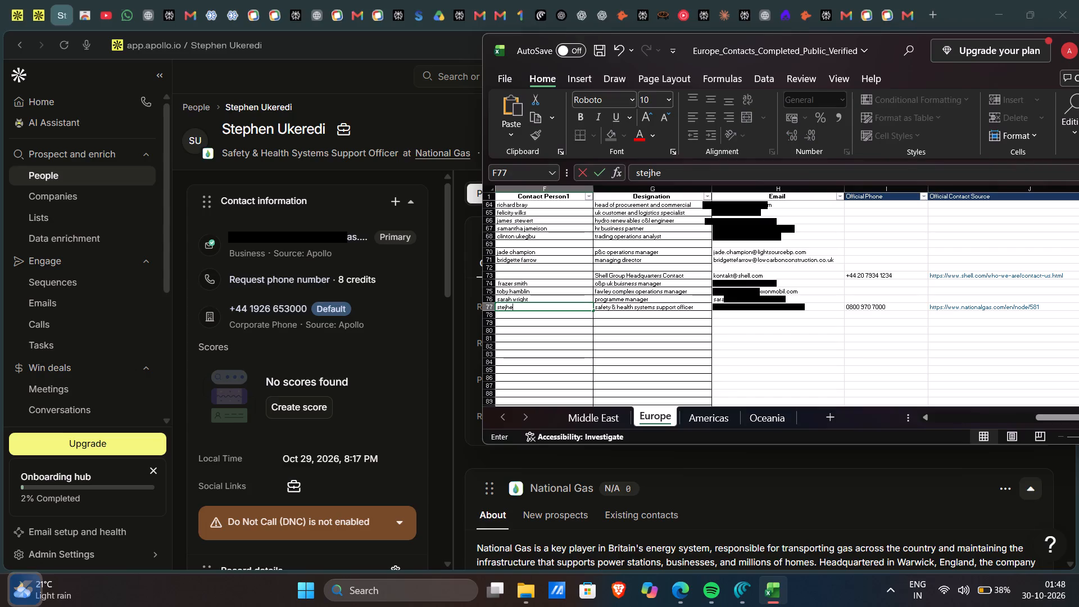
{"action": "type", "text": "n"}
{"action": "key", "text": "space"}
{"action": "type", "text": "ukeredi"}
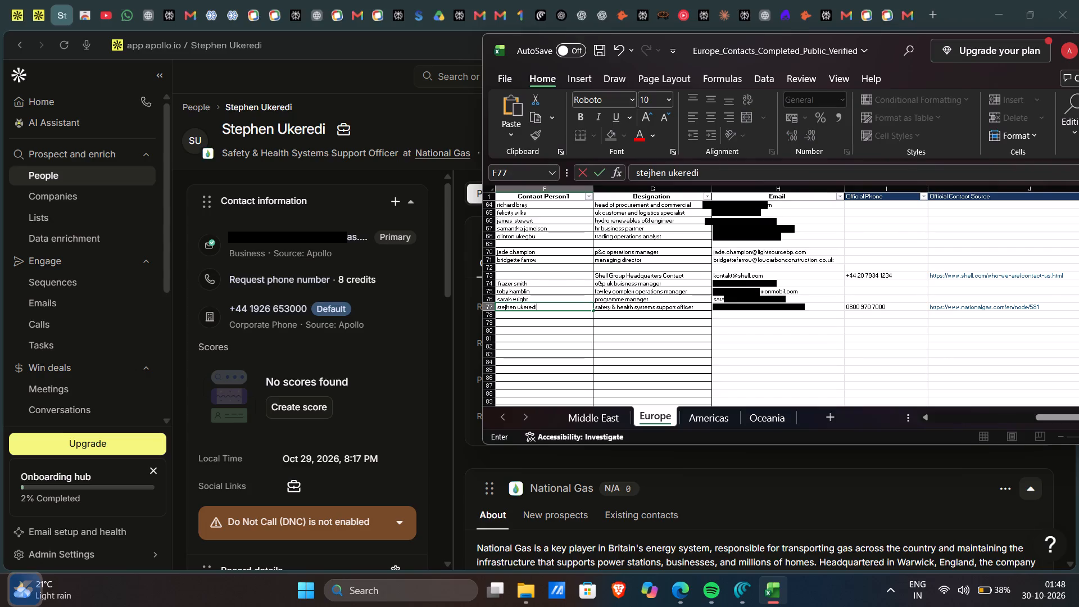
Copy the company name SGN from row 78 of the Europe sheet and search for it in Apollo.
{"action": "scroll", "coordinate": [556, 298], "scroll_direction": "right", "scroll_amount": 2}
{"action": "scroll", "coordinate": [556, 298], "scroll_direction": "left", "scroll_amount": 1}
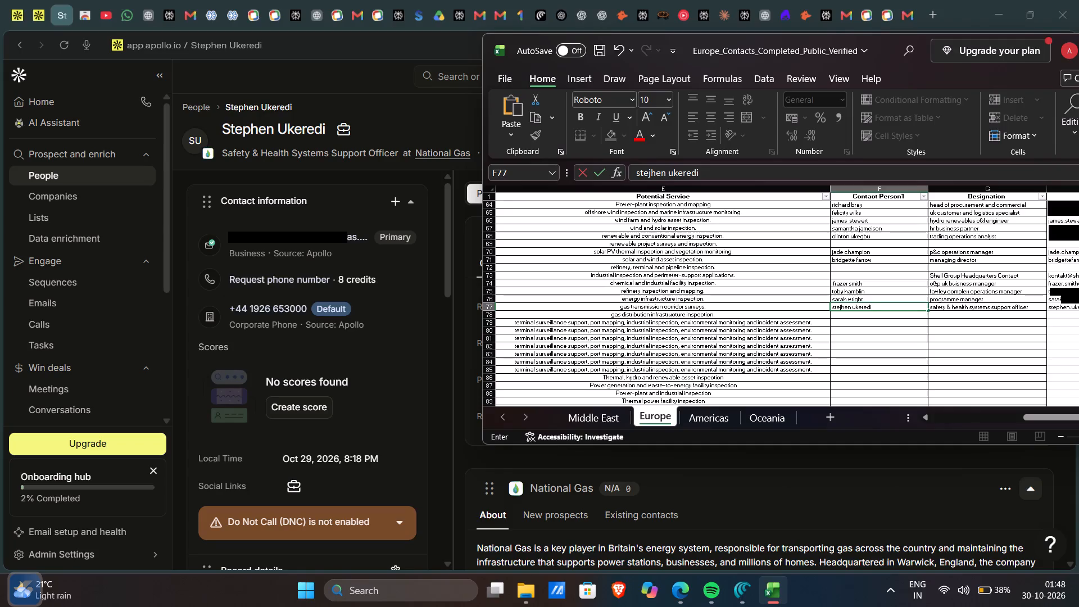
{"action": "left_click", "coordinate": [701, 316]}
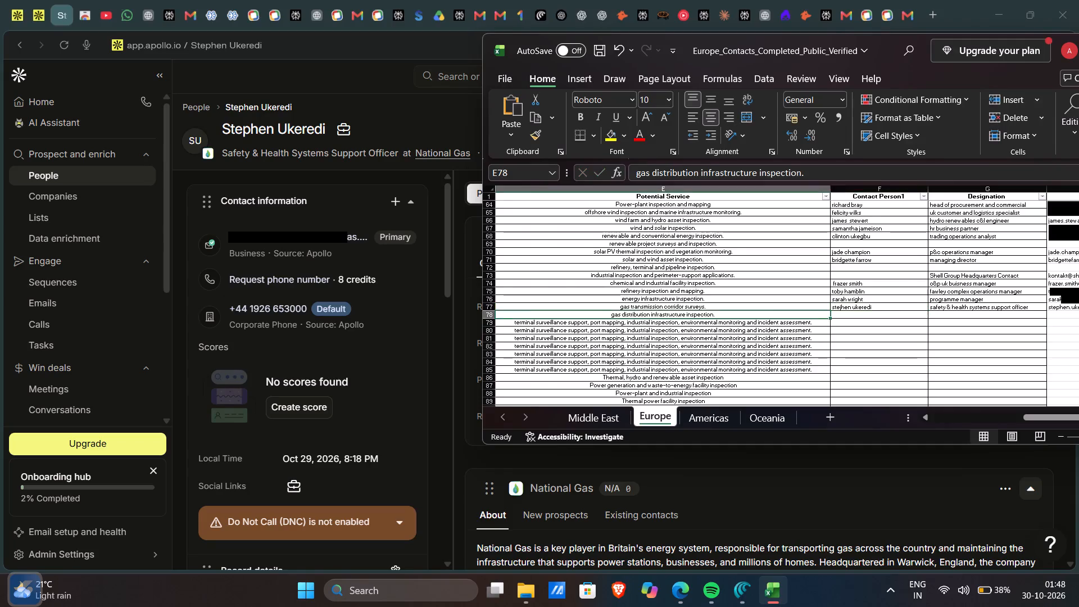
{"action": "scroll", "coordinate": [701, 316], "scroll_direction": "right", "scroll_amount": 3}
{"action": "left_click", "coordinate": [677, 316]}
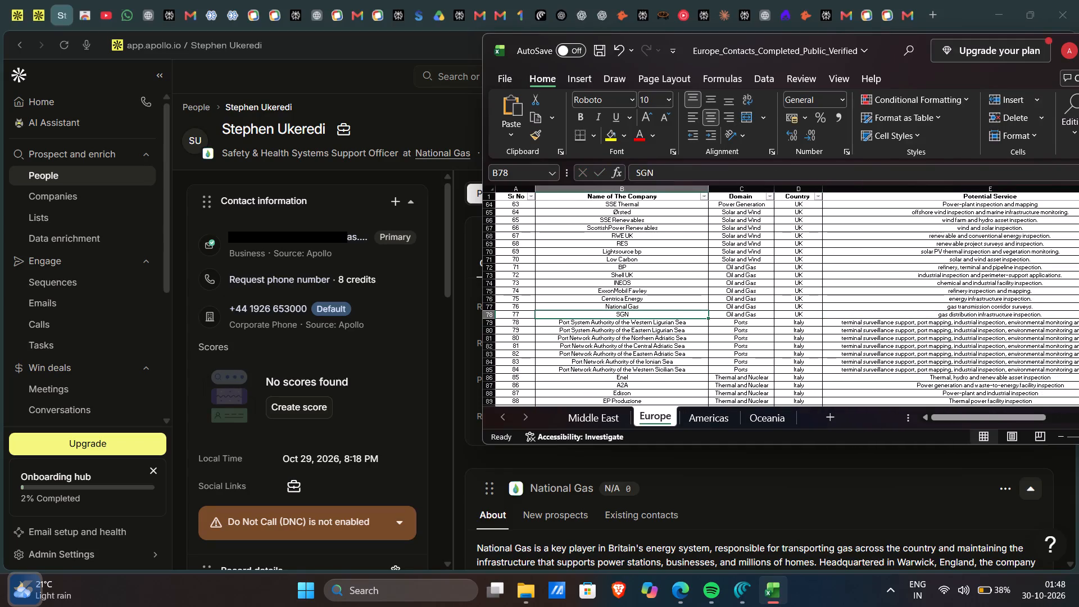
{"action": "key", "text": "ctrl+c"}
{"action": "left_click", "coordinate": [419, 133]}
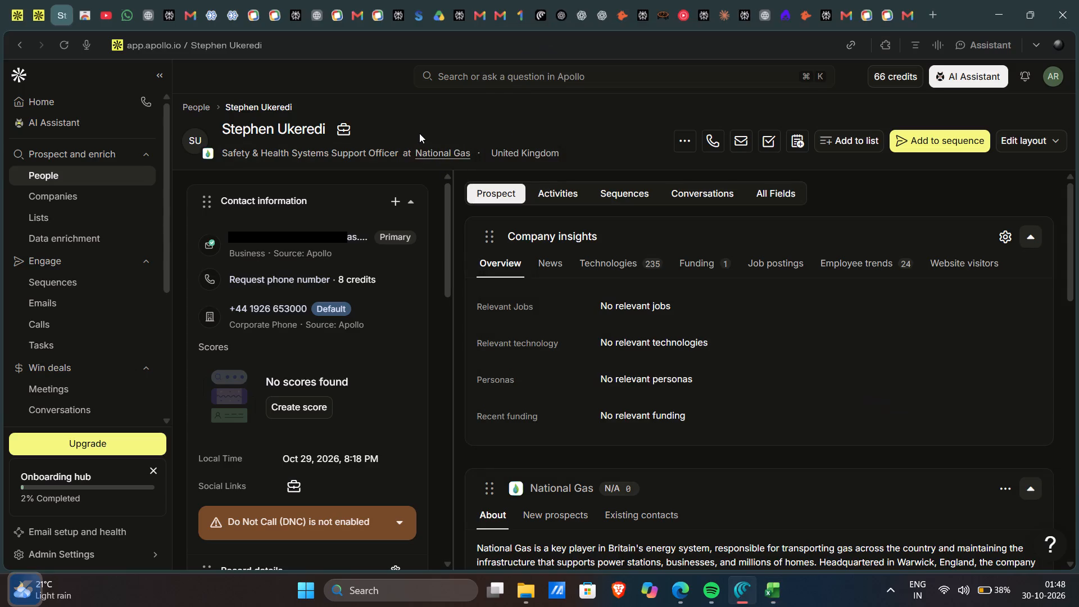
{"action": "left_click", "coordinate": [502, 76]}
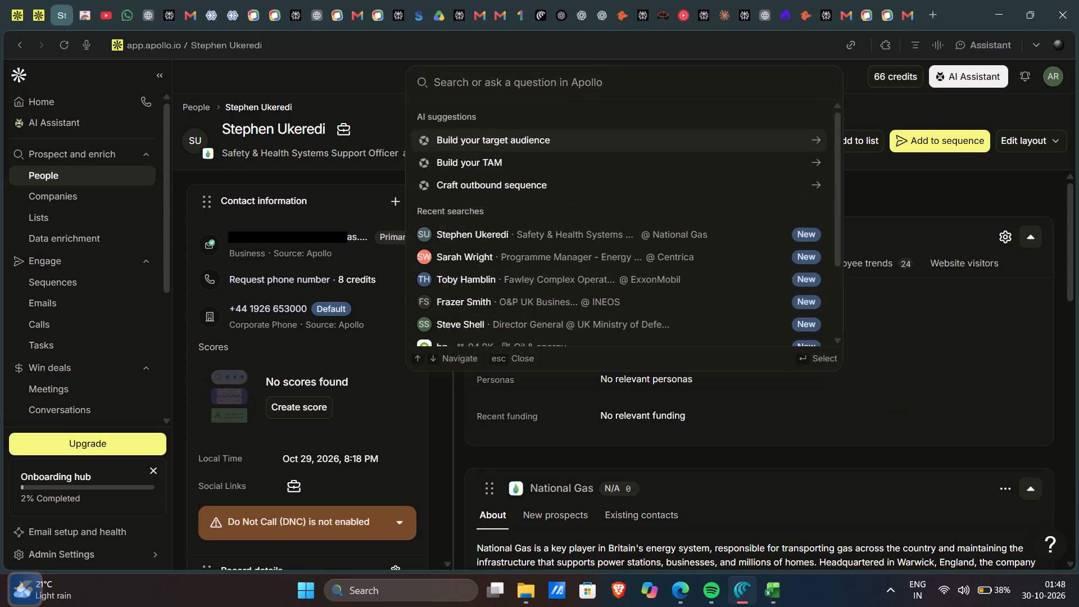
{"action": "key", "text": "ctrl+v"}
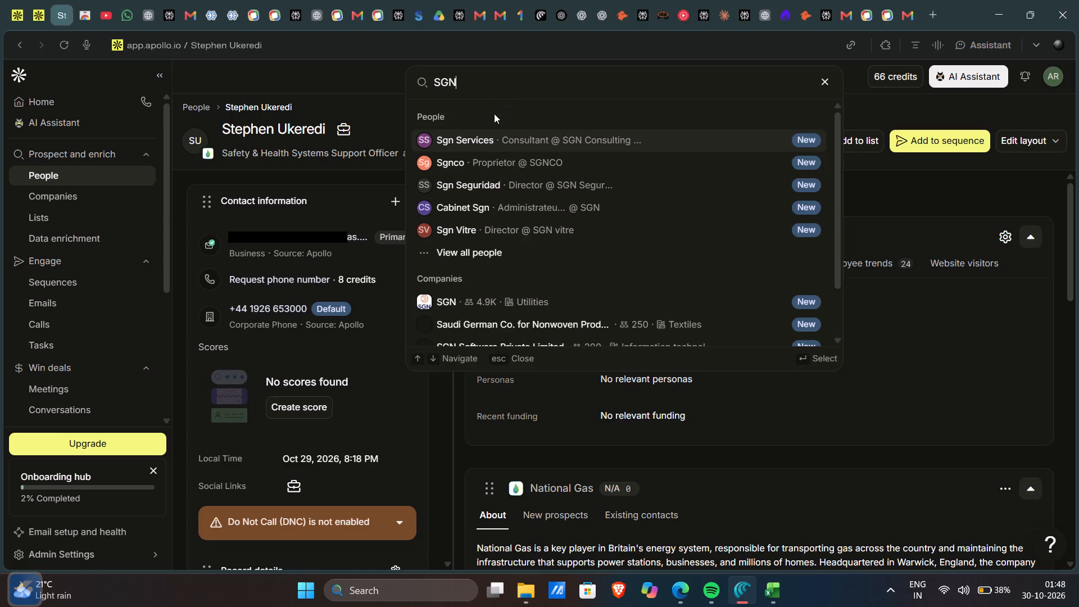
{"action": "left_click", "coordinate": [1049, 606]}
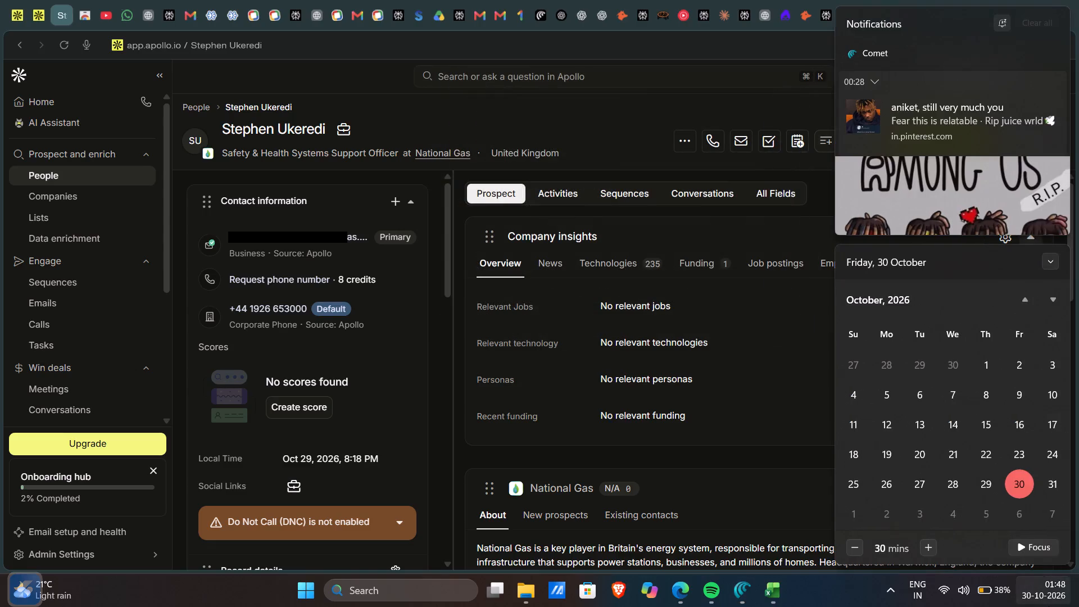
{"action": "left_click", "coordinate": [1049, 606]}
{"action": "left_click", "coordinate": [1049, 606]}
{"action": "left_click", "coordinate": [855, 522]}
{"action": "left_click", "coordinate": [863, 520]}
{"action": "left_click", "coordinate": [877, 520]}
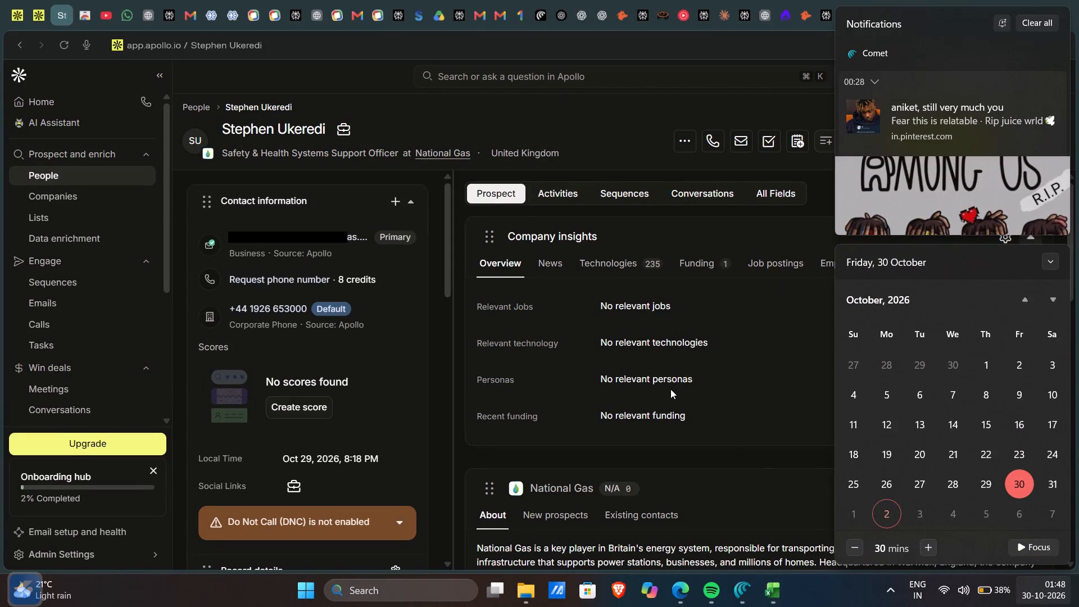
Switch to the Excel workbook and check the domain, country and service details for SGN in row 78 of the Europe sheet.
{"action": "left_click", "coordinate": [785, 587]}
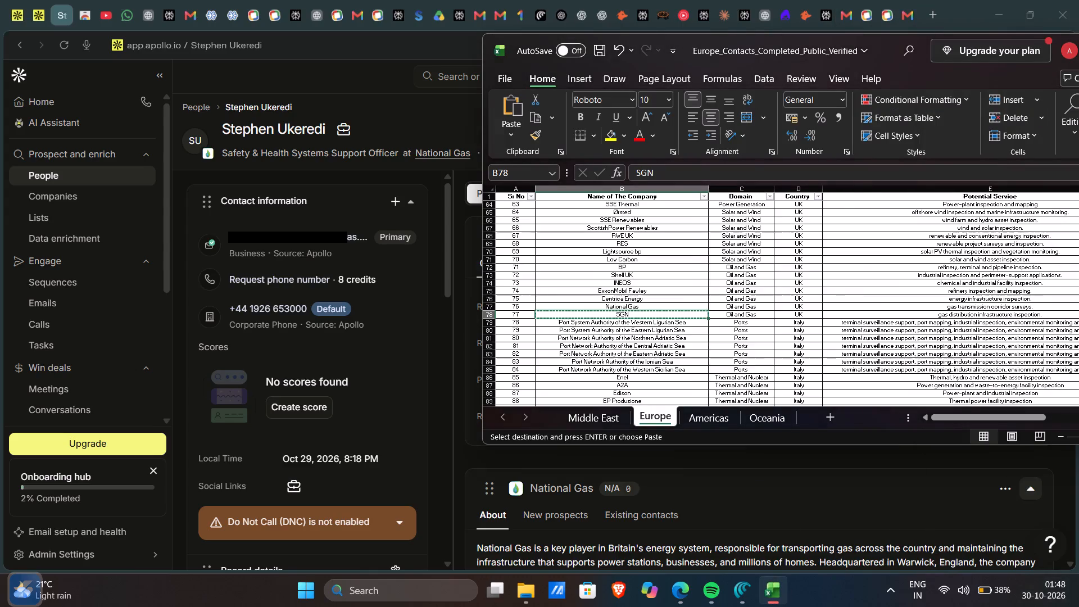
{"action": "scroll", "coordinate": [820, 309], "scroll_direction": "left", "scroll_amount": 2}
{"action": "scroll", "coordinate": [820, 309], "scroll_direction": "right", "scroll_amount": 1}
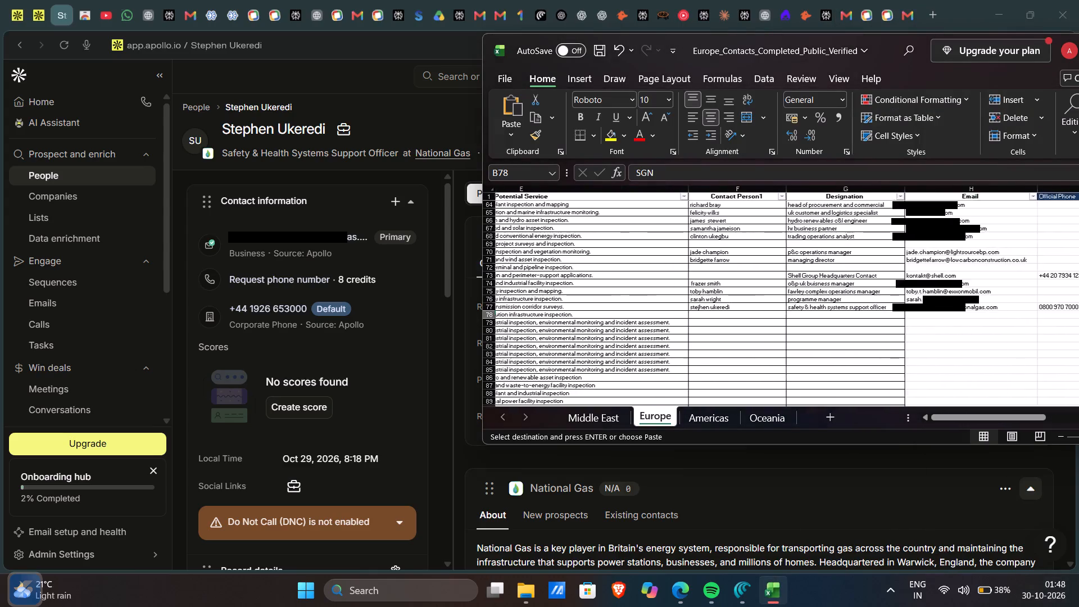
{"action": "scroll", "coordinate": [820, 309], "scroll_direction": "right", "scroll_amount": 1}
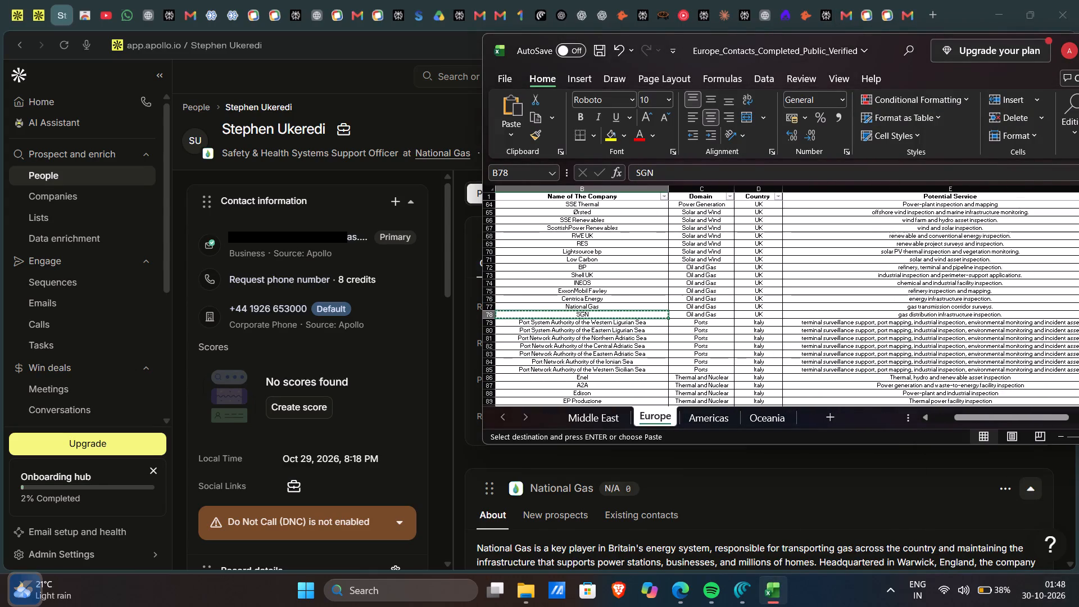
{"action": "left_click", "coordinate": [769, 313]}
{"action": "left_click", "coordinate": [844, 313]}
{"action": "scroll", "coordinate": [844, 313], "scroll_direction": "left", "scroll_amount": 2}
{"action": "scroll", "coordinate": [844, 313], "scroll_direction": "right", "scroll_amount": 3}
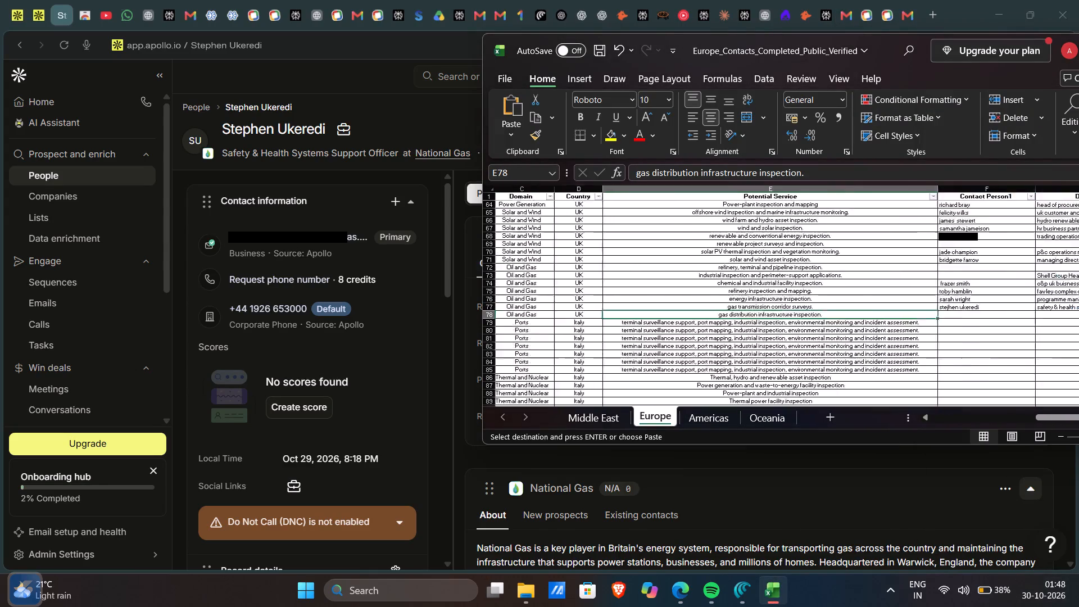
Return to Apollo, search for "SGN uk" and open the profile of SGN's UK SC and NATO Secret Cleared contact.
{"action": "left_click", "coordinate": [449, 132]}
{"action": "left_click", "coordinate": [520, 65]}
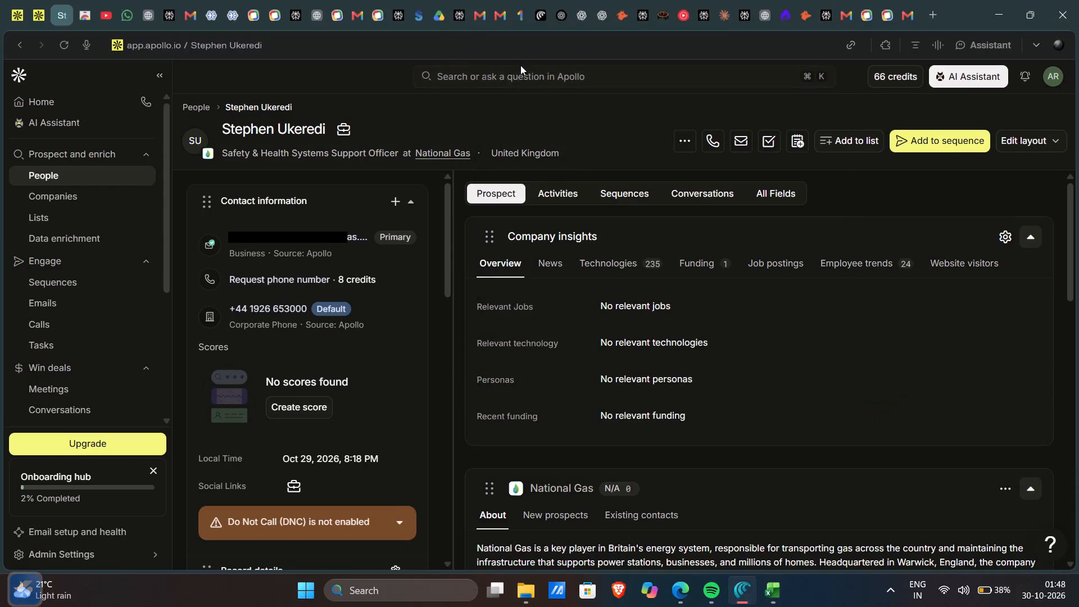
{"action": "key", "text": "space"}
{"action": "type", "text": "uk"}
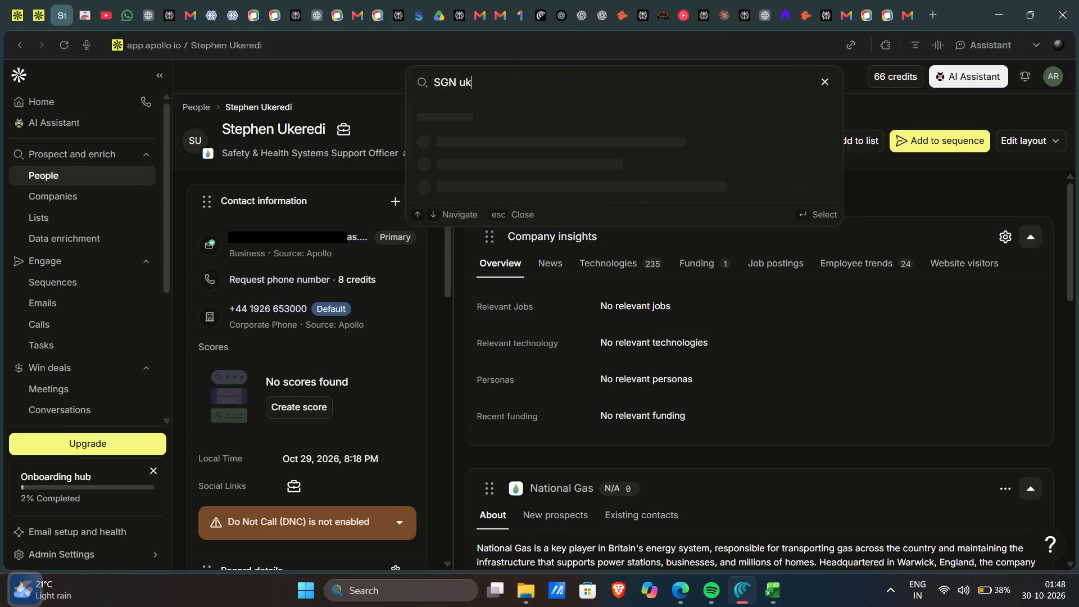
{"action": "left_click", "coordinate": [529, 136]}
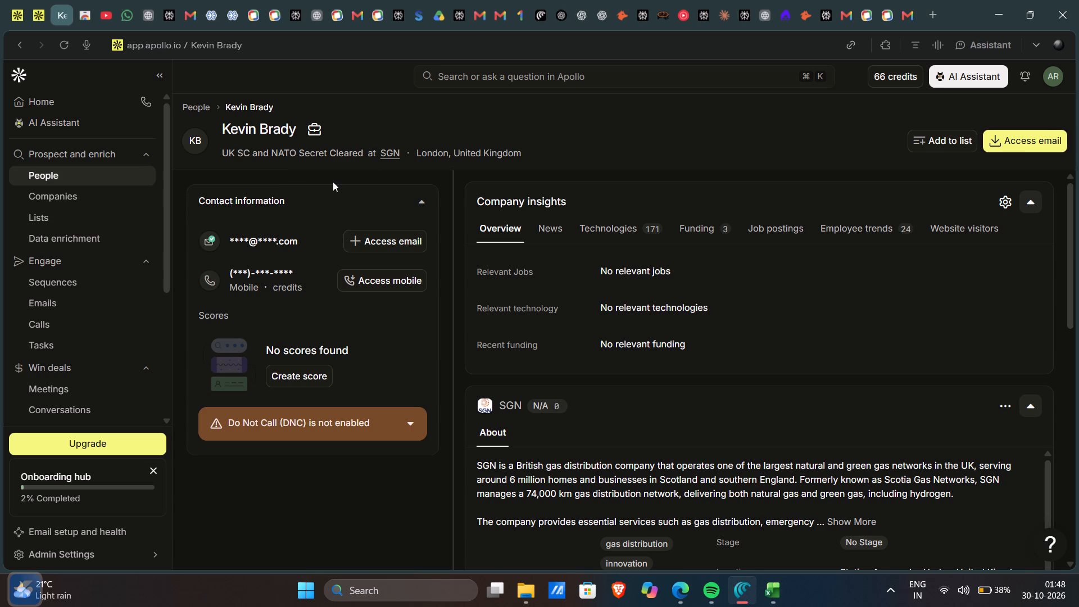
Reveal the SGN contact's business email address in Apollo and copy it.
{"action": "left_click", "coordinate": [418, 251]}
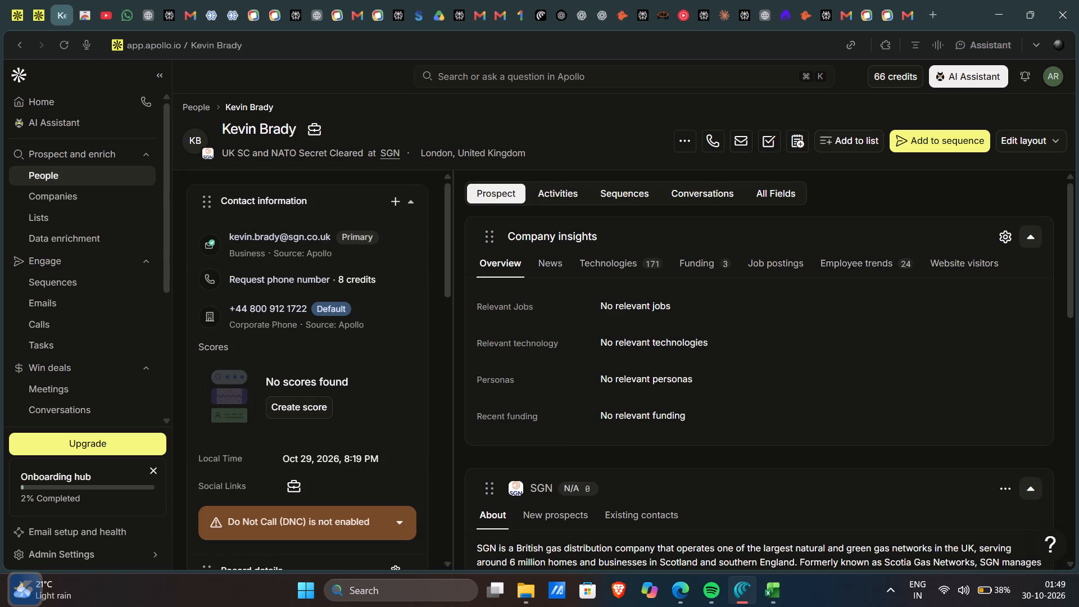
{"action": "left_click", "coordinate": [321, 246]}
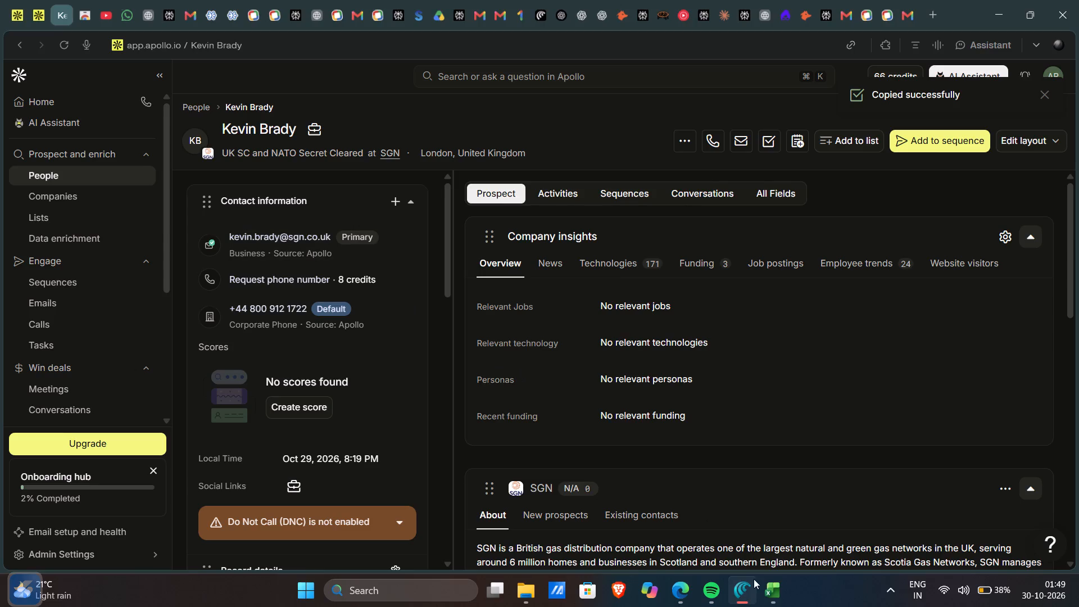
Switch to the Excel workbook and paste the copied address into the Email column of row 78 for SGN.
{"action": "left_click", "coordinate": [768, 602]}
{"action": "scroll", "coordinate": [942, 253], "scroll_direction": "left", "scroll_amount": 1}
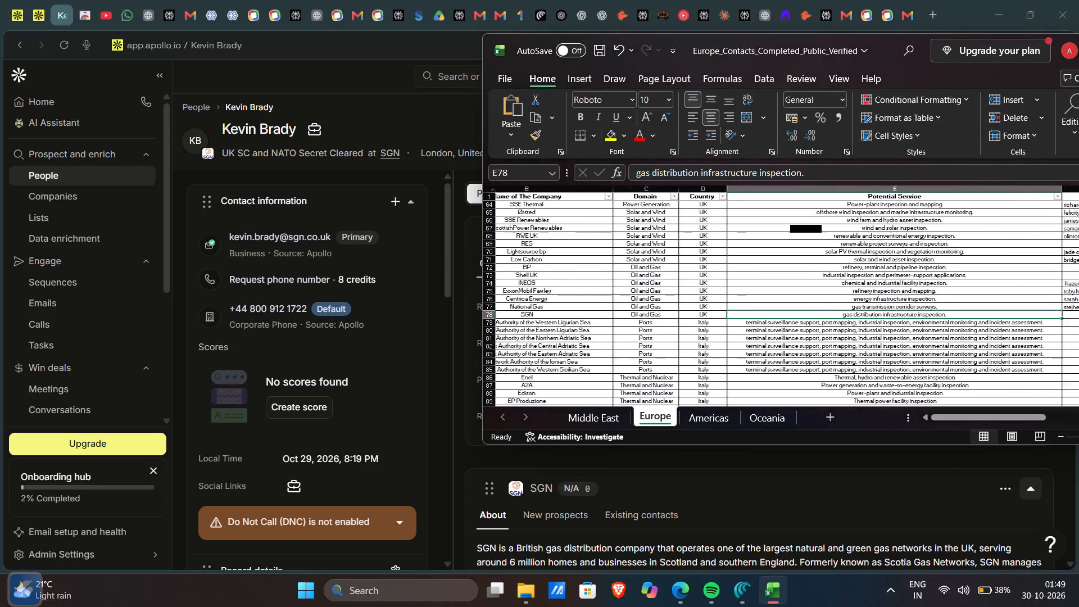
{"action": "scroll", "coordinate": [942, 253], "scroll_direction": "left", "scroll_amount": 3}
{"action": "scroll", "coordinate": [942, 253], "scroll_direction": "right", "scroll_amount": 6}
{"action": "scroll", "coordinate": [942, 253], "scroll_direction": "up", "scroll_amount": 2}
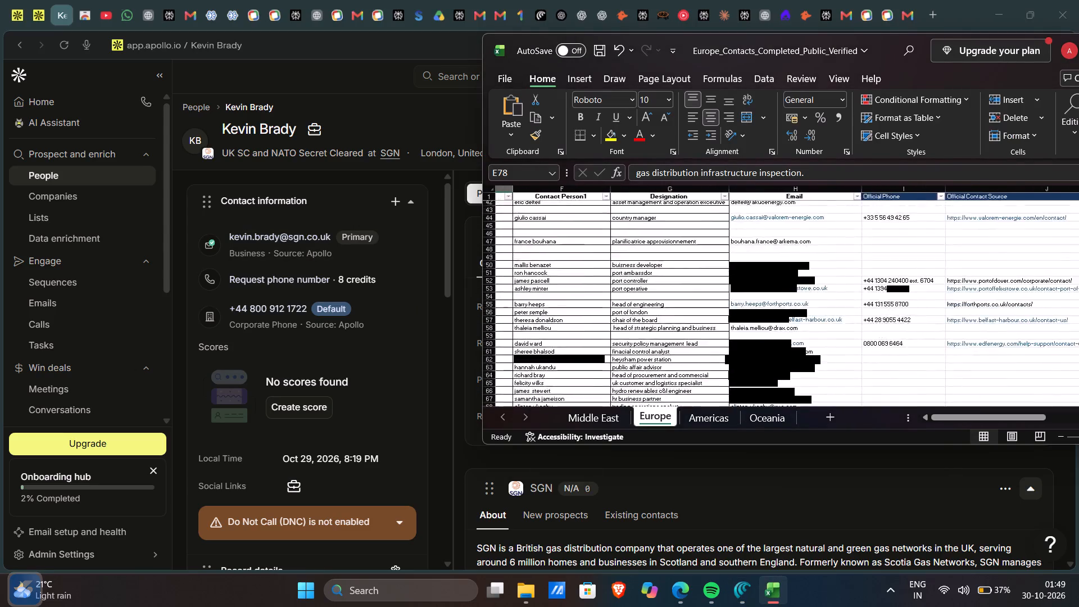
{"action": "scroll", "coordinate": [942, 253], "scroll_direction": "down", "scroll_amount": 2}
{"action": "scroll", "coordinate": [942, 253], "scroll_direction": "up", "scroll_amount": 1}
{"action": "scroll", "coordinate": [942, 253], "scroll_direction": "down", "scroll_amount": 1}
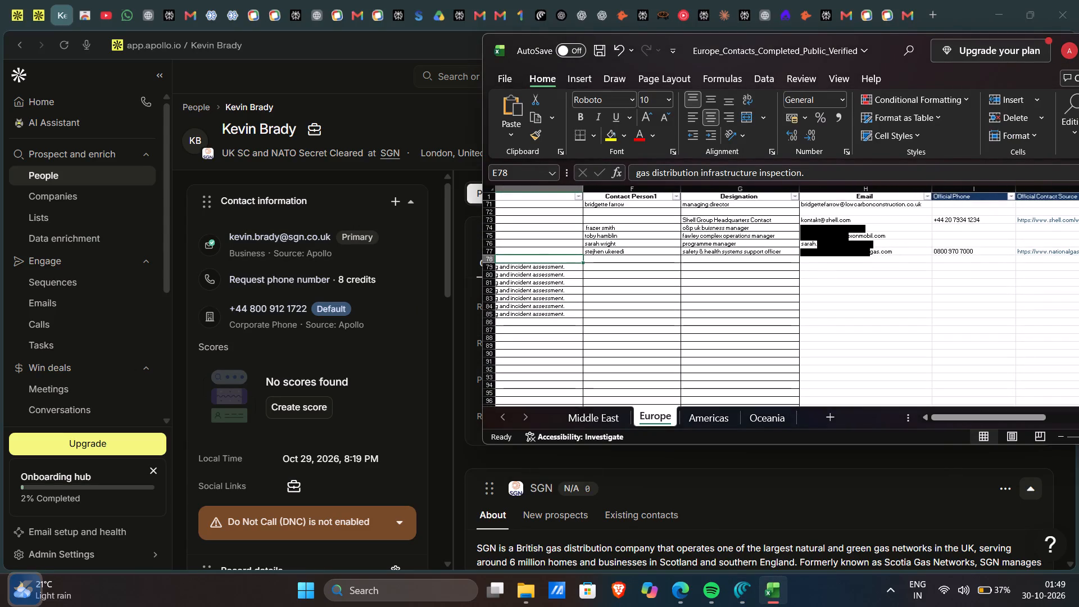
{"action": "scroll", "coordinate": [942, 253], "scroll_direction": "down", "scroll_amount": 2}
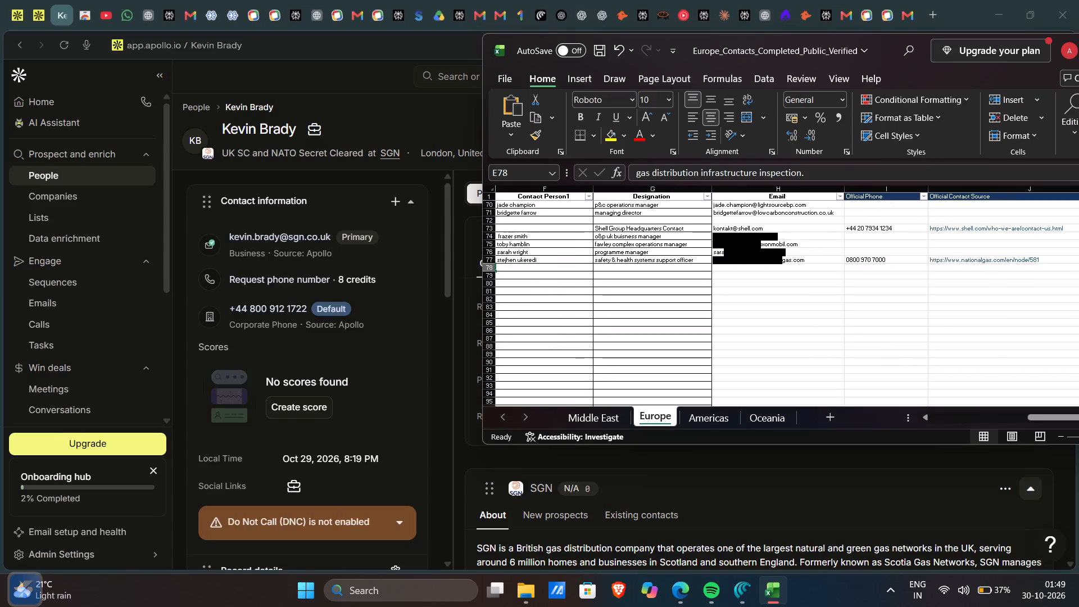
{"action": "left_click", "coordinate": [783, 270]}
{"action": "key", "text": "ctrl+v"}
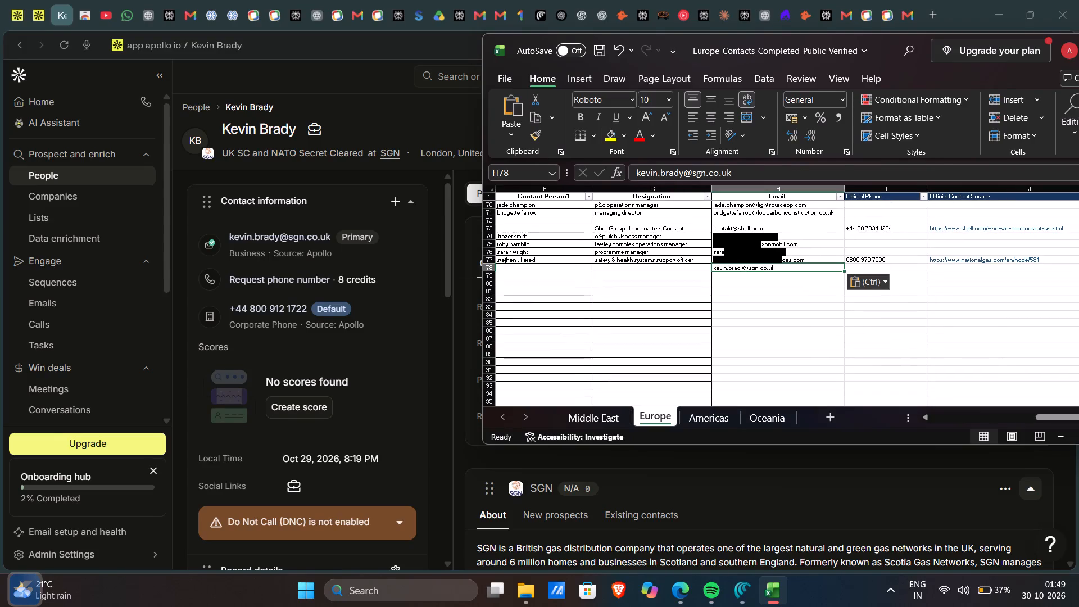
Enter "uk sc and nato secret cleared" in the Designation column of row 78 for SGN.
{"action": "left_click", "coordinate": [688, 274]}
{"action": "left_click", "coordinate": [688, 274]}
{"action": "left_click", "coordinate": [681, 267]}
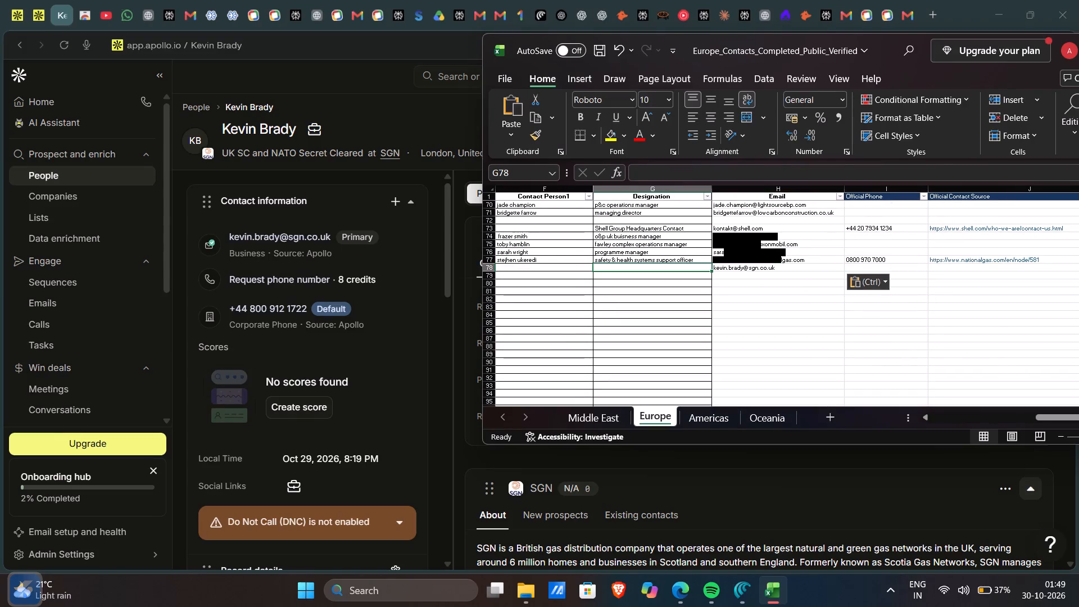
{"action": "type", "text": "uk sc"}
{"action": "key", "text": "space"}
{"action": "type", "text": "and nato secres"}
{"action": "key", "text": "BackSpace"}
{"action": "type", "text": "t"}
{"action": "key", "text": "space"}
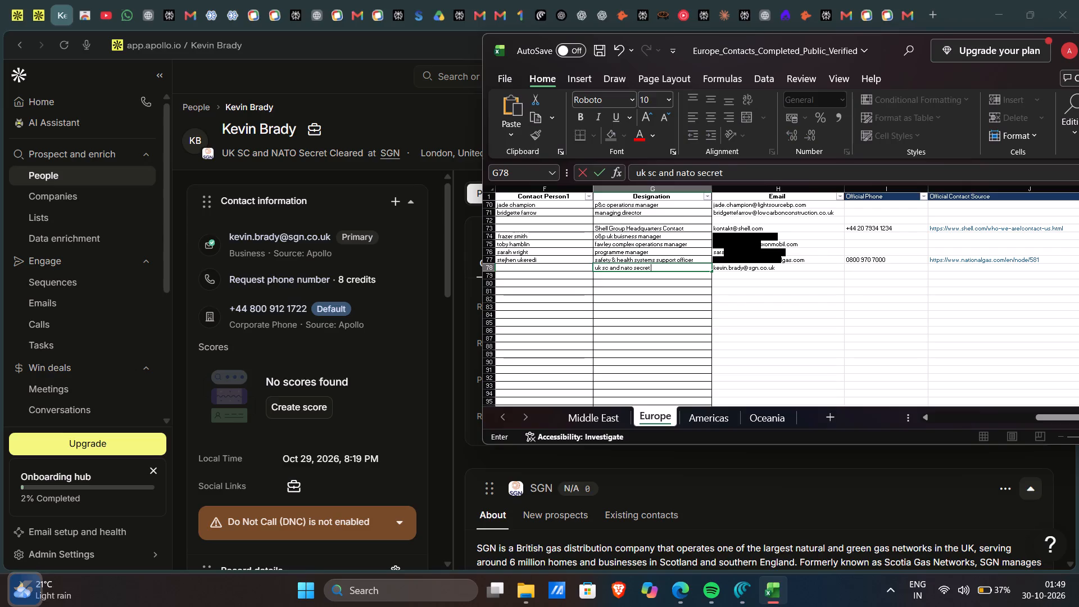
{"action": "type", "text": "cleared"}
Enter the SGN contact's full name in lowercase in the Contact Person1 column of row 78.
{"action": "left_click", "coordinate": [572, 268]}
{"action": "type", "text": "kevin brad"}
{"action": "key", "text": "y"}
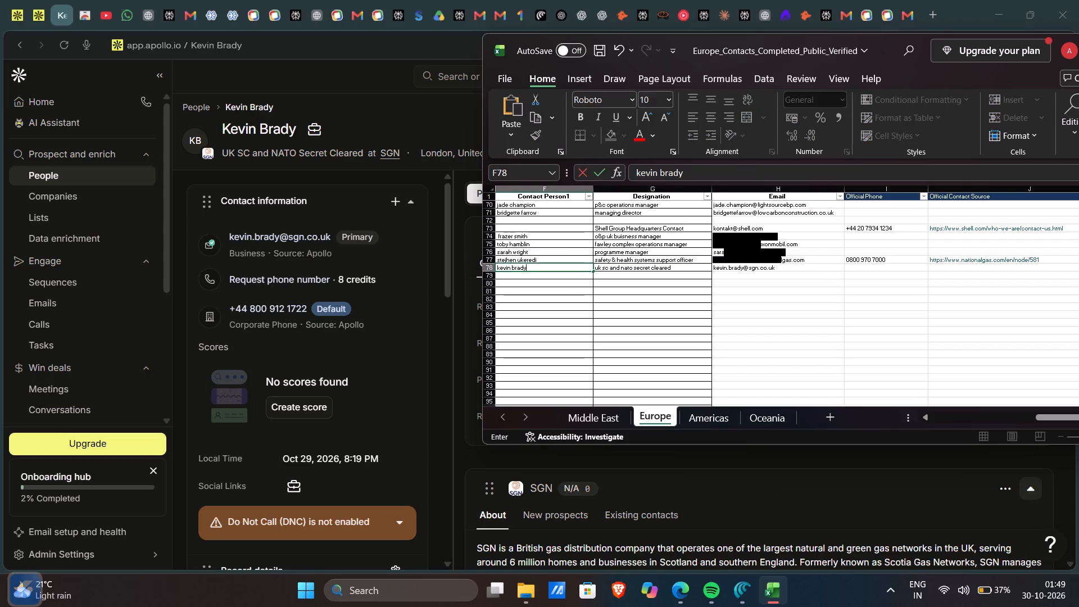
Look through the company list on the Europe sheet, including the Italian, Spanish, Belgian, Norwegian and German entries.
{"action": "scroll", "coordinate": [668, 280], "scroll_direction": "right", "scroll_amount": 2}
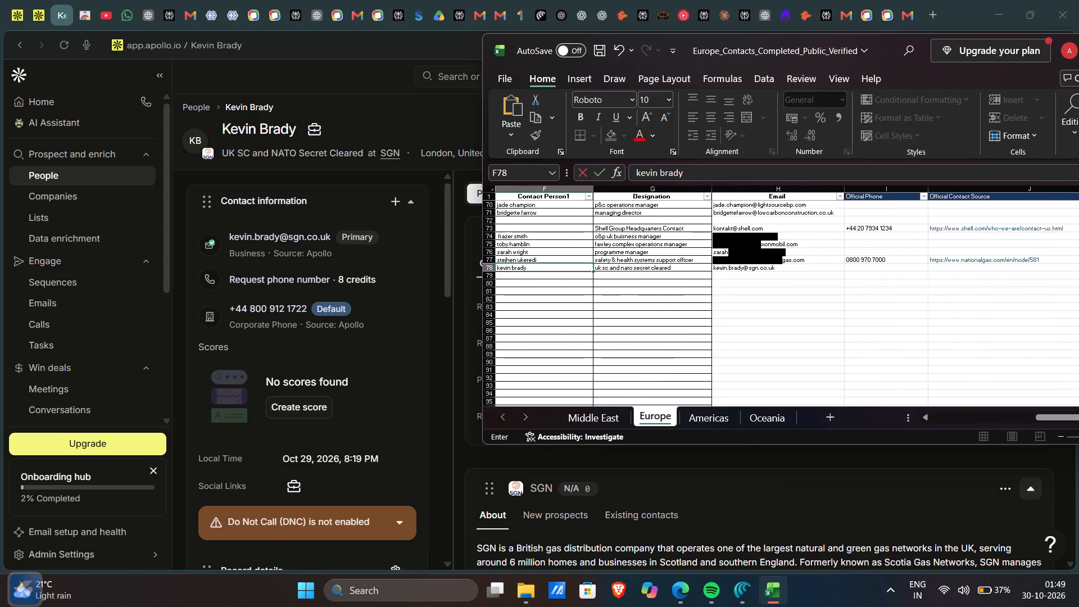
{"action": "scroll", "coordinate": [668, 280], "scroll_direction": "right", "scroll_amount": 1}
{"action": "scroll", "coordinate": [668, 280], "scroll_direction": "down", "scroll_amount": 1}
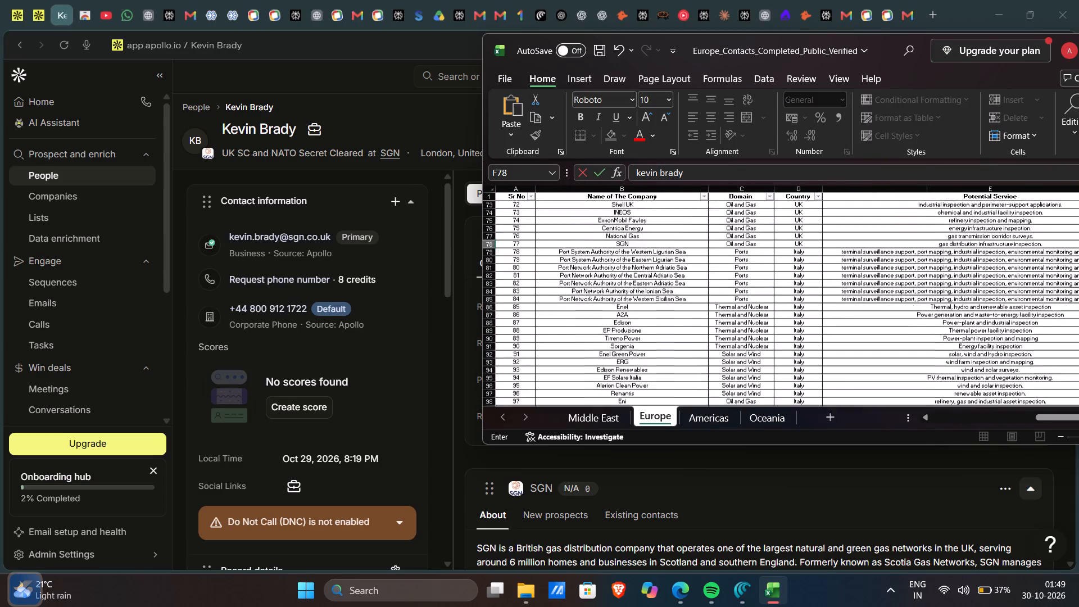
{"action": "scroll", "coordinate": [668, 280], "scroll_direction": "down", "scroll_amount": 3}
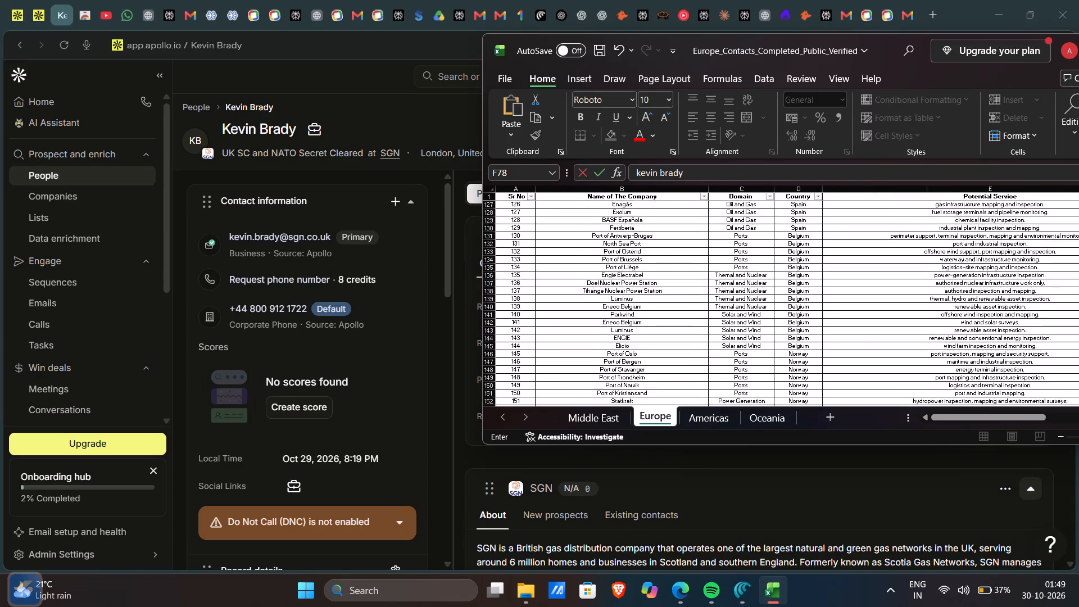
{"action": "scroll", "coordinate": [668, 280], "scroll_direction": "down", "scroll_amount": 1}
{"action": "scroll", "coordinate": [668, 280], "scroll_direction": "up", "scroll_amount": 2}
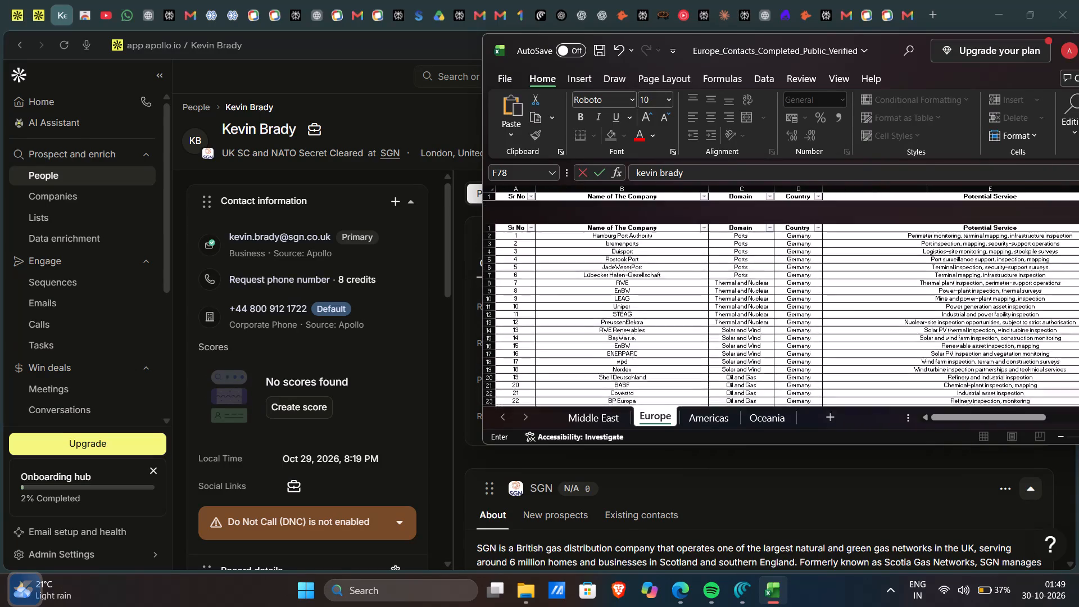